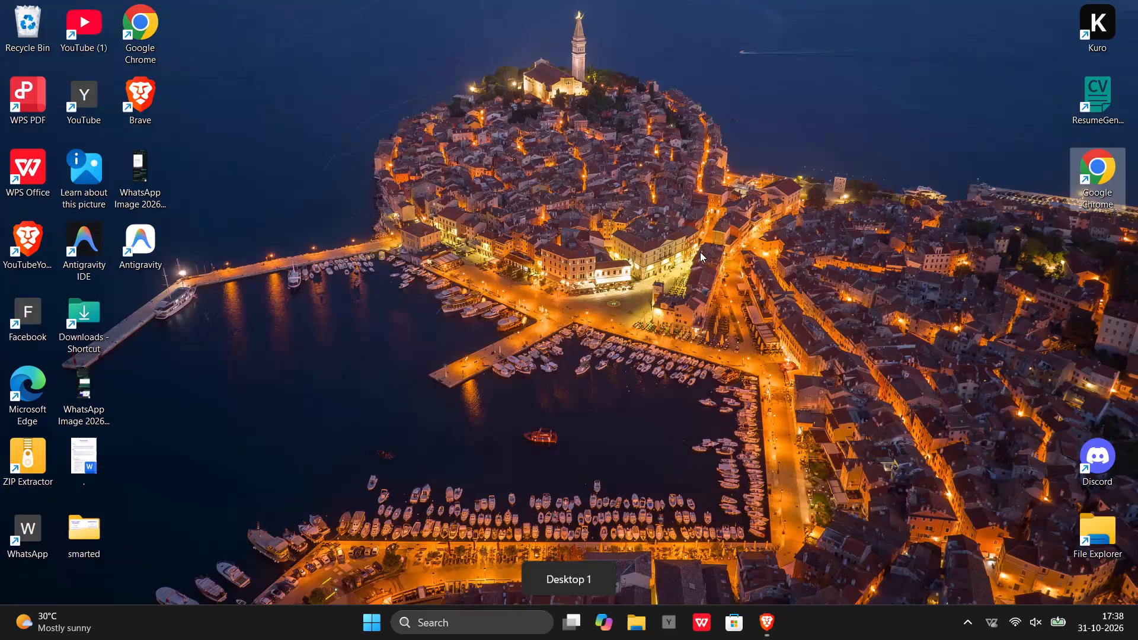
# Switch to Brave and examine the earlier lead entries and call remarks in the SUMIT sheet of TITAN LEADGEN AUGUST 2026.
pyautogui.click(769, 623)
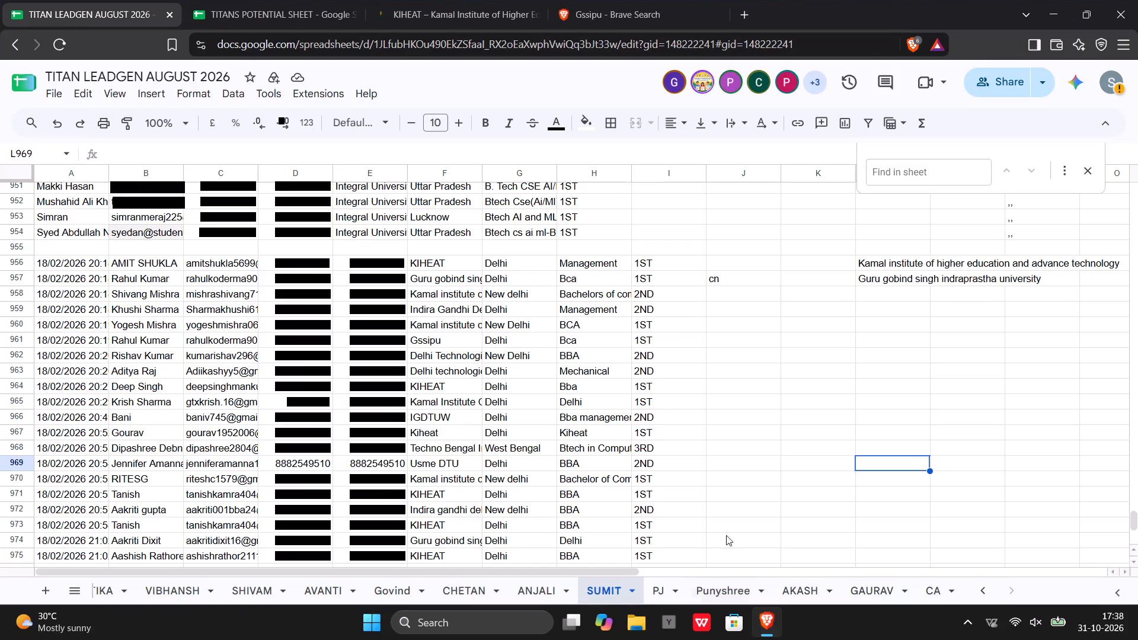
pyautogui.scroll(11, 598, 337)
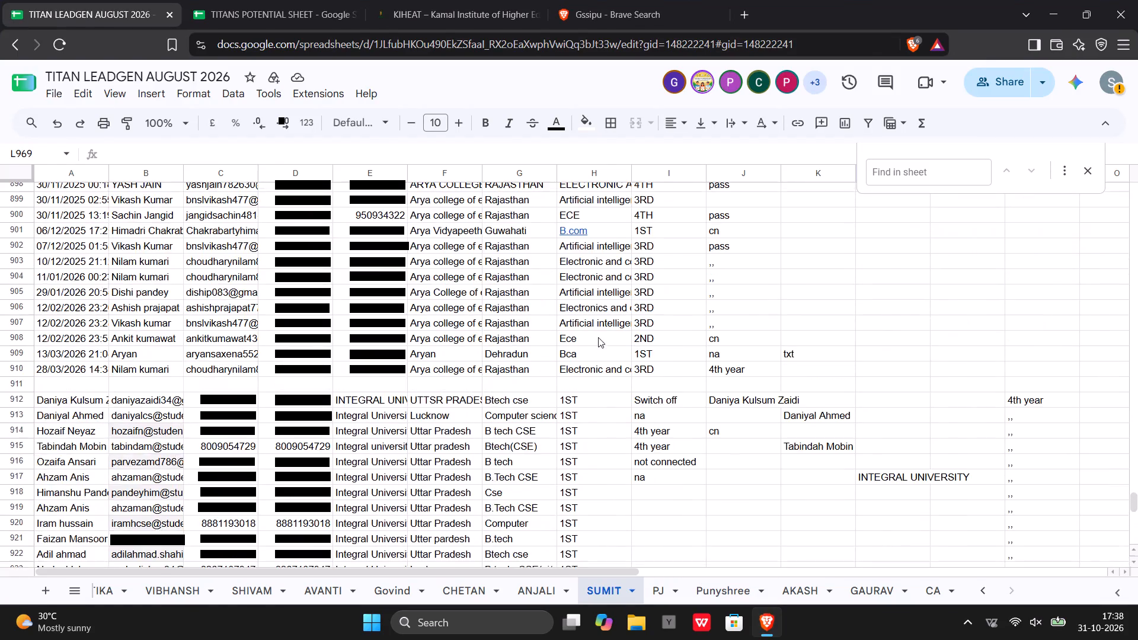
pyautogui.scroll(4, 602, 339)
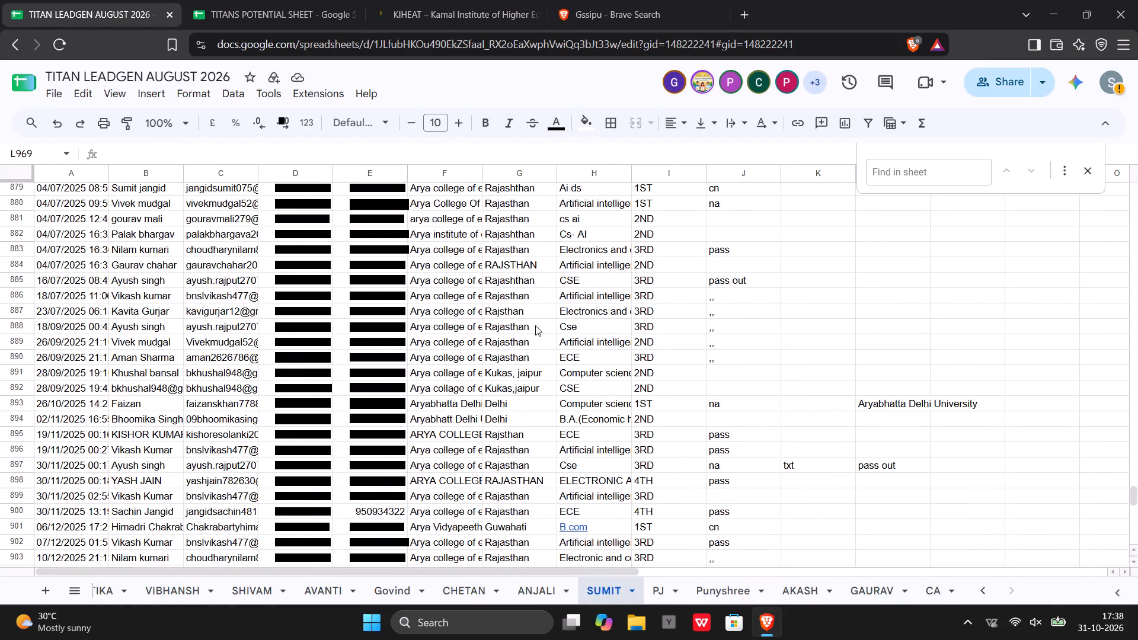
pyautogui.scroll(2, 696, 344)
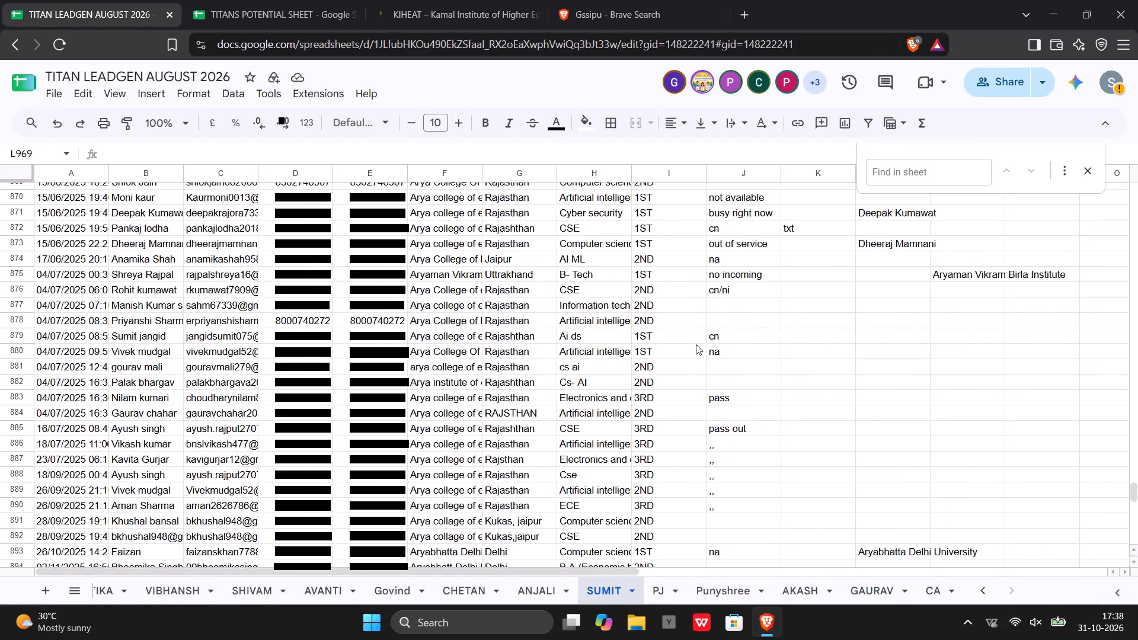
pyautogui.scroll(4, 696, 344)
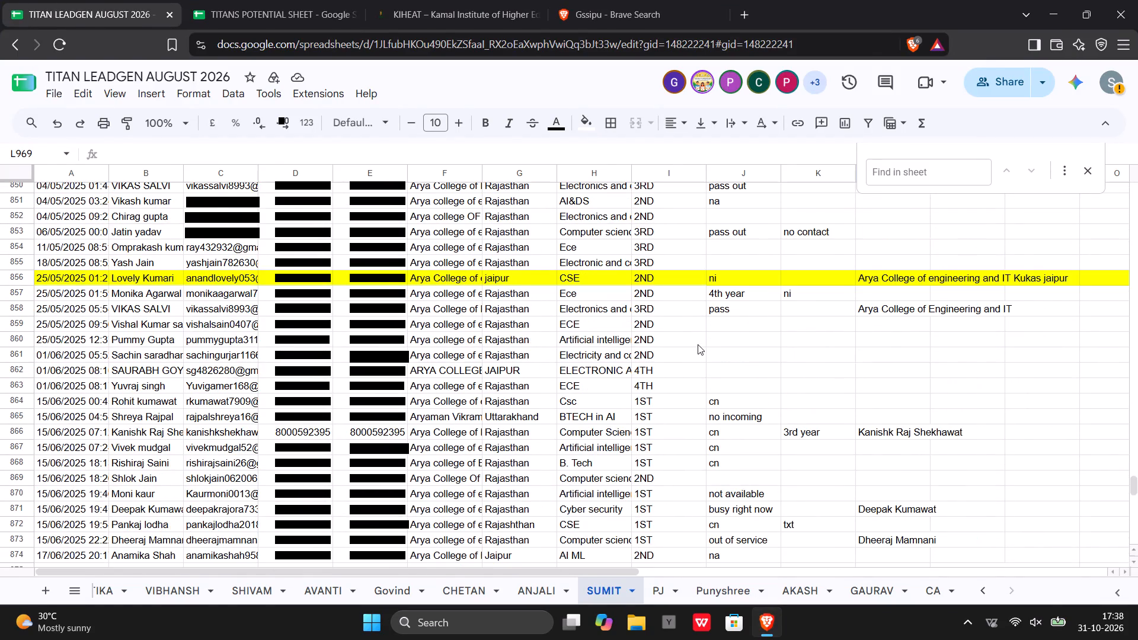
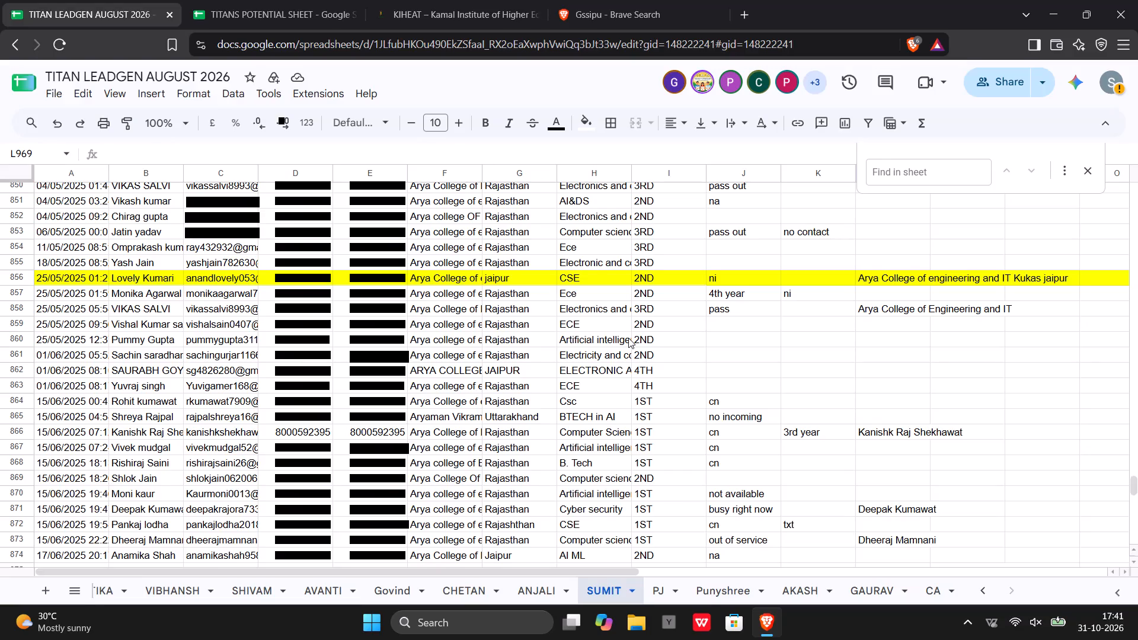
# Examine the remaining Arya College lead entries and the start of the Integral University entries with their call remarks.
pyautogui.scroll(-7, 883, 350)
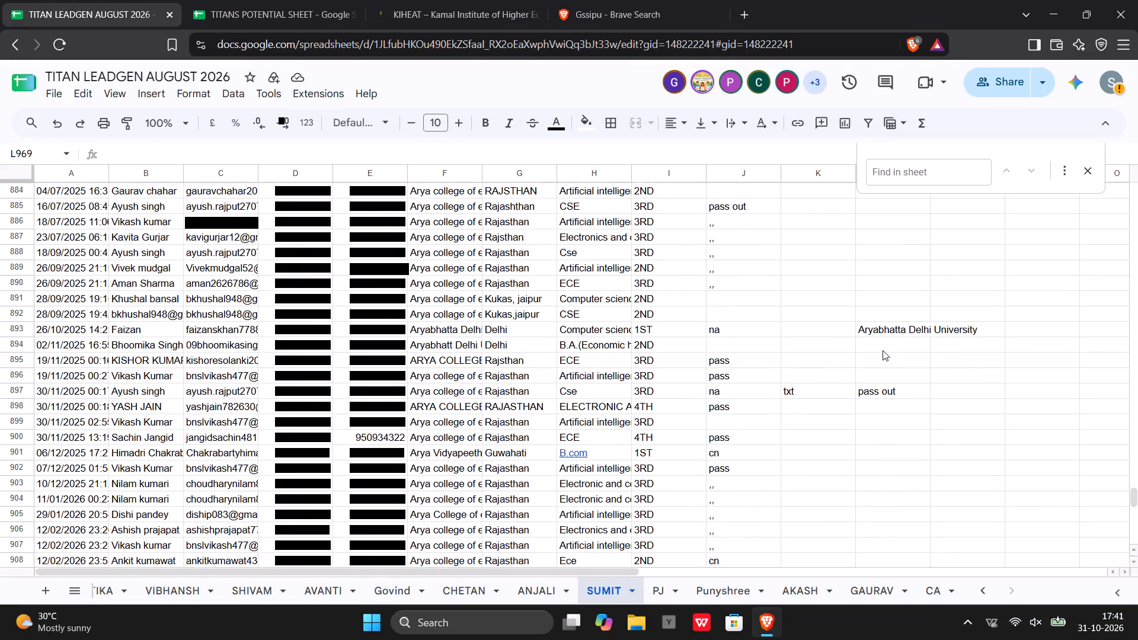
pyautogui.scroll(-5, 883, 350)
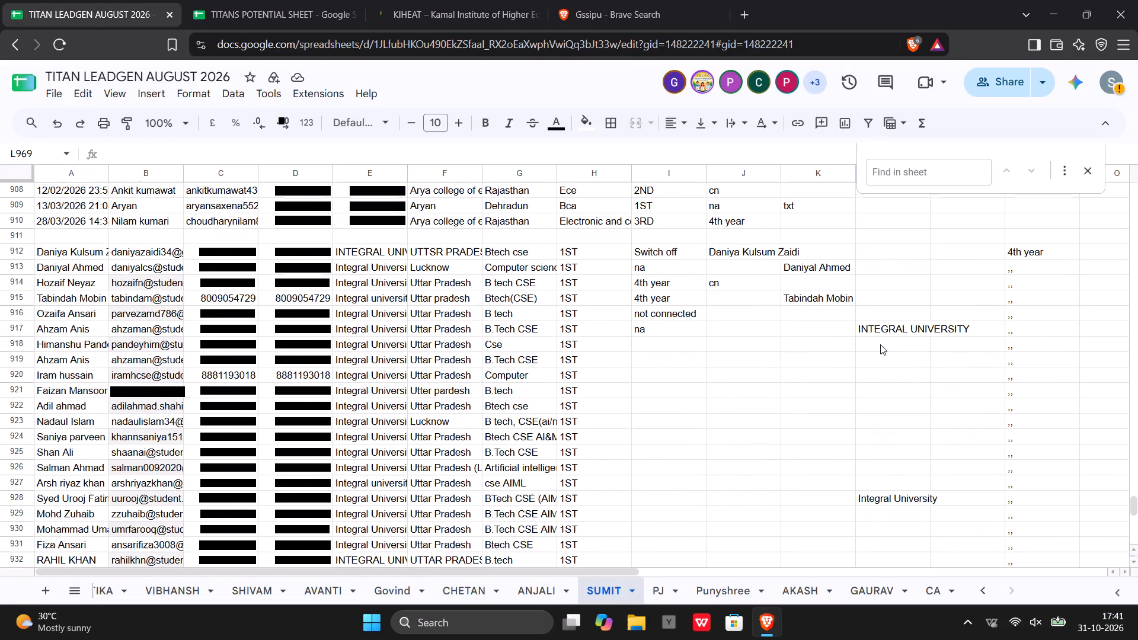
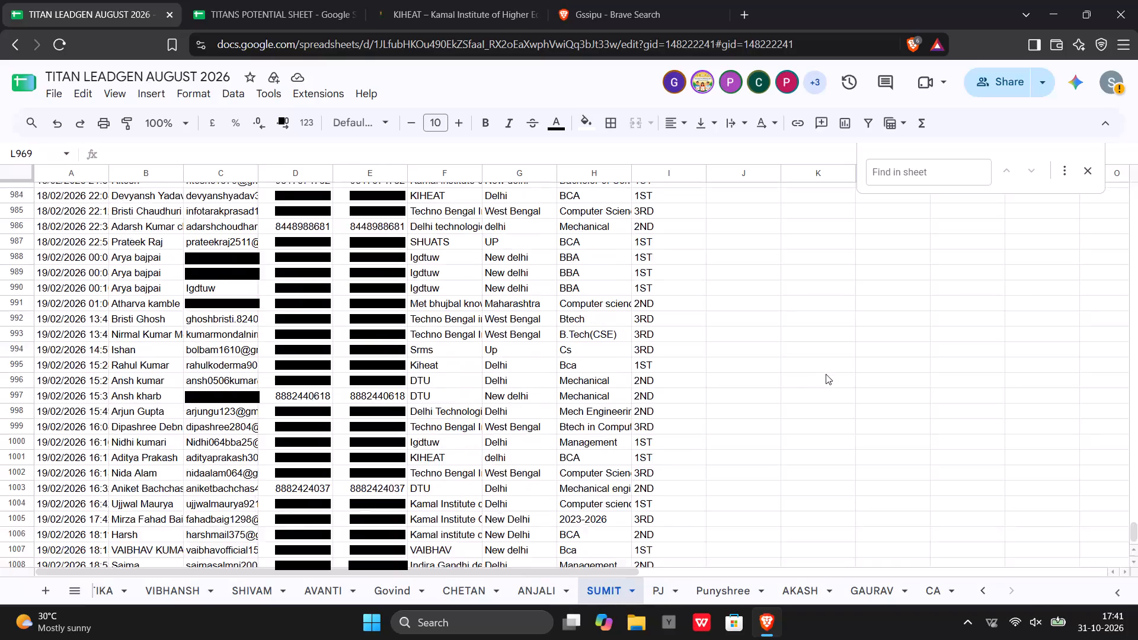
# Add 1000 more rows at the bottom of the SUMIT sheet.
pyautogui.scroll(-5, 826, 374)
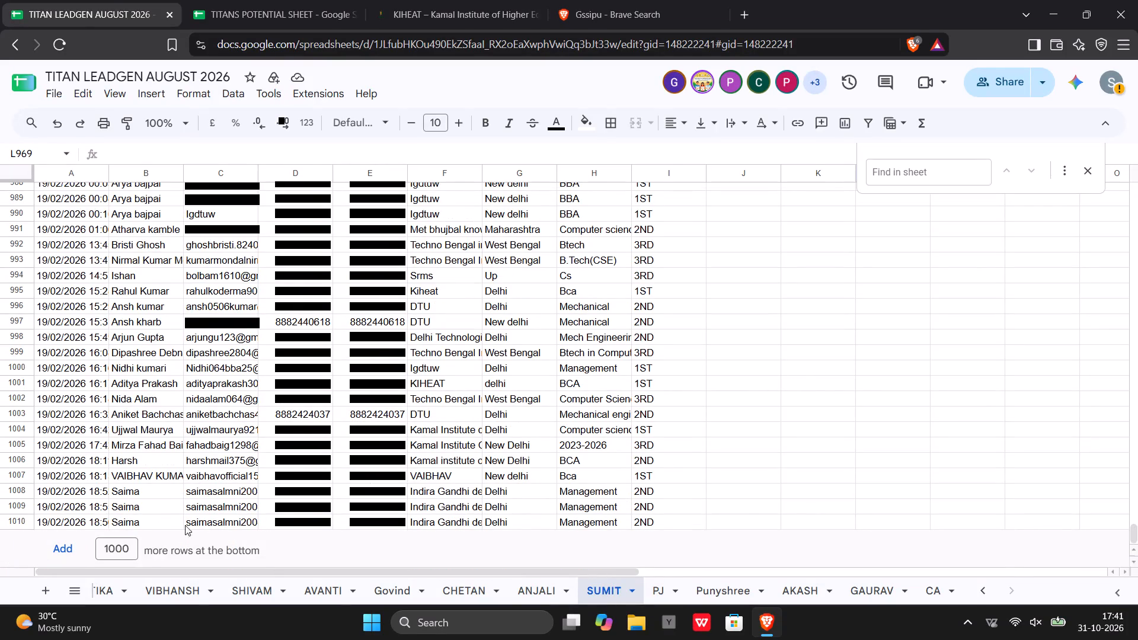
pyautogui.click(57, 547)
# Enter the new lead's phone number in cell I1014, below the last filled lead row.
pyautogui.scroll(20, 469, 404)
pyautogui.scroll(20, 469, 404)
pyautogui.scroll(7, 469, 404)
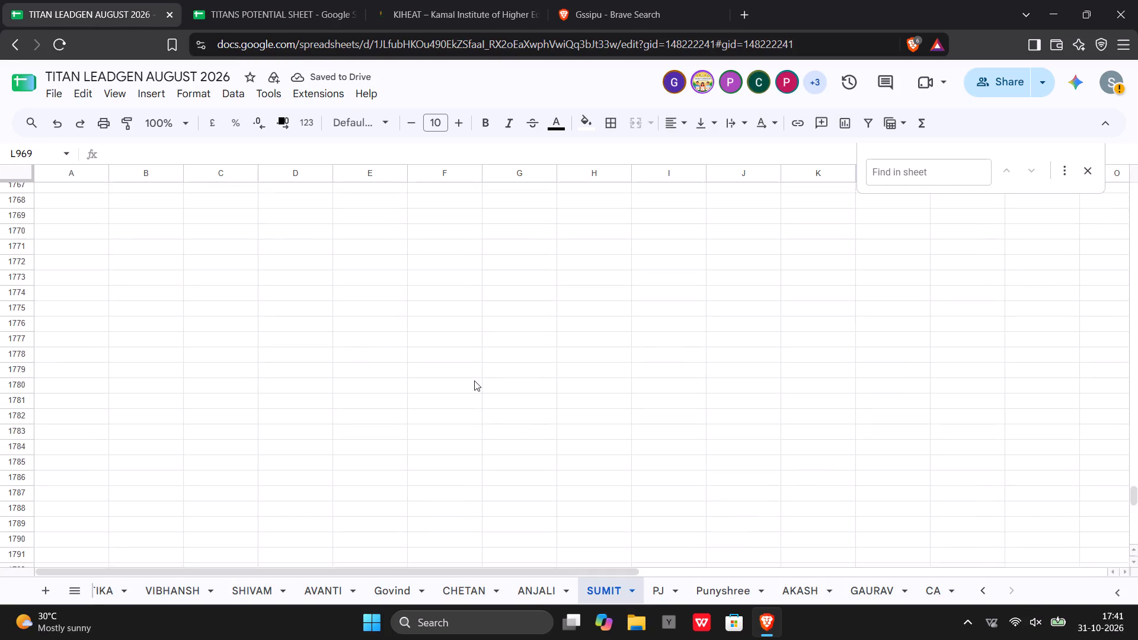
pyautogui.scroll(20, 474, 380)
pyautogui.scroll(20, 474, 380)
pyautogui.scroll(7, 474, 380)
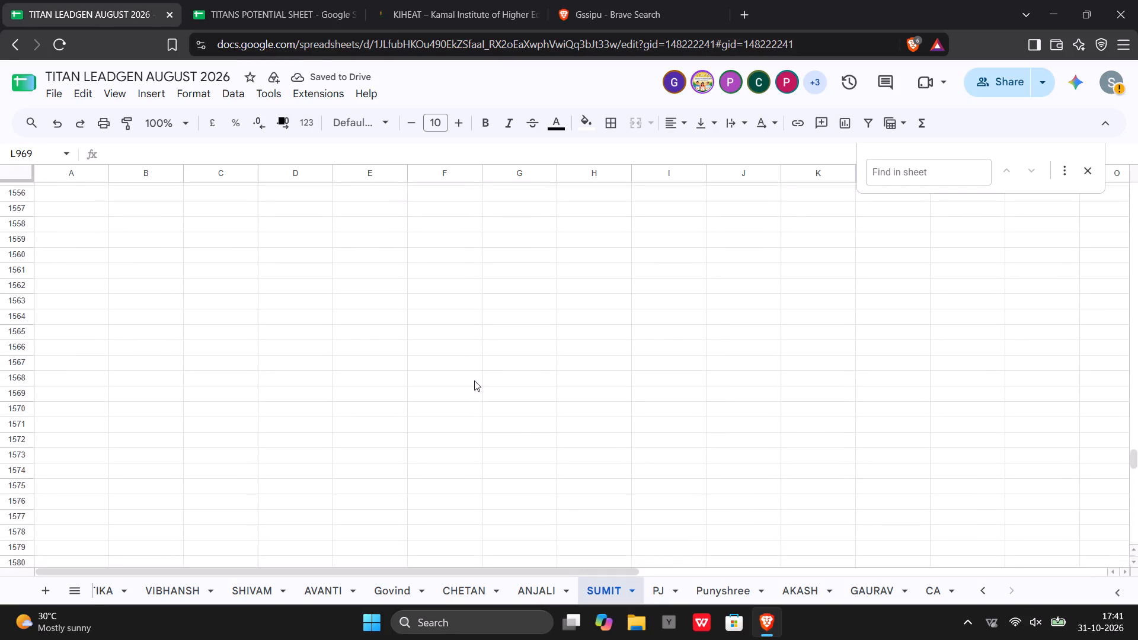
pyautogui.scroll(20, 474, 380)
pyautogui.scroll(20, 474, 380)
pyautogui.scroll(6, 474, 380)
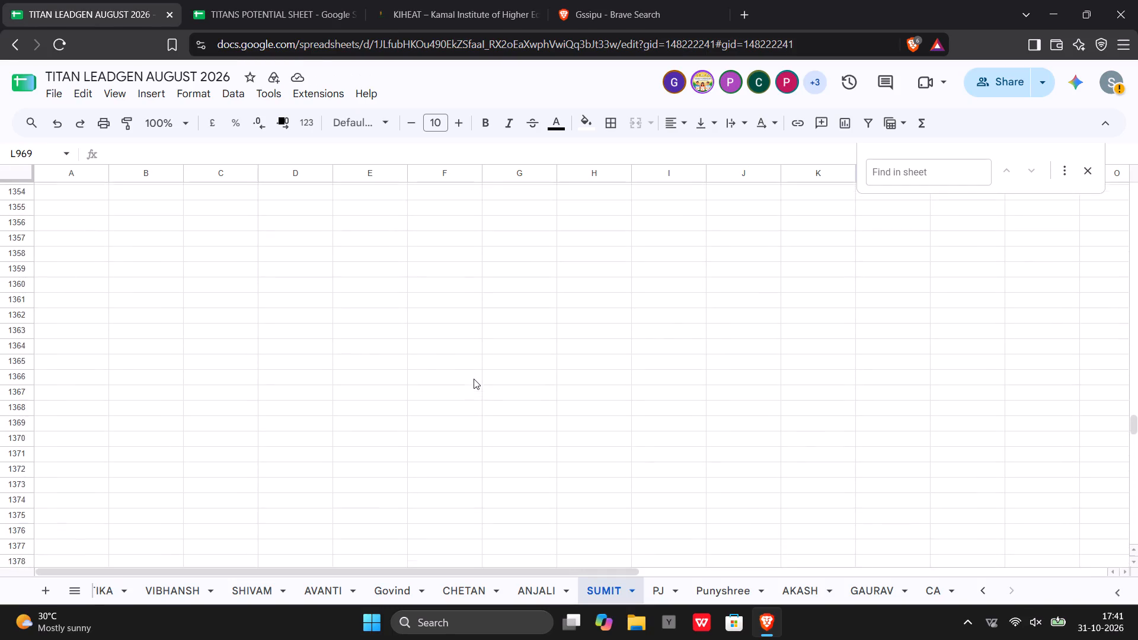
pyautogui.scroll(20, 474, 379)
pyautogui.scroll(20, 474, 379)
pyautogui.scroll(6, 474, 379)
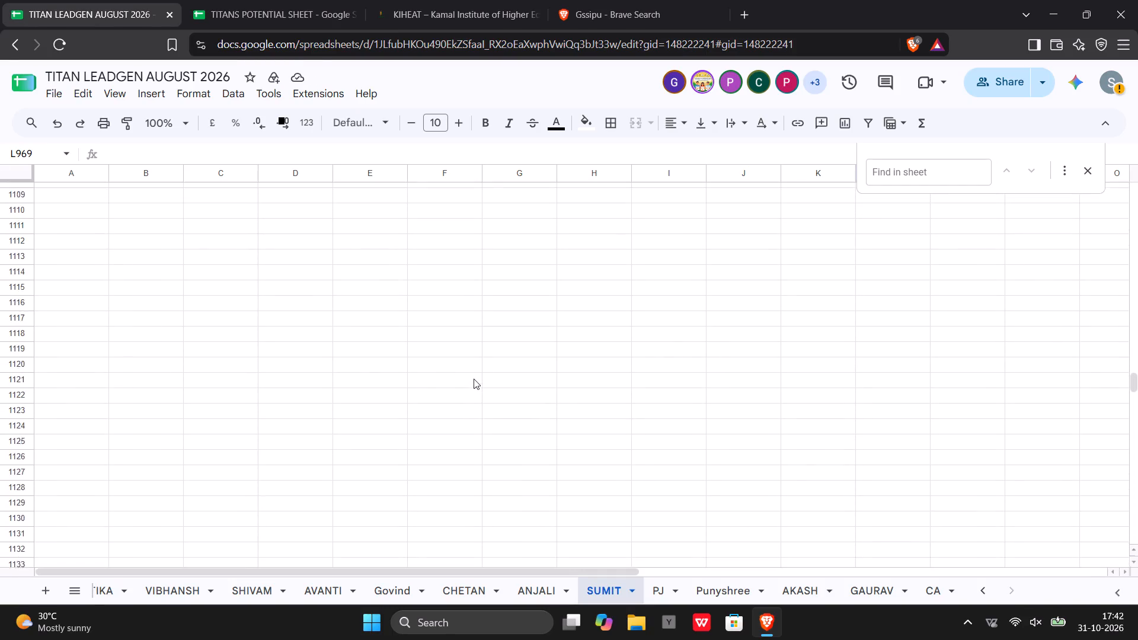
pyautogui.scroll(19, 474, 379)
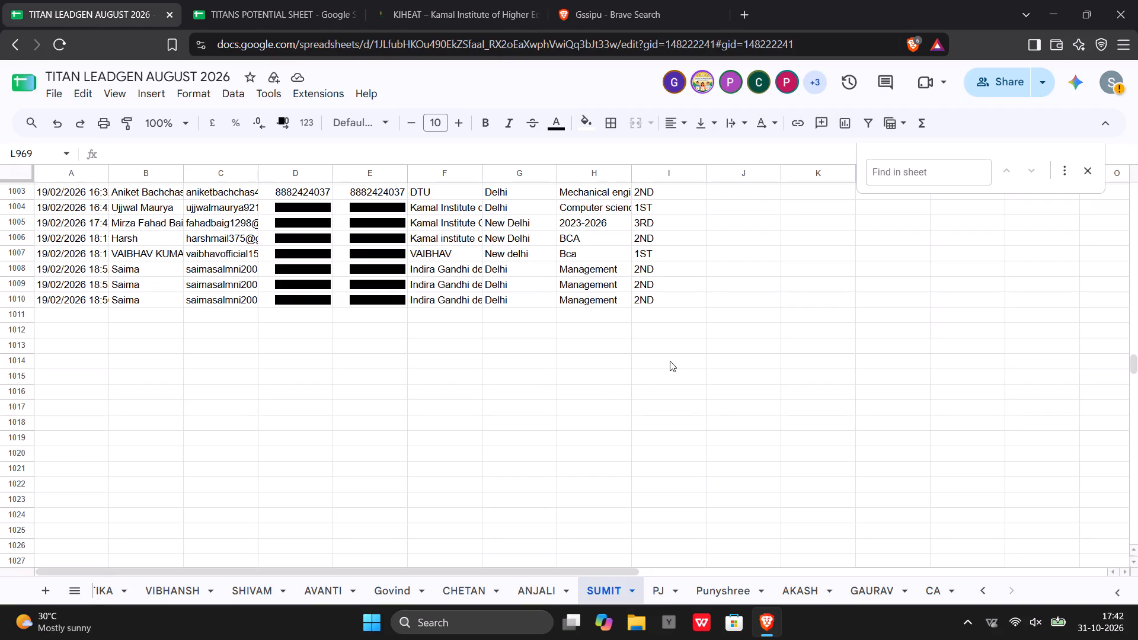
pyautogui.moveTo(670, 361); pyautogui.dragTo(677, 358)
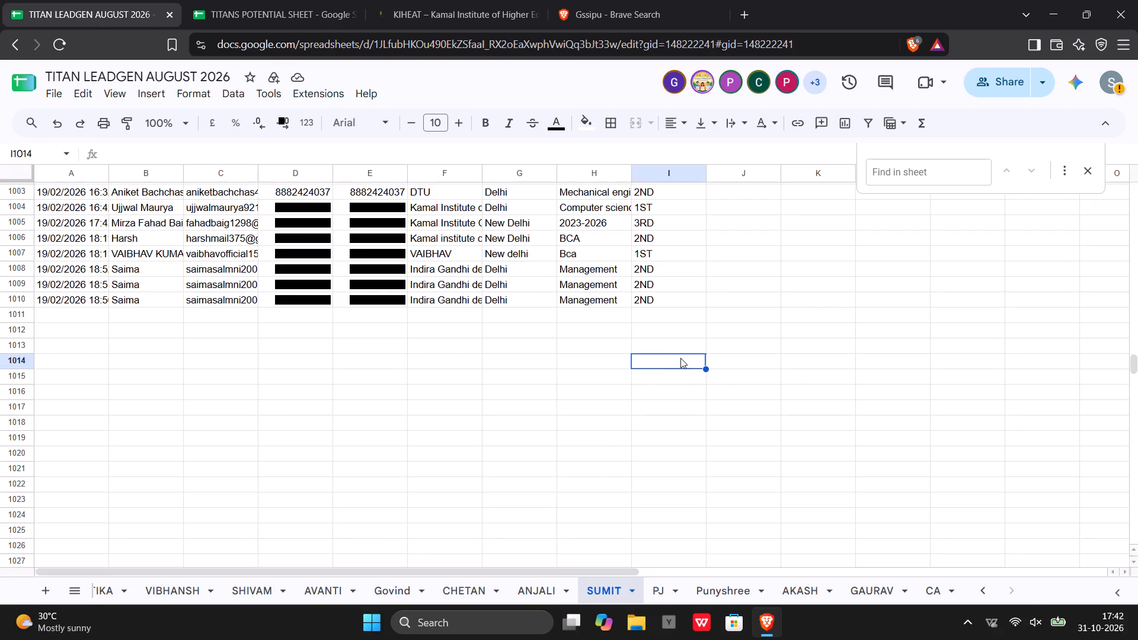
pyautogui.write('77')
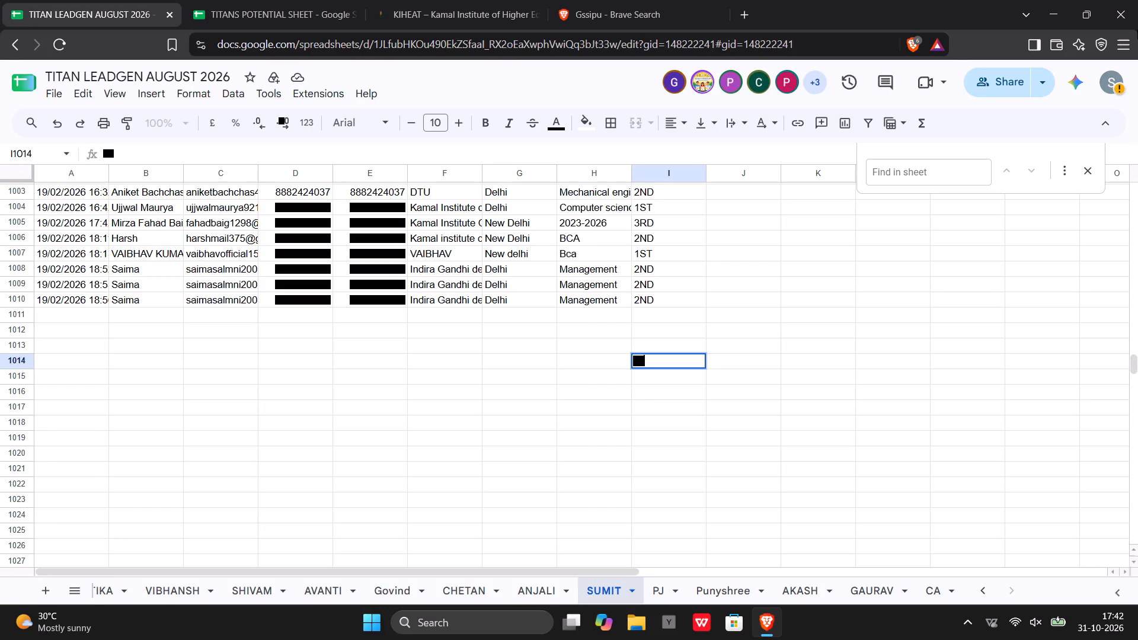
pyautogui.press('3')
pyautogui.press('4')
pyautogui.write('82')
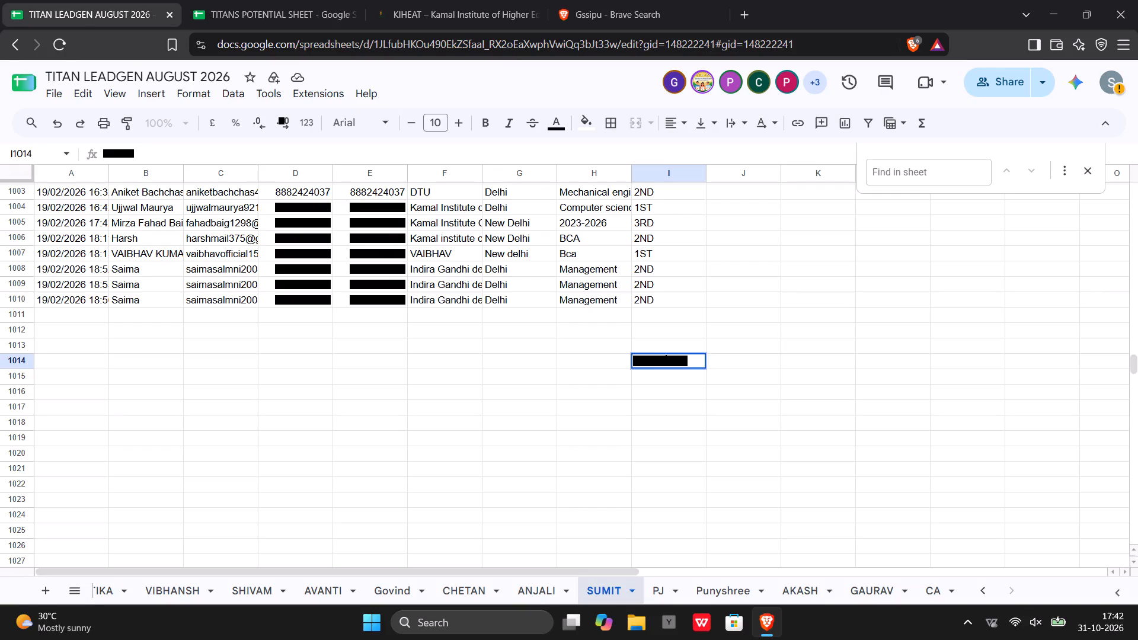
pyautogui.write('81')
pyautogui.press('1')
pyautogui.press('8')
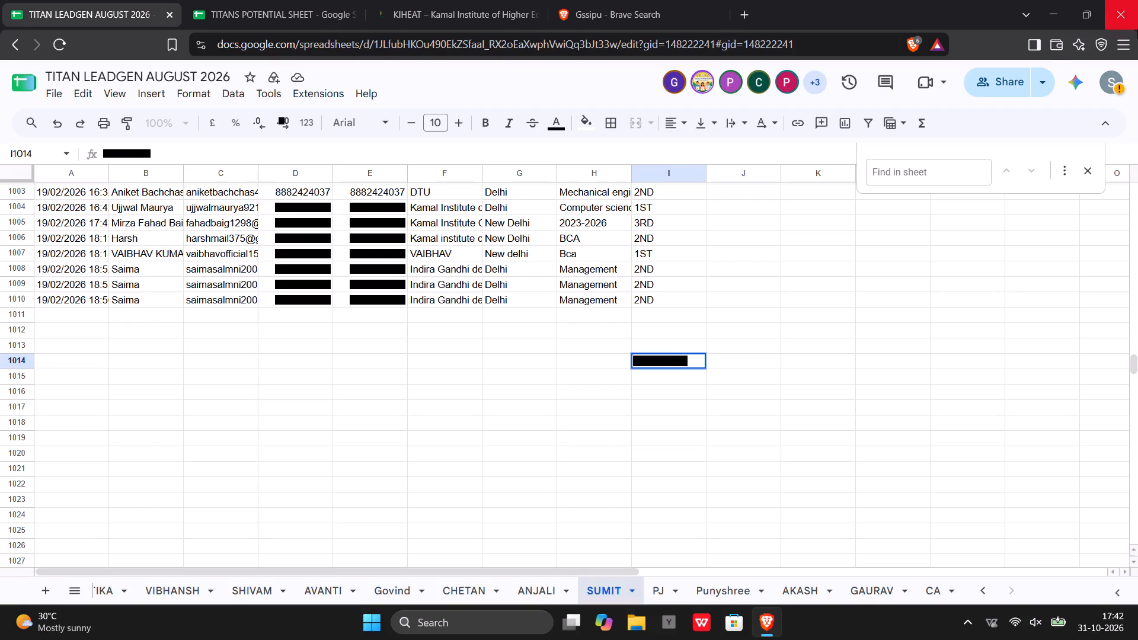
# Enter the new lead's name in cell J1014, beside the phone number.
pyautogui.click(741, 358)
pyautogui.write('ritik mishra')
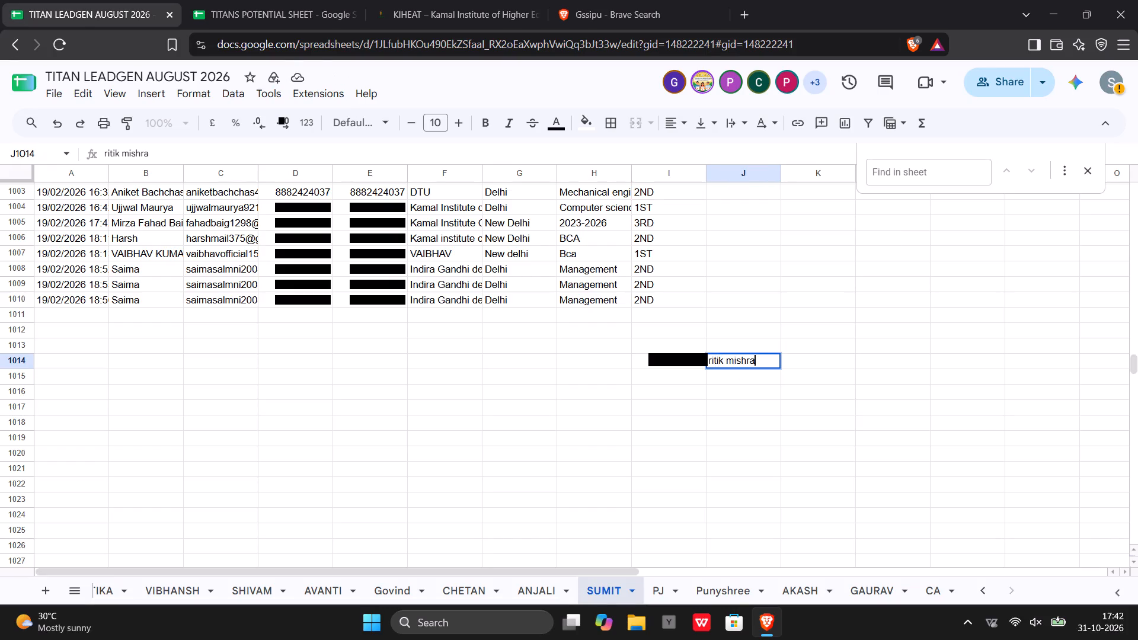
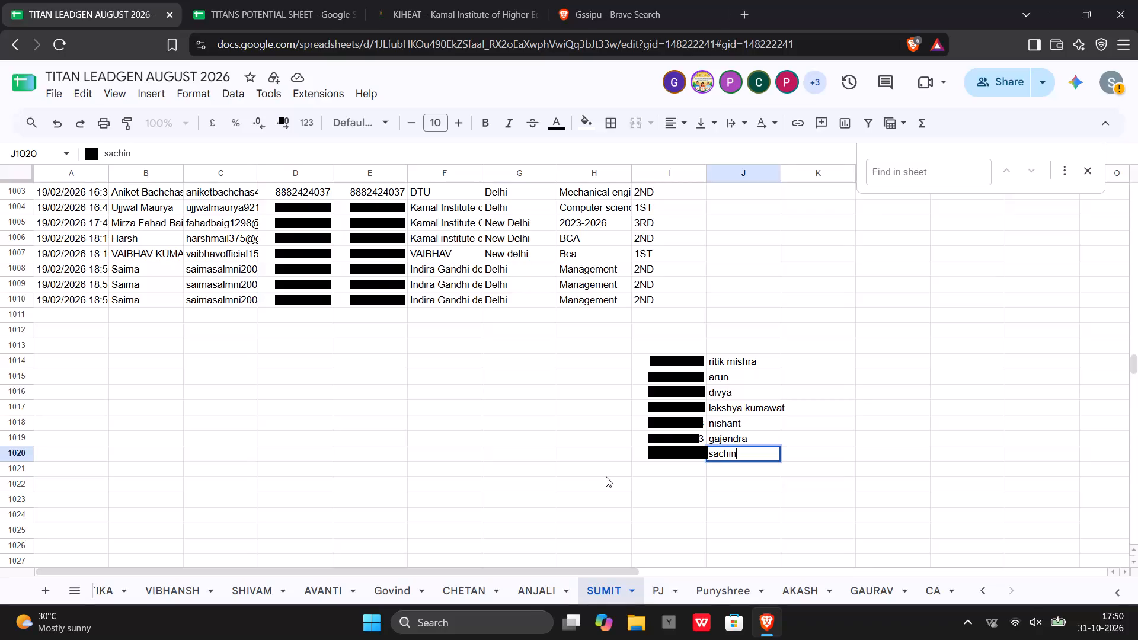
# Copy the college name Arya College Of Engineering from cell F880 into cell L1016 beside the new contacts.
pyautogui.click(571, 453)
pyautogui.scroll(20, 571, 453)
pyautogui.scroll(8, 571, 453)
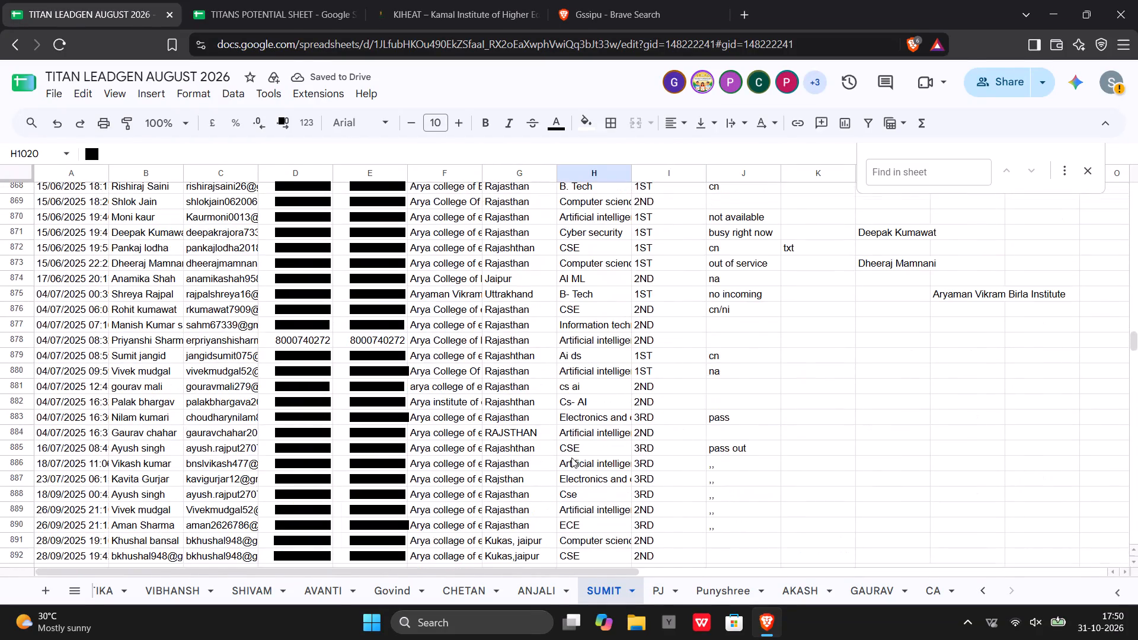
pyautogui.rightClick(450, 373)
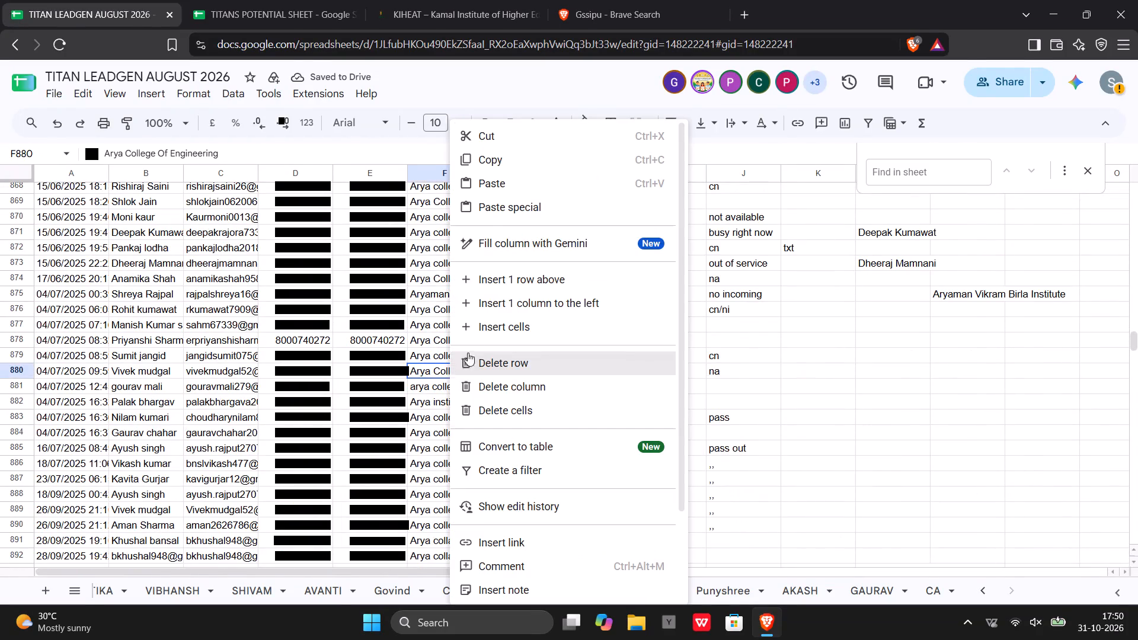
pyautogui.click(523, 162)
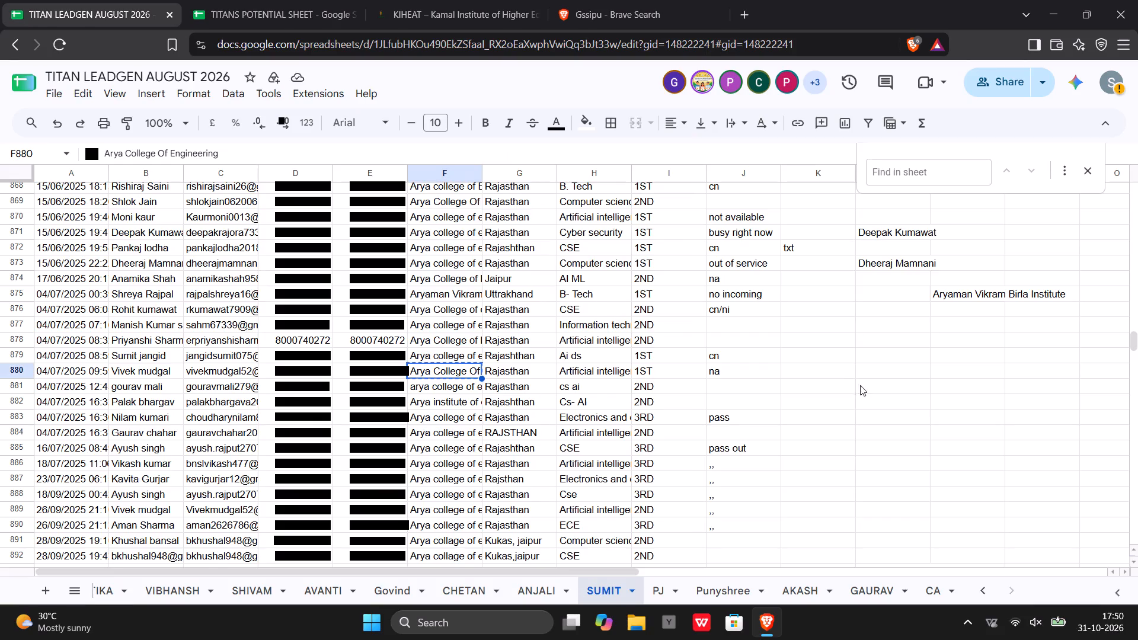
pyautogui.click(840, 390)
pyautogui.scroll(-16, 840, 390)
pyautogui.scroll(-7, 837, 392)
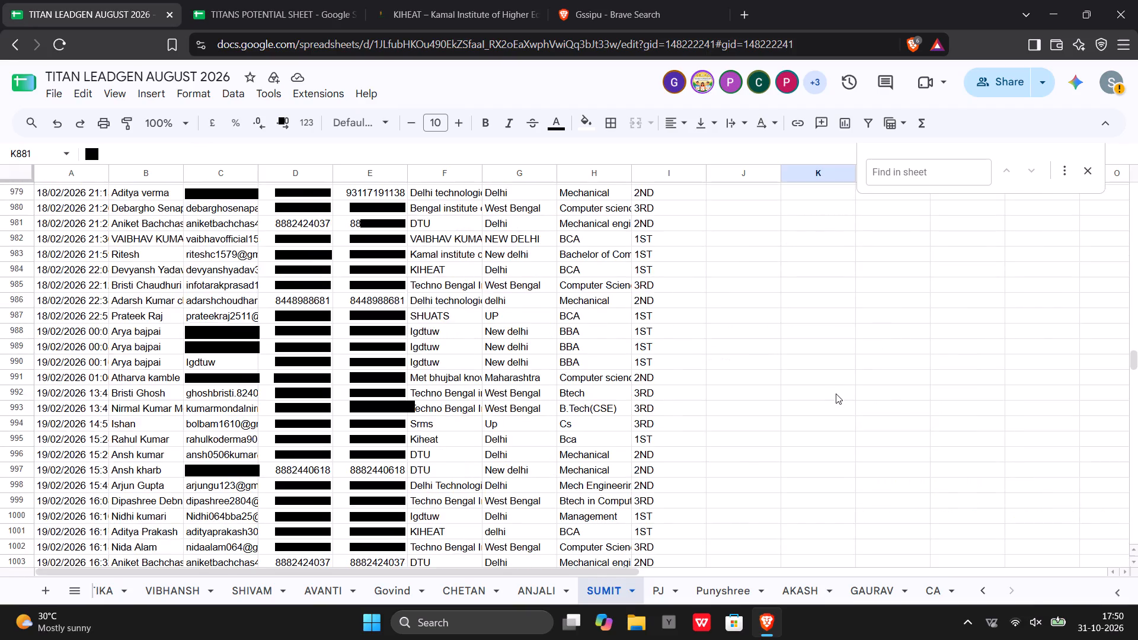
pyautogui.scroll(-8, 836, 393)
pyautogui.scroll(3, 813, 369)
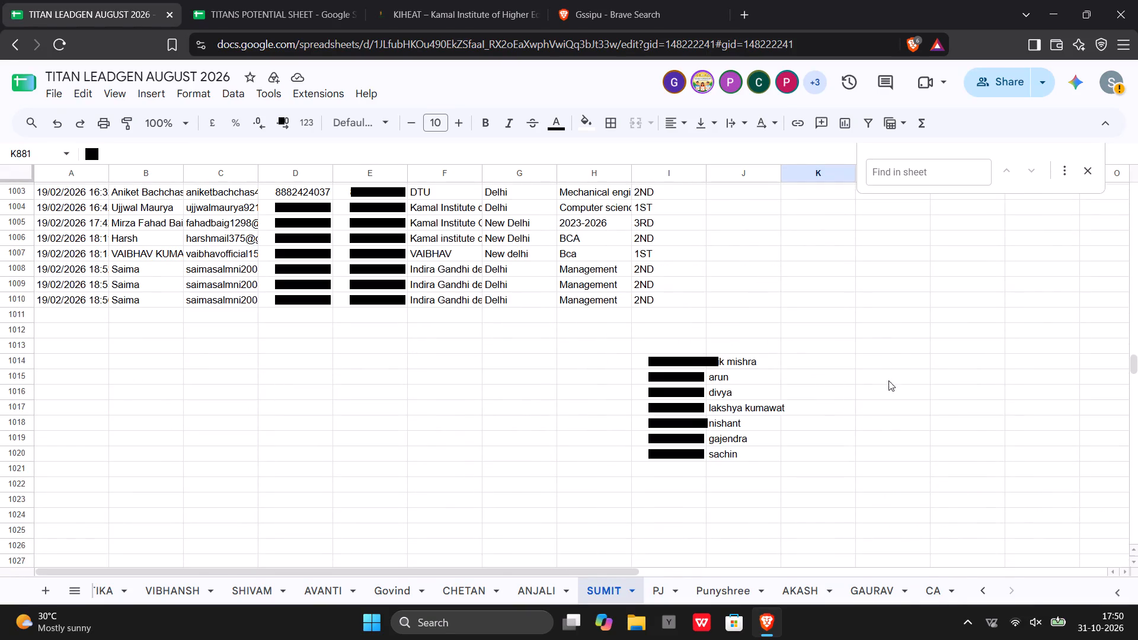
pyautogui.rightClick(888, 389)
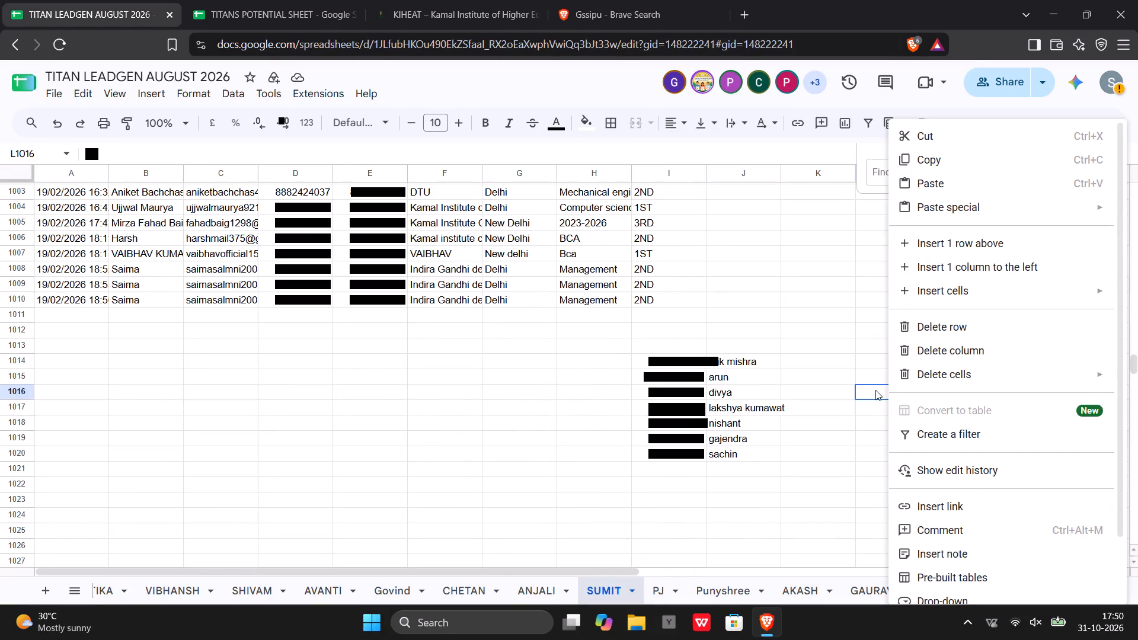
pyautogui.click(874, 394)
pyautogui.hotkey('ctrl', 'v')
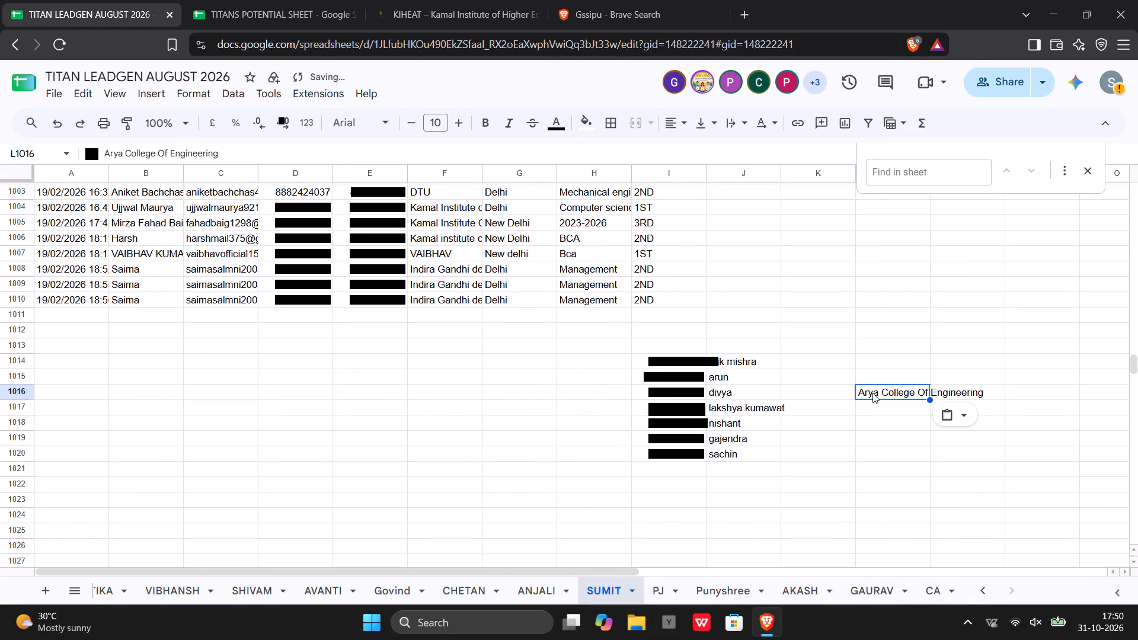
# Select the empty cell L1019, three rows below the copied college name.
pyautogui.click(876, 436)
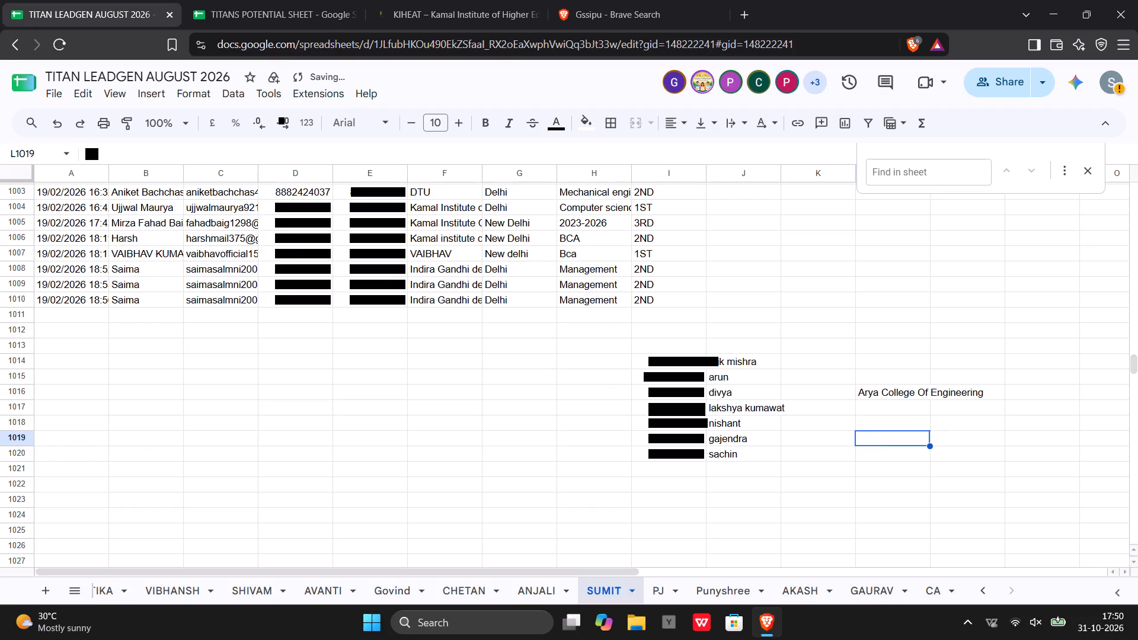
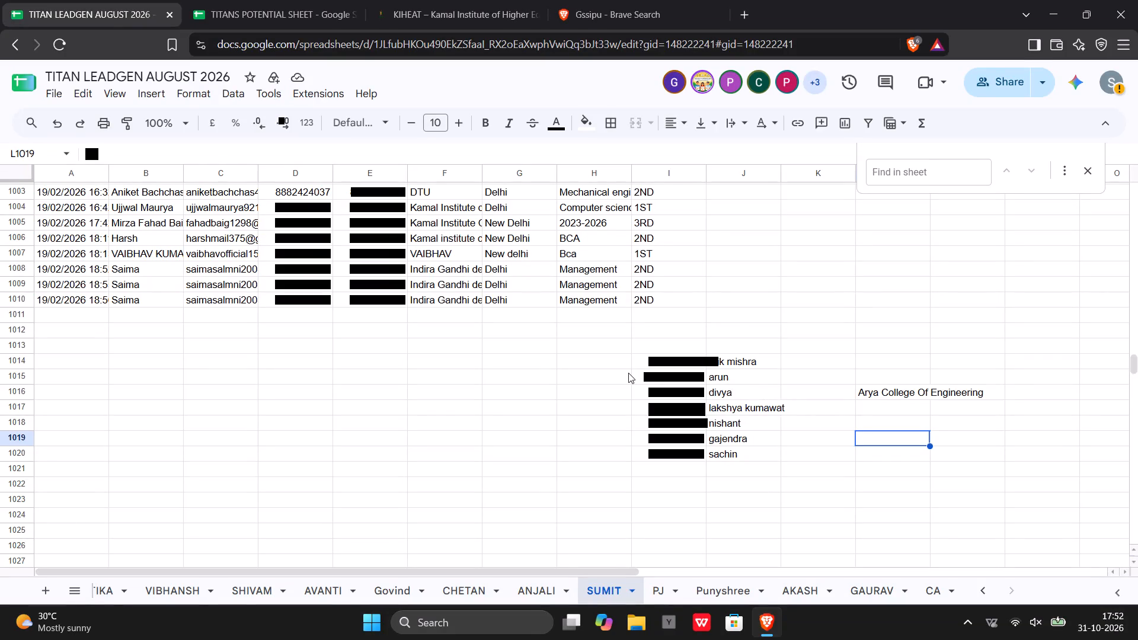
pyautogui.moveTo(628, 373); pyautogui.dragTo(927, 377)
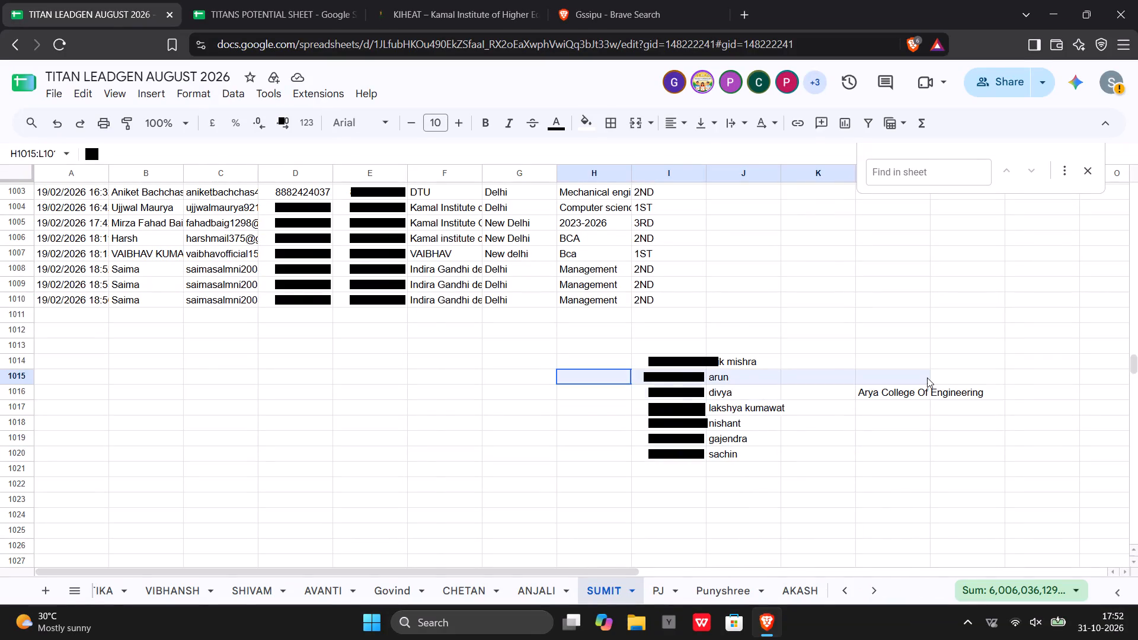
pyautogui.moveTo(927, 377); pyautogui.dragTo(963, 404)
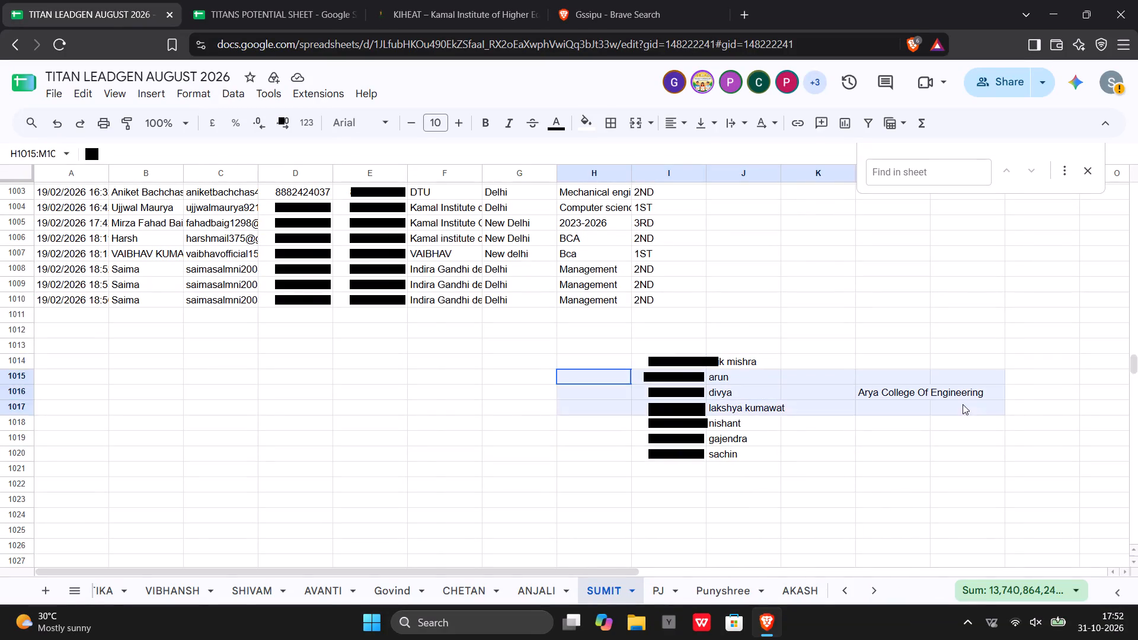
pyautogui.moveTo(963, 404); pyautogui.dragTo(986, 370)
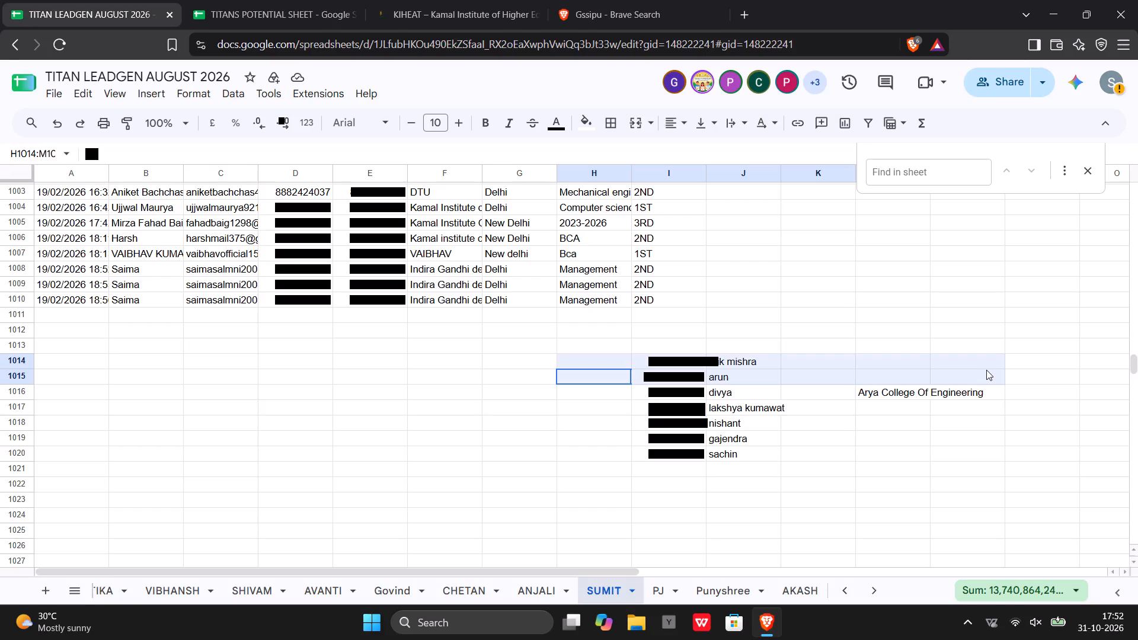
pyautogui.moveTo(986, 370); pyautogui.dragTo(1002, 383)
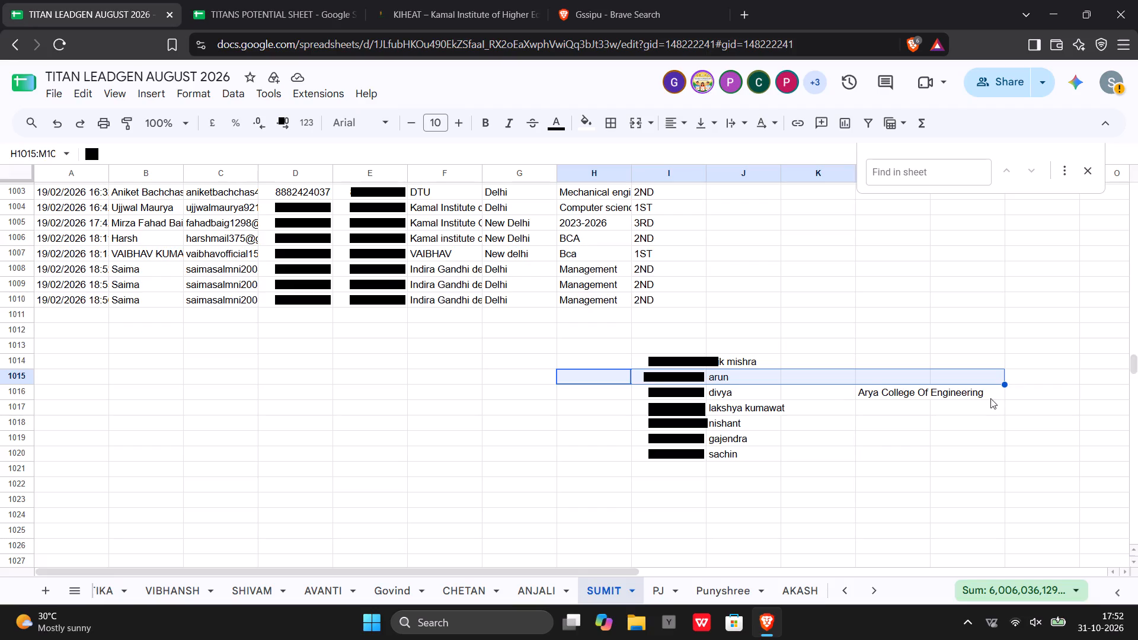
# Enter the call status "na" in cell K1015 beside the contact arun.
pyautogui.click(819, 373)
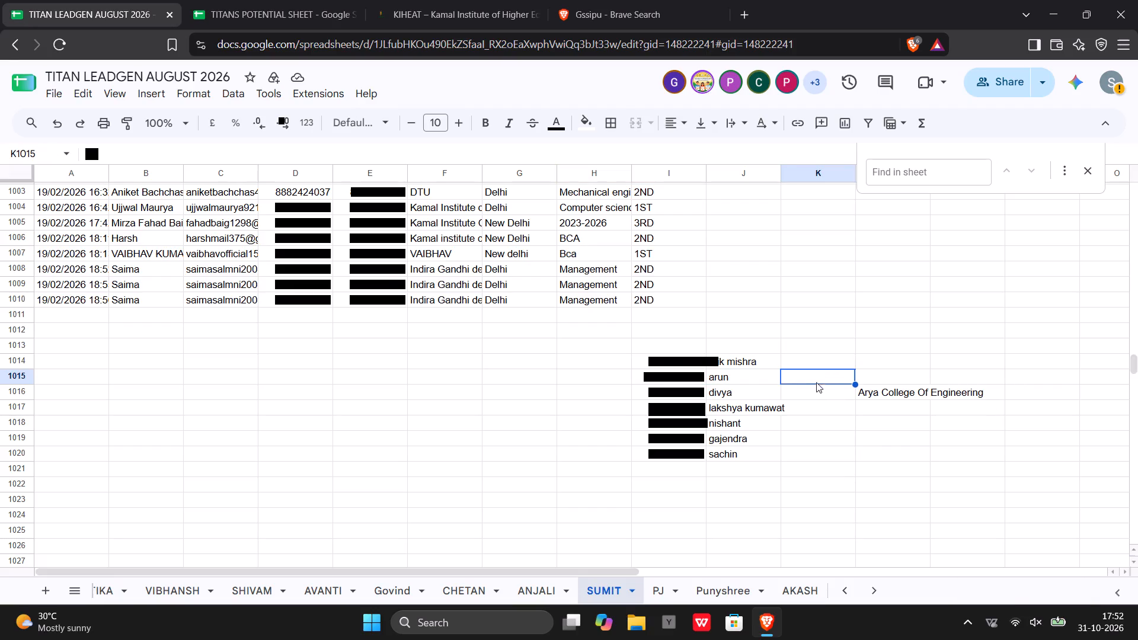
pyautogui.write('na')
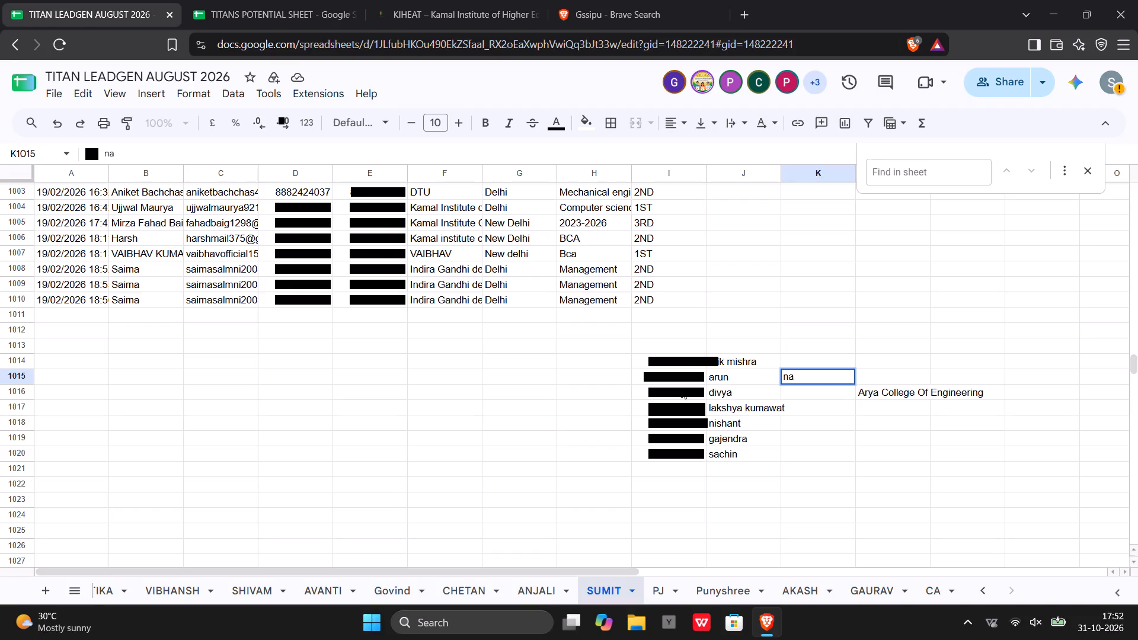
# Highlight divya's number and name in row 1016, and enter the status "switch off" in cell K1016.
pyautogui.moveTo(661, 390); pyautogui.dragTo(766, 393)
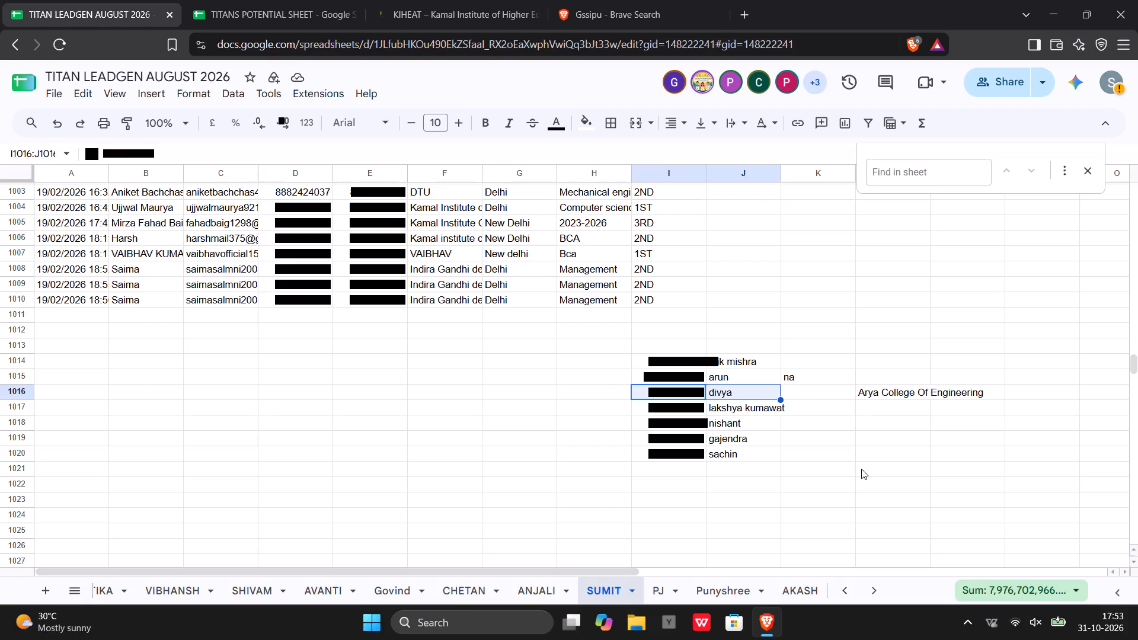
pyautogui.click(807, 390)
pyautogui.write('switch')
pyautogui.press('space')
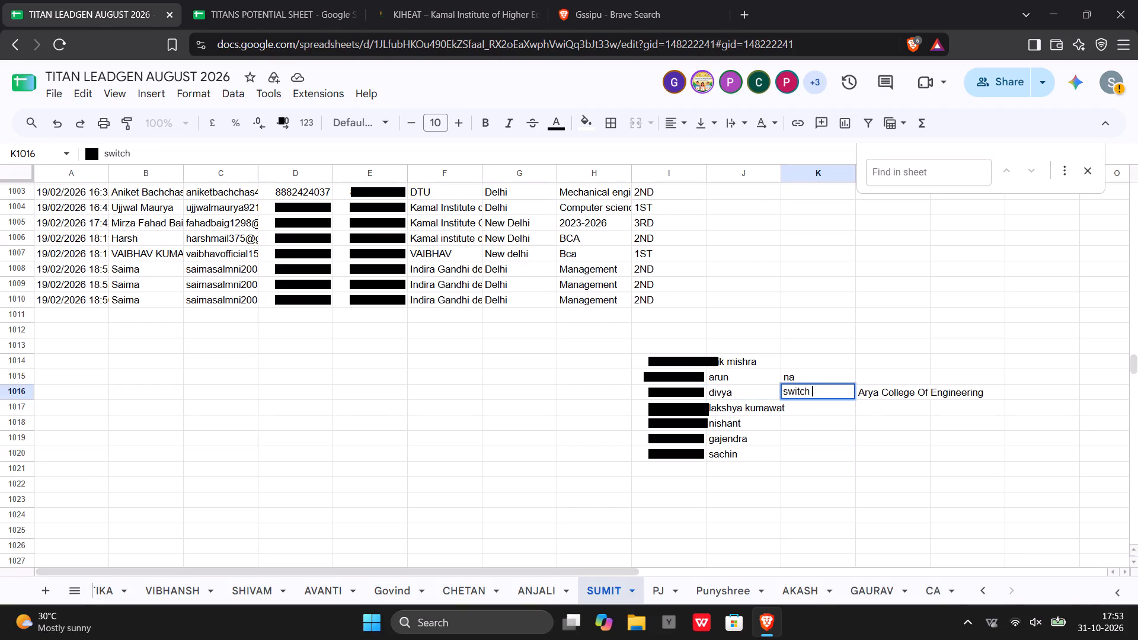
pyautogui.write('off')
# Highlight the phone number and name of the contact in row 1017, cells I1017 to J1017.
pyautogui.click(749, 407)
pyautogui.moveTo(636, 409); pyautogui.dragTo(739, 405)
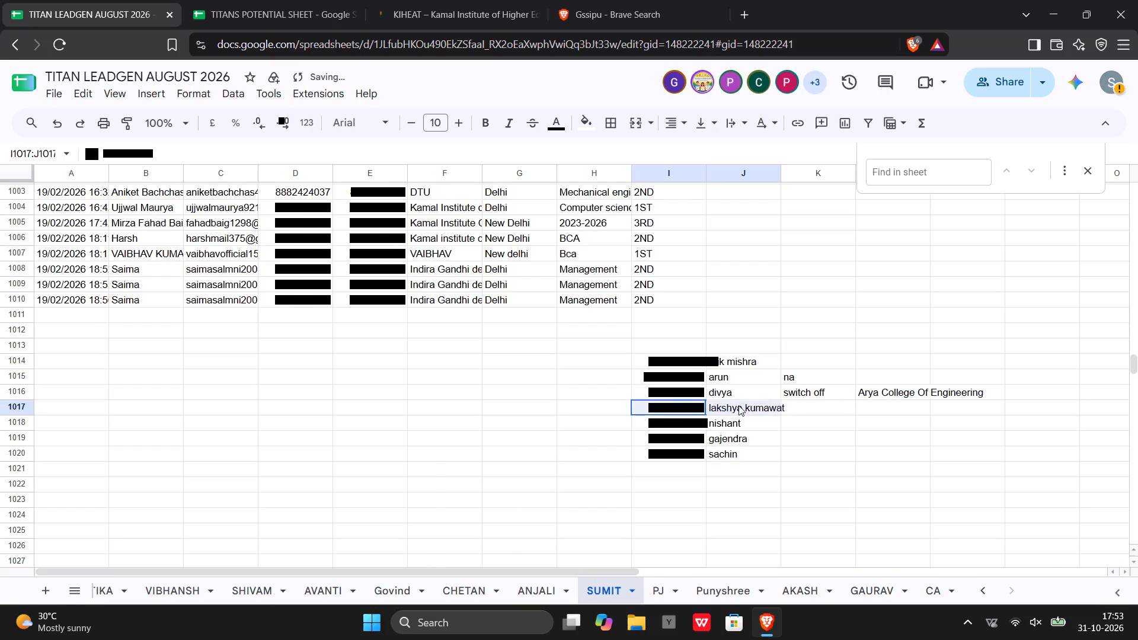
pyautogui.moveTo(739, 405); pyautogui.dragTo(770, 405)
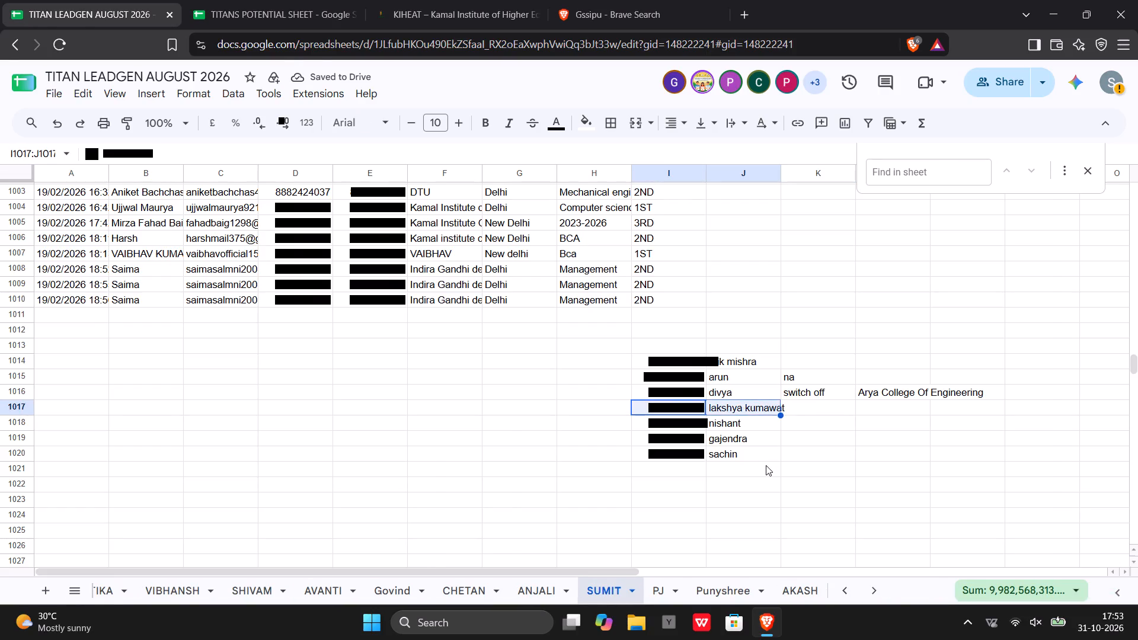
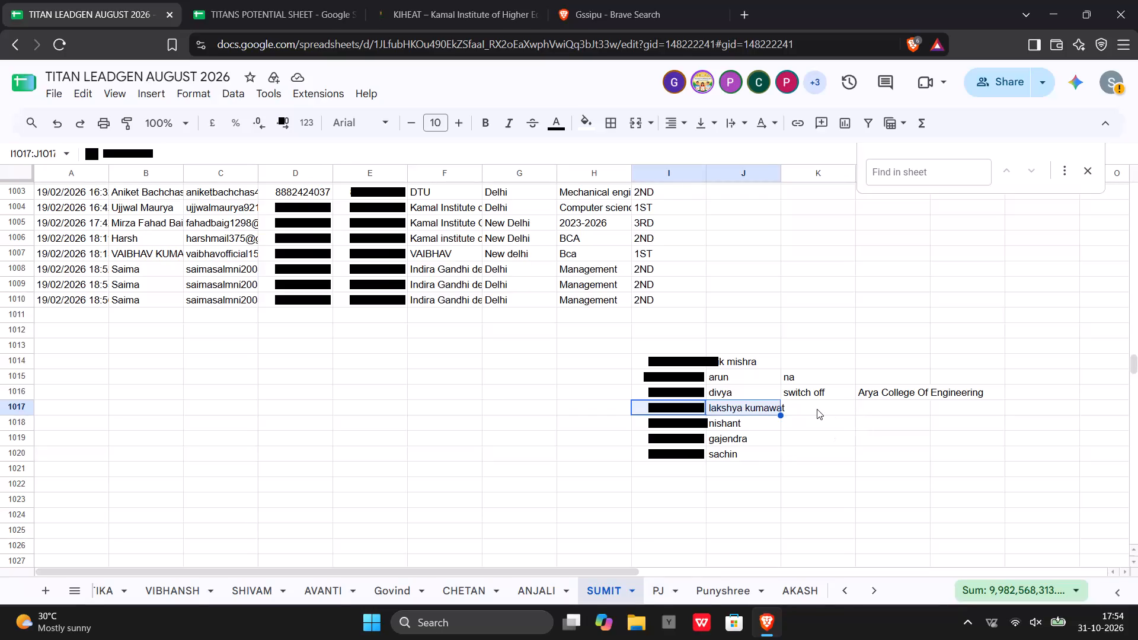
# Enter the call status "na" in cell K1017 beside the contact in row 1017.
pyautogui.click(817, 409)
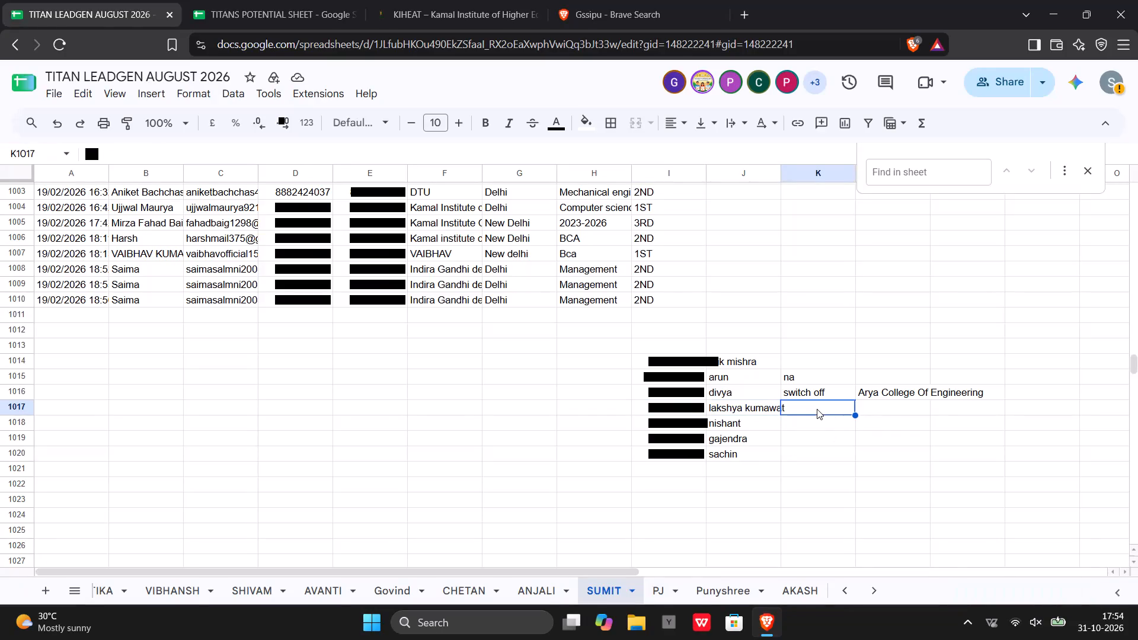
pyautogui.write('not')
pyautogui.press('space')
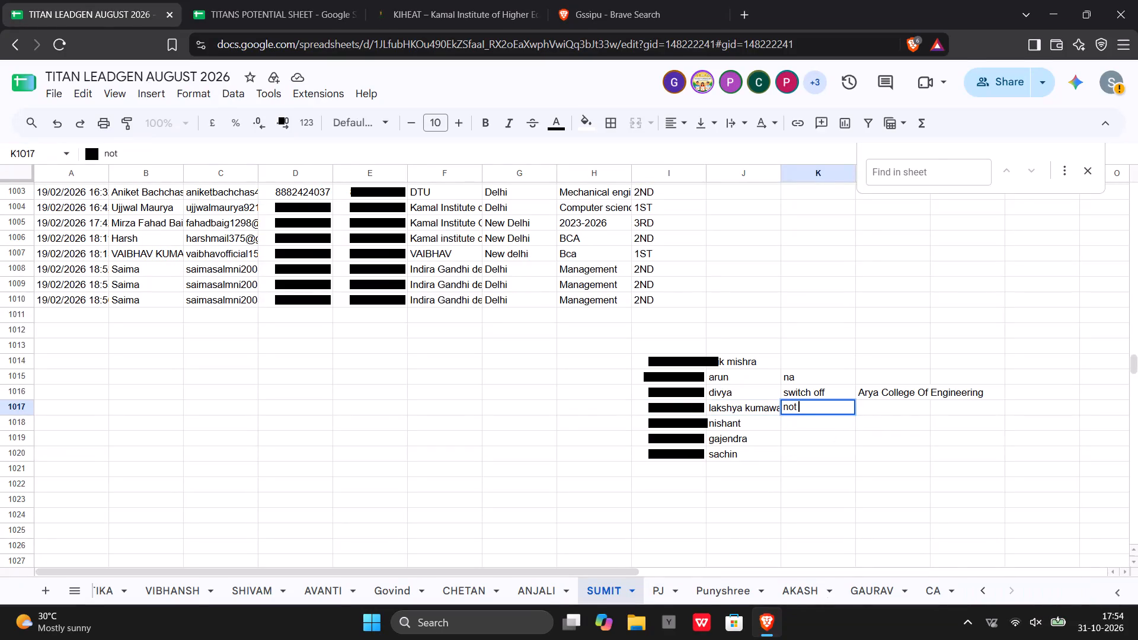
pyautogui.press('BackSpace')
pyautogui.press('BackSpace')
pyautogui.press('BackSpace')
pyautogui.press('a')
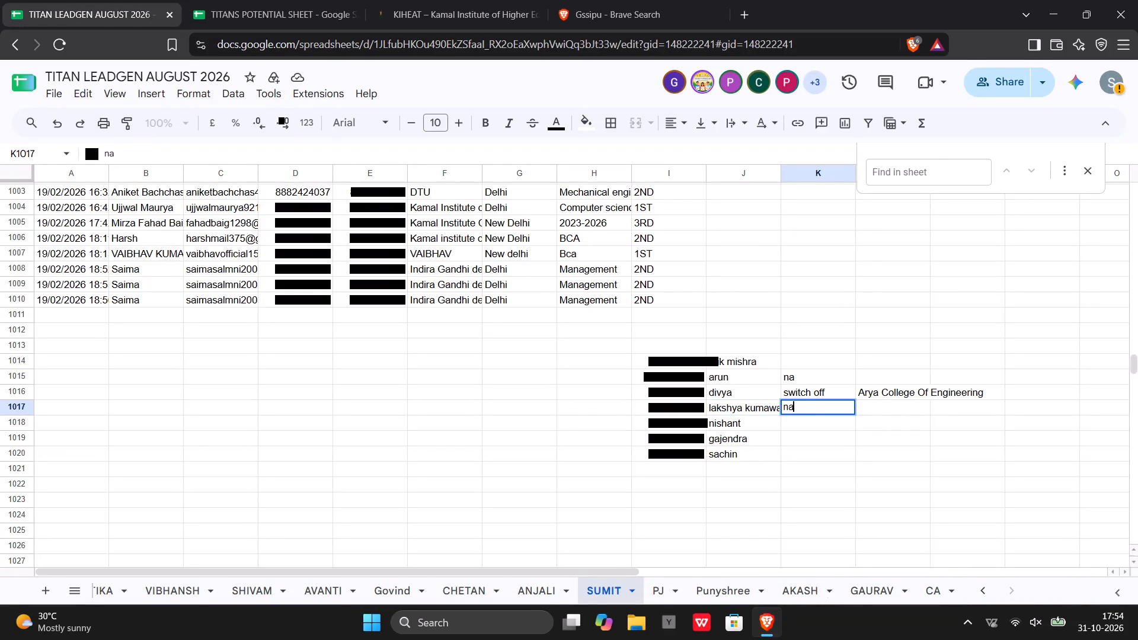
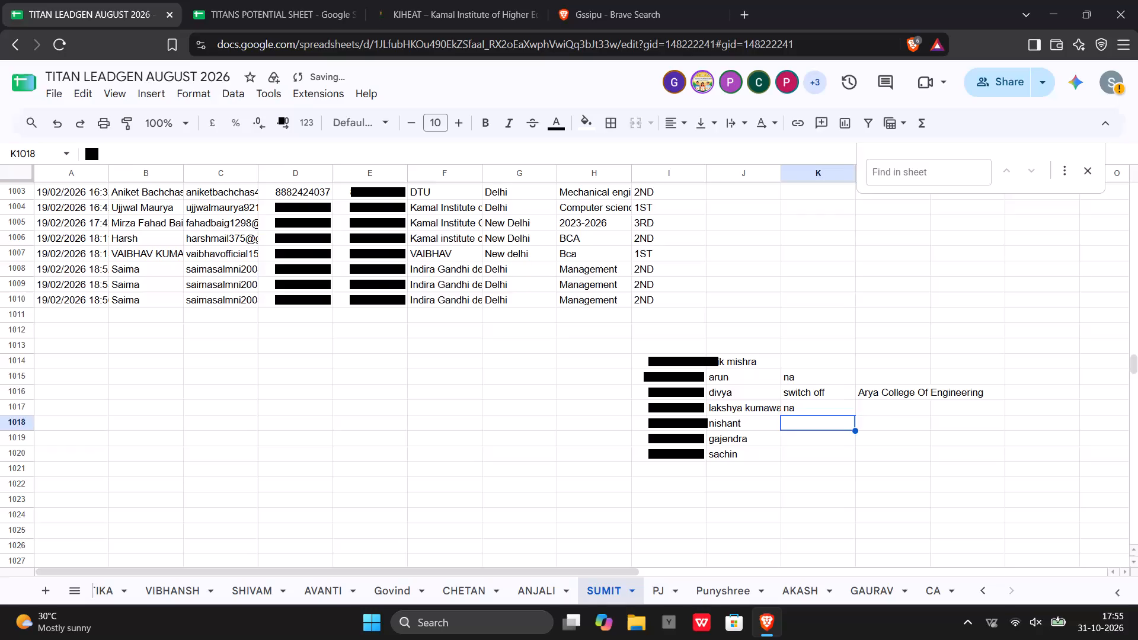
# Enter the call status "busy" in cell K1018 beside the contact in row 1018.
pyautogui.write('busy')
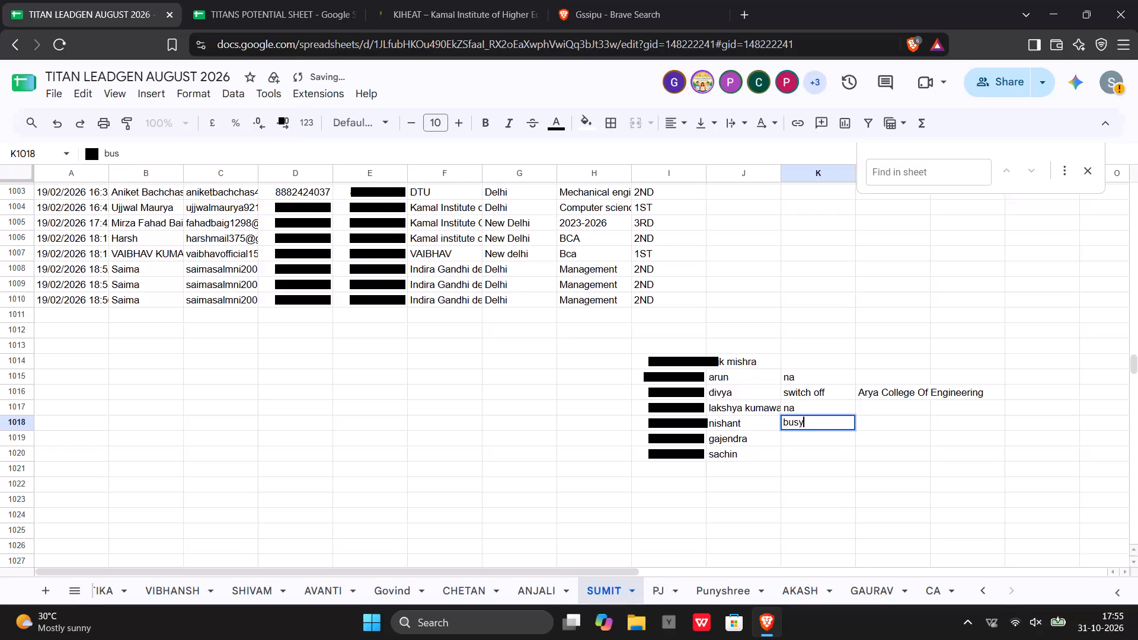
pyautogui.press('Down')
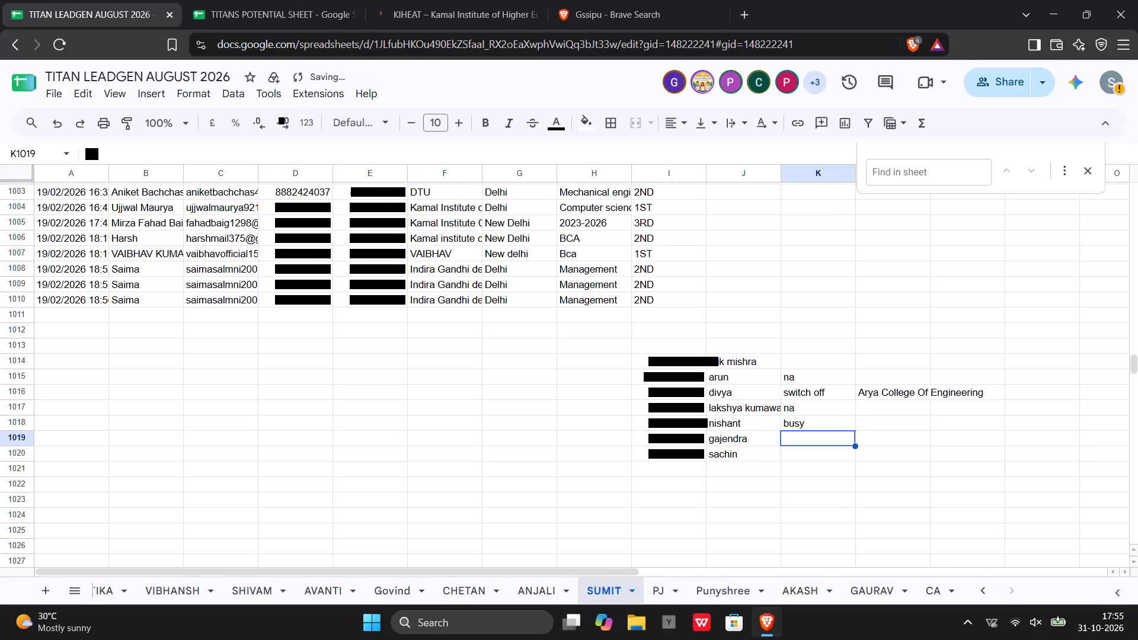
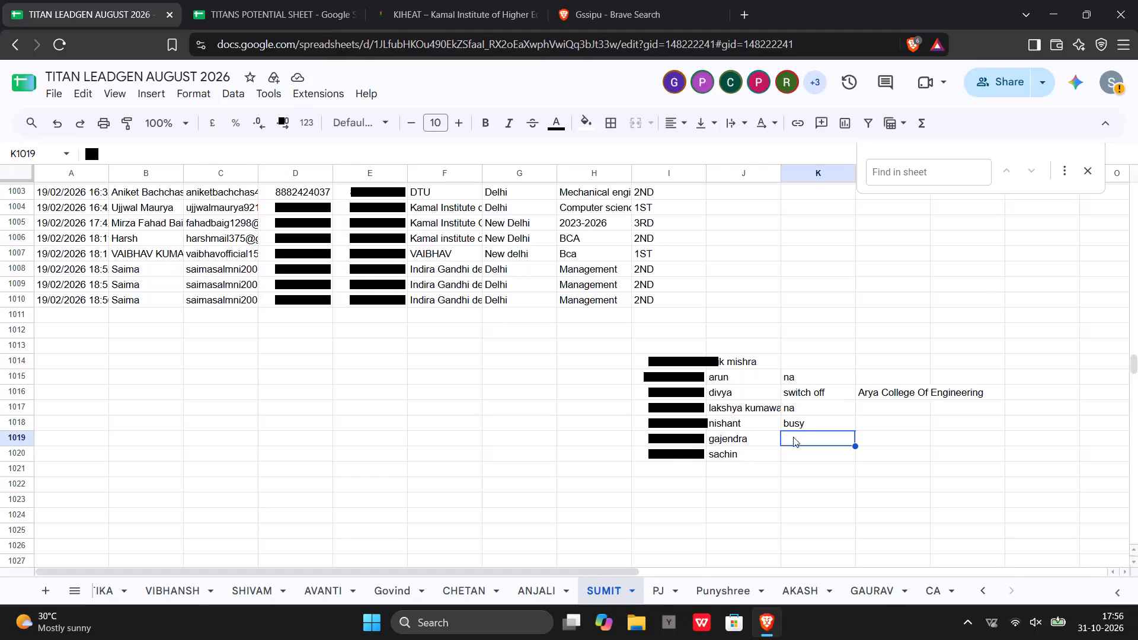
# Enter the call status "pass out" in cell K1019 beside the contact in row 1019.
pyautogui.click(797, 435)
pyautogui.write('pass out')
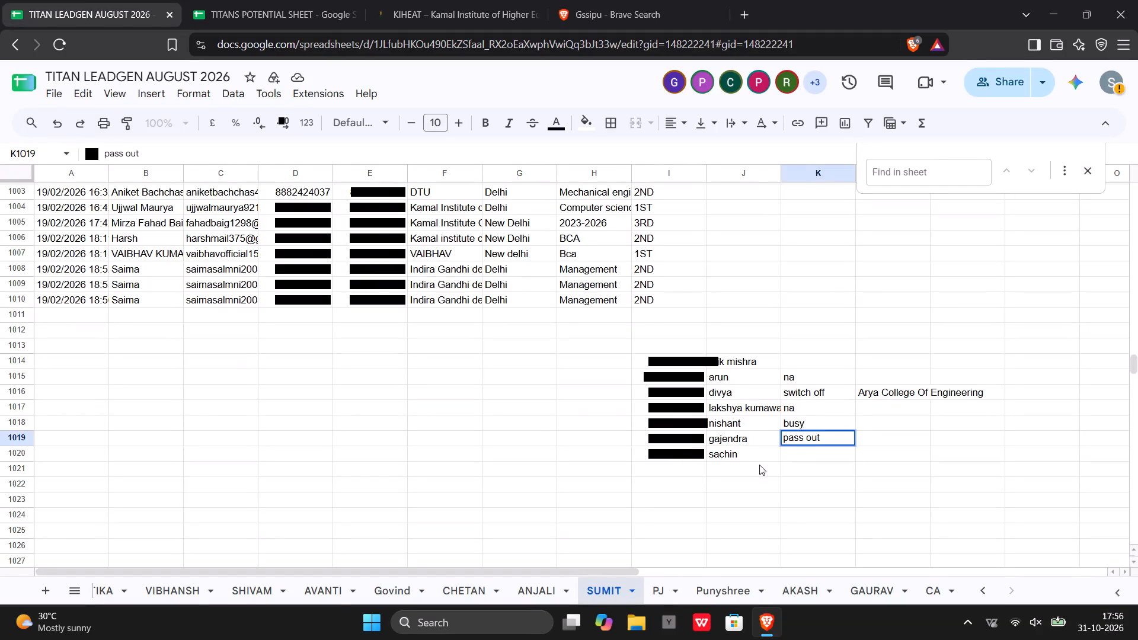
pyautogui.click(801, 449)
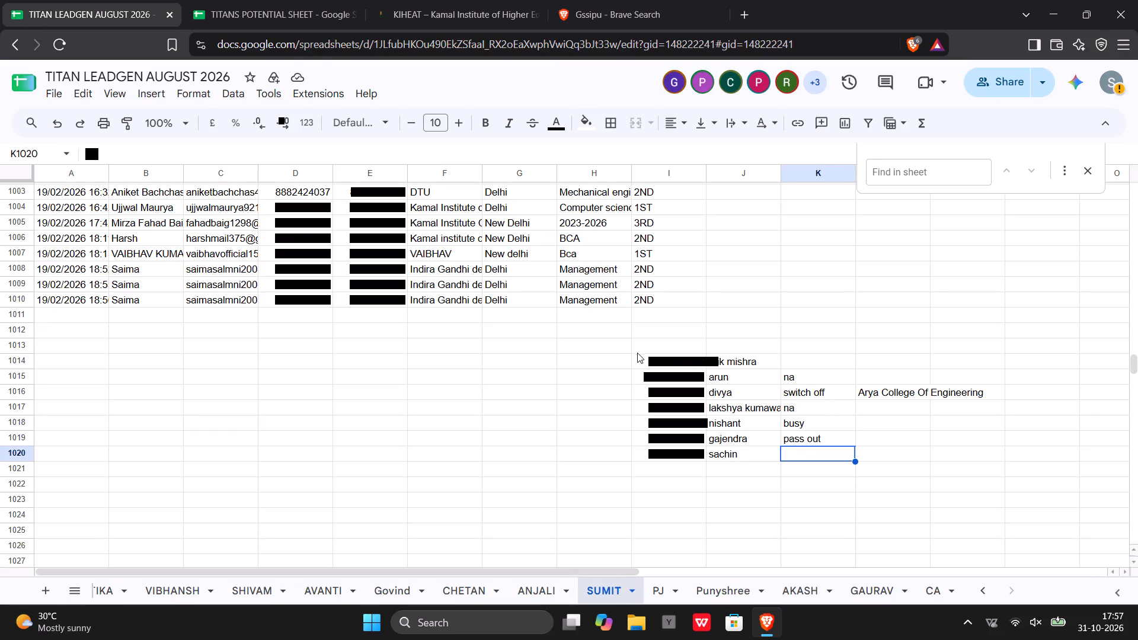
# Copy the contact block I1014:K1020 with numbers, names and statuses, and paste it beside the Arya College leads starting at cell M845.
pyautogui.moveTo(634, 356); pyautogui.dragTo(816, 457)
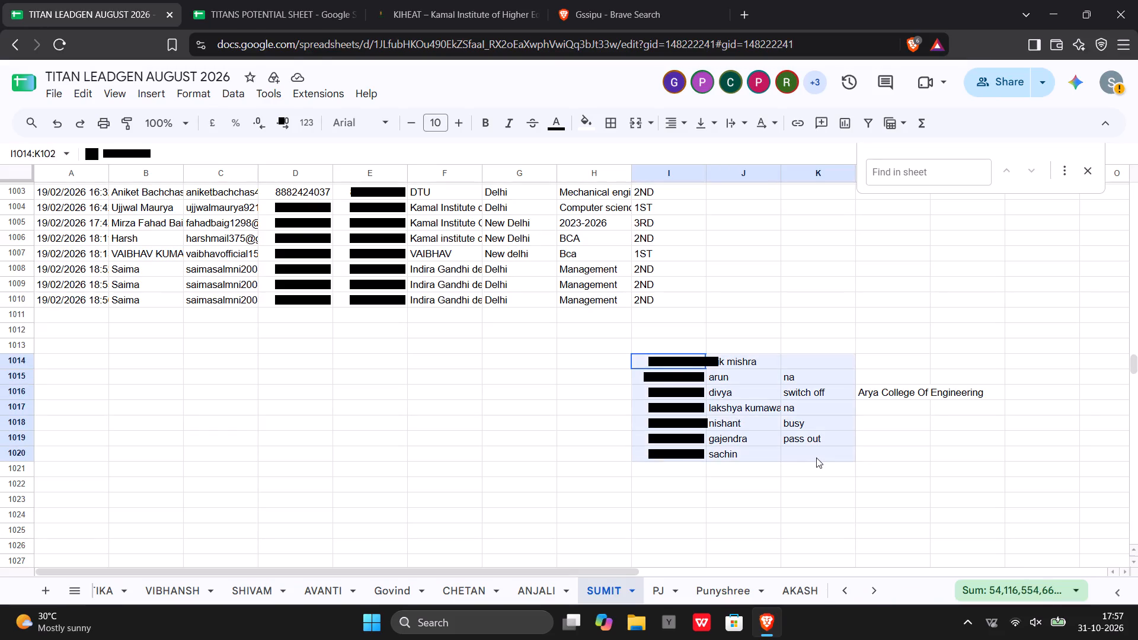
pyautogui.moveTo(816, 457); pyautogui.dragTo(813, 456)
pyautogui.hotkey('ctrl', 'c')
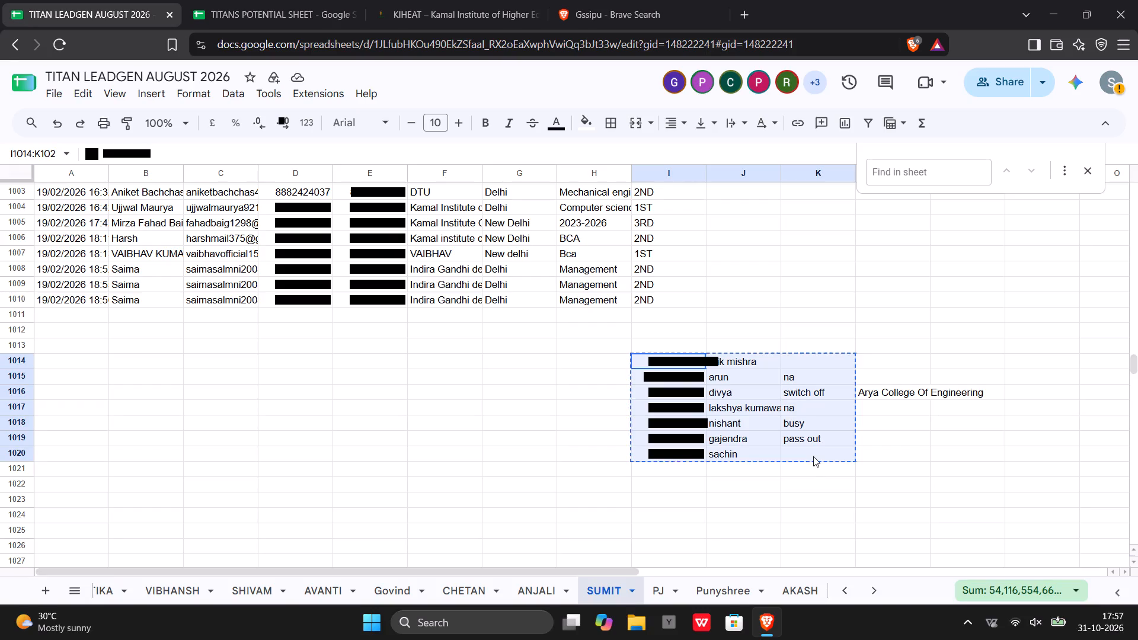
pyautogui.moveTo(813, 456); pyautogui.dragTo(813, 456)
pyautogui.hotkey('ctrl', 'c')
pyautogui.scroll(20, 936, 446)
pyautogui.scroll(3, 936, 446)
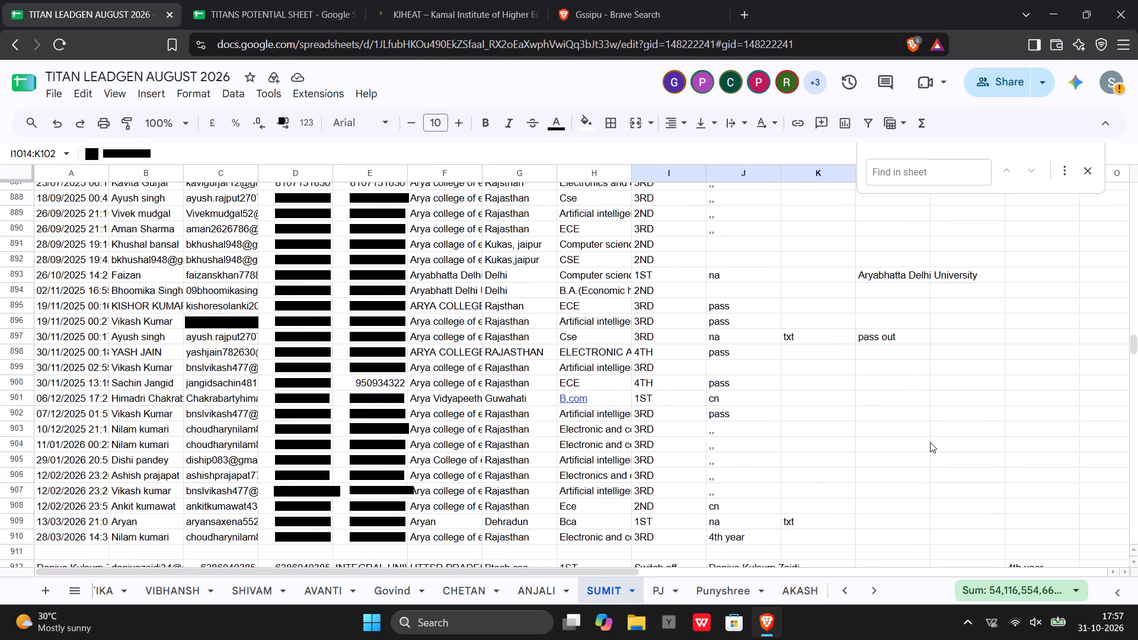
pyautogui.scroll(11, 930, 442)
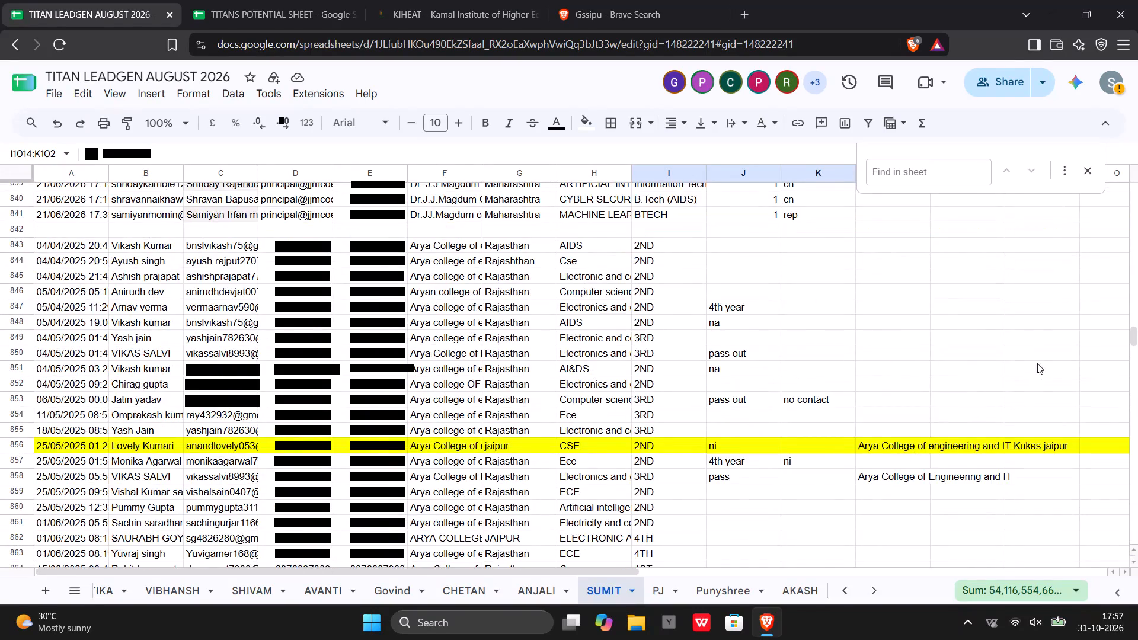
pyautogui.click(966, 279)
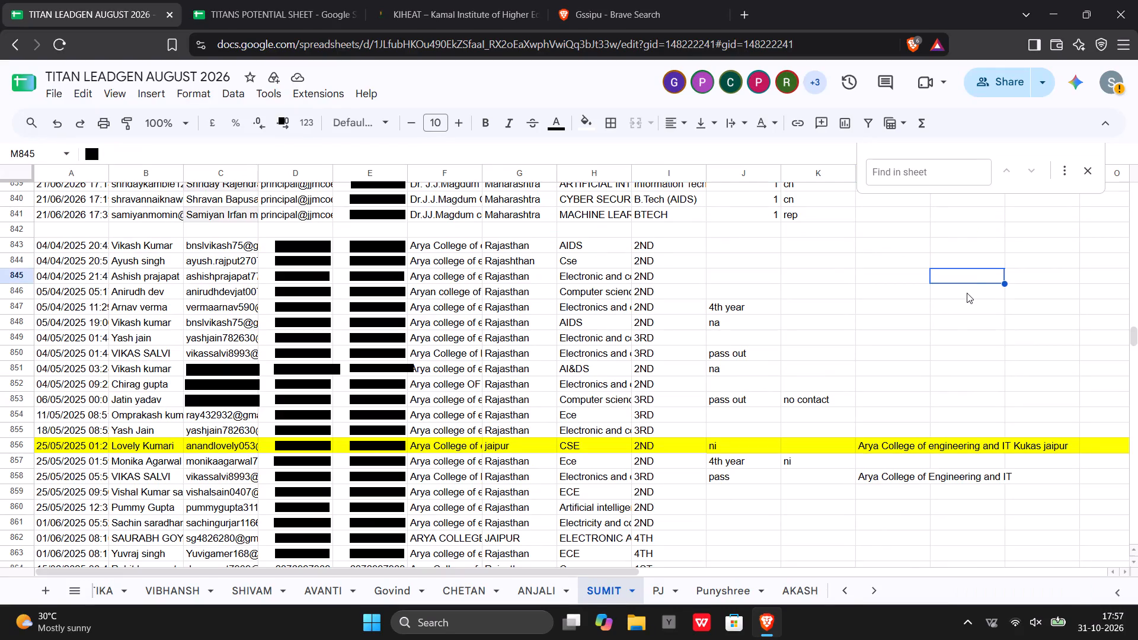
pyautogui.hotkey('ctrl', 'v')
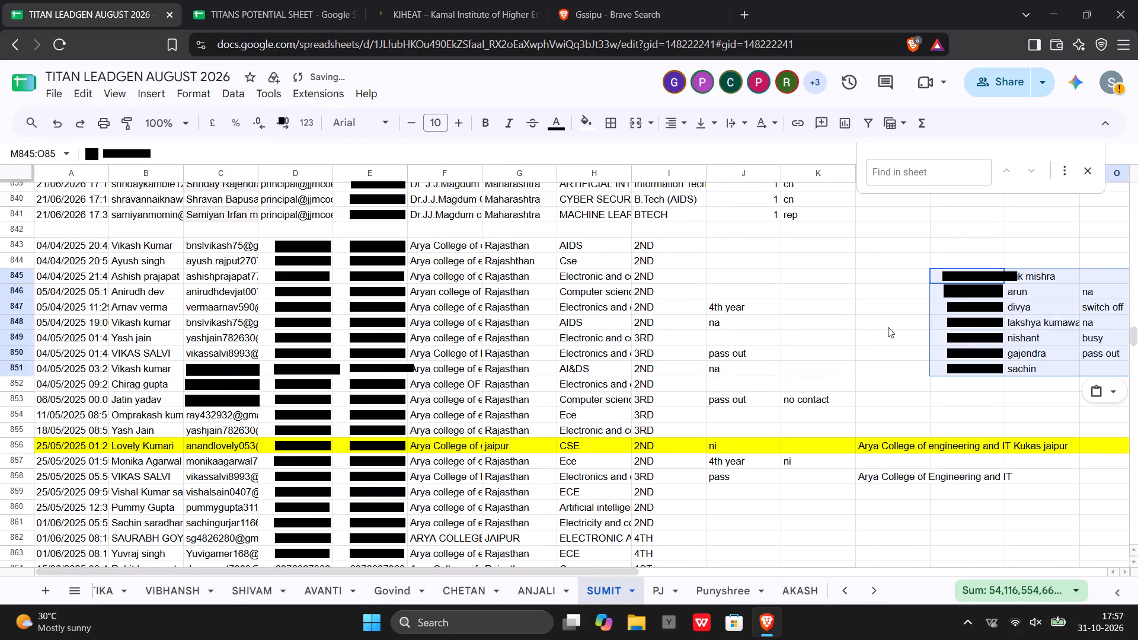
pyautogui.click(888, 327)
pyautogui.click(1050, 397)
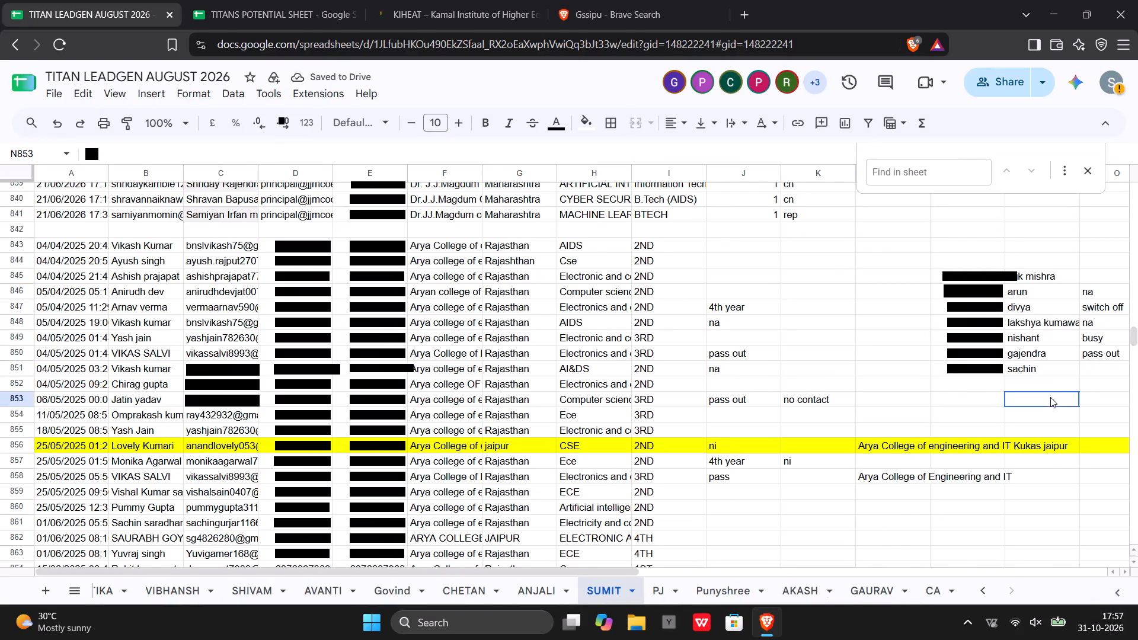
pyautogui.click(1088, 373)
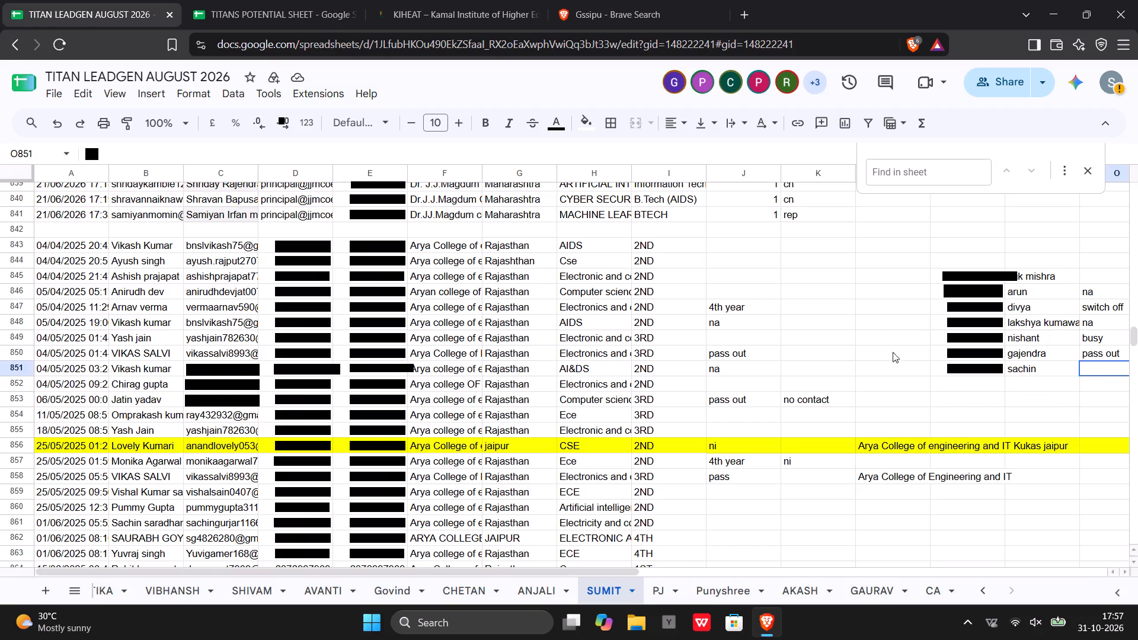
pyautogui.click(888, 322)
pyautogui.click(950, 388)
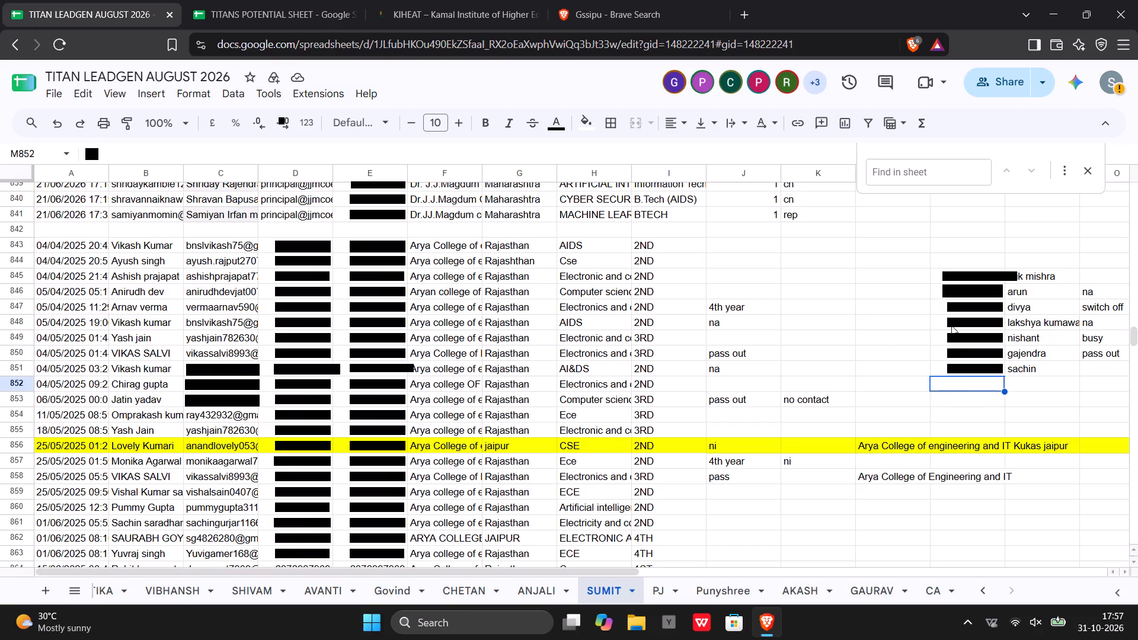
# Clear the original contact block in I1014:M1020 below the leads, including the college name.
pyautogui.scroll(-16, 945, 372)
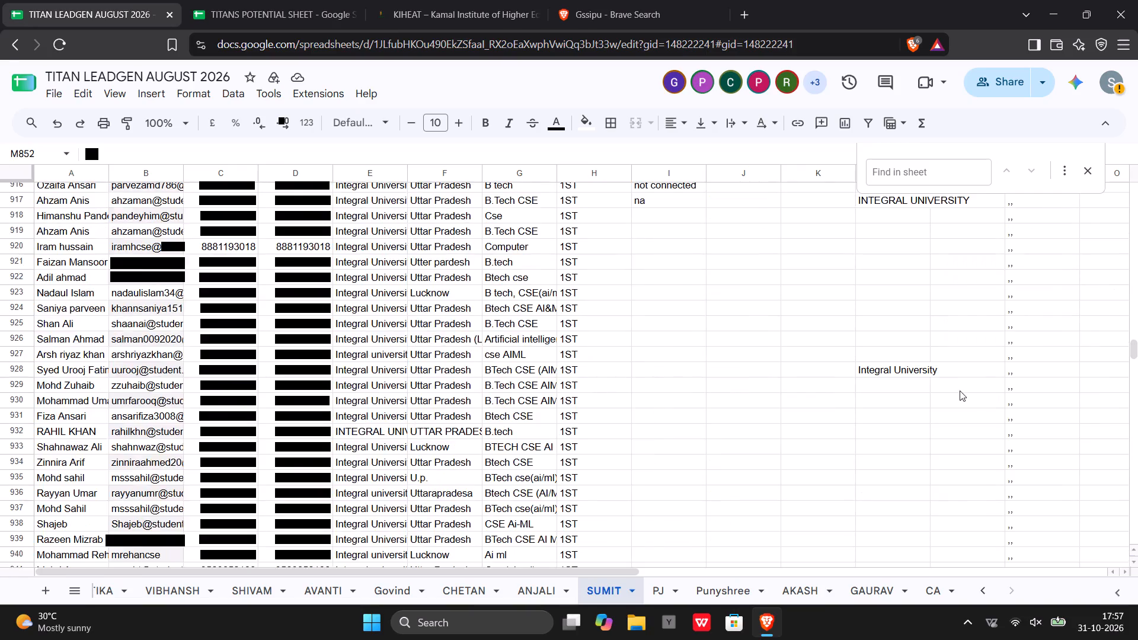
pyautogui.scroll(-18, 960, 391)
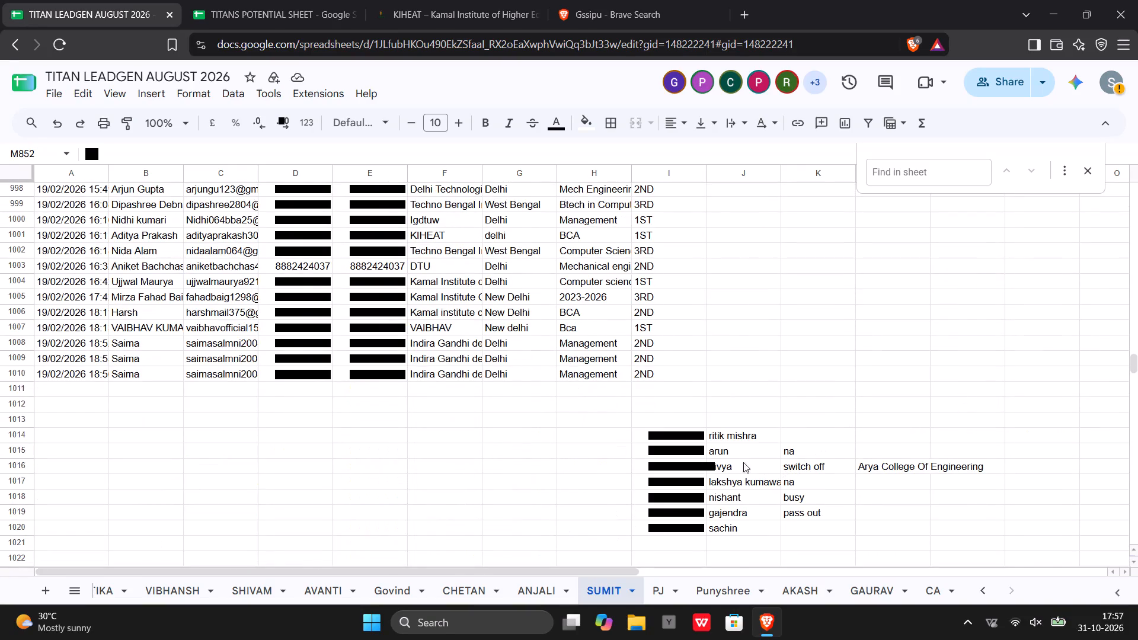
pyautogui.moveTo(640, 455); pyautogui.dragTo(943, 358)
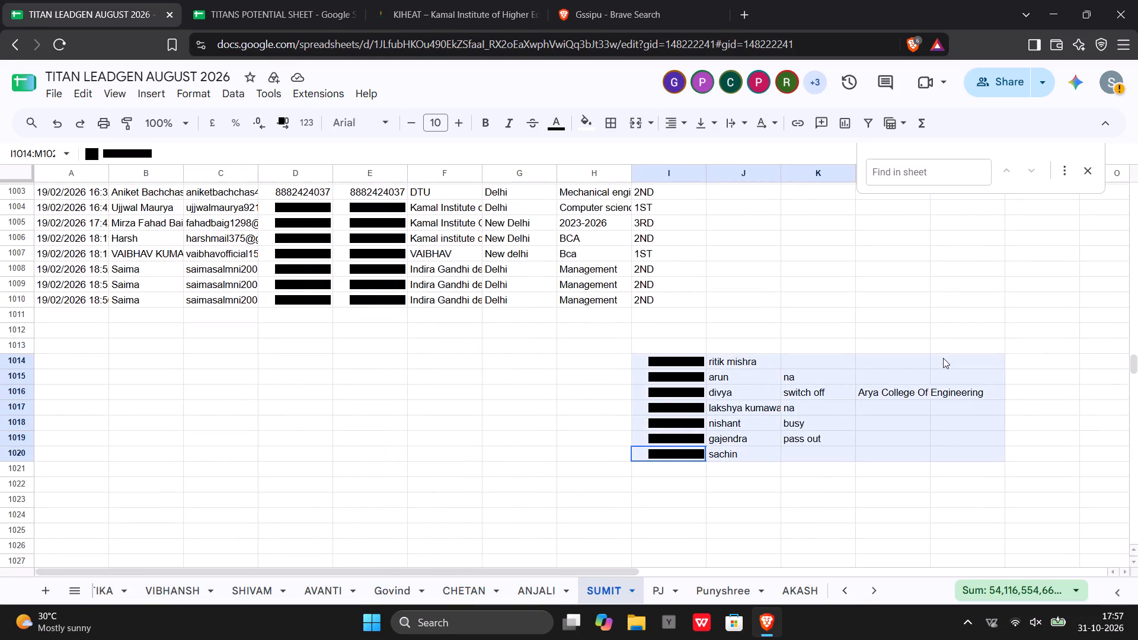
pyautogui.moveTo(943, 358); pyautogui.dragTo(954, 358)
pyautogui.press('BackSpace')
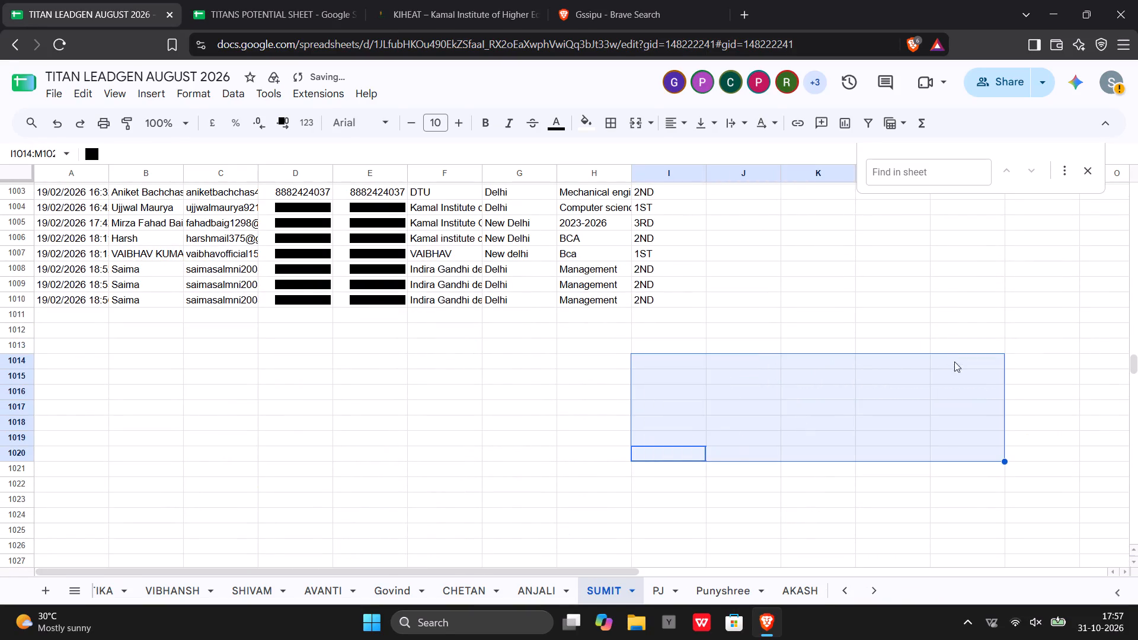
pyautogui.click(517, 430)
# Paste the earlier copied college name "Arya College Of Engineering" into cell P848 beside the relocated contact block.
pyautogui.scroll(9, 778, 434)
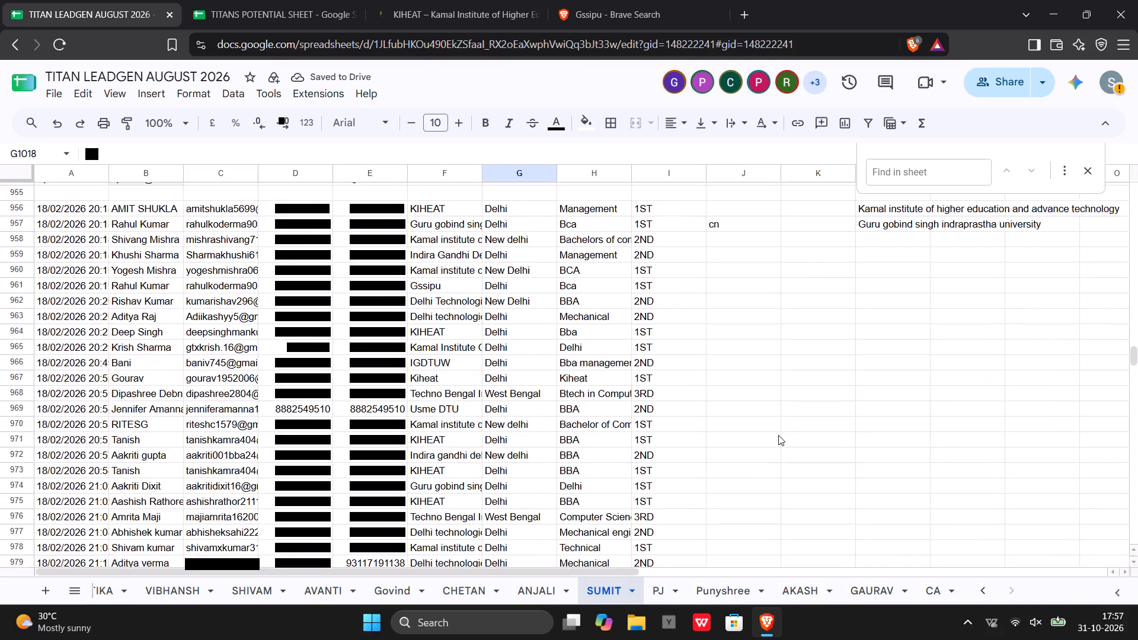
pyautogui.scroll(14, 778, 435)
pyautogui.scroll(7, 773, 437)
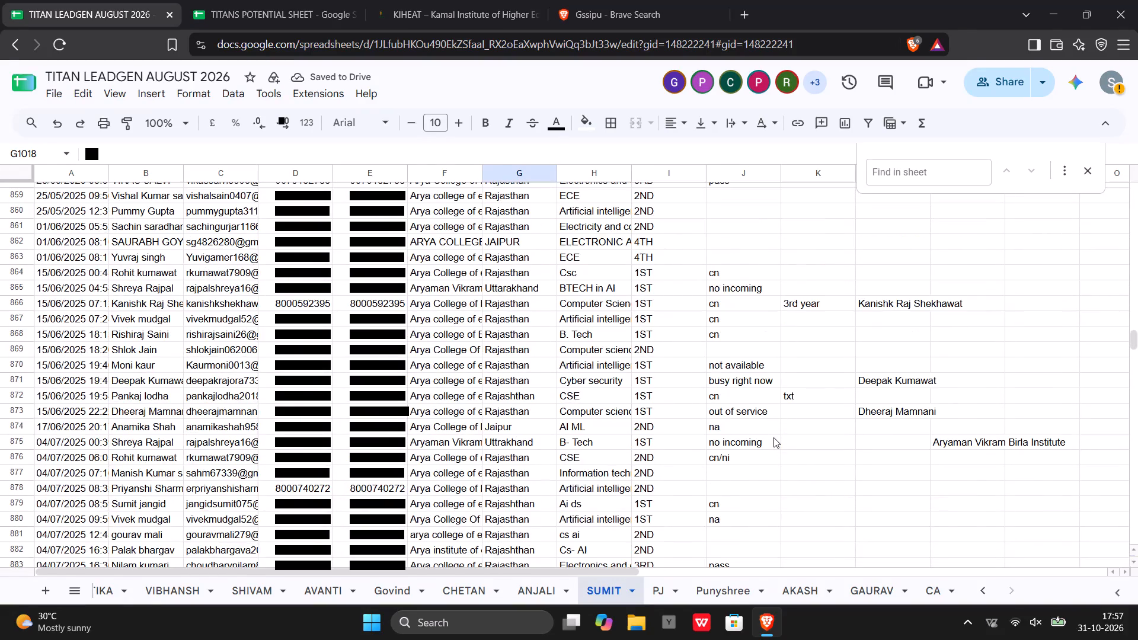
pyautogui.scroll(5, 773, 437)
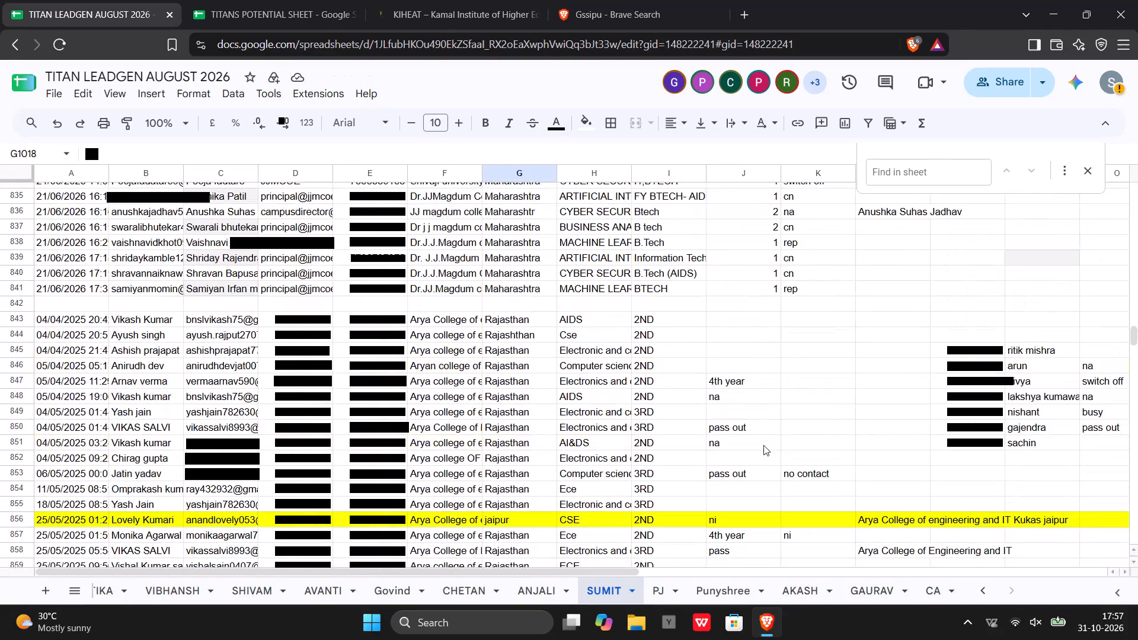
pyautogui.moveTo(844, 428); pyautogui.dragTo(798, 425)
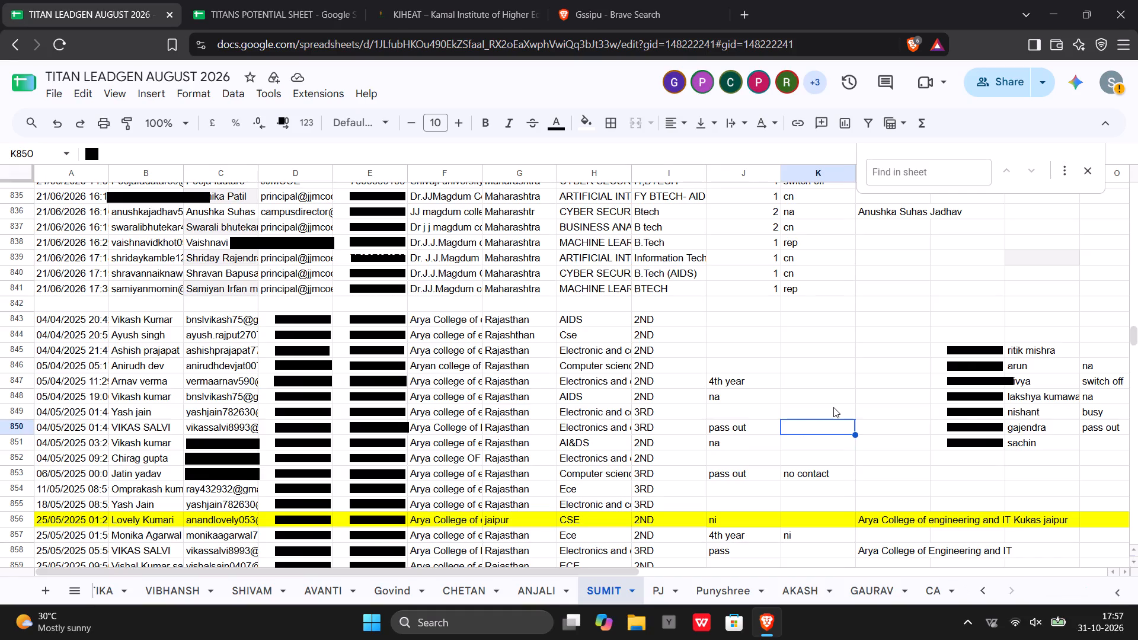
pyautogui.rightClick(833, 407)
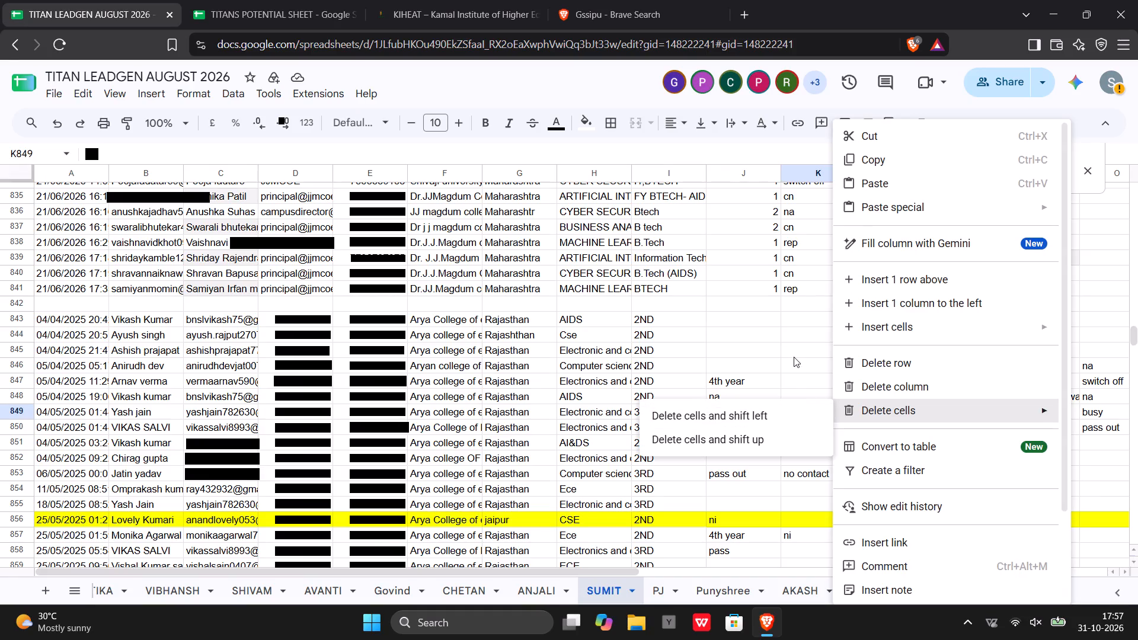
pyautogui.click(794, 357)
pyautogui.press('Right')
pyautogui.press('Right')
pyautogui.press('Right')
pyautogui.press('Right')
pyautogui.press('Right')
pyautogui.press('Right')
pyautogui.press('Right')
pyautogui.press('Right')
pyautogui.press('Right')
pyautogui.press('Right')
pyautogui.press('Right')
pyautogui.press('Right')
pyautogui.press('Right')
pyautogui.press('Right')
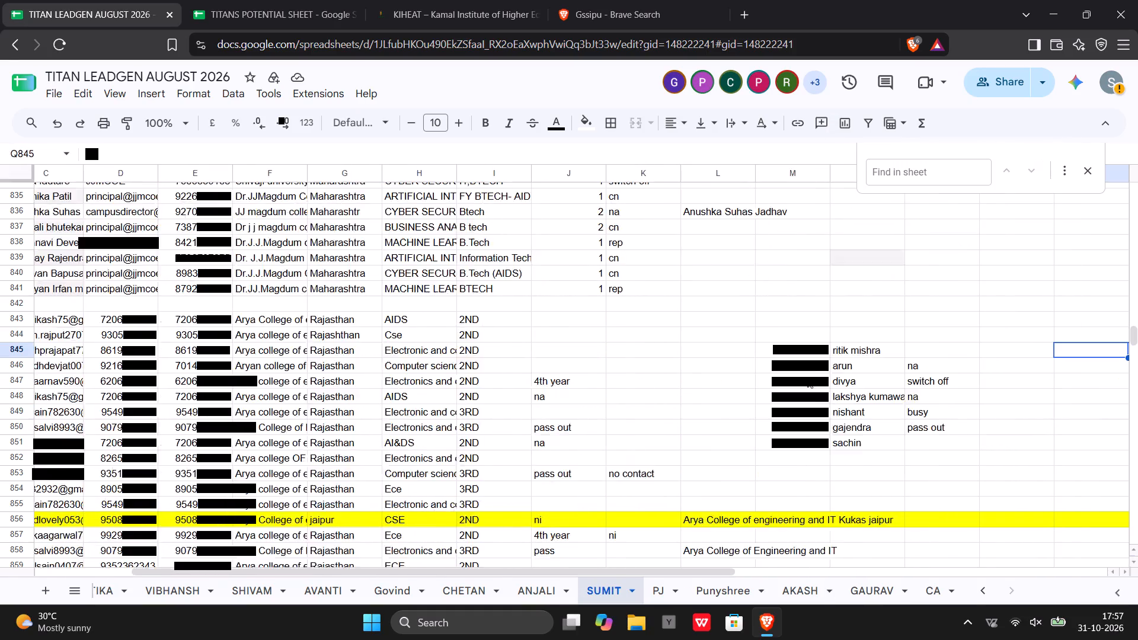
pyautogui.press('Left')
pyautogui.press('Left')
pyautogui.press('Left')
pyautogui.press('Left')
pyautogui.press('Left')
pyautogui.press('Left')
pyautogui.press('Left')
pyautogui.press('Left')
pyautogui.press('Left')
pyautogui.press('Left')
pyautogui.press('Left')
pyautogui.press('Left')
pyautogui.press('Left')
pyautogui.press('Left')
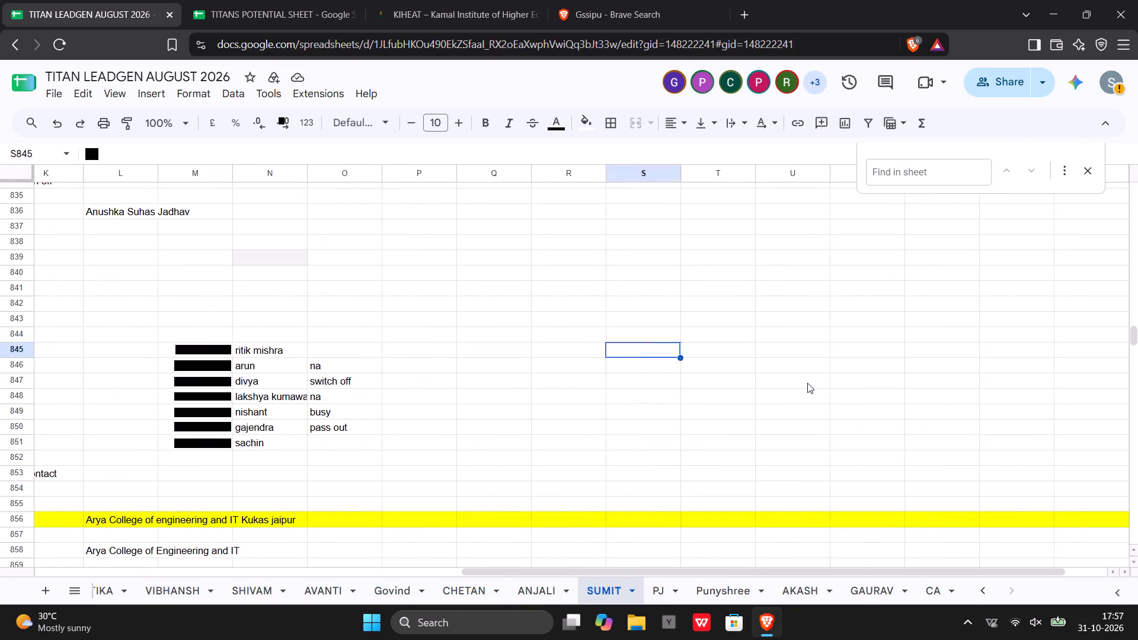
pyautogui.press('Left')
pyautogui.press('Left')
pyautogui.press('Left')
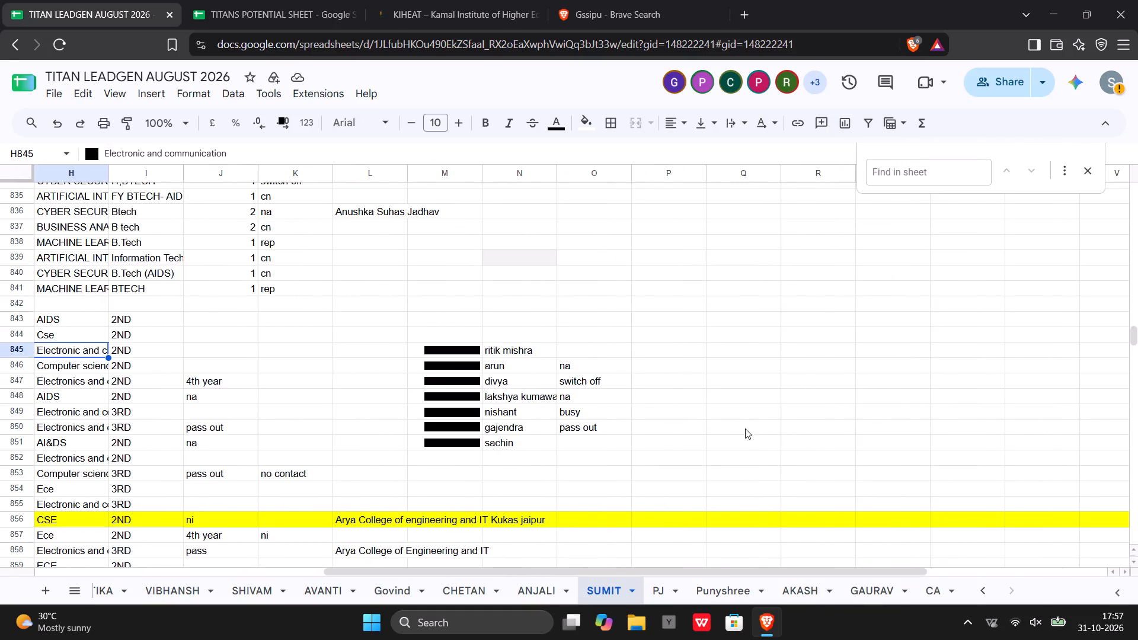
pyautogui.click(670, 393)
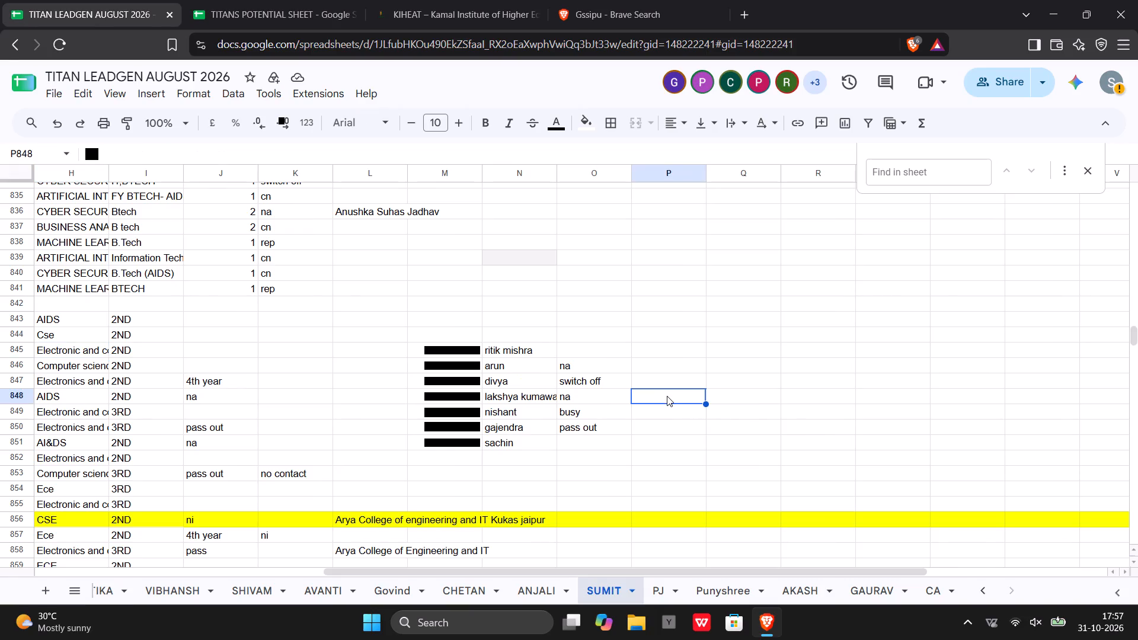
pyautogui.press('super+v')
pyautogui.click(116, 281)
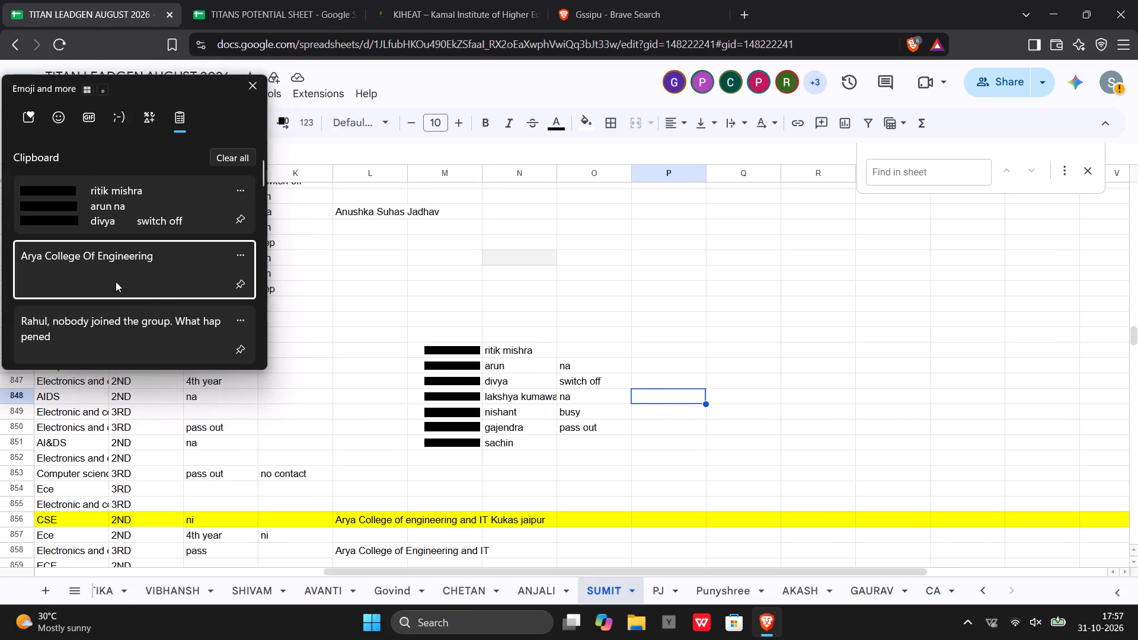
pyautogui.hotkey('ctrl', 'v')
pyautogui.click(831, 411)
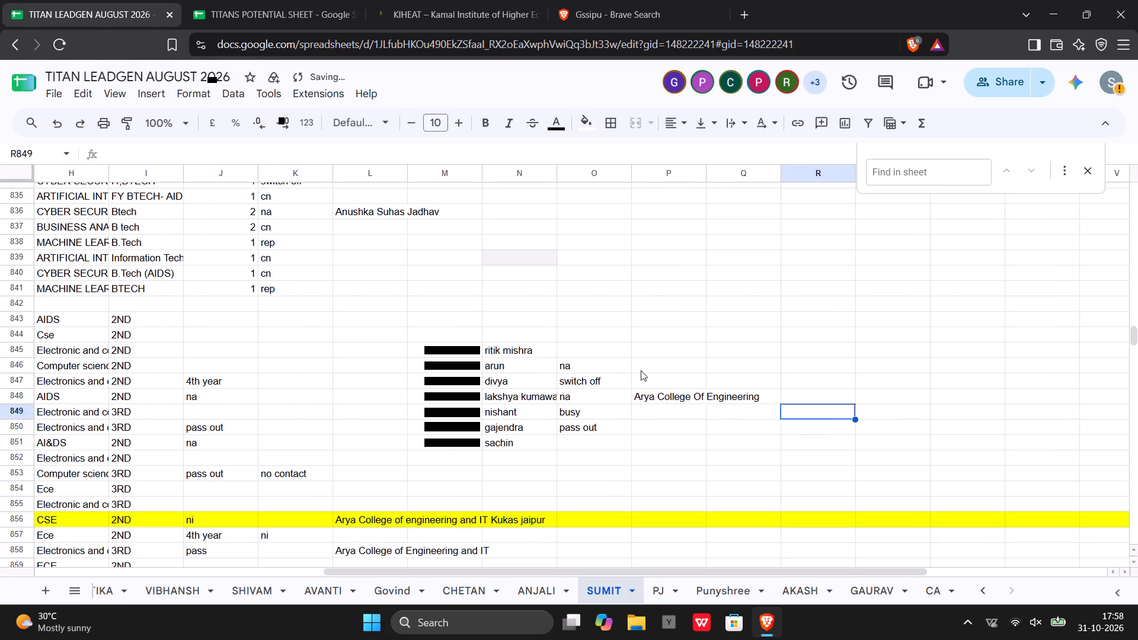
# Look through the lead rows above, down to the Central University Jammu students, for the next contacts to handle.
pyautogui.scroll(-3, 855, 396)
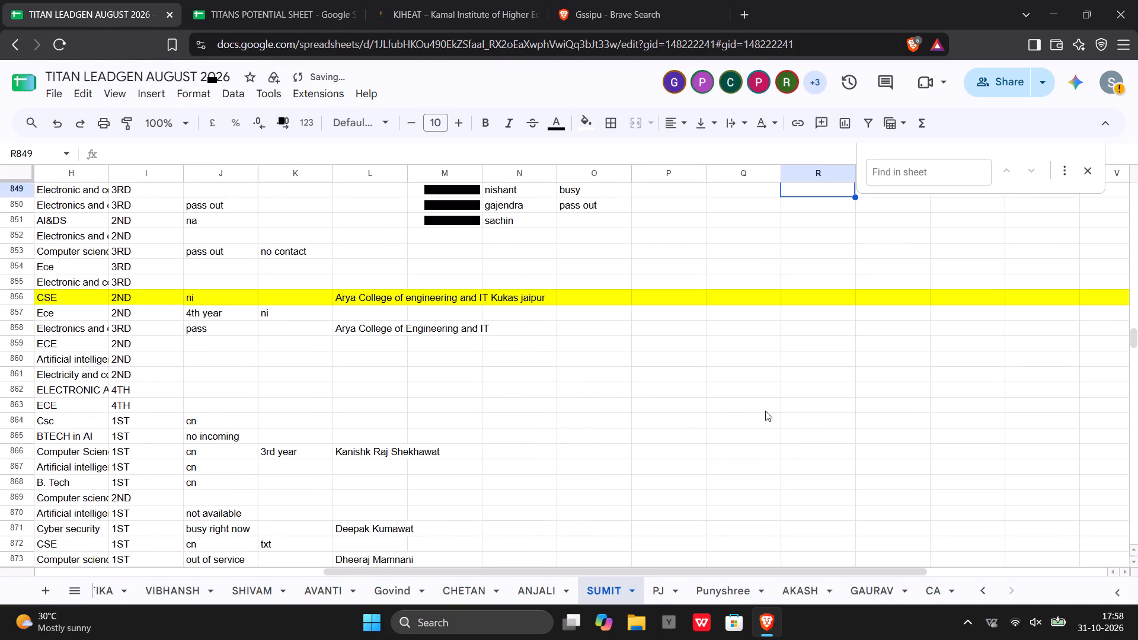
pyautogui.press('Left')
pyautogui.press('Left')
pyautogui.press('Left')
pyautogui.press('Left')
pyautogui.press('Left')
pyautogui.press('Left')
pyautogui.press('Left')
pyautogui.press('Left')
pyautogui.press('Left')
pyautogui.press('Left')
pyautogui.press('Left')
pyautogui.press('Left')
pyautogui.press('Left')
pyautogui.press('Left')
pyautogui.press('Left')
pyautogui.press('Left')
pyautogui.press('Left')
pyautogui.press('Left')
pyautogui.press('Left')
pyautogui.press('Left')
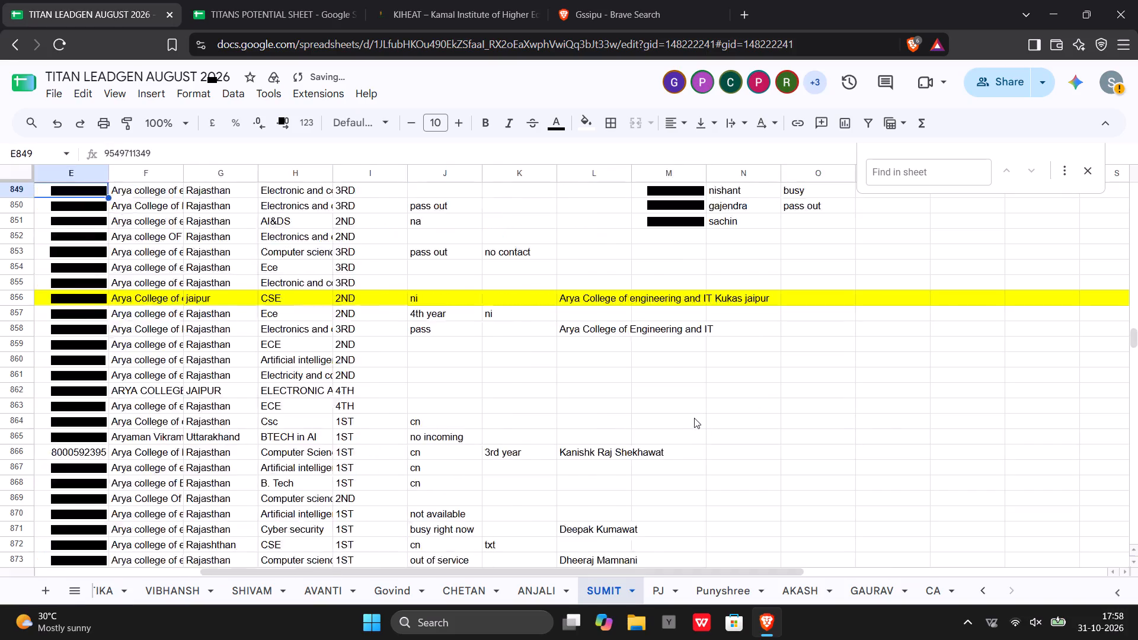
pyautogui.scroll(-2, 694, 465)
pyautogui.click(694, 460)
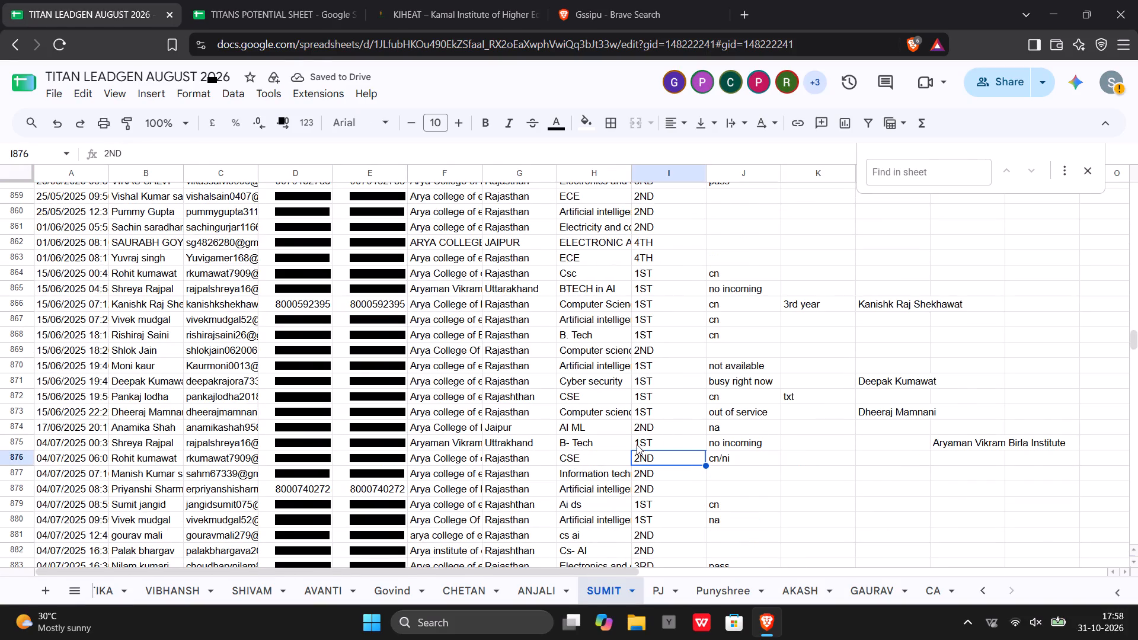
pyautogui.scroll(-14, 636, 444)
pyautogui.scroll(20, 653, 438)
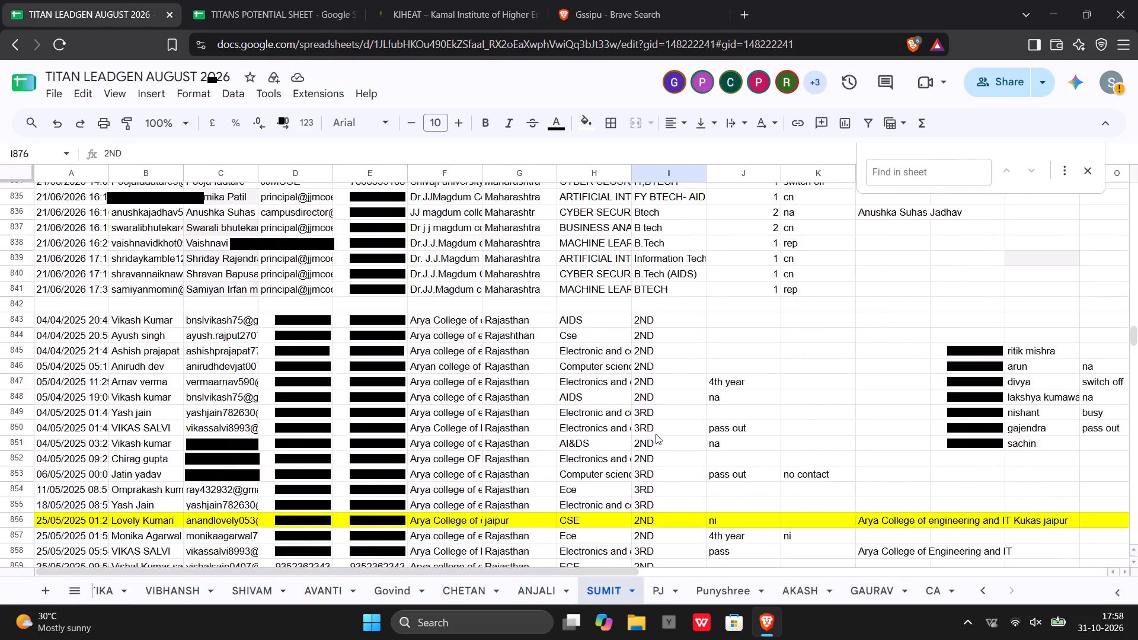
pyautogui.scroll(20, 656, 434)
pyautogui.scroll(11, 656, 434)
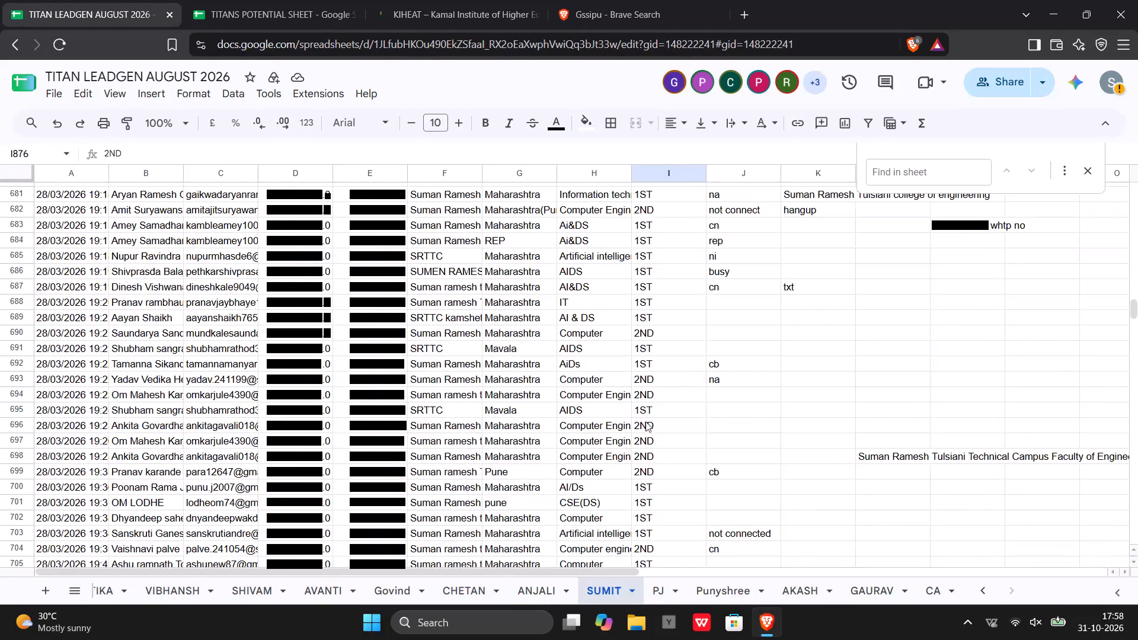
pyautogui.scroll(10, 635, 409)
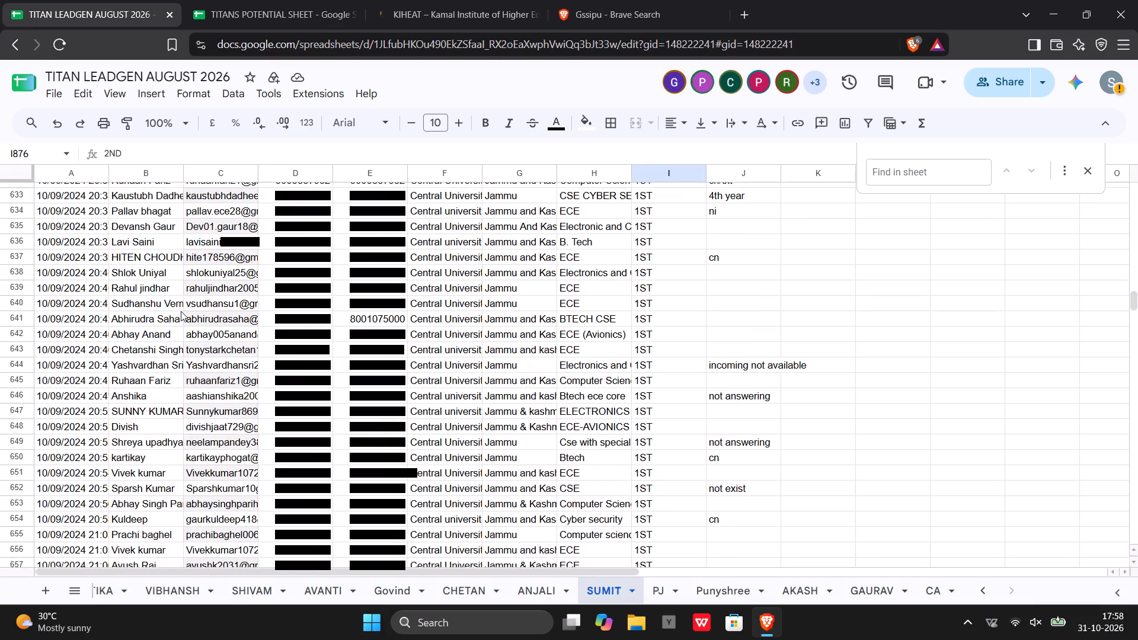
pyautogui.scroll(-2, 181, 311)
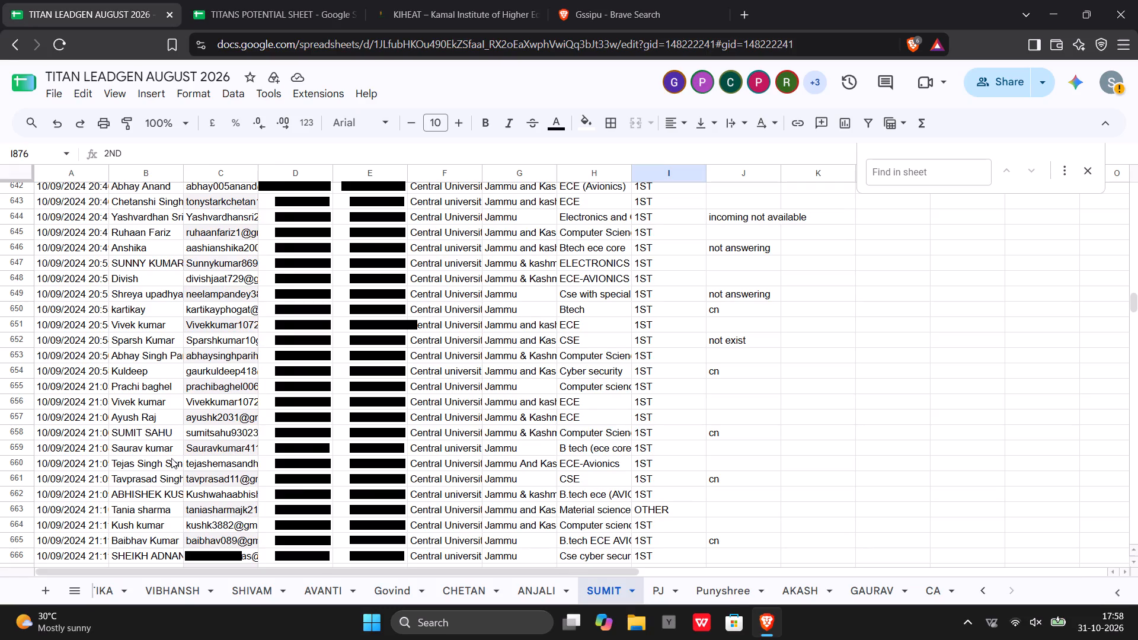
pyautogui.scroll(-3, 171, 458)
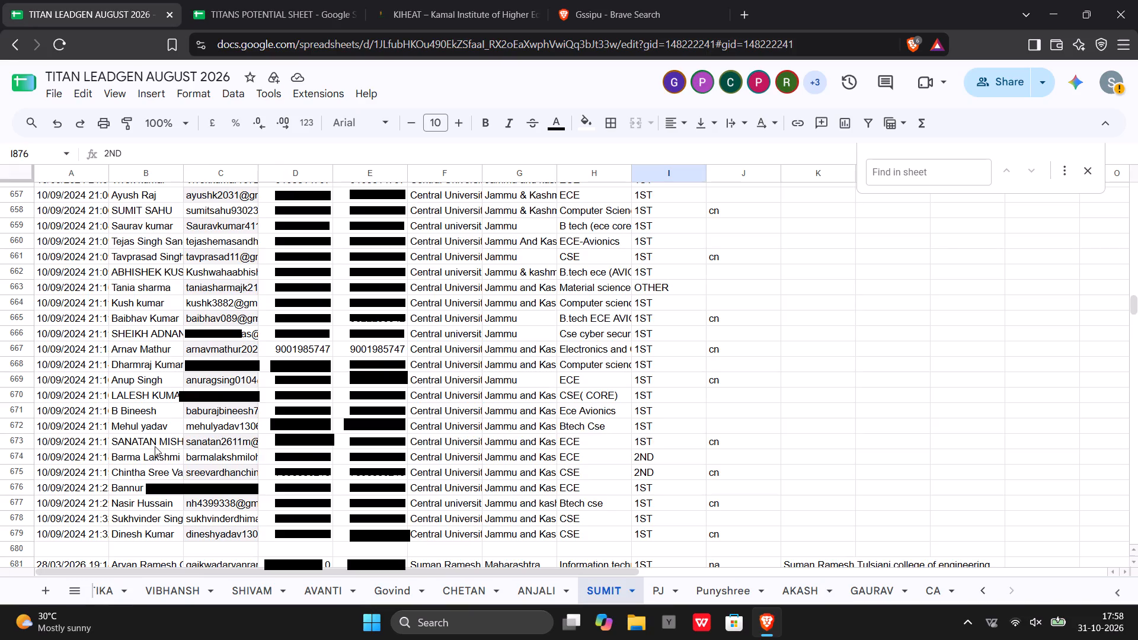
# Copy the student name in cell B673 of the Central University Jammu leads.
pyautogui.rightClick(155, 446)
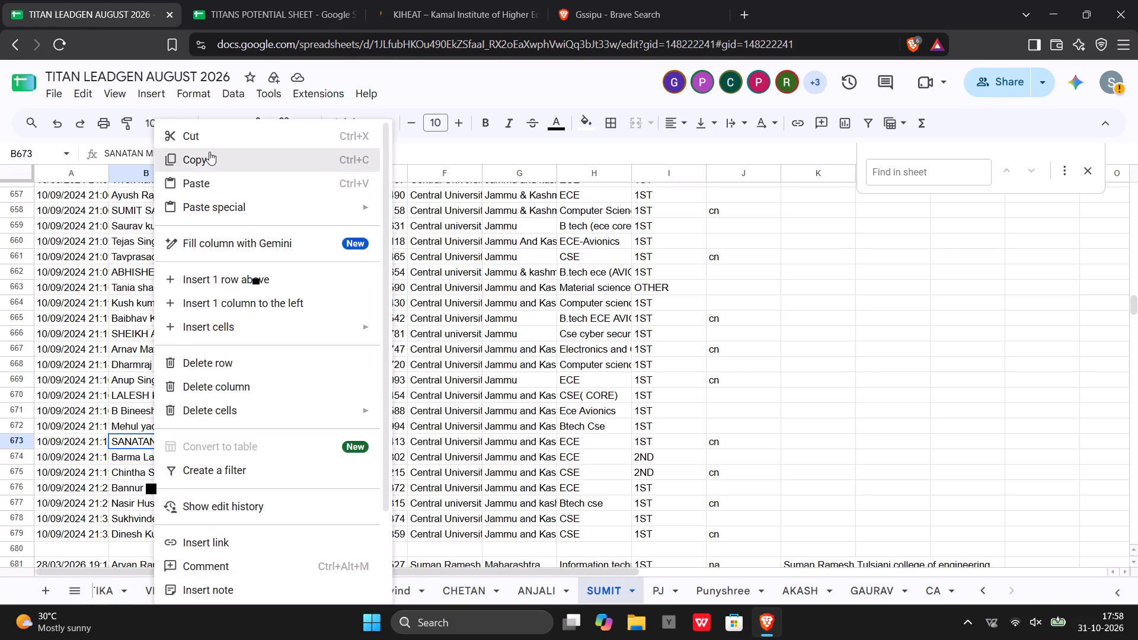
pyautogui.click(209, 155)
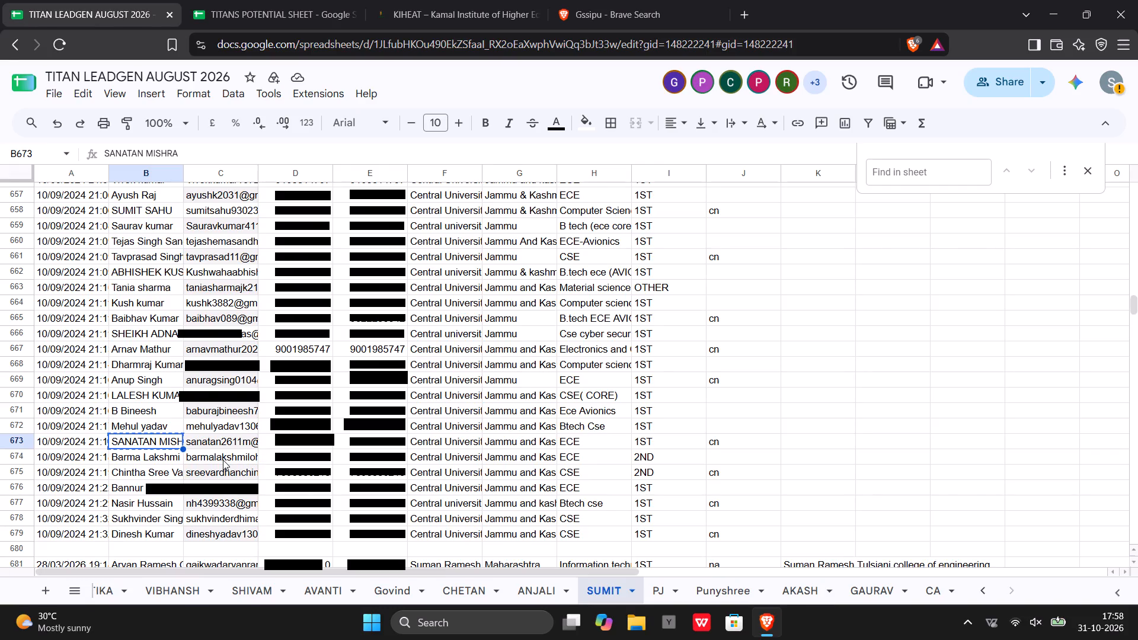
# Copy the student name in cell B678, followed by that student's phone number in cell D678.
pyautogui.scroll(-1, 223, 460)
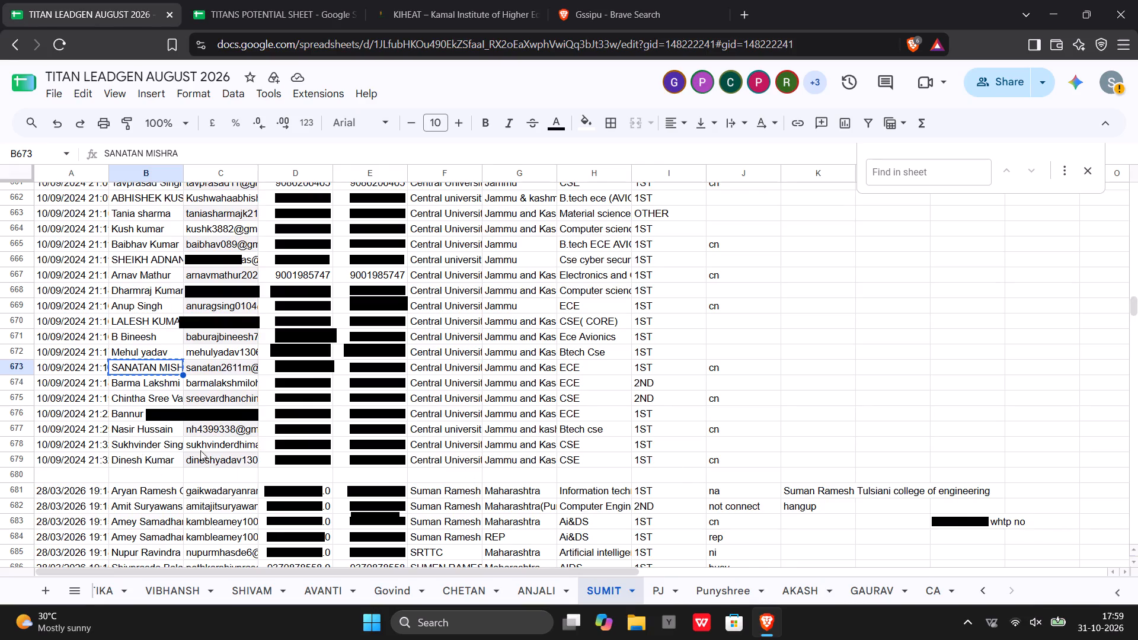
pyautogui.rightClick(154, 443)
pyautogui.click(212, 159)
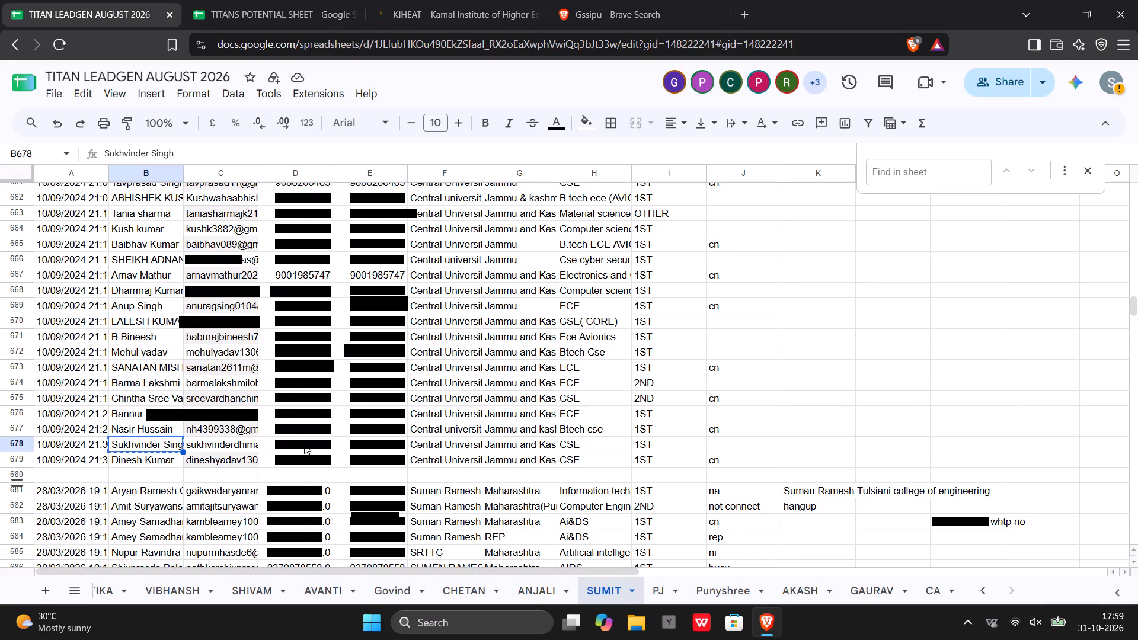
pyautogui.rightClick(304, 443)
pyautogui.click(344, 163)
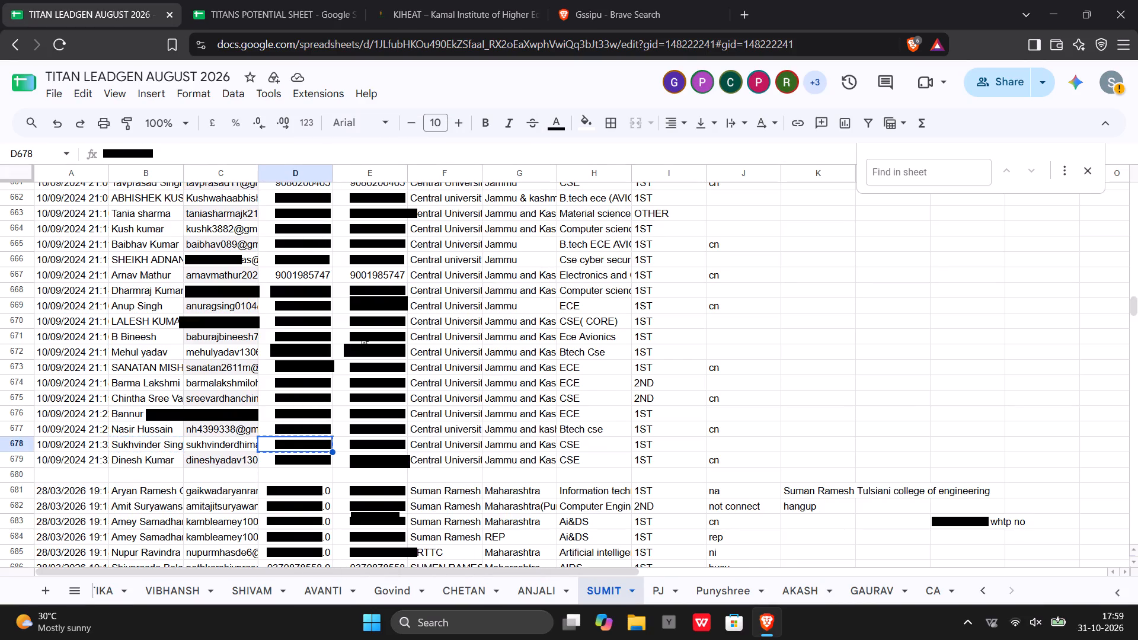
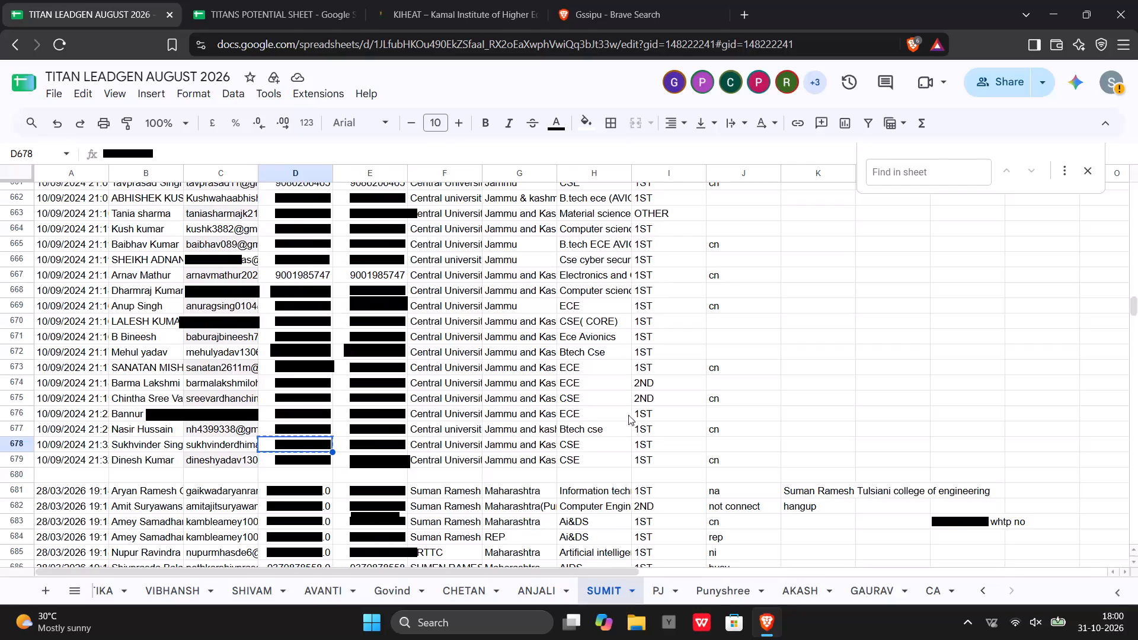
# Enter the call status "na" in cell J678 for that Central University Jammu student.
pyautogui.click(718, 442)
pyautogui.write('na')
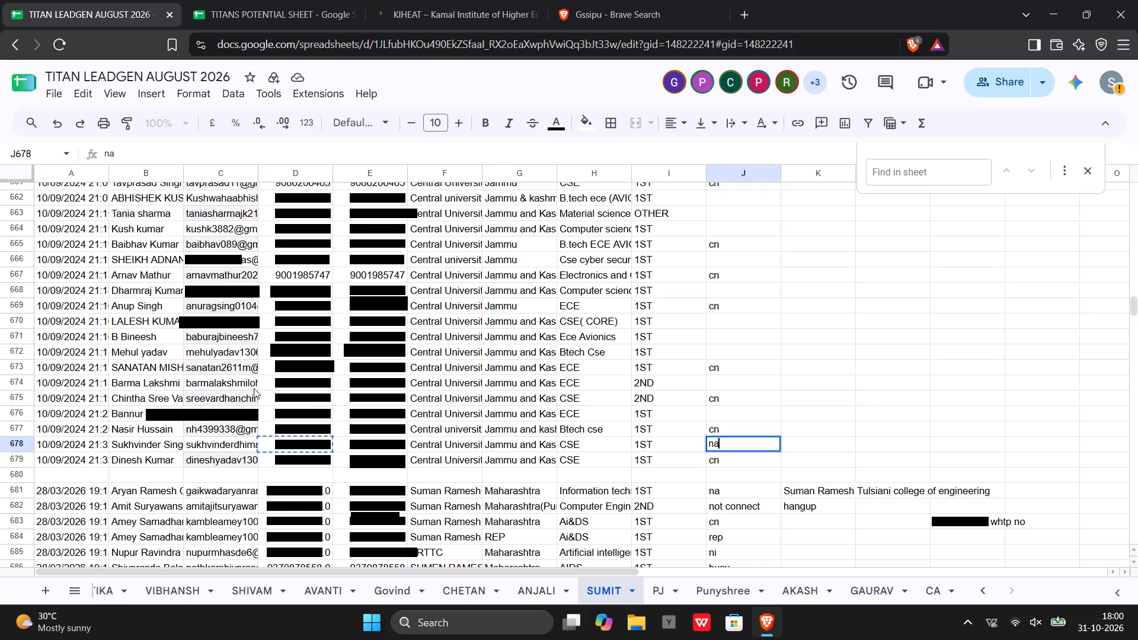
pyautogui.click(301, 386)
# Copy the student name in cell B674 of the Central University Jammu leads, and select the phone number cell D672.
pyautogui.rightClick(161, 379)
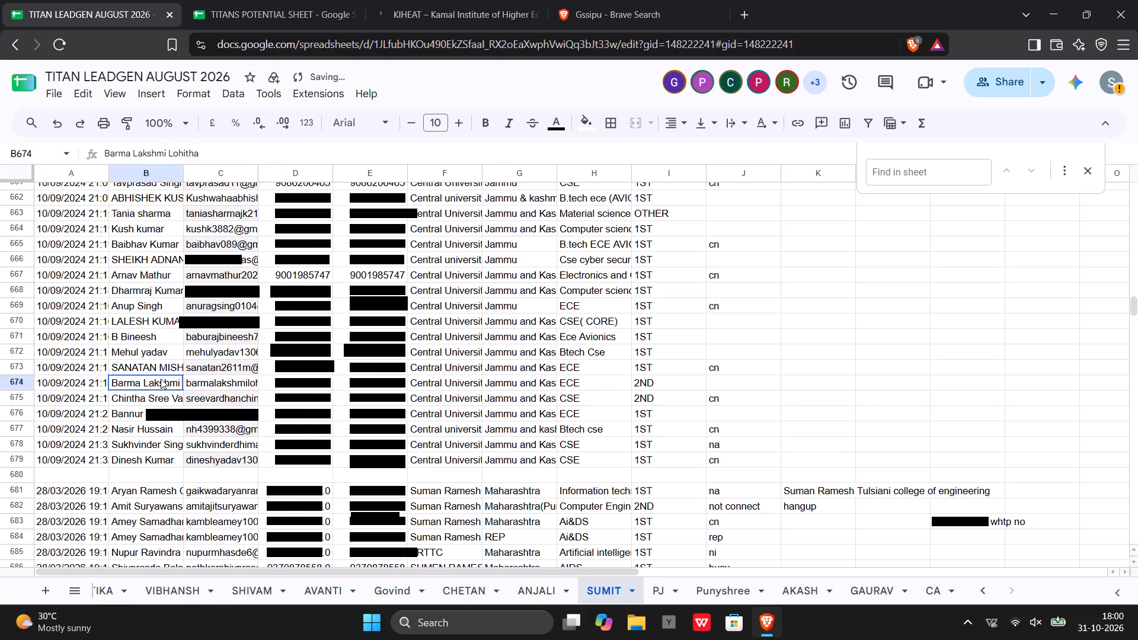
pyautogui.click(236, 163)
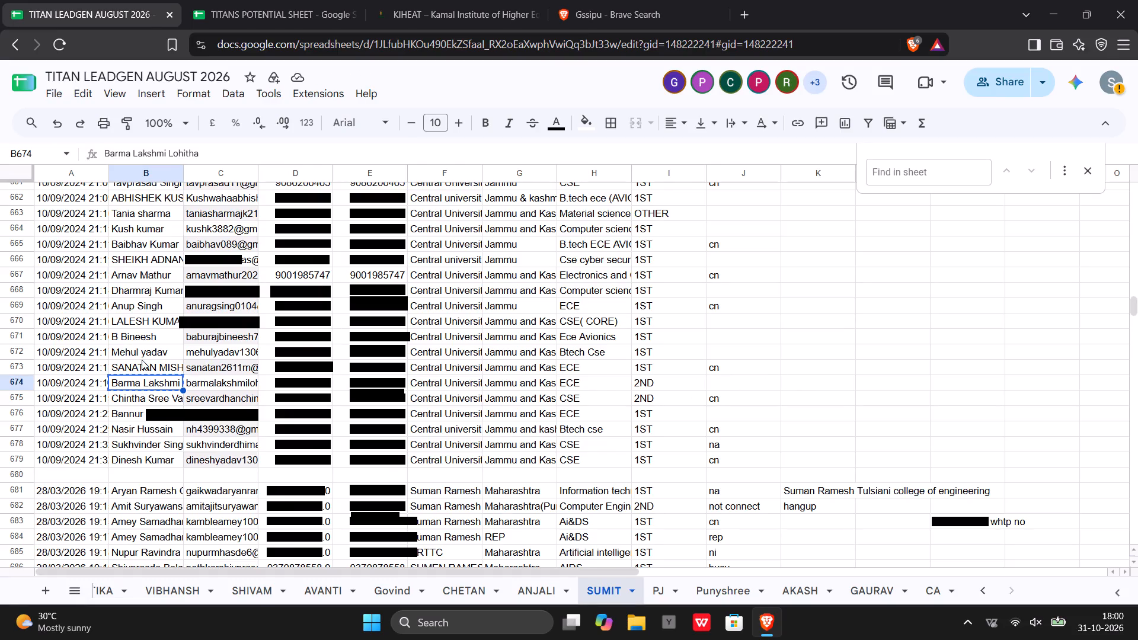
pyautogui.click(321, 354)
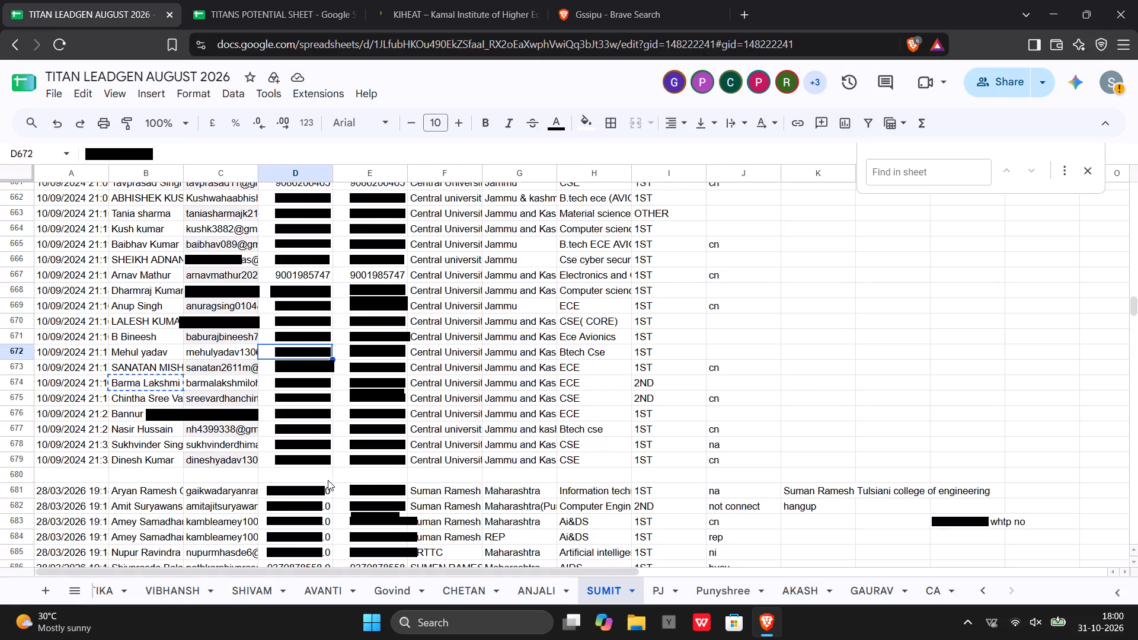
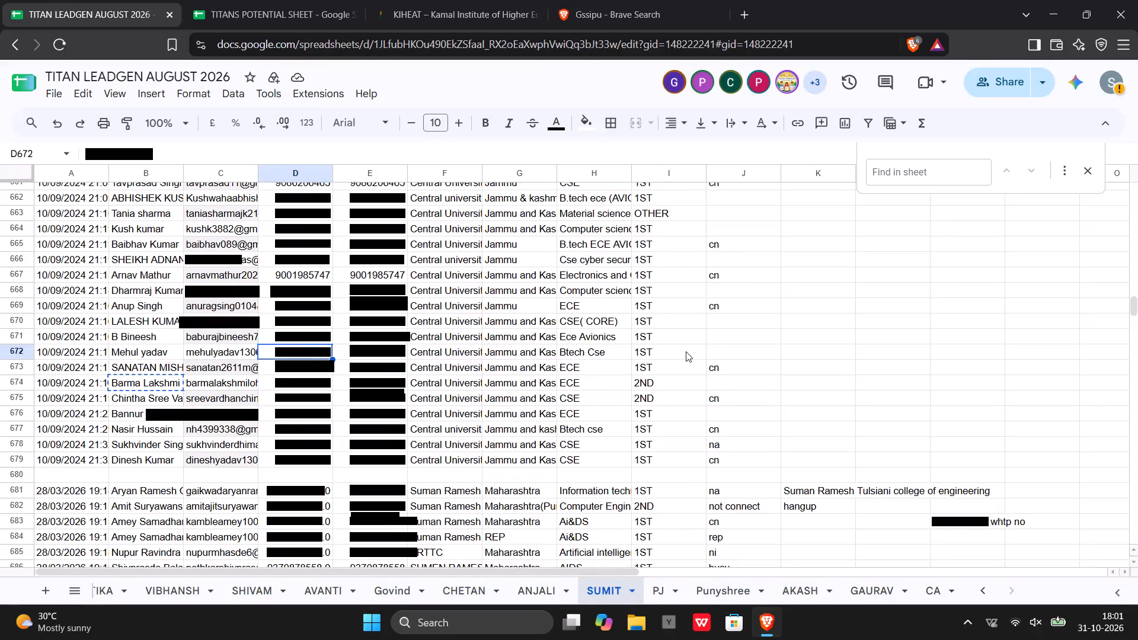
# Enter the call status "na" in cell J672 for the Central University Jammu Btech Cse student.
pyautogui.click(723, 346)
pyautogui.write('na')
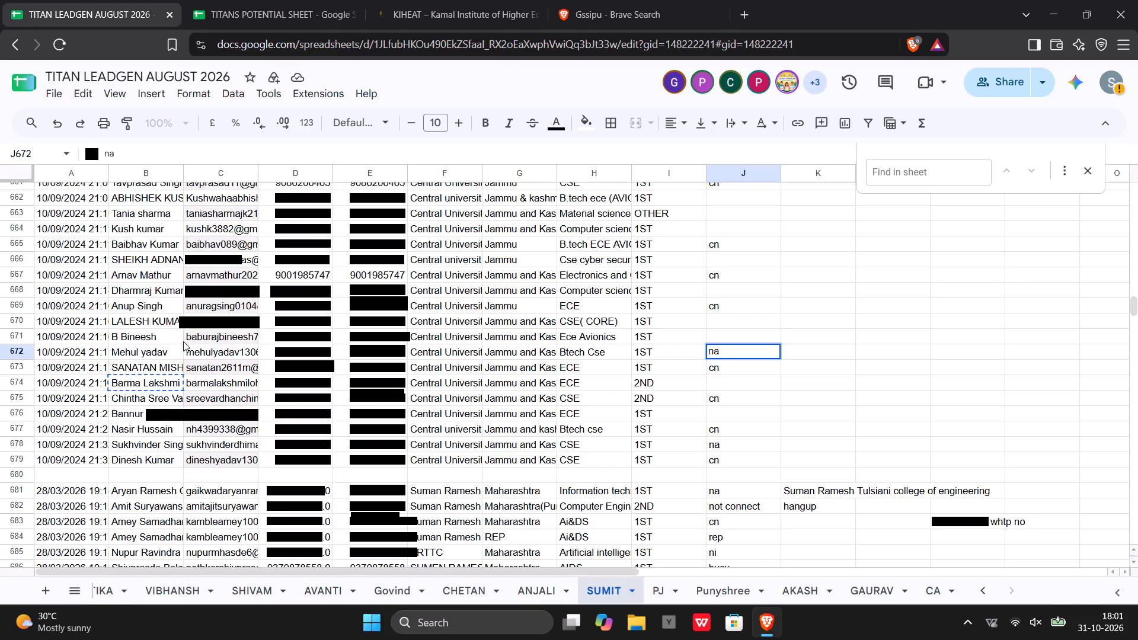
# Check the phone number cells D671 and E671 of the Ece Avionics student from Central University Jammu.
pyautogui.click(308, 336)
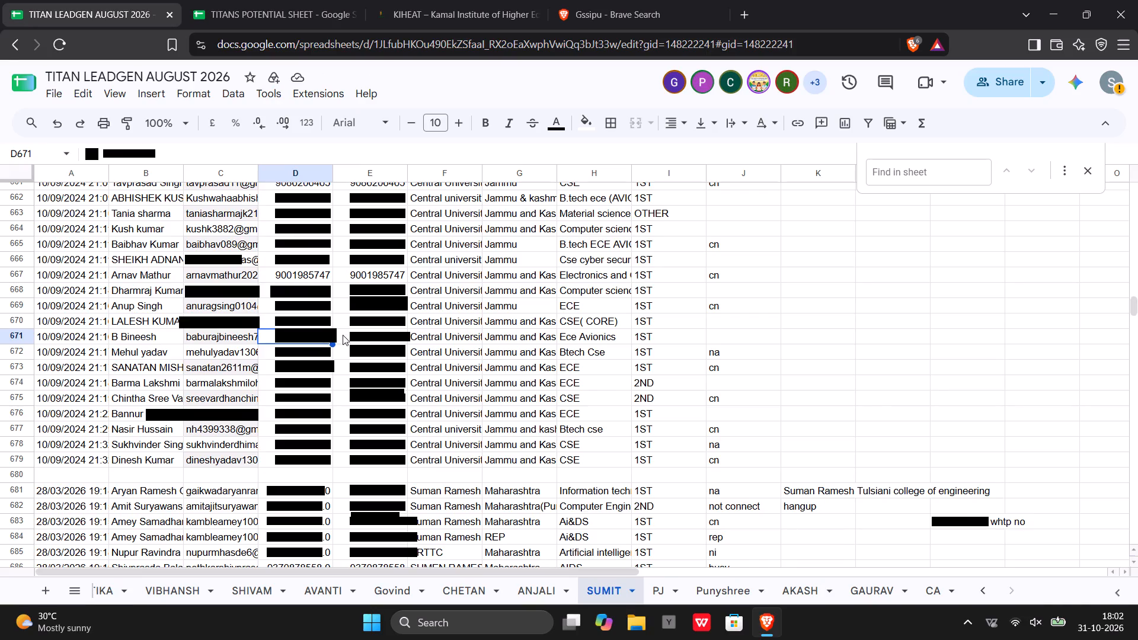
pyautogui.click(367, 334)
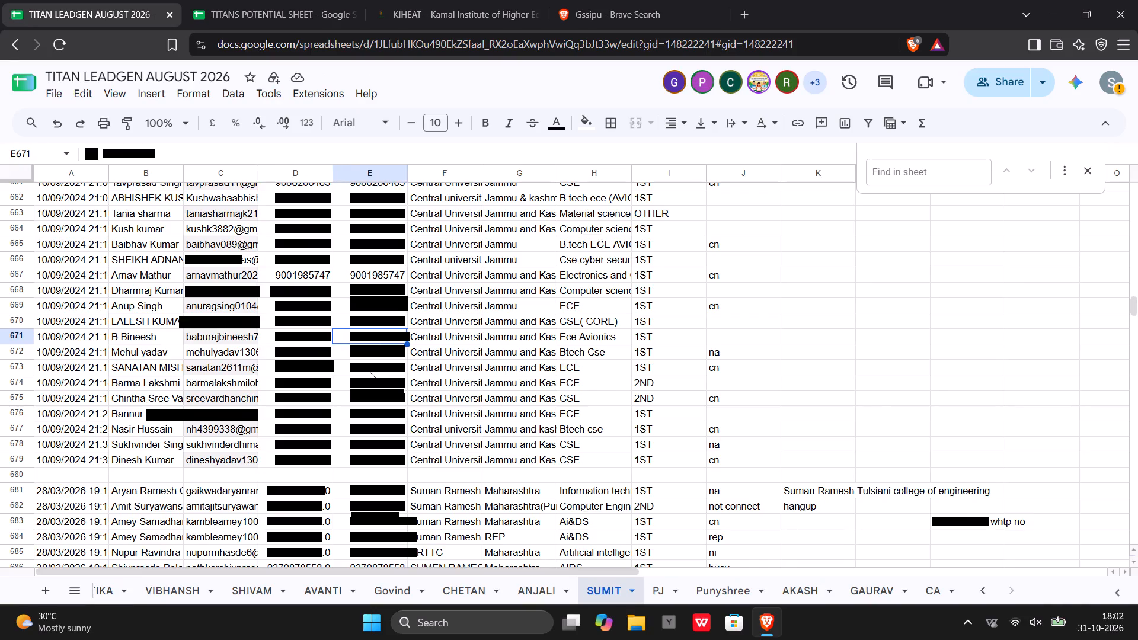
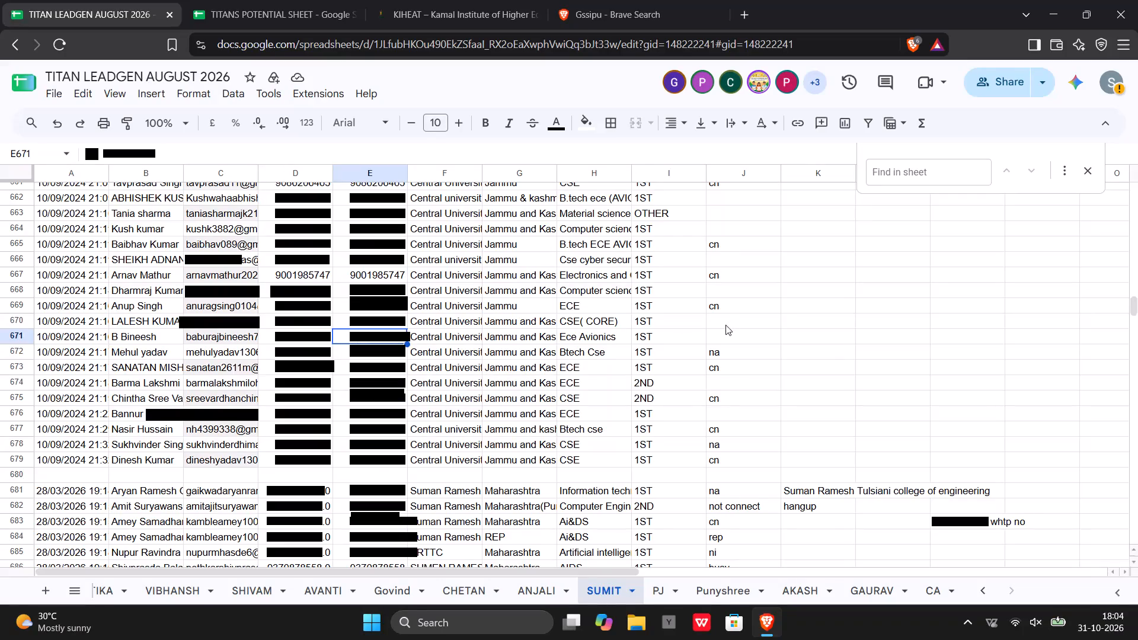
# Enter the call status "ni" in cell J671 for the Ece Avionics student.
pyautogui.click(723, 333)
pyautogui.press('n')
pyautogui.press('i')
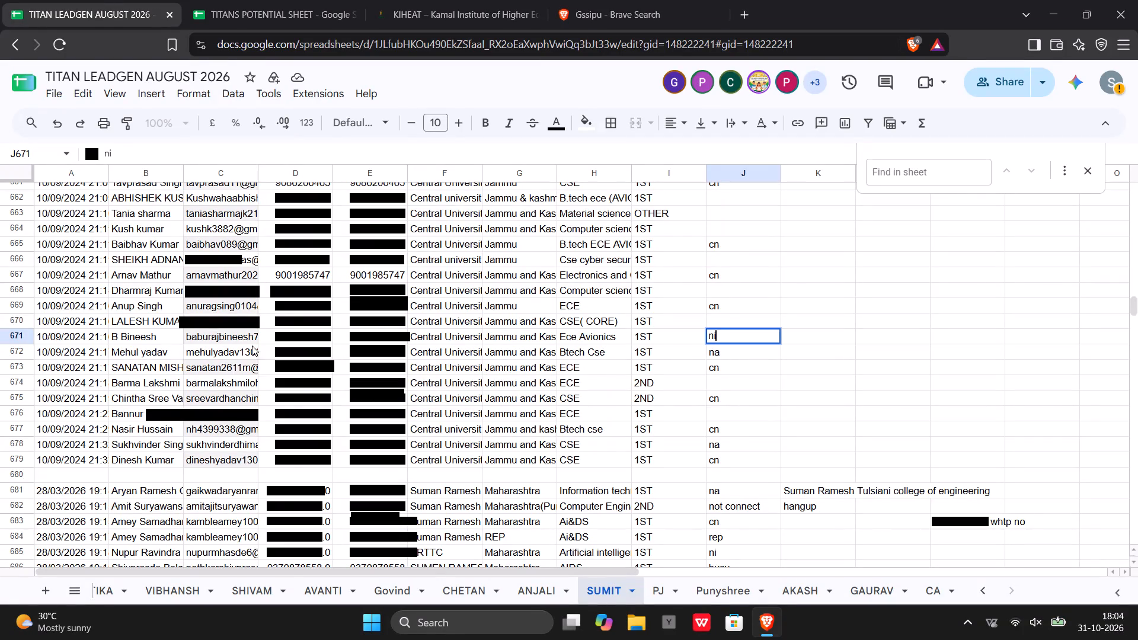
# Copy the name of the CSE( CORE) student from cell B670 into the remarks cell K670.
pyautogui.rightClick(127, 322)
pyautogui.click(151, 162)
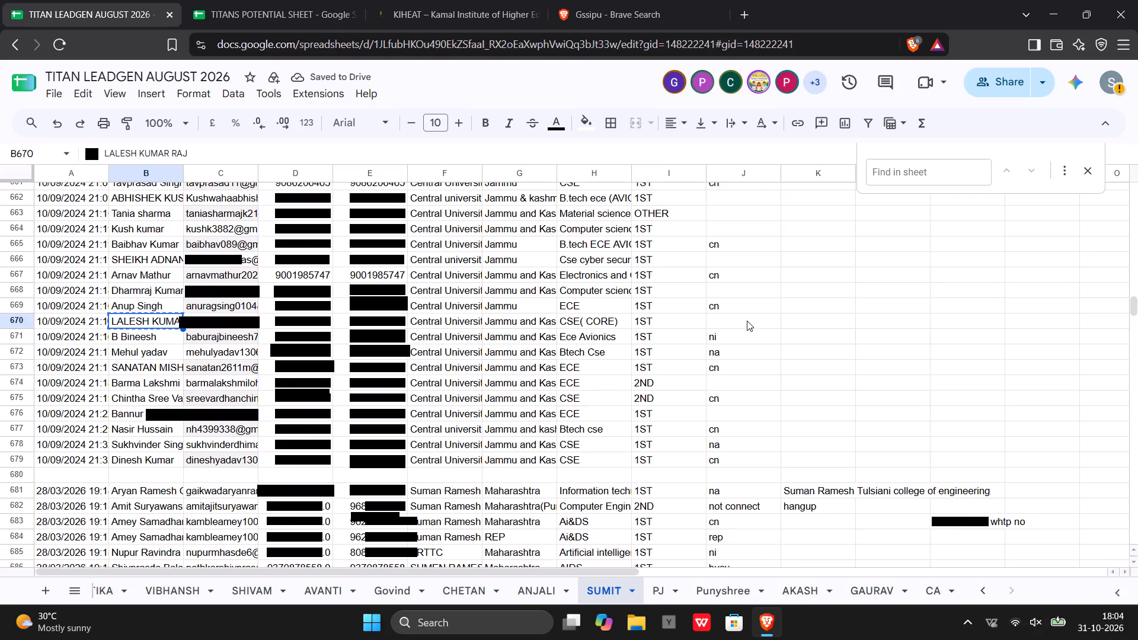
pyautogui.click(804, 316)
pyautogui.hotkey('ctrl', 'c')
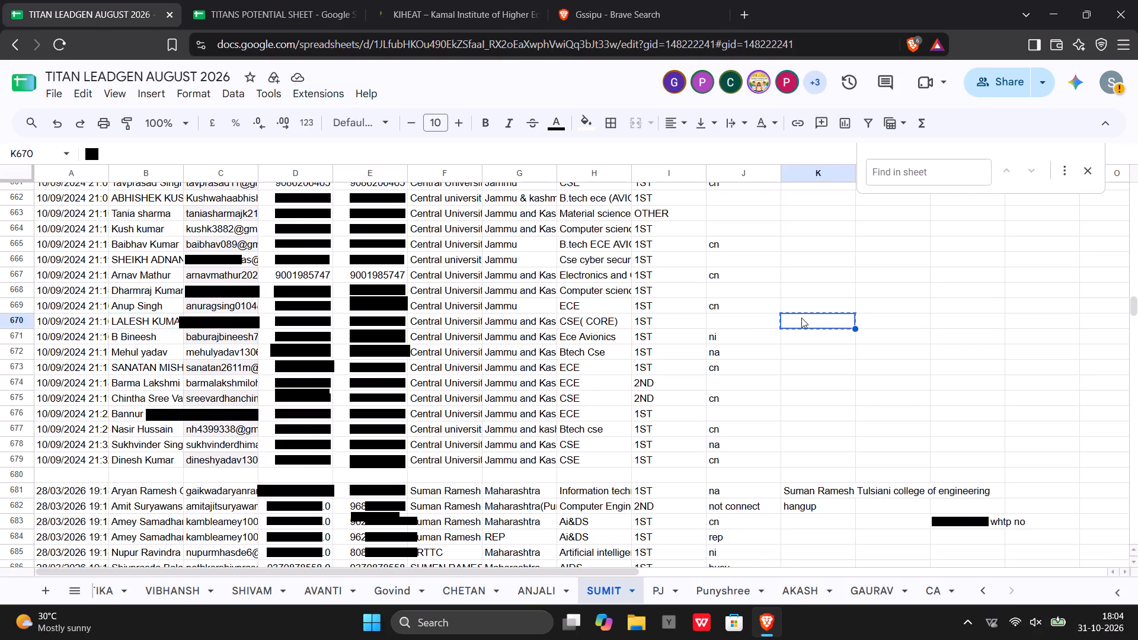
pyautogui.hotkey('ctrl', 'v')
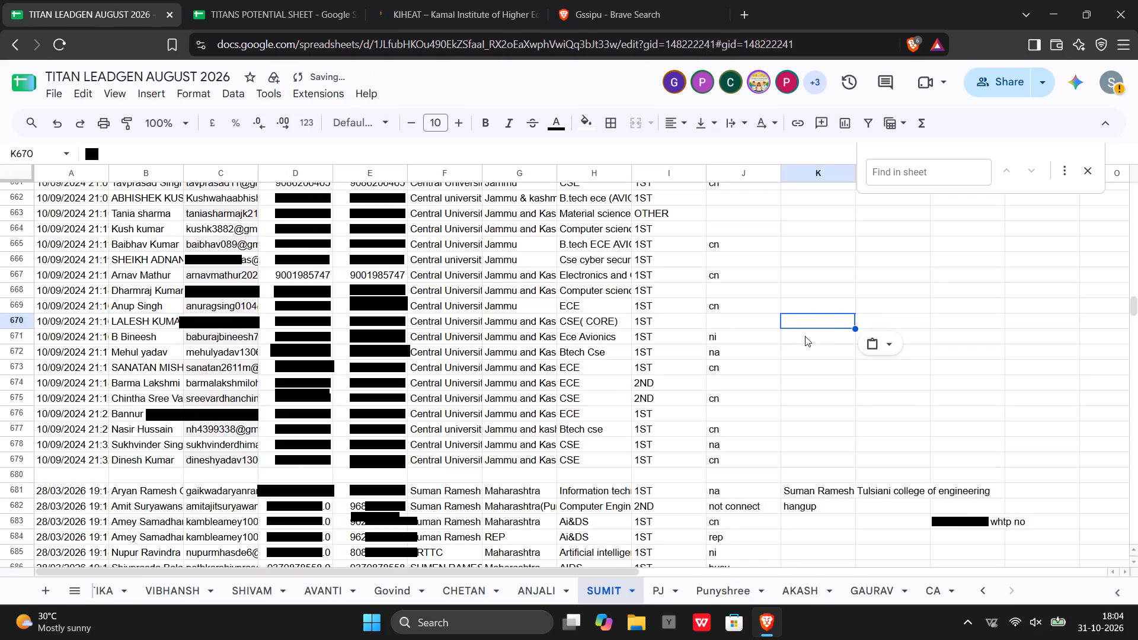
pyautogui.click(803, 334)
pyautogui.click(796, 322)
pyautogui.hotkey('ctrl', 'v')
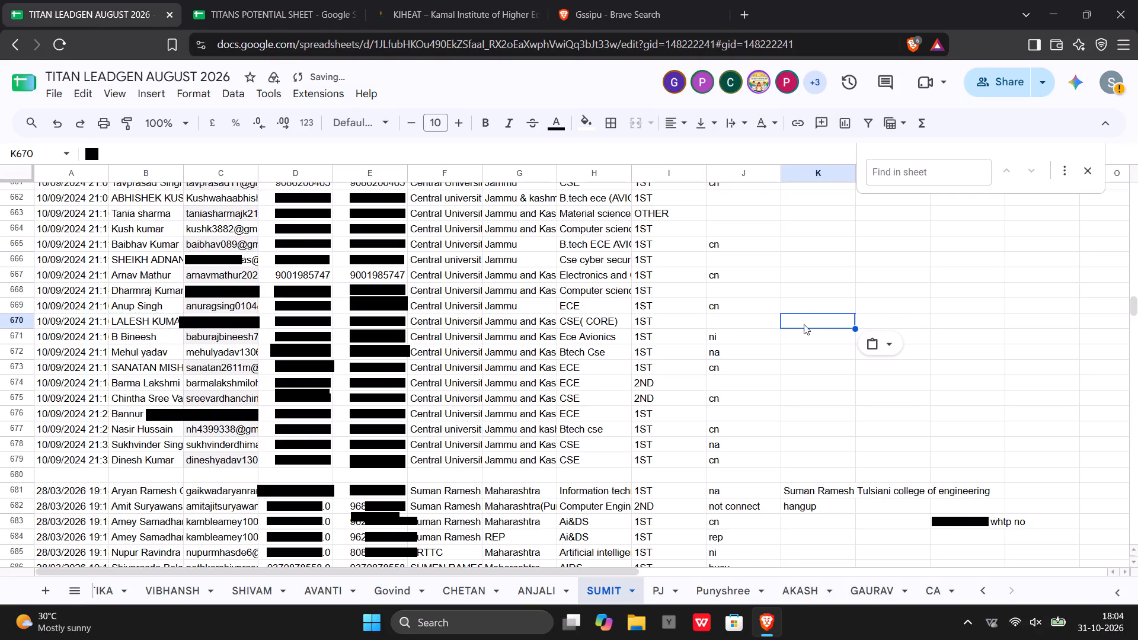
pyautogui.click(804, 324)
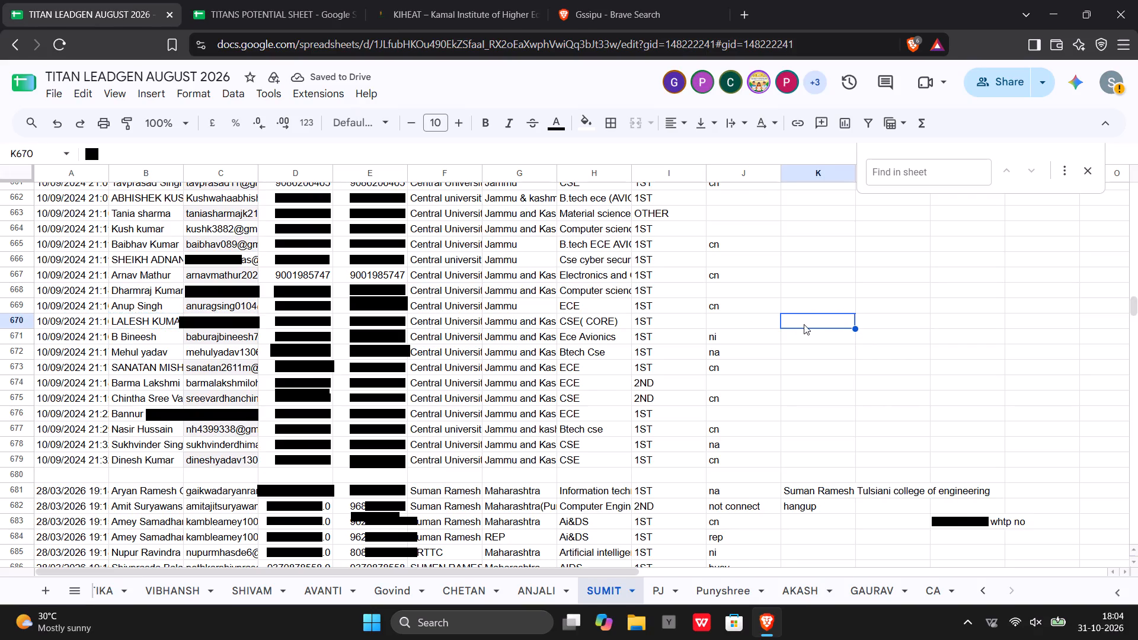
pyautogui.press('super+v')
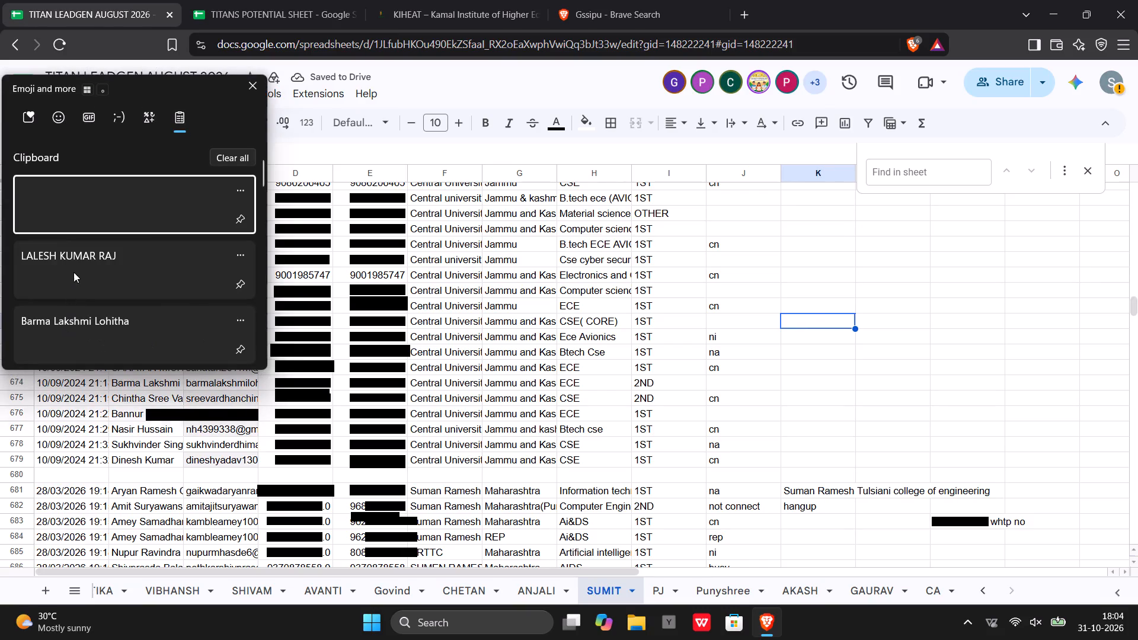
pyautogui.click(79, 270)
pyautogui.hotkey('ctrl', 'v')
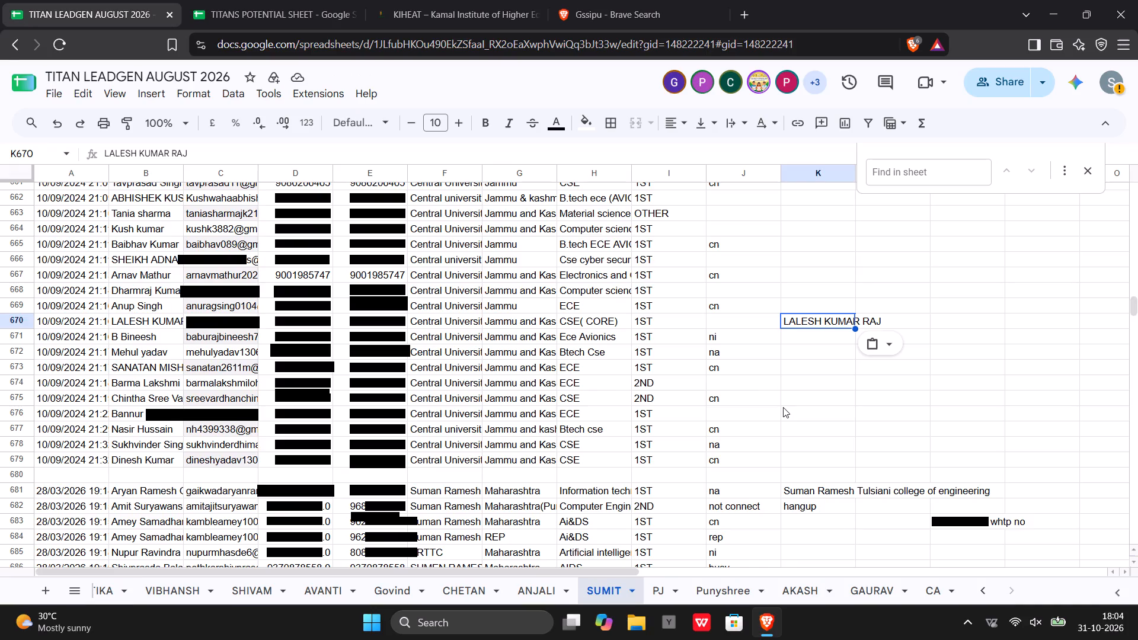
# Select the CSE( CORE) student's record across cells A670 to J670.
pyautogui.moveTo(738, 316); pyautogui.dragTo(734, 316)
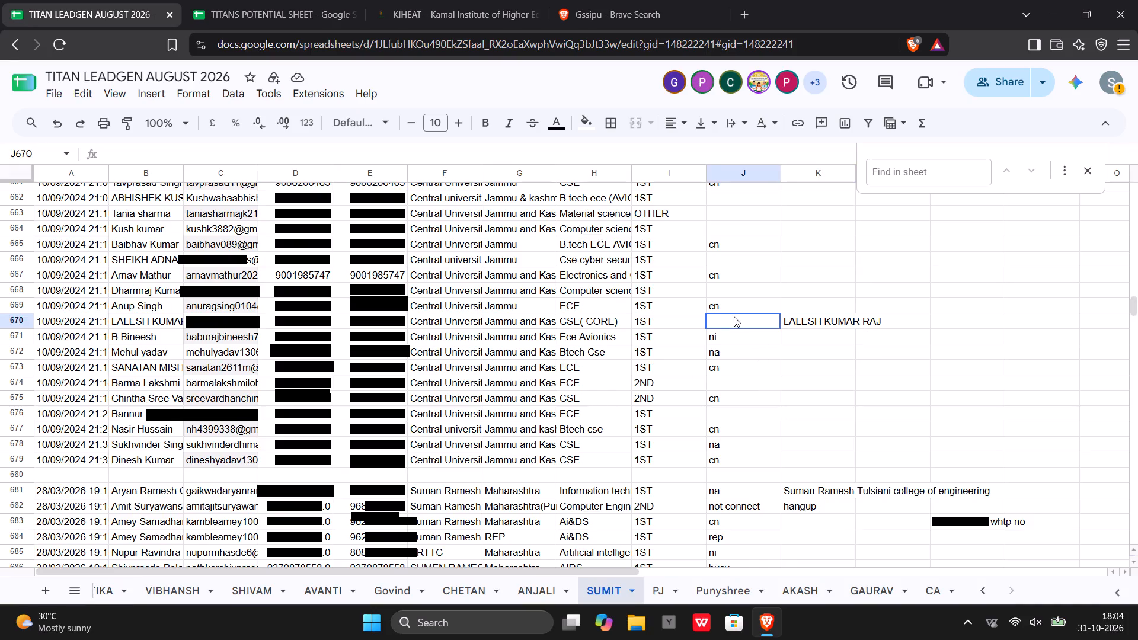
pyautogui.moveTo(734, 316); pyautogui.dragTo(75, 315)
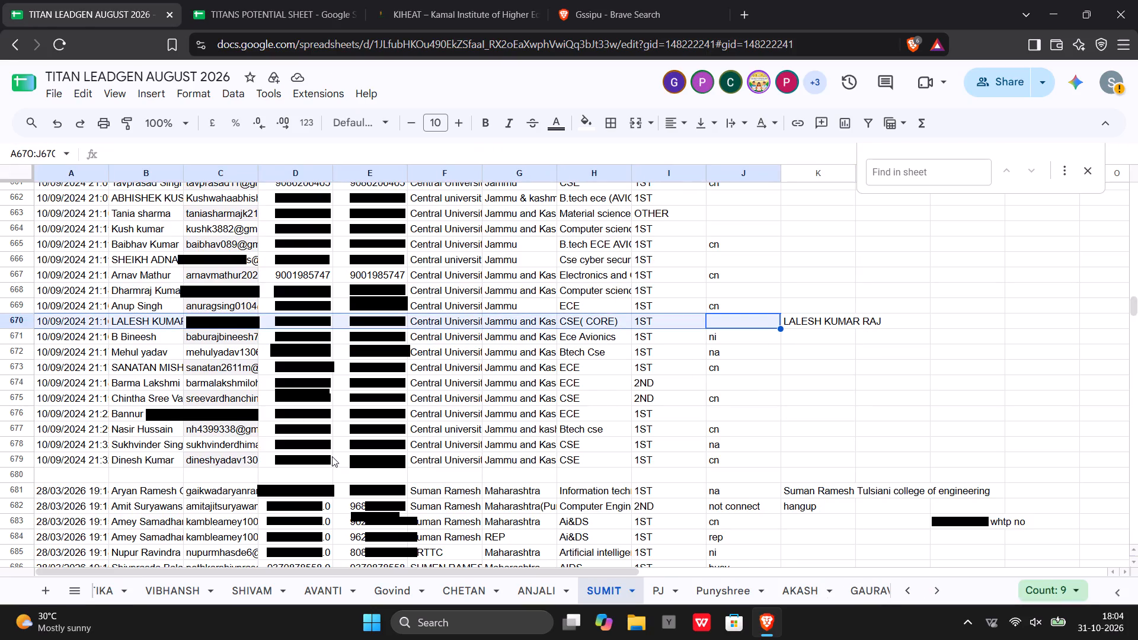
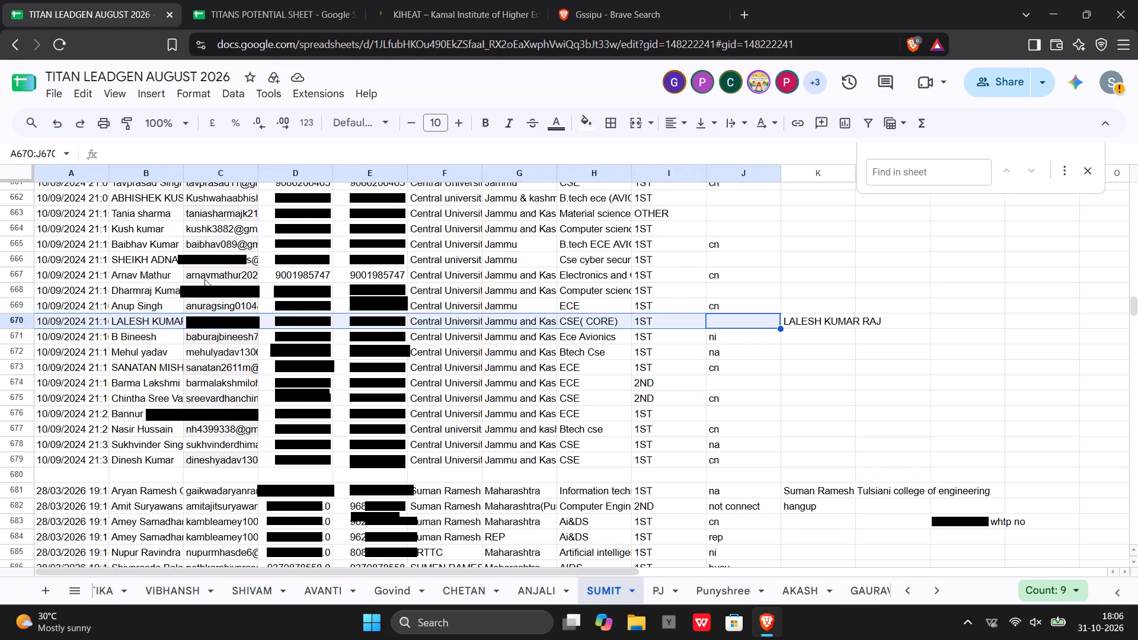
# Replace the call status in cell J667 with "not connect" for the Electronics student at Central University Jammu.
pyautogui.click(325, 274)
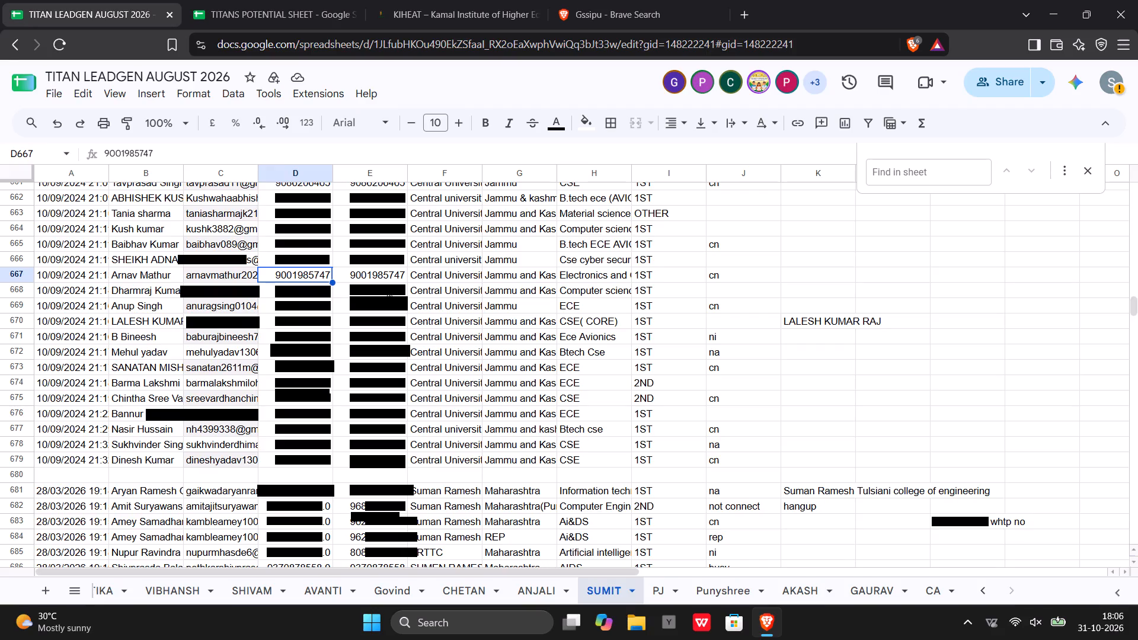
pyautogui.click(729, 274)
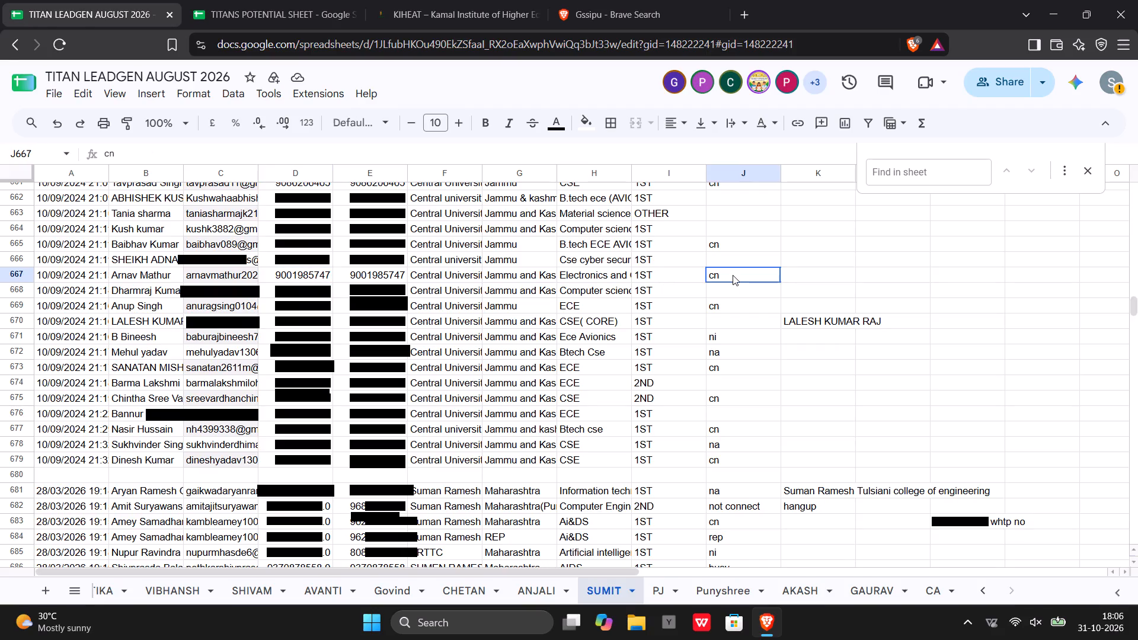
pyautogui.press('BackSpace')
pyautogui.write('not connect')
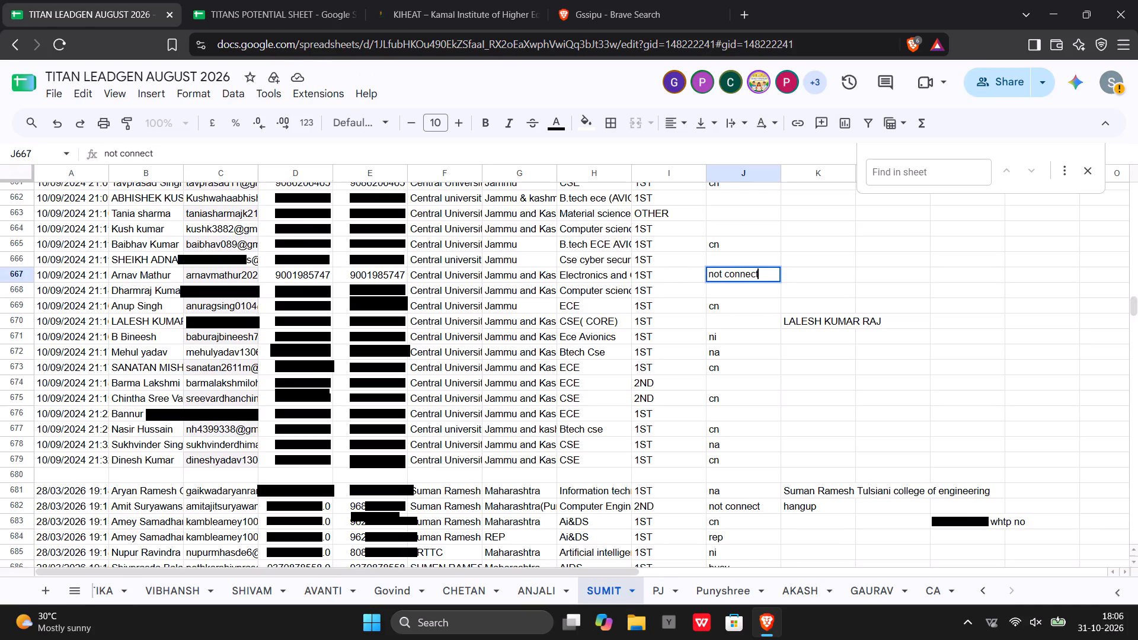
pyautogui.press('Return')
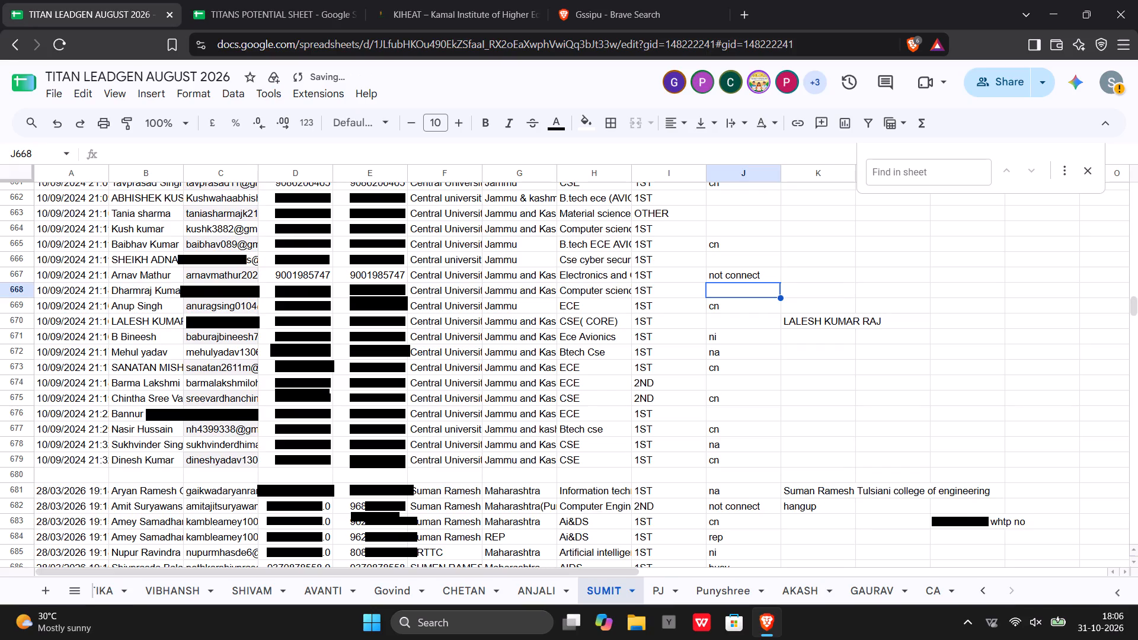
# Enter the call status "na" in cell J657 for the first-year ECE student.
pyautogui.scroll(4, 673, 325)
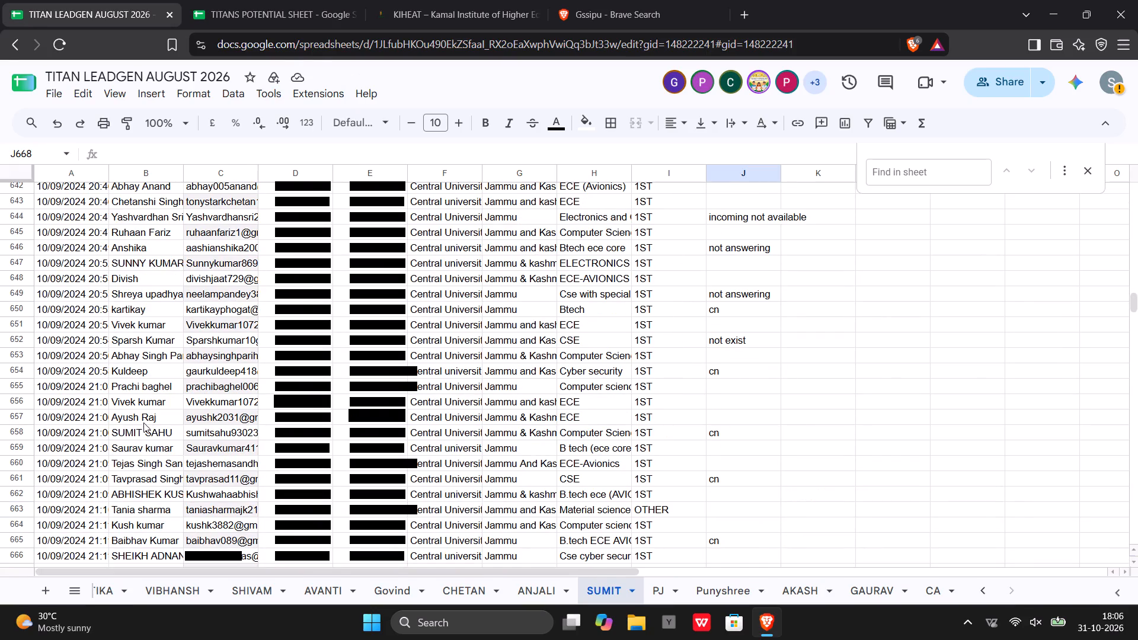
pyautogui.click(290, 419)
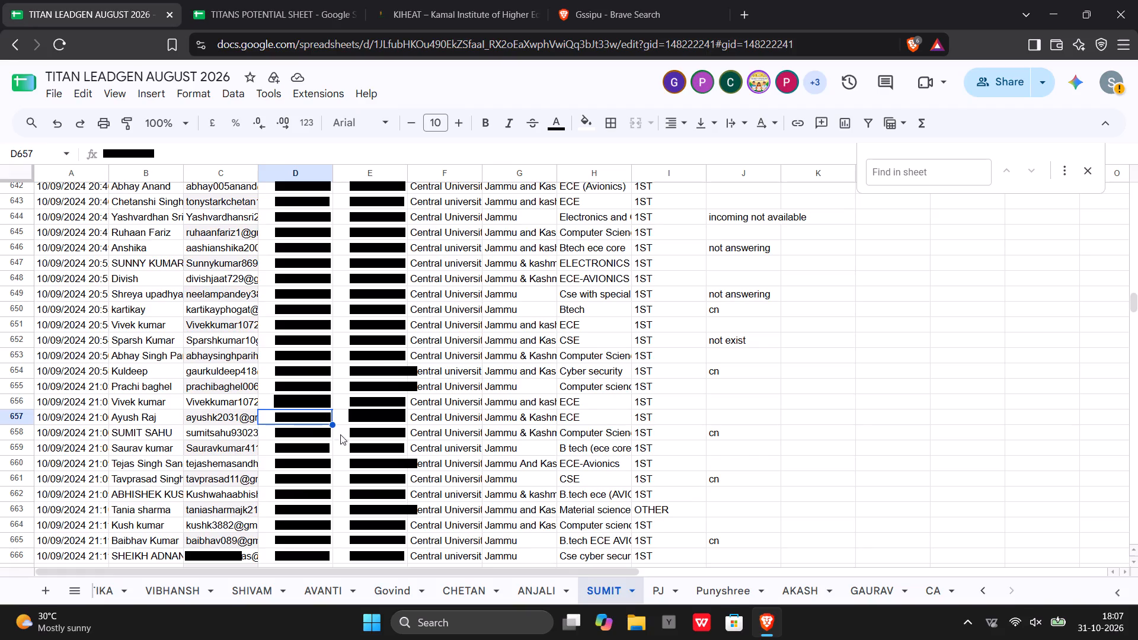
pyautogui.click(723, 418)
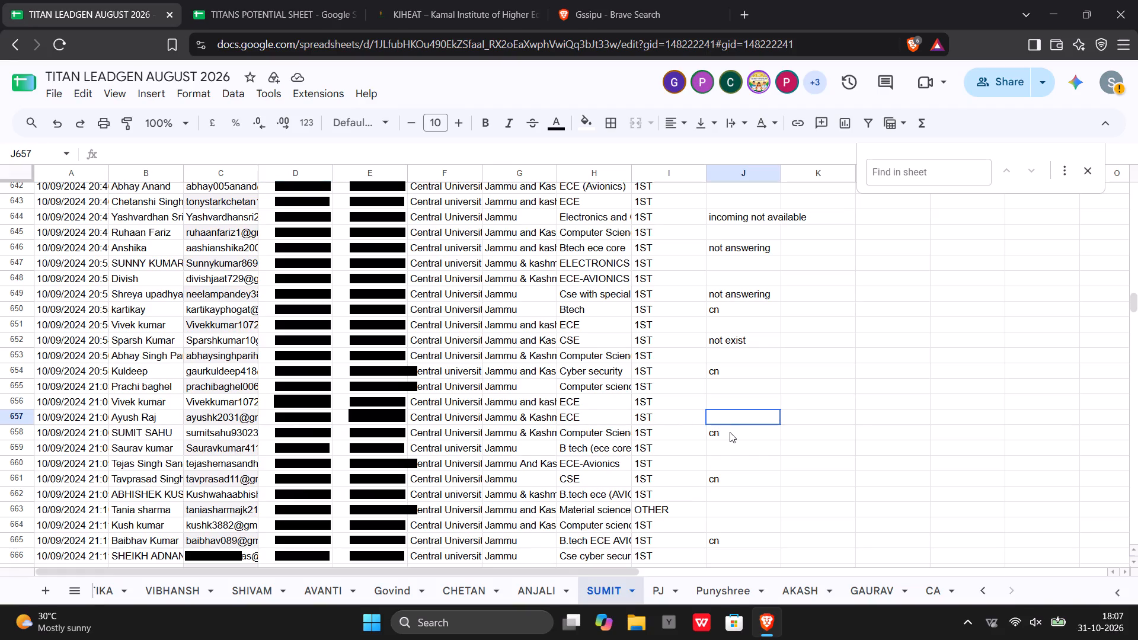
pyautogui.write('na')
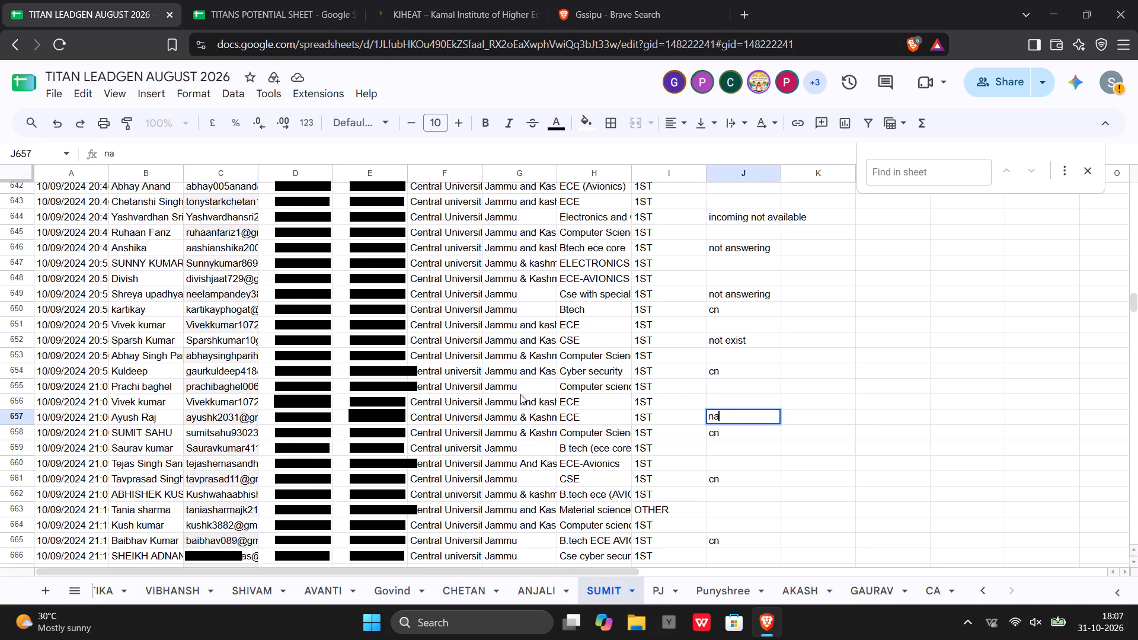
pyautogui.click(136, 387)
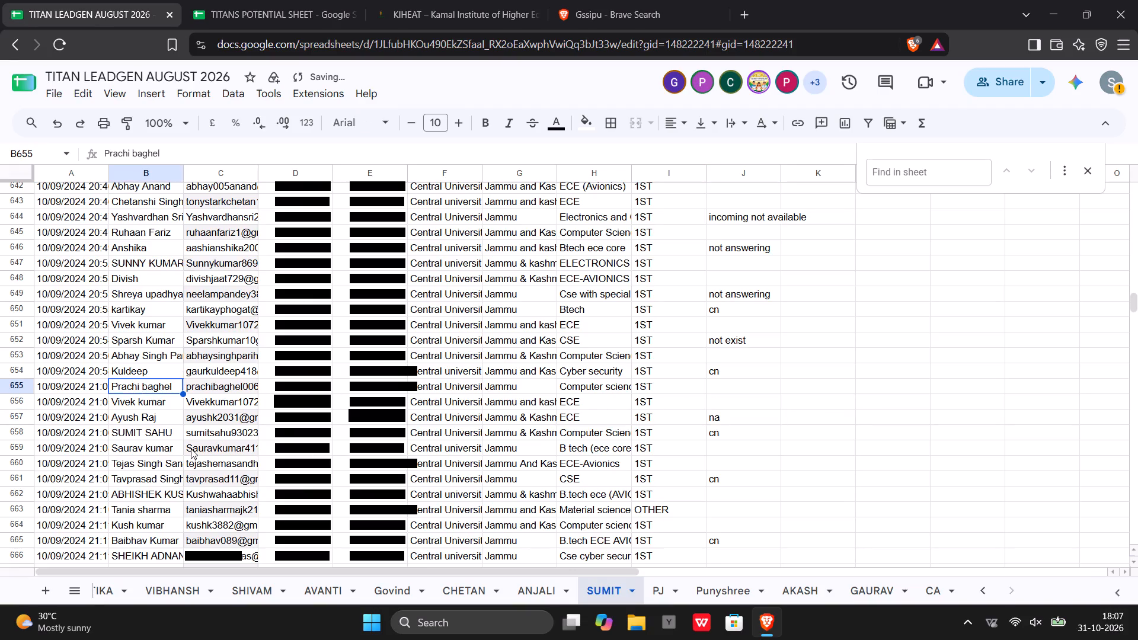
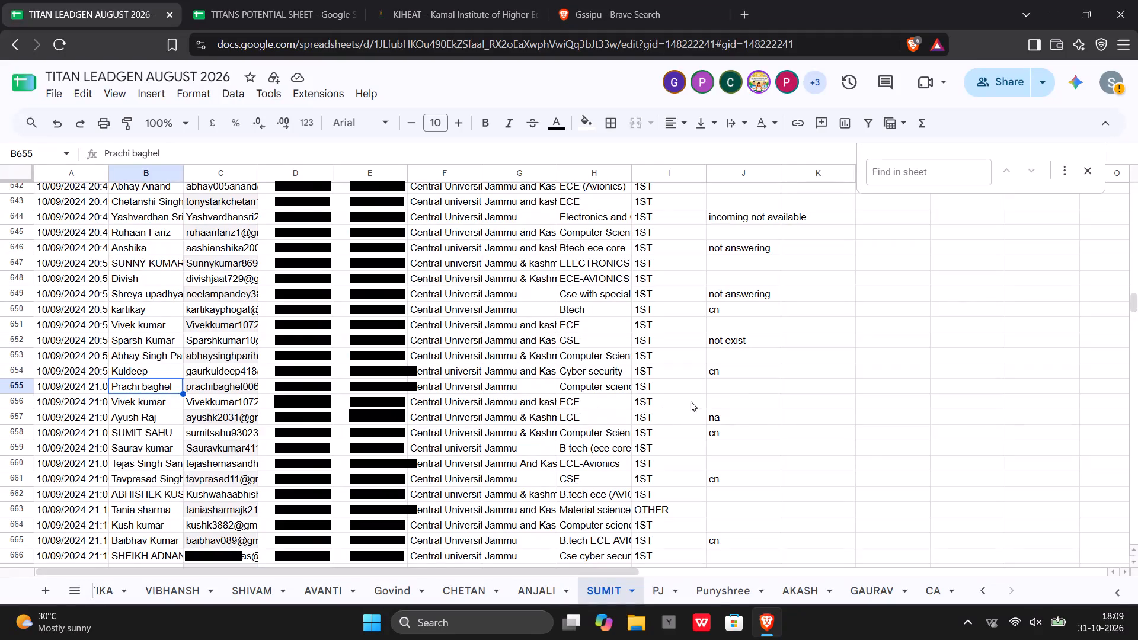
# Enter the call status "busy" in cell J655 for the first-year Computer Science student.
pyautogui.click(742, 382)
pyautogui.write('bust')
pyautogui.press('BackSpace')
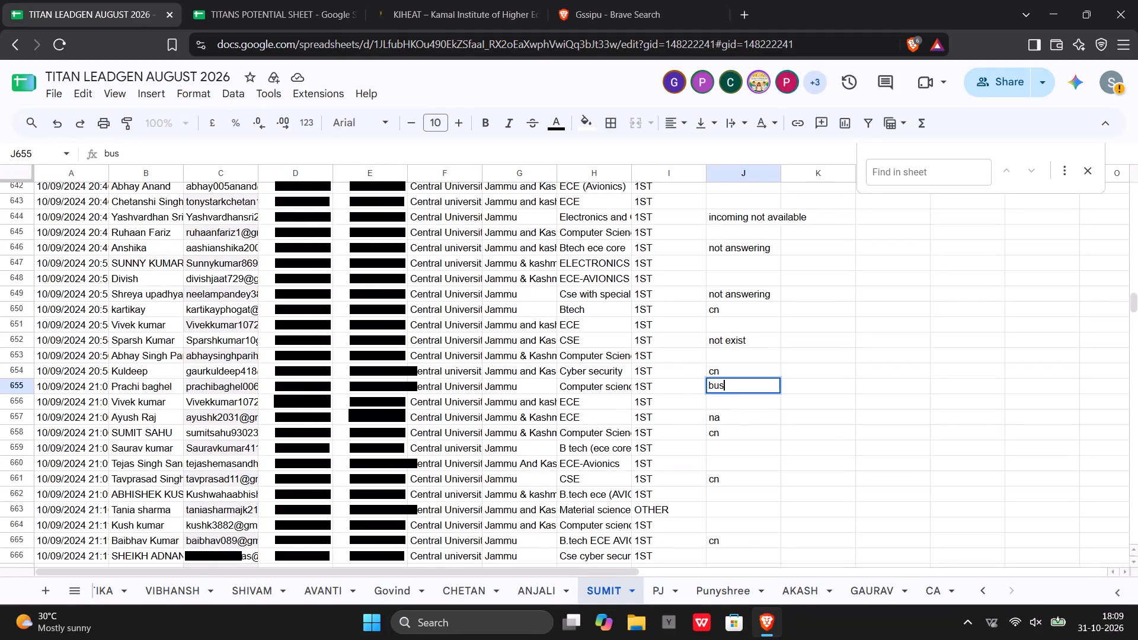
pyautogui.press('y')
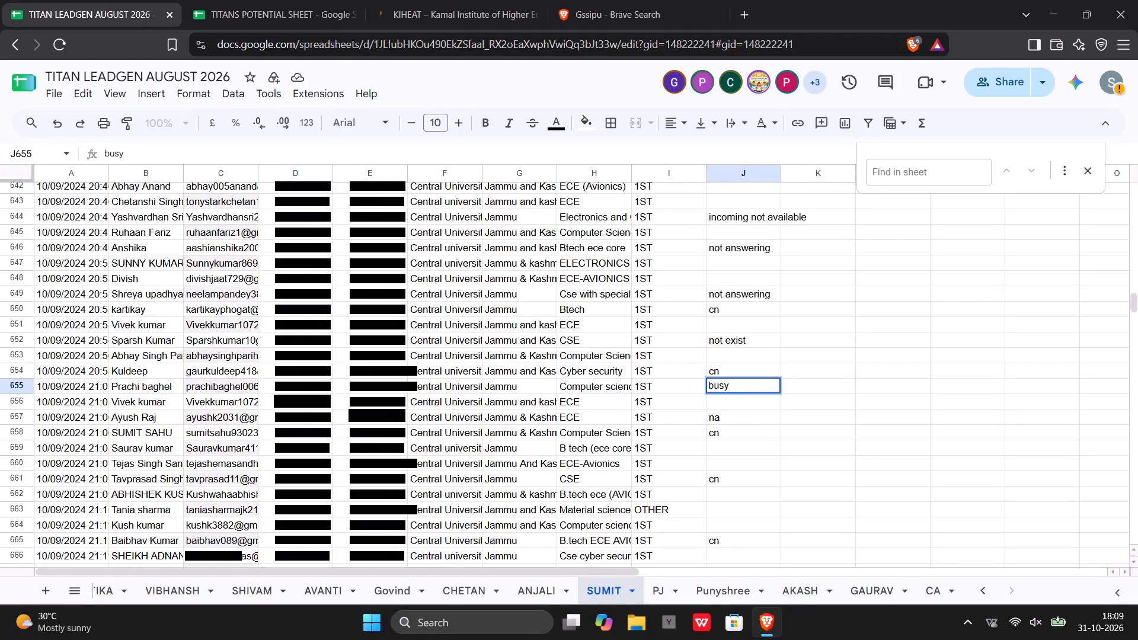
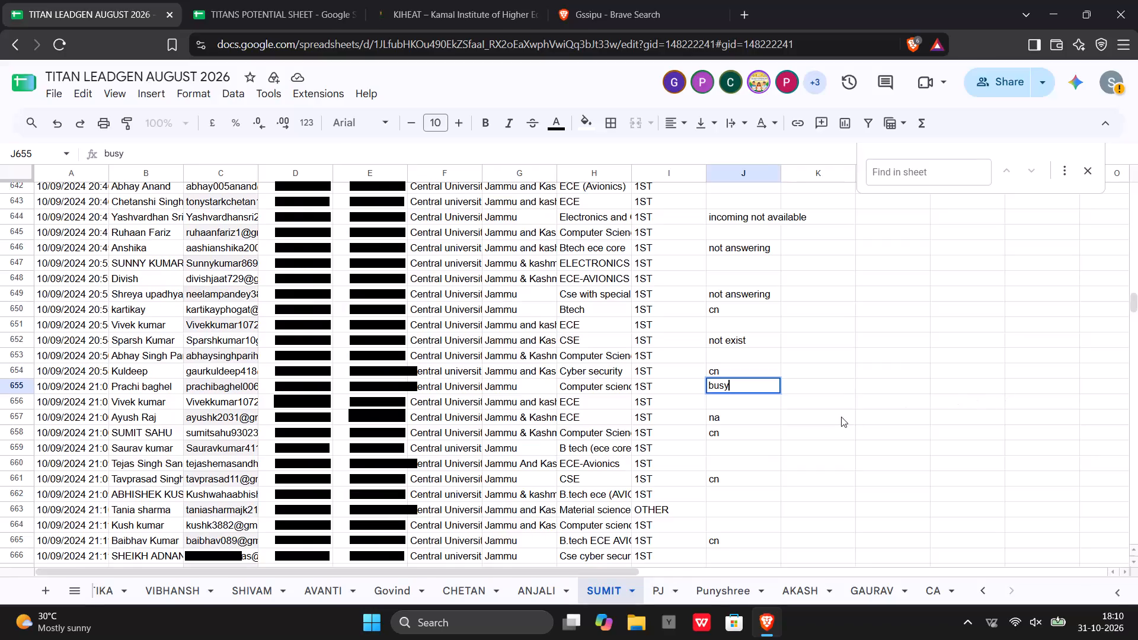
# Commit the call status "busy" in cell J655.
pyautogui.click(841, 417)
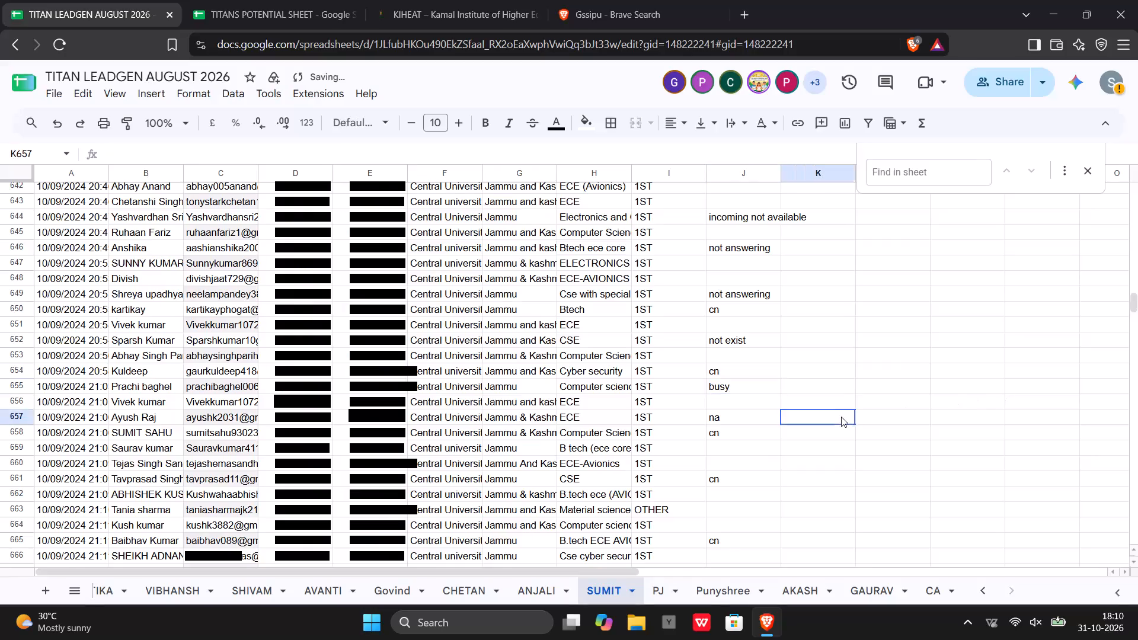
# Copy the college name "Indira Gandhi delhi technical University" from cell F1009 into cell K1009, near the end of the SUMIT sheet's leads.
pyautogui.scroll(-9, 841, 417)
pyautogui.scroll(-17, 843, 419)
pyautogui.scroll(-8, 867, 433)
pyautogui.scroll(-7, 878, 482)
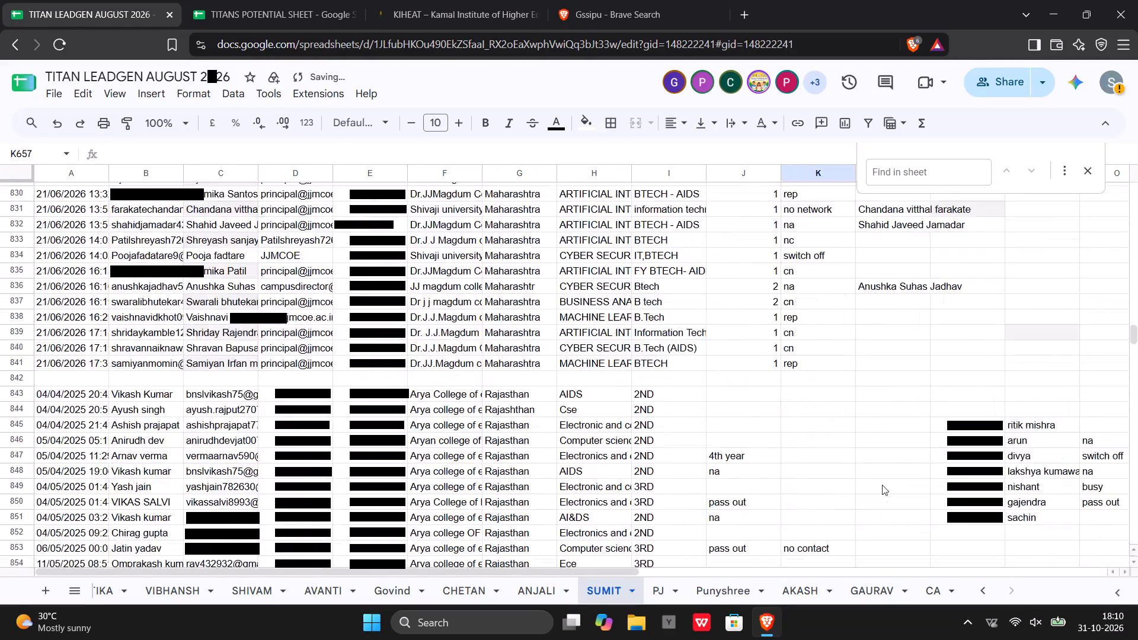
pyautogui.scroll(-15, 882, 486)
pyautogui.scroll(-13, 888, 516)
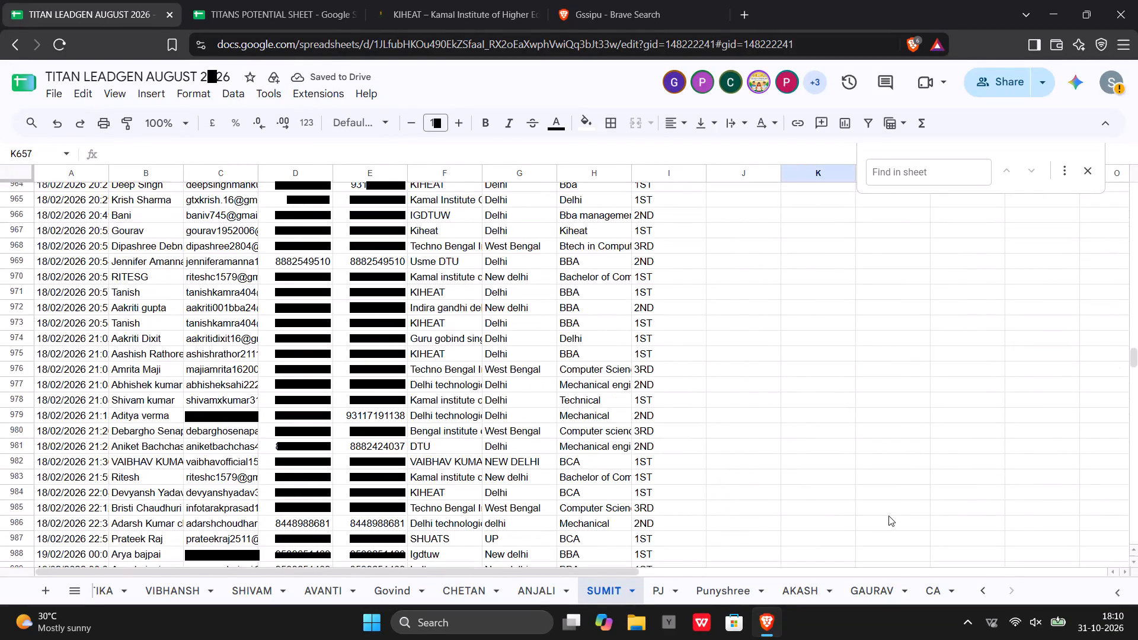
pyautogui.scroll(-4, 888, 516)
pyautogui.scroll(2, 888, 516)
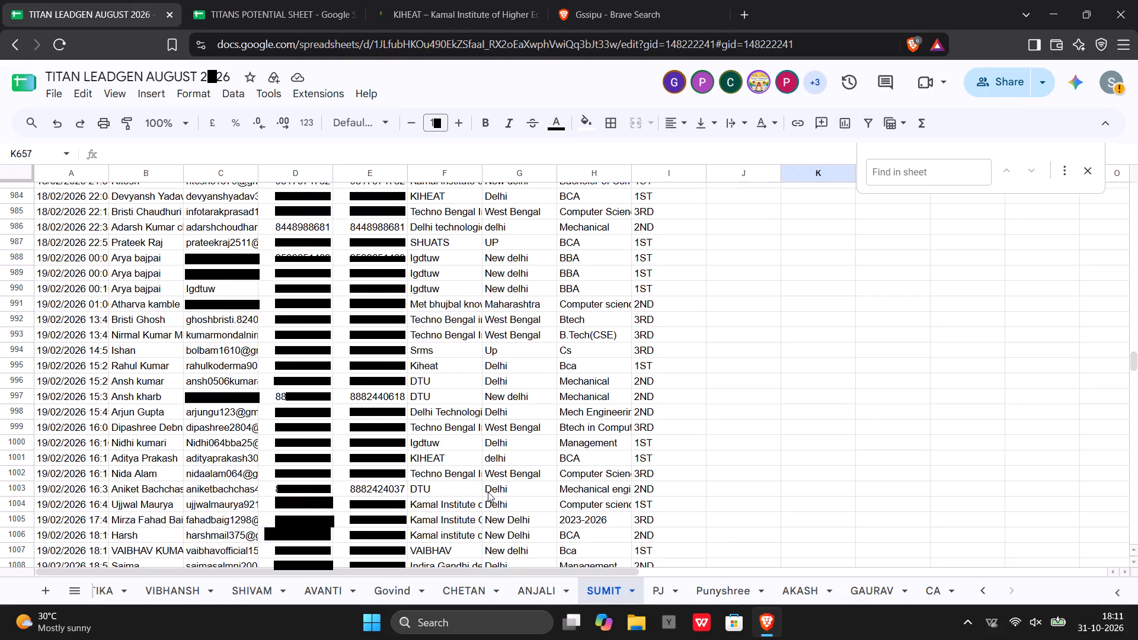
pyautogui.scroll(-2, 548, 444)
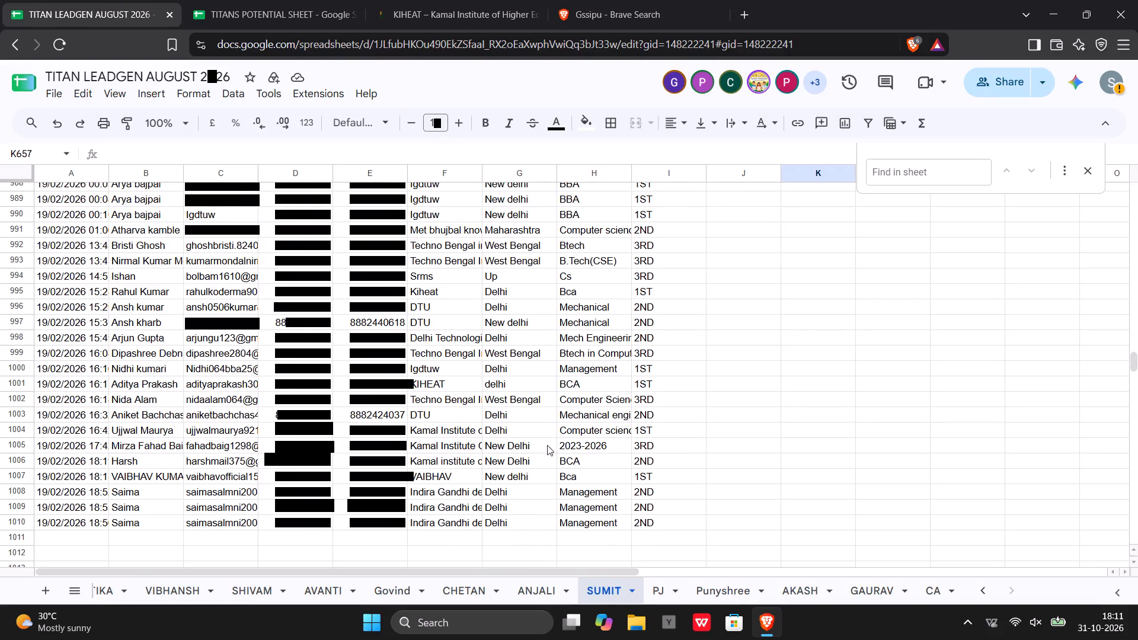
pyautogui.rightClick(452, 432)
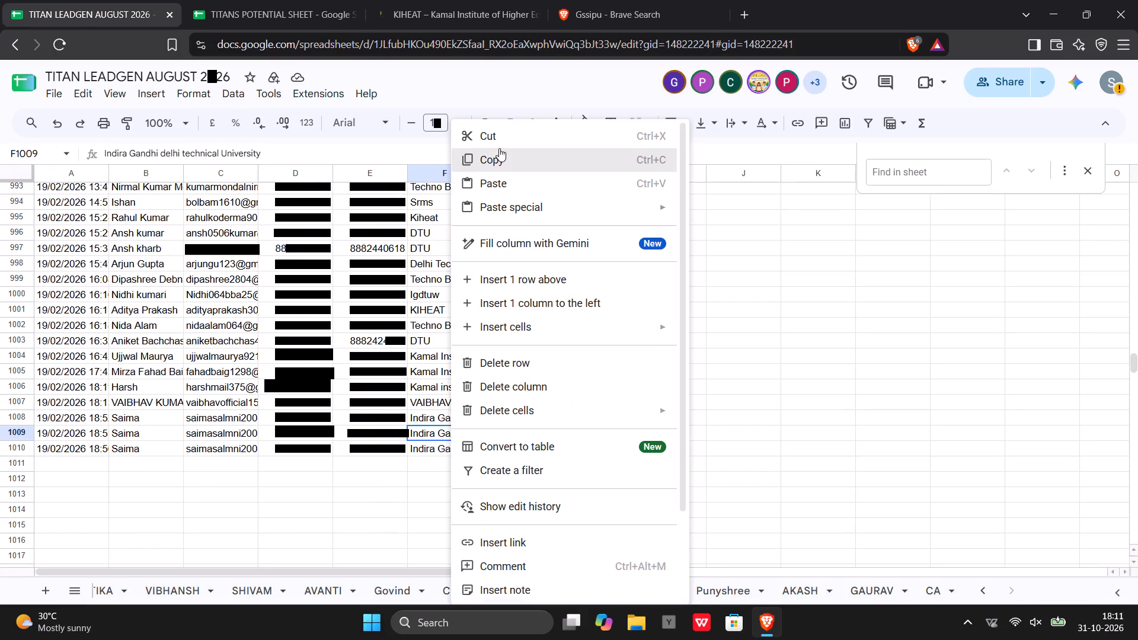
pyautogui.click(501, 163)
pyautogui.click(788, 430)
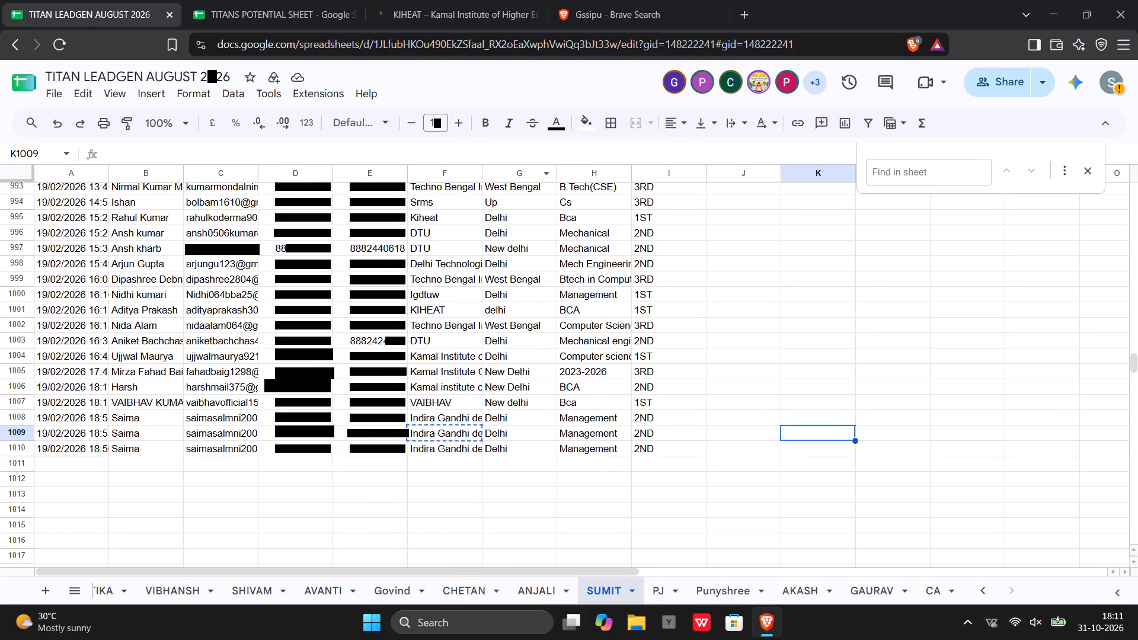
pyautogui.hotkey('ctrl', 'v')
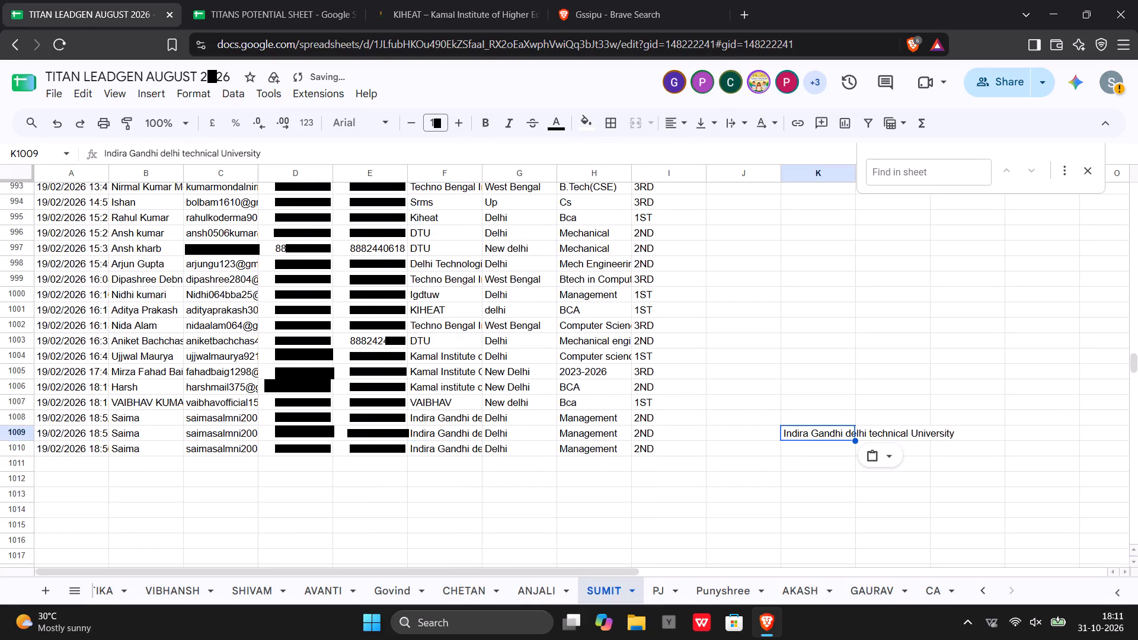
pyautogui.click(813, 473)
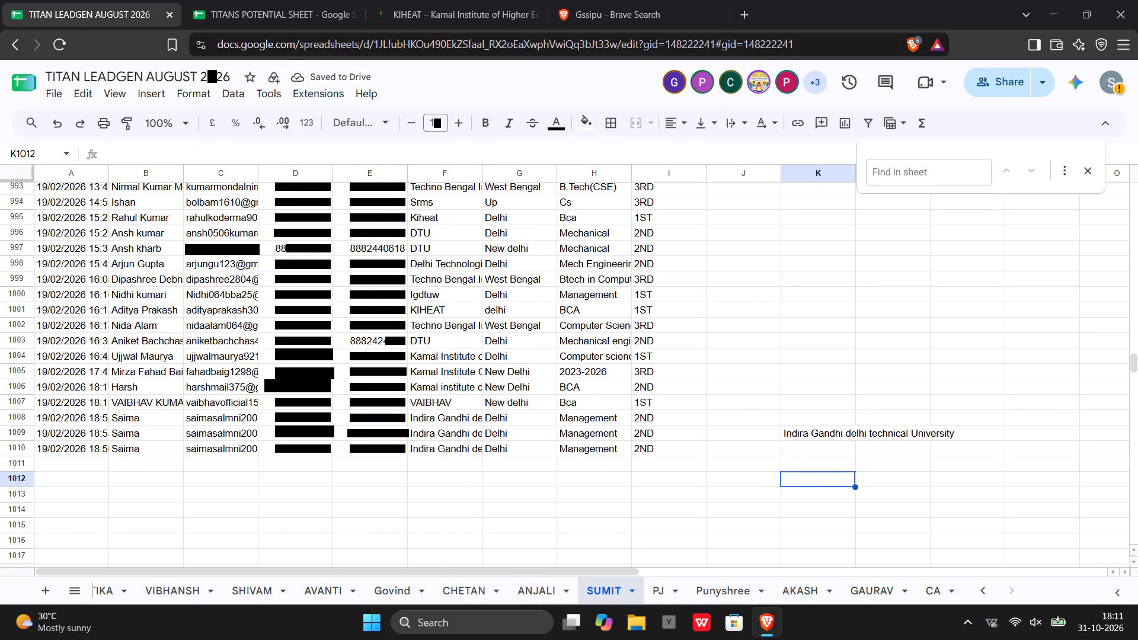
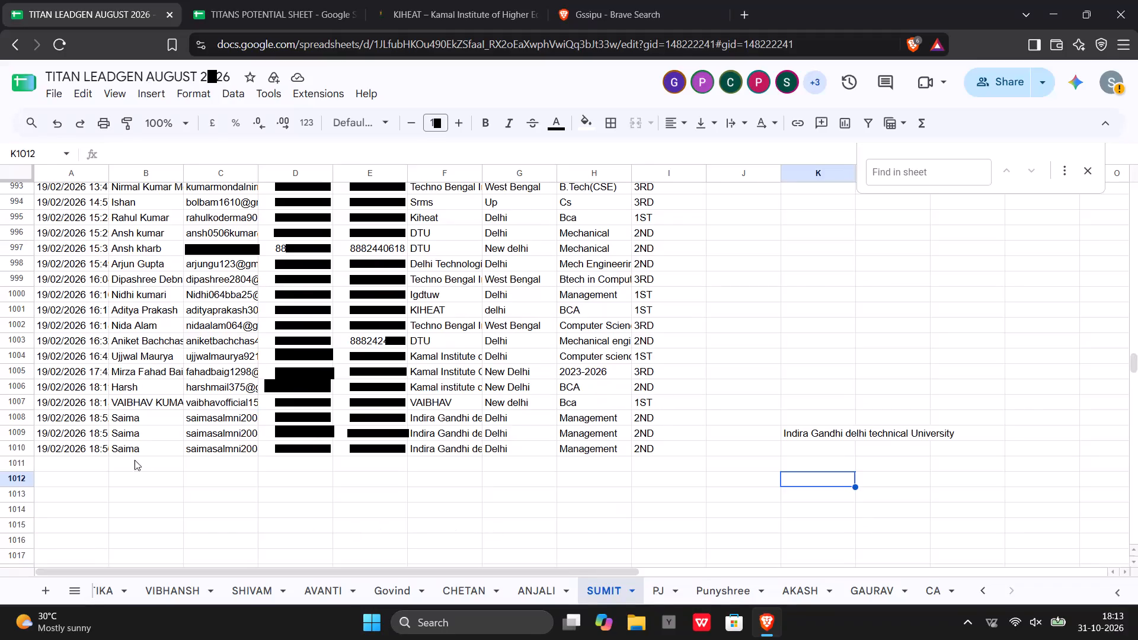
# Copy the lead's name from cell B1007 into cell J1007 of the same row.
pyautogui.rightClick(149, 402)
pyautogui.click(207, 161)
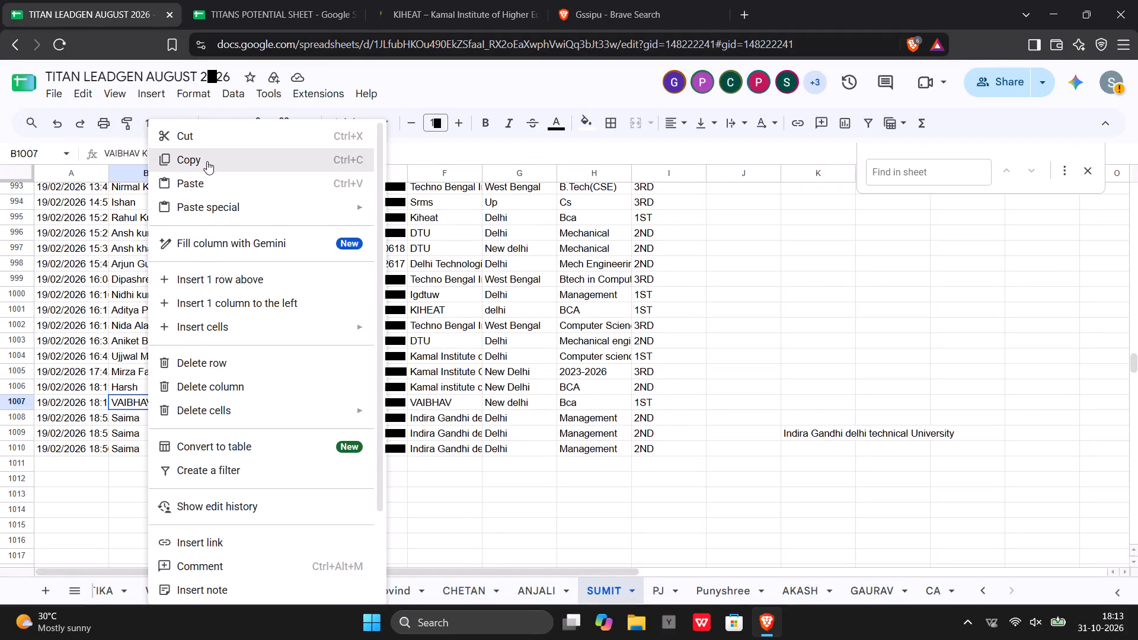
pyautogui.click(752, 399)
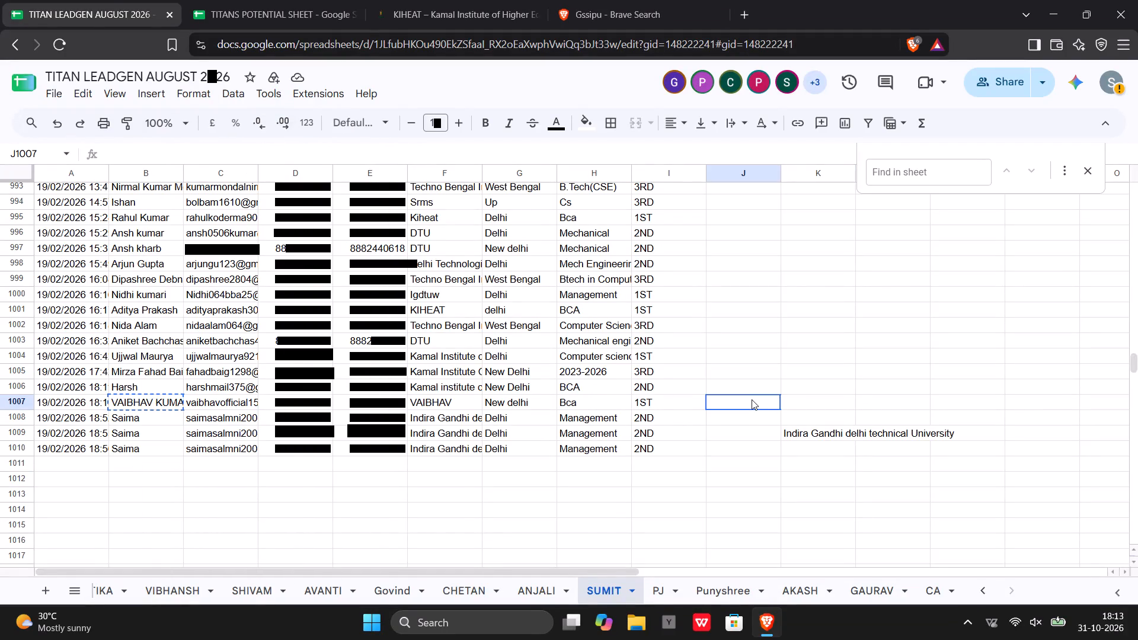
pyautogui.hotkey('ctrl', 'v')
pyautogui.click(740, 444)
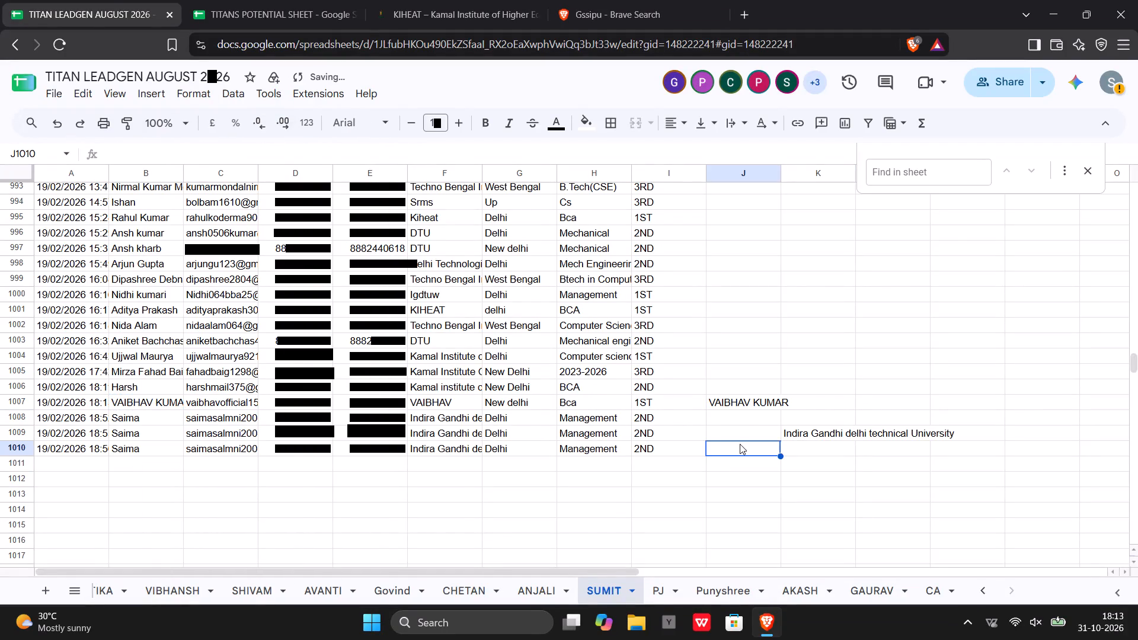
# Select the lead's phone number in cell D1007.
pyautogui.click(296, 398)
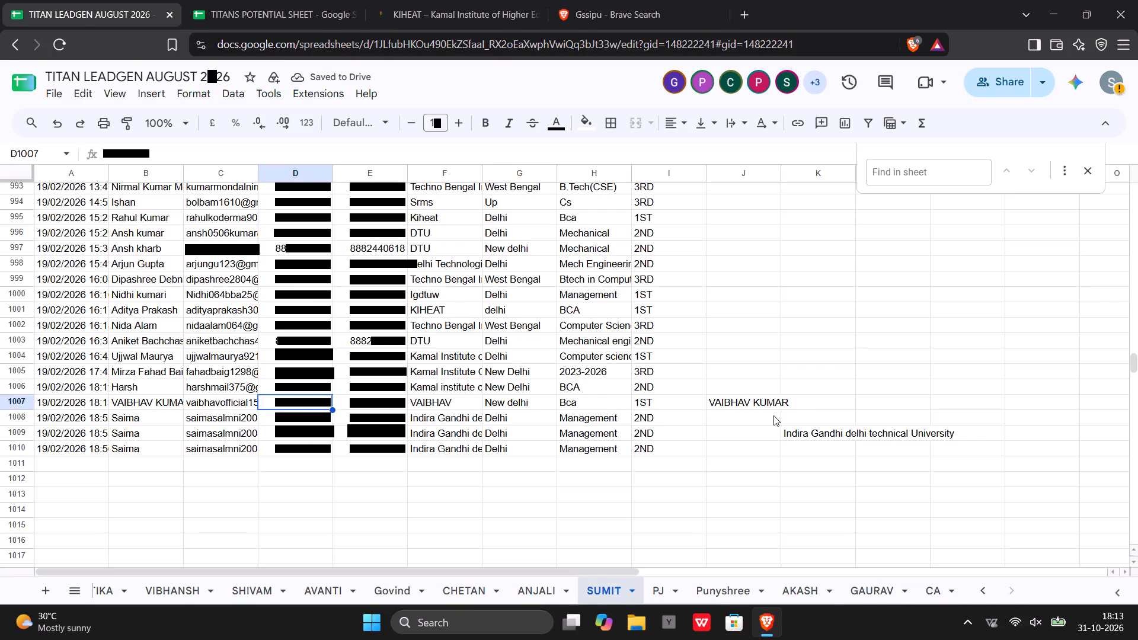
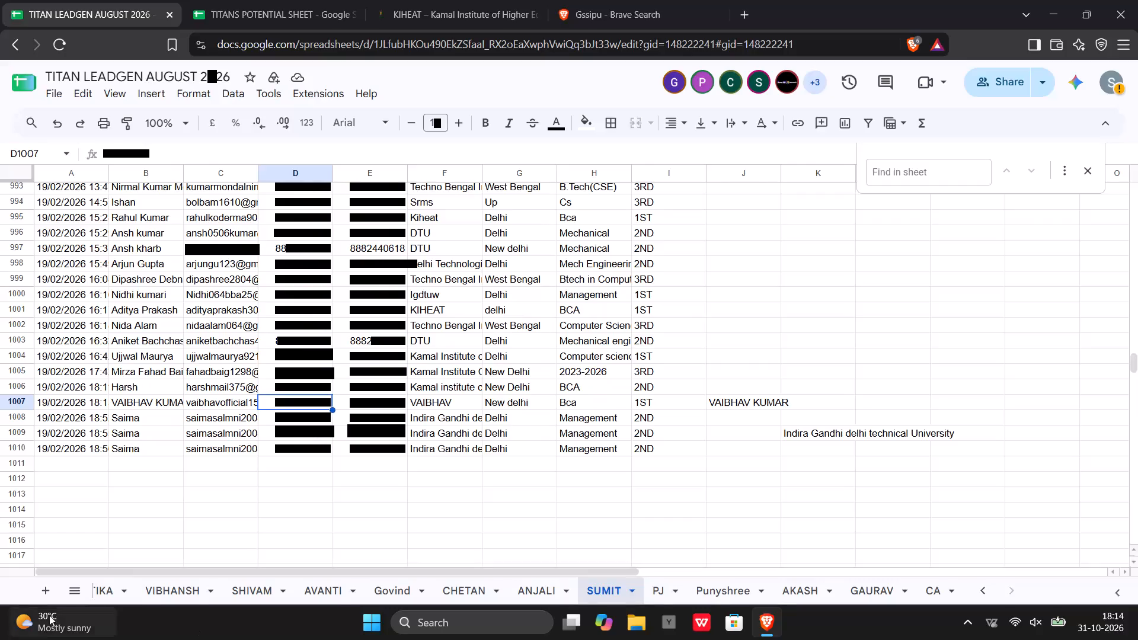
# Replace the copied name in cell J1007 with the call status "na".
pyautogui.click(755, 405)
pyautogui.press('BackSpace')
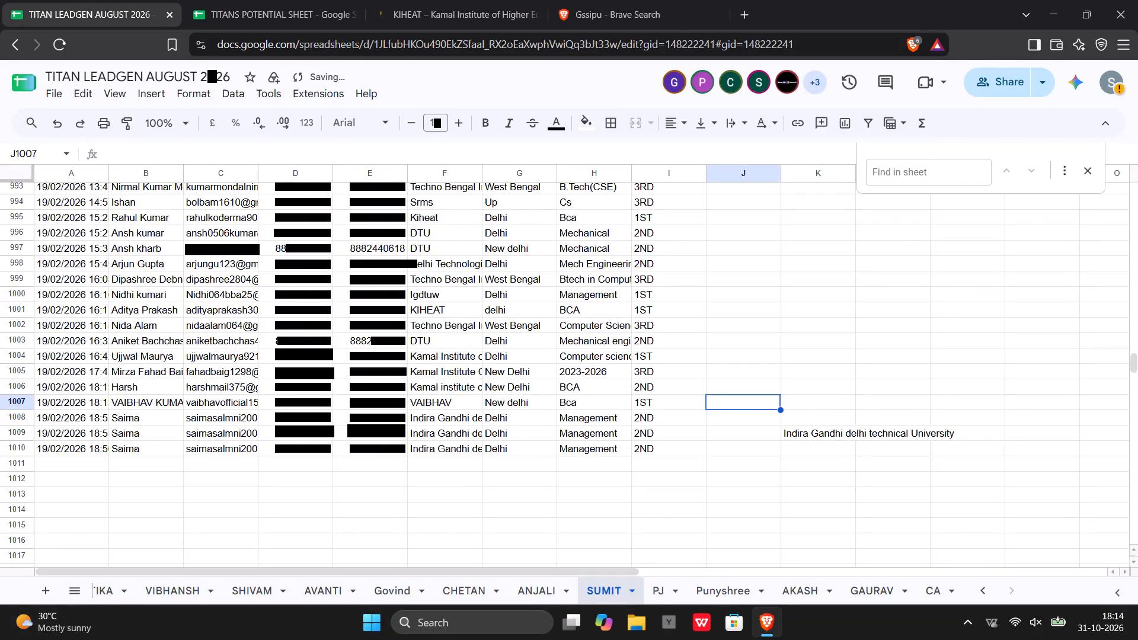
pyautogui.write('na')
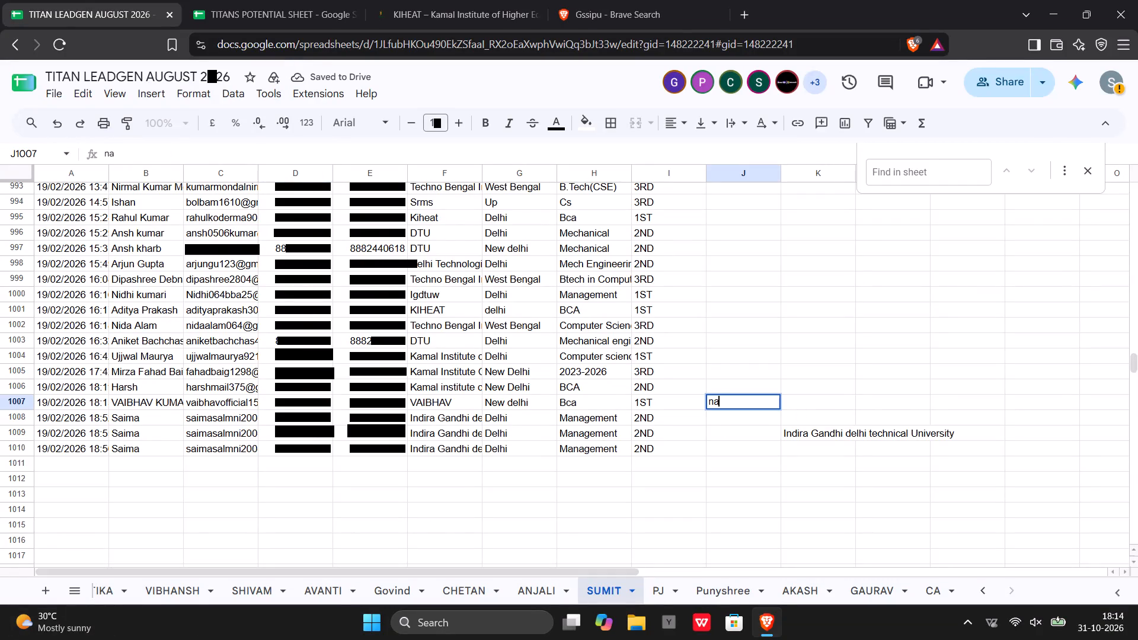
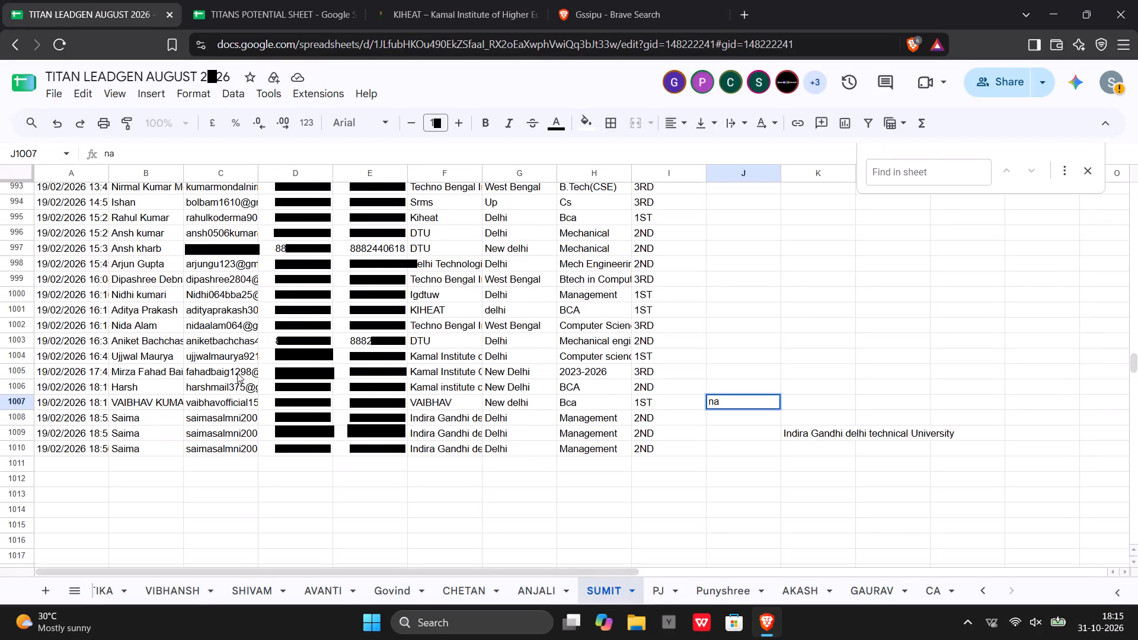
# Check the two phone number cells of the lead in row 1006, and select that lead's record across B1006:K1006.
pyautogui.click(161, 386)
pyautogui.click(307, 386)
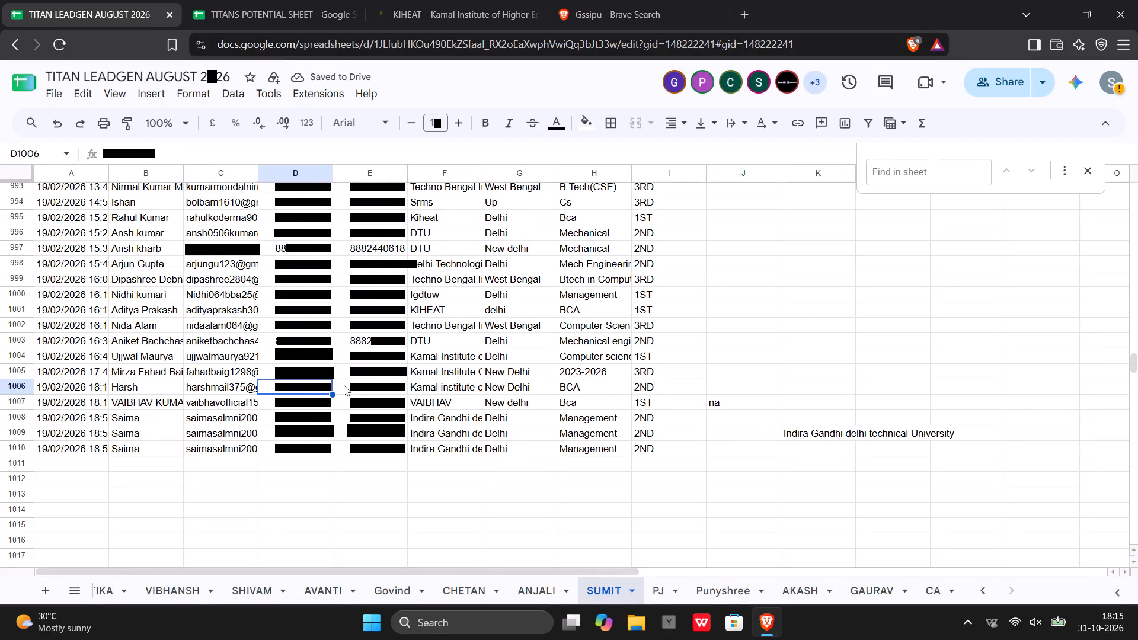
pyautogui.click(377, 381)
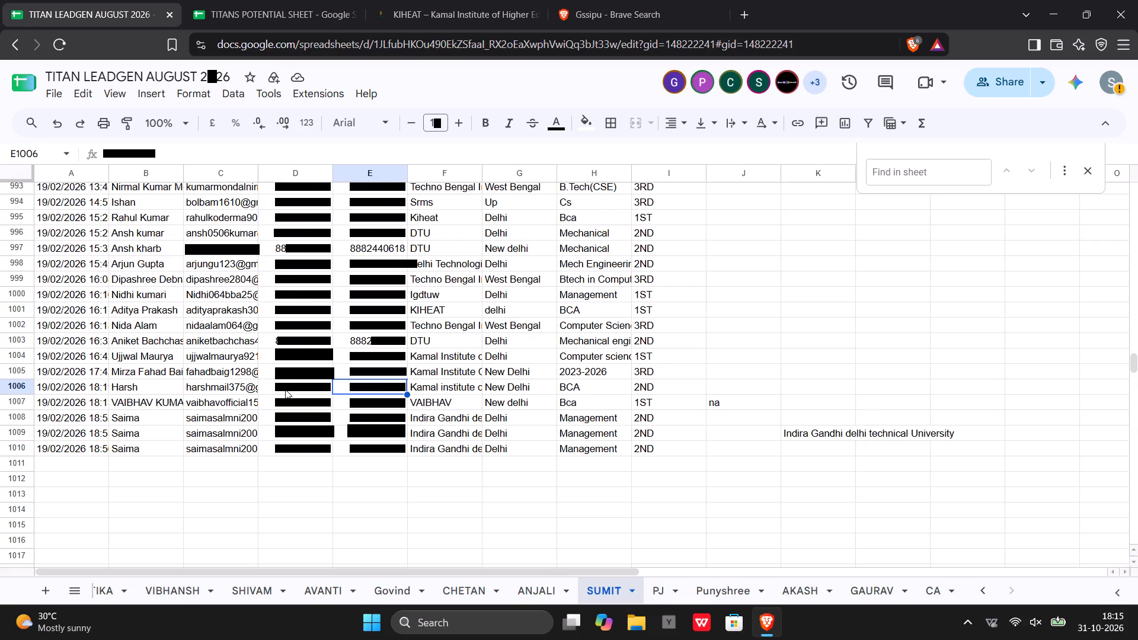
pyautogui.click(285, 389)
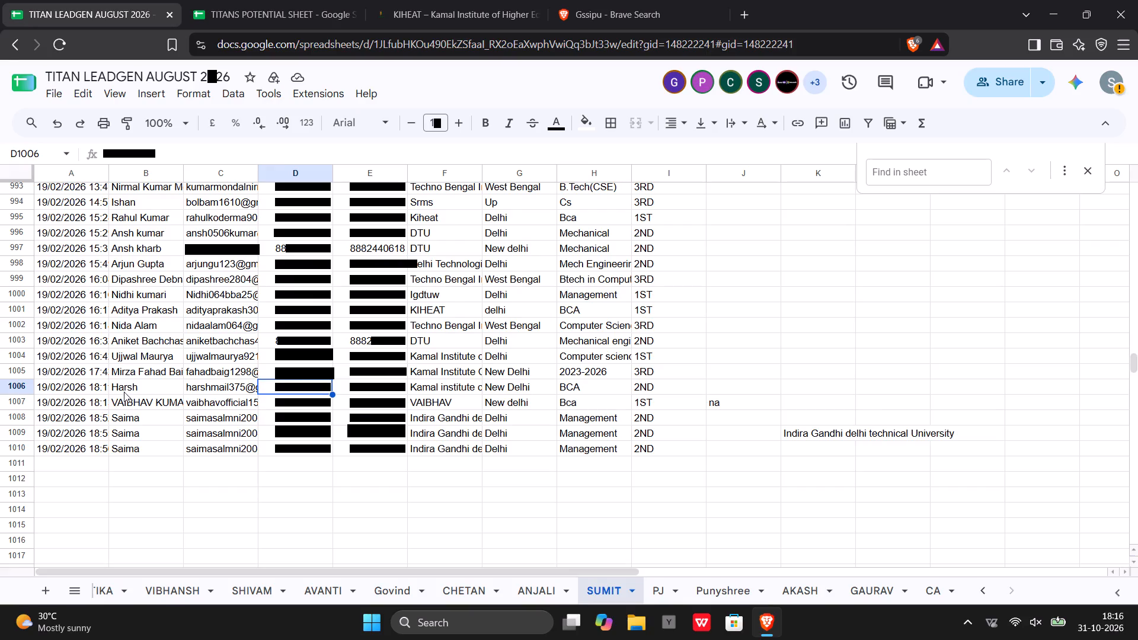
pyautogui.moveTo(111, 385); pyautogui.dragTo(274, 391)
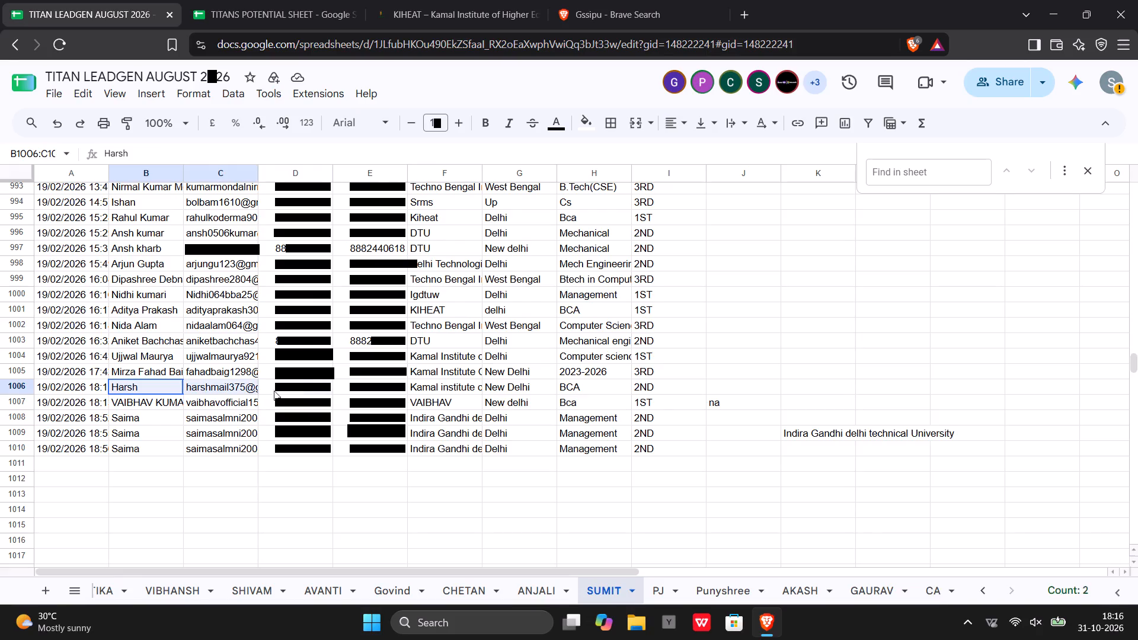
pyautogui.moveTo(274, 391); pyautogui.dragTo(813, 389)
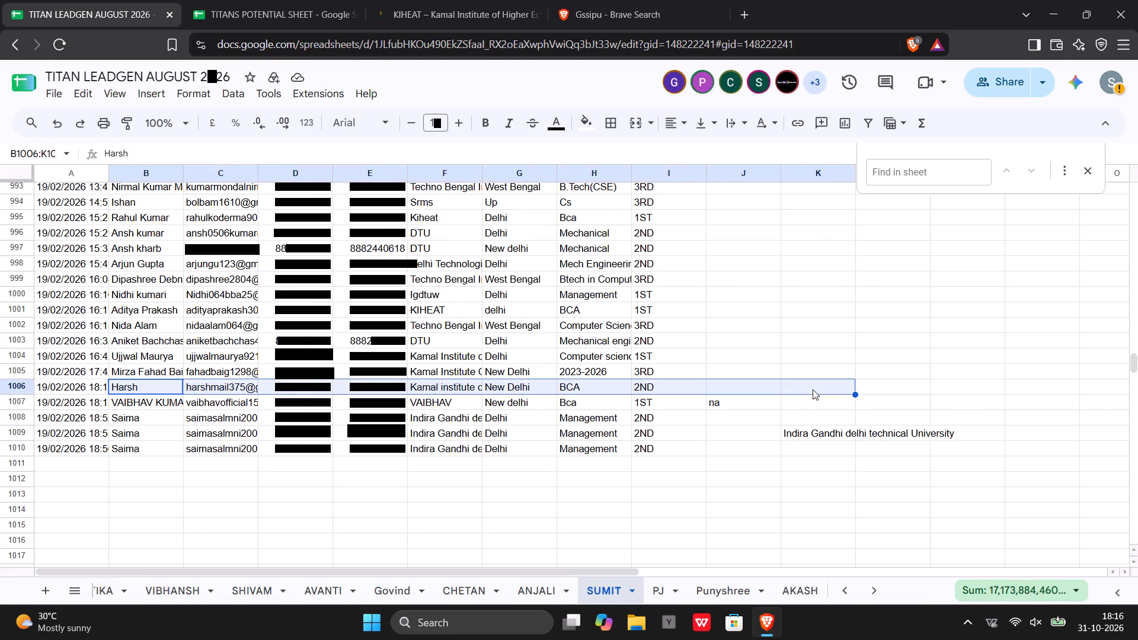
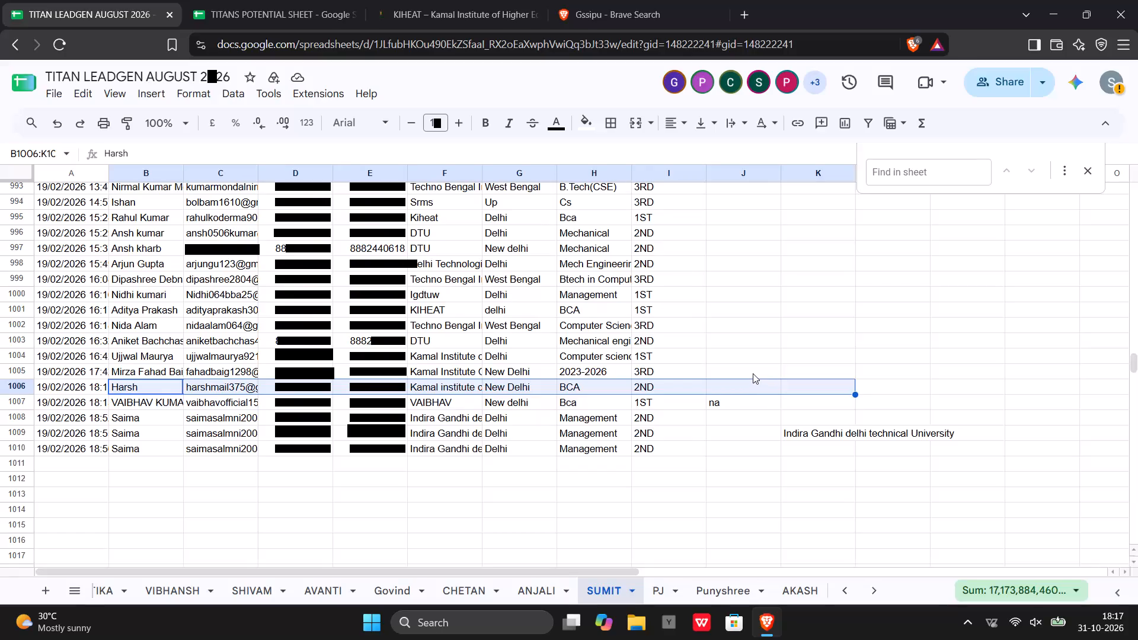
# Copy the phone number in cell D1006 from the record of the BCA lead in row 1006.
pyautogui.click(738, 368)
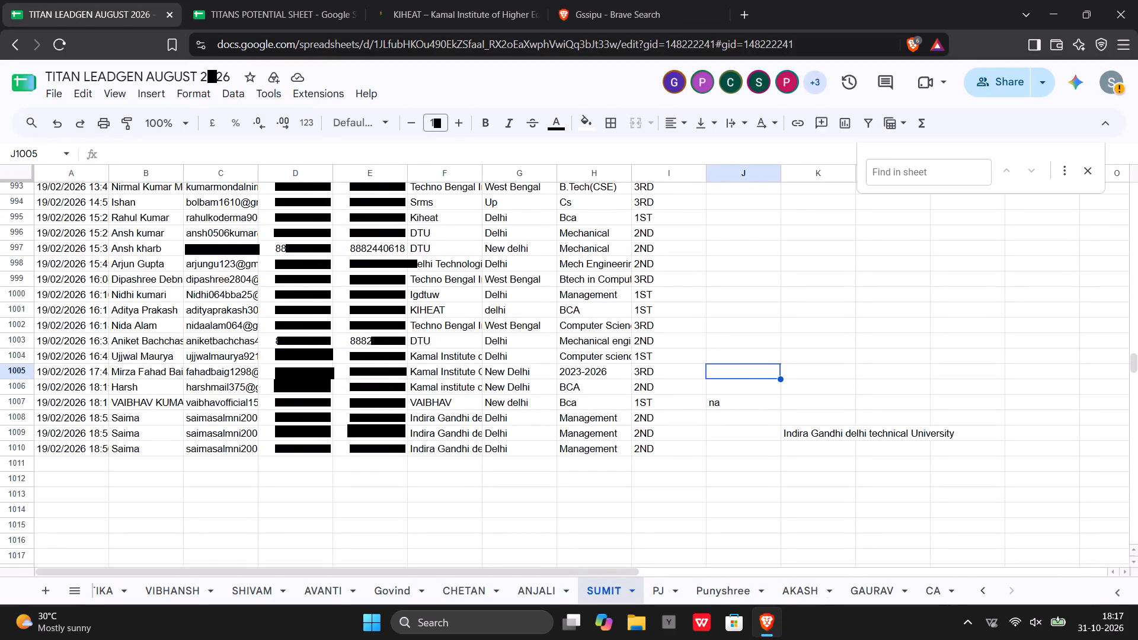
pyautogui.click(302, 384)
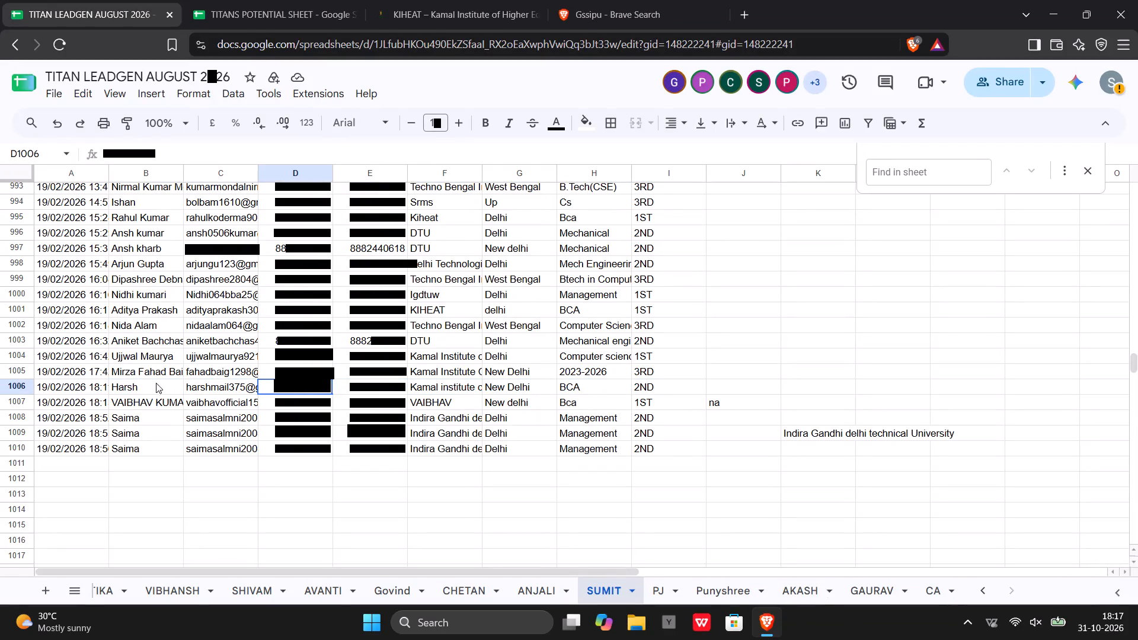
pyautogui.click(146, 383)
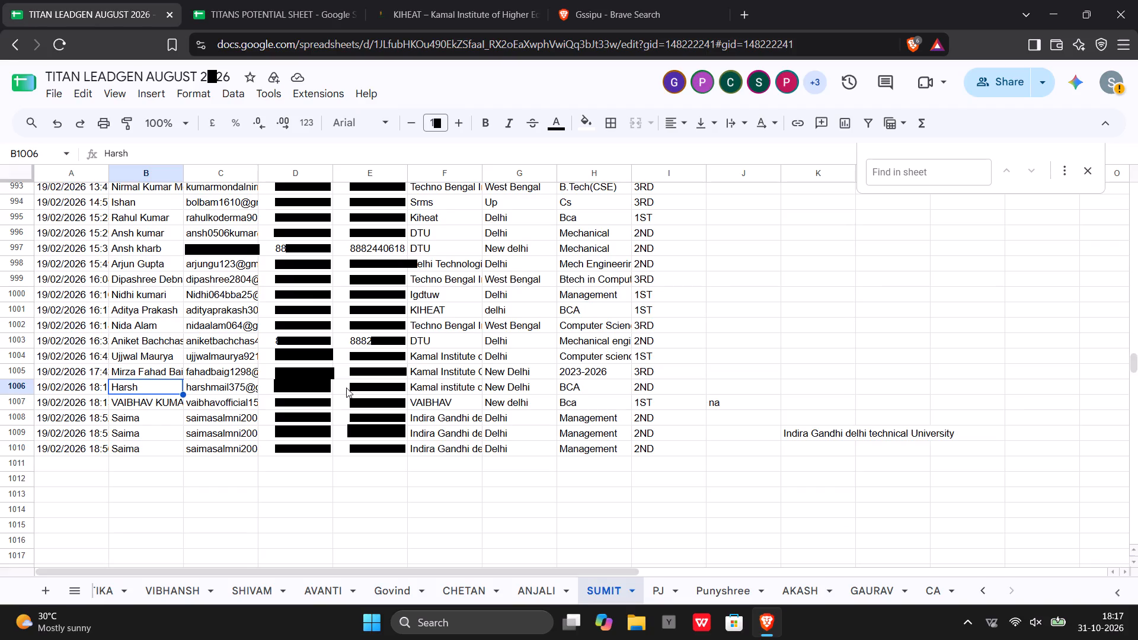
pyautogui.click(300, 388)
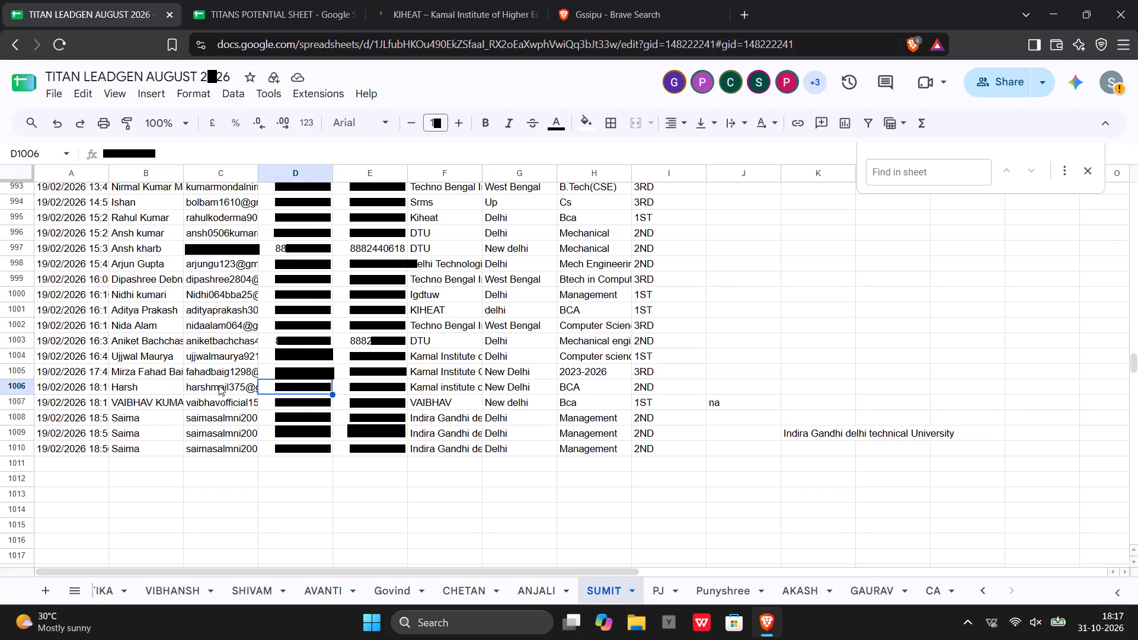
pyautogui.rightClick(284, 388)
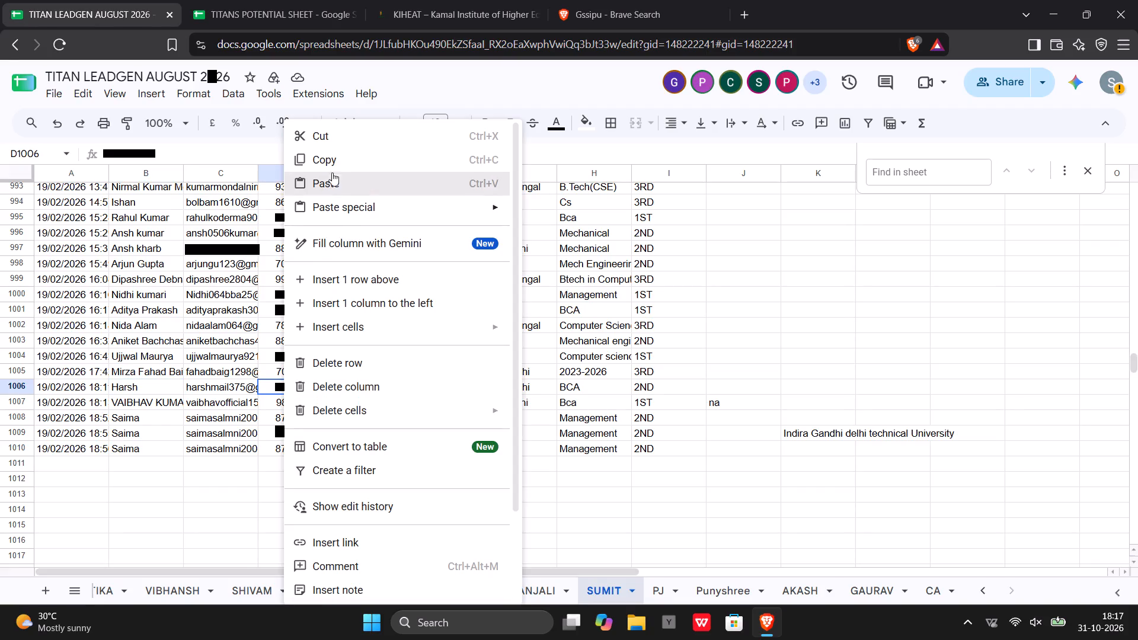
pyautogui.click(333, 165)
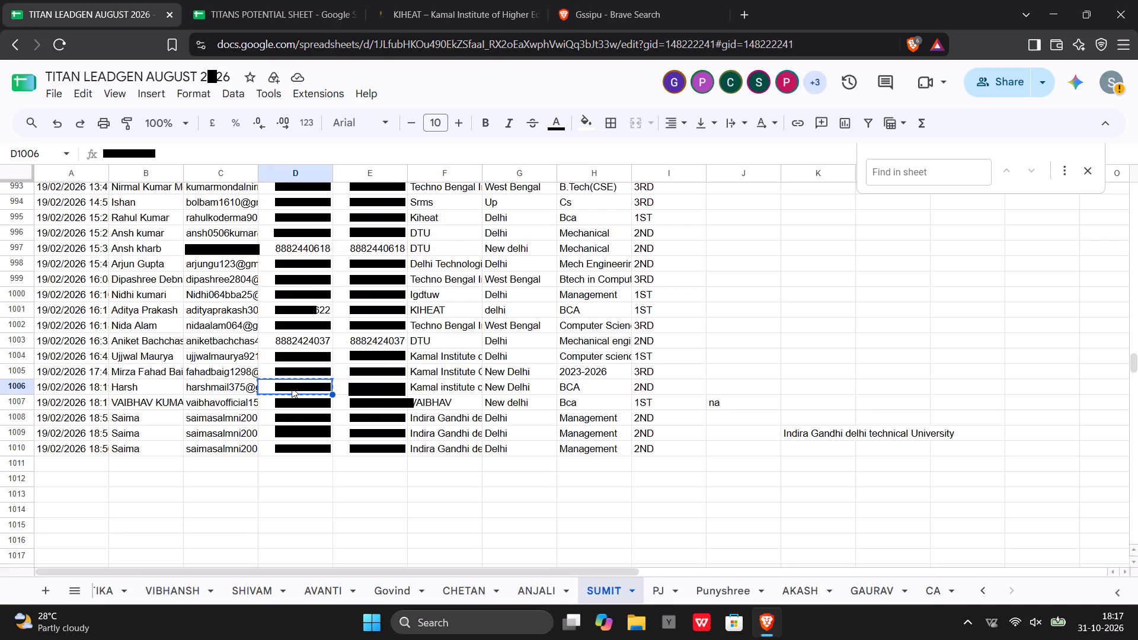
pyautogui.rightClick(292, 388)
pyautogui.click(338, 161)
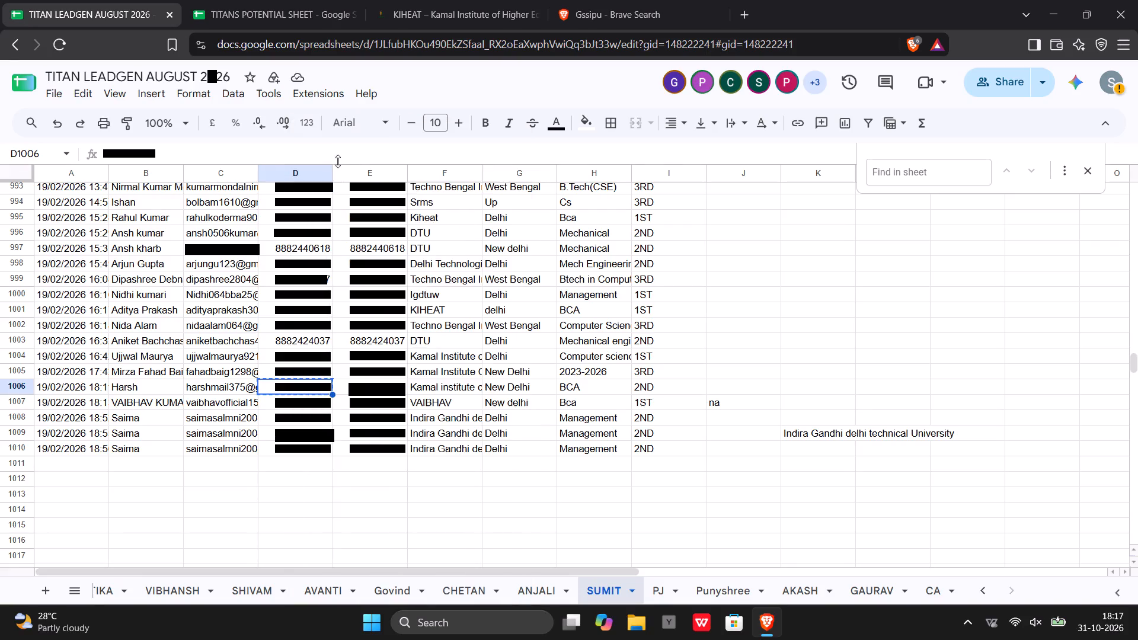
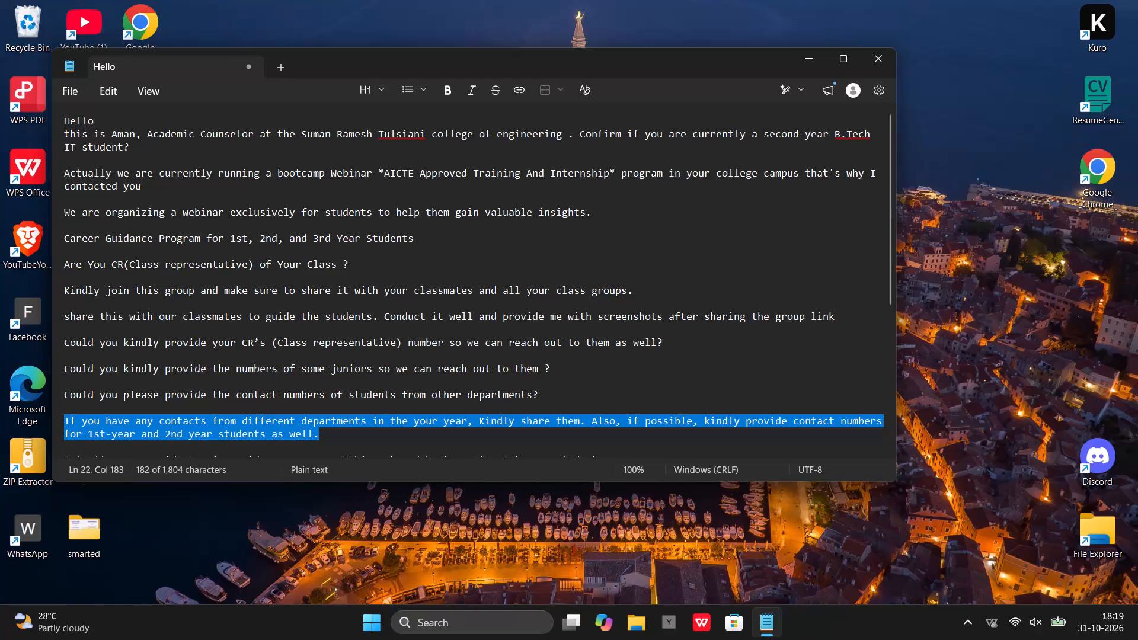
# Copy the AICTE bootcamp webinar paragraph, and separately the line "We are organizing a webinar exclusively for students", from the Hello note.
pyautogui.click(171, 181)
pyautogui.moveTo(155, 185); pyautogui.dragTo(143, 168)
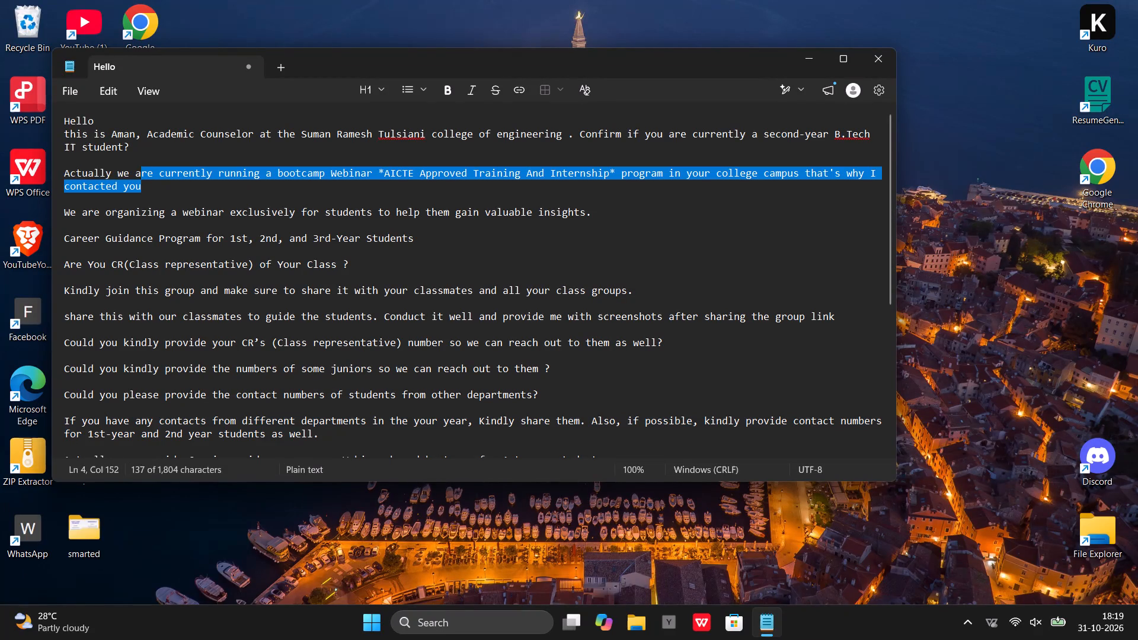
pyautogui.moveTo(143, 168); pyautogui.dragTo(139, 162)
pyautogui.hotkey('ctrl', 'c')
pyautogui.click(208, 199)
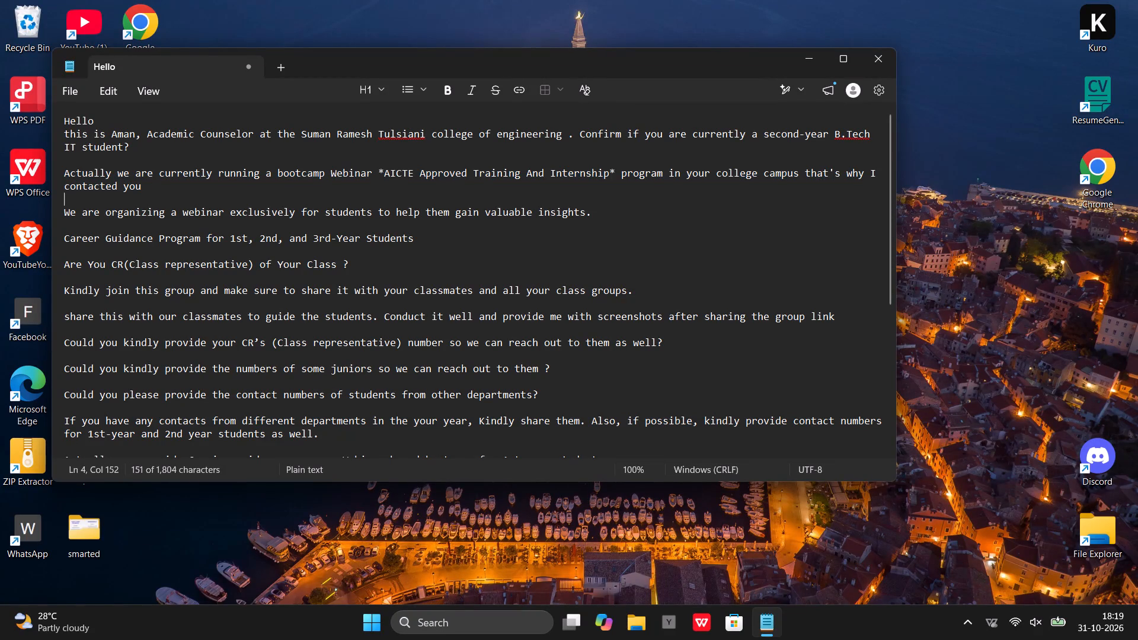
pyautogui.moveTo(605, 214); pyautogui.dragTo(604, 199)
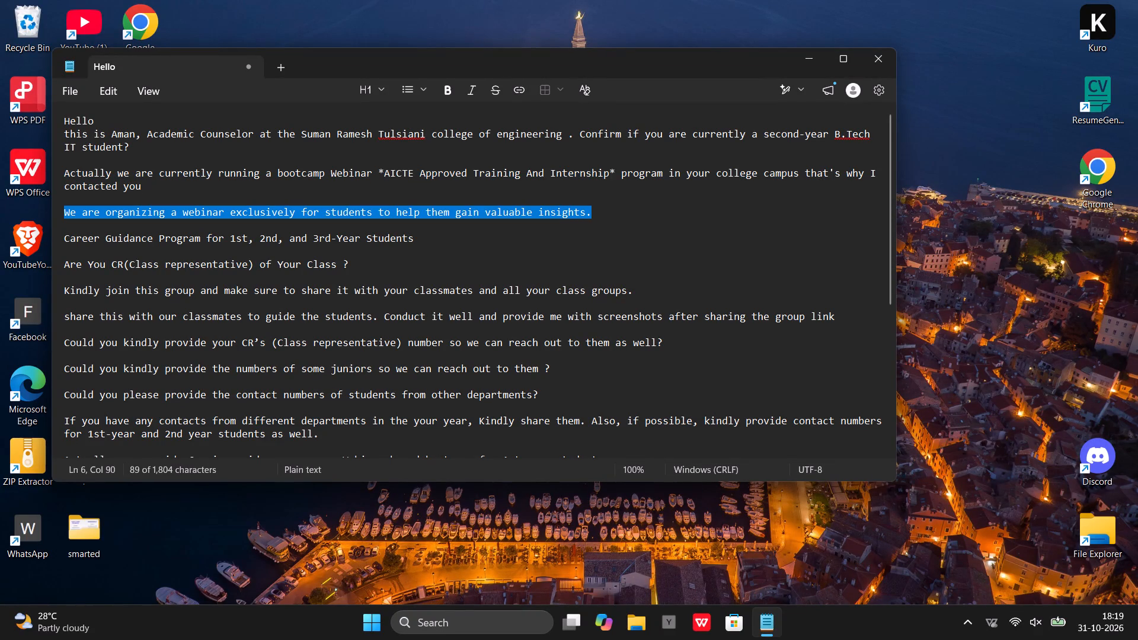
pyautogui.hotkey('ctrl', 'c')
pyautogui.click(610, 258)
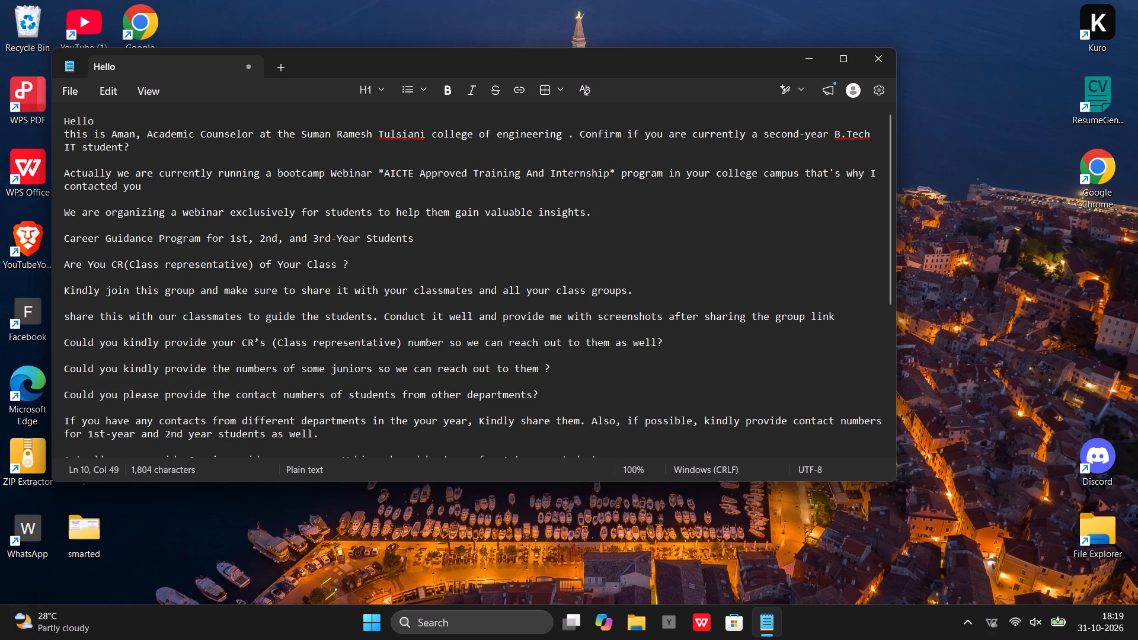
# Copy the Career Guidance Program line, and separately the question "Are You CR(Class representative) of Your Class ?", from the Hello note.
pyautogui.moveTo(419, 244); pyautogui.dragTo(418, 225)
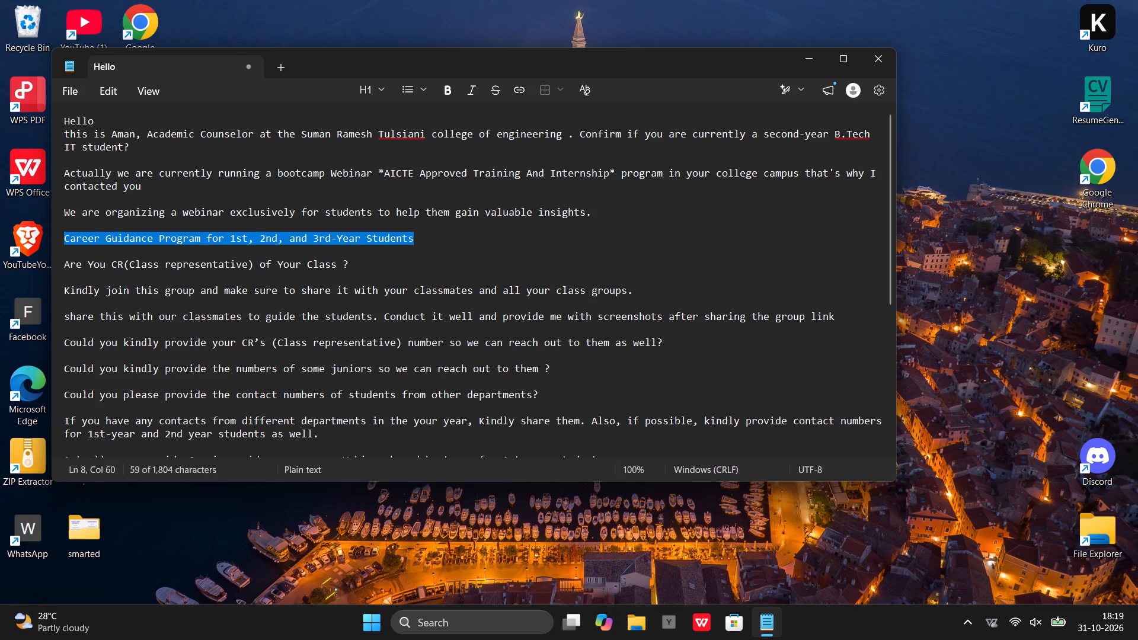
pyautogui.hotkey('ctrl', 'c')
pyautogui.click(398, 263)
pyautogui.moveTo(353, 265); pyautogui.dragTo(353, 263)
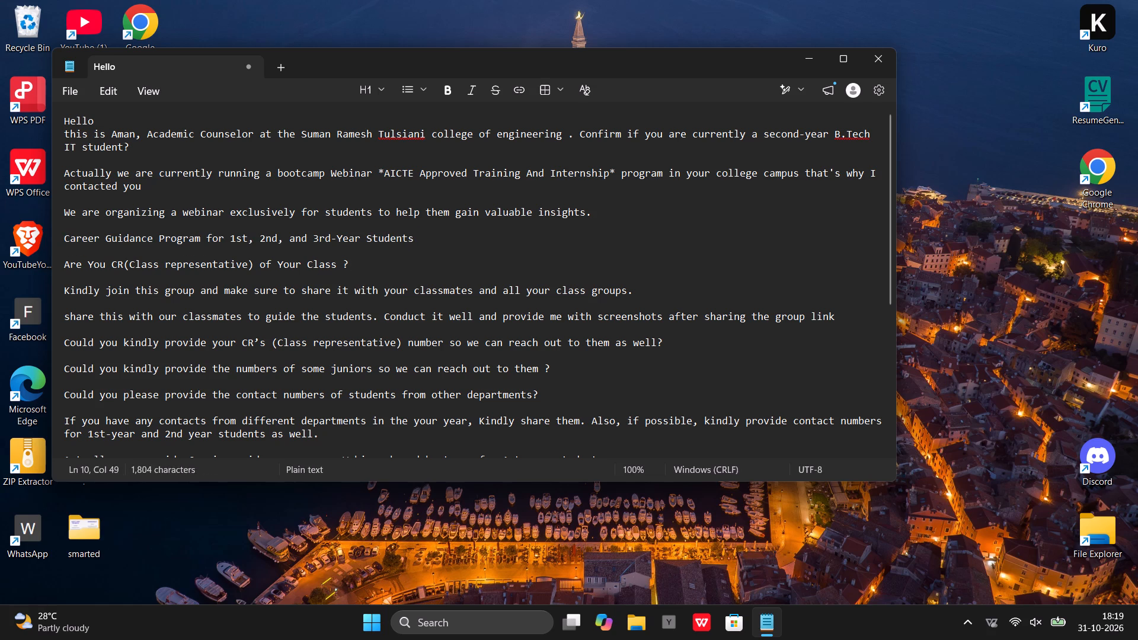
pyautogui.moveTo(353, 263); pyautogui.dragTo(353, 252)
pyautogui.hotkey('ctrl', 'c')
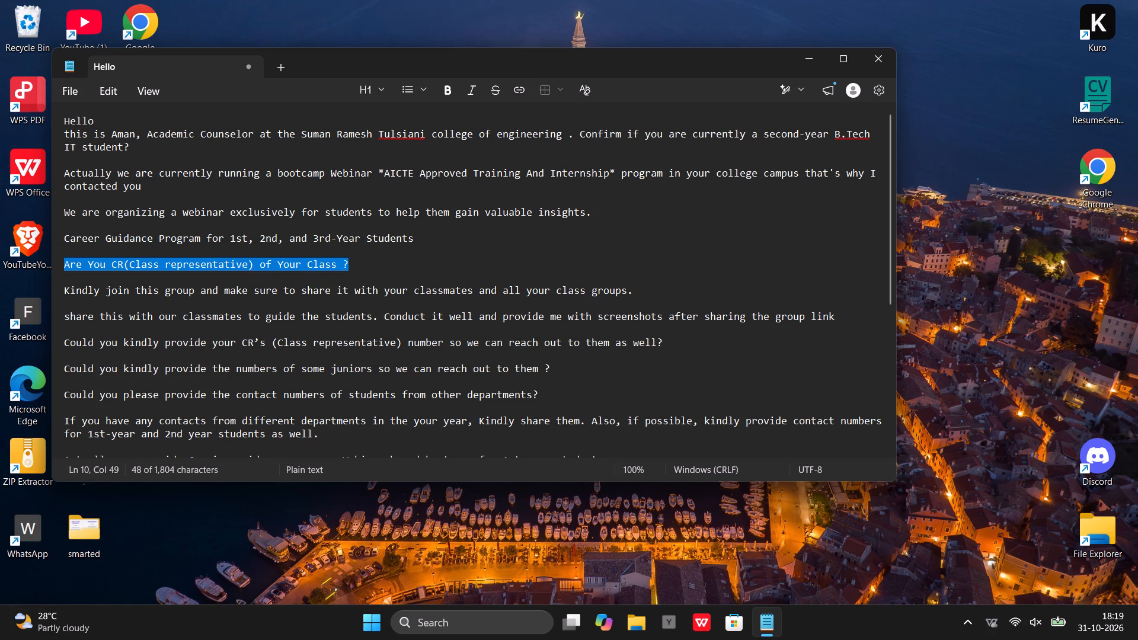
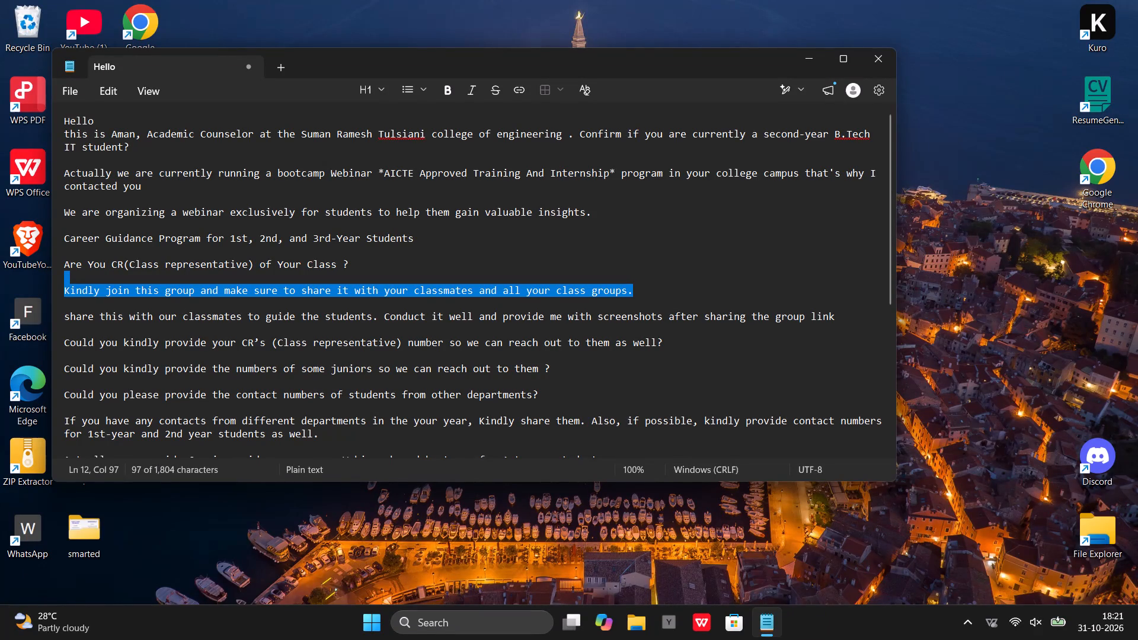
# Copy the line "Kindly join this group and make sure to share it with your classmates and all your class groups." from the Hello note.
pyautogui.hotkey('ctrl', 'c')
# Select the line beginning "share this with our classmates to guide the students" in the Hello note.
pyautogui.moveTo(851, 324); pyautogui.dragTo(846, 305)
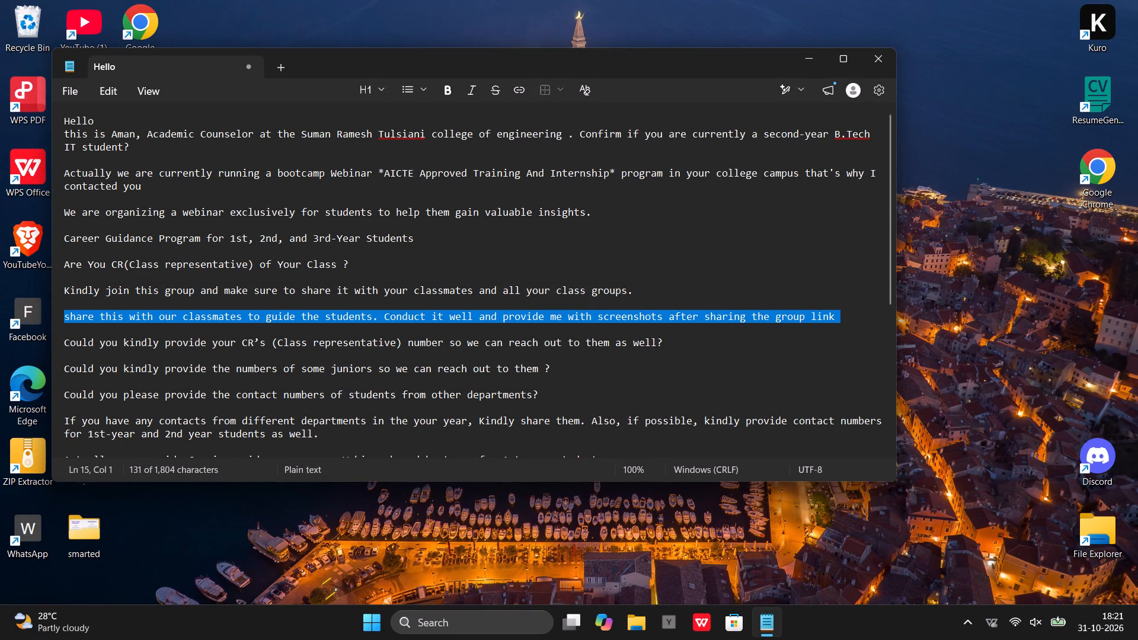
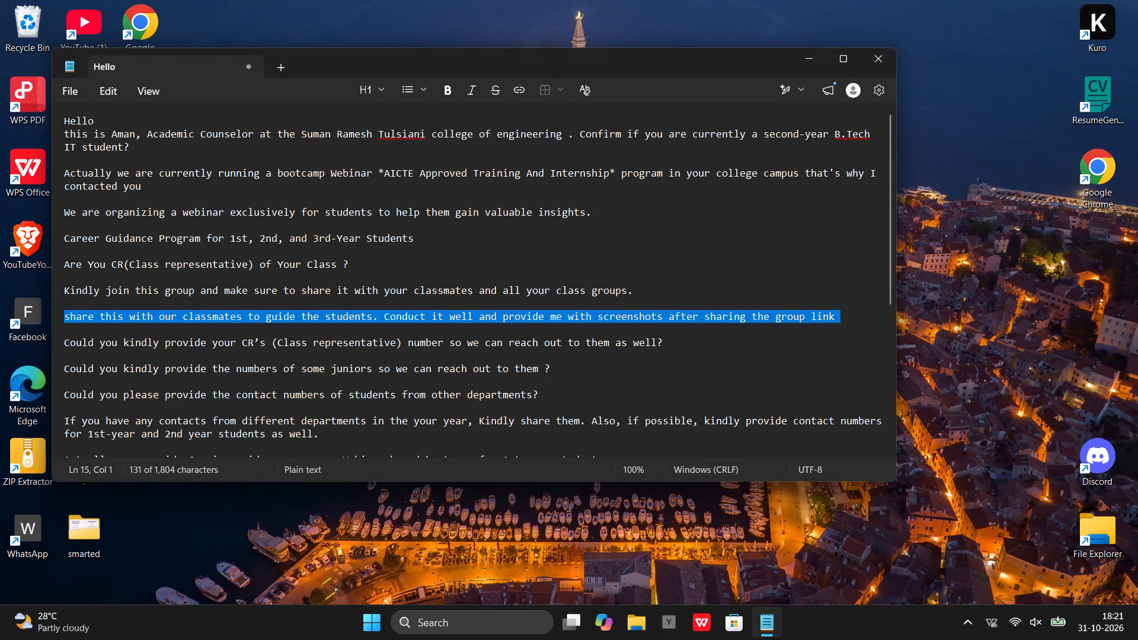
# Select the line "Could you kindly provide the numbers of some juniors so we can reach out to them ?" in the Hello note.
pyautogui.scroll(-9, 485, 369)
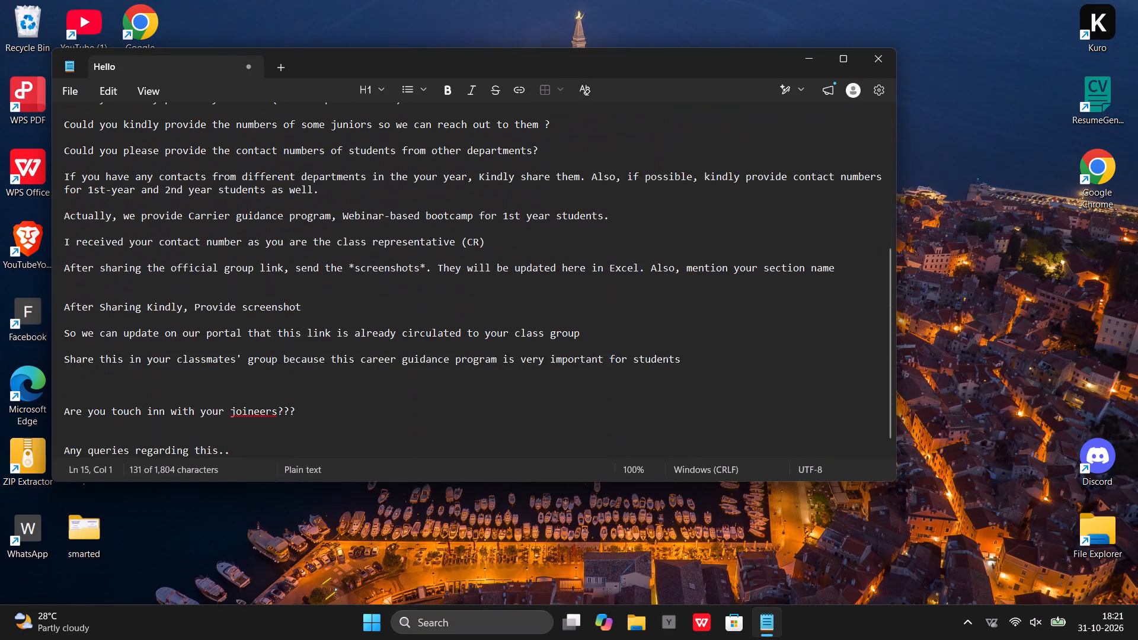
pyautogui.scroll(2, 485, 369)
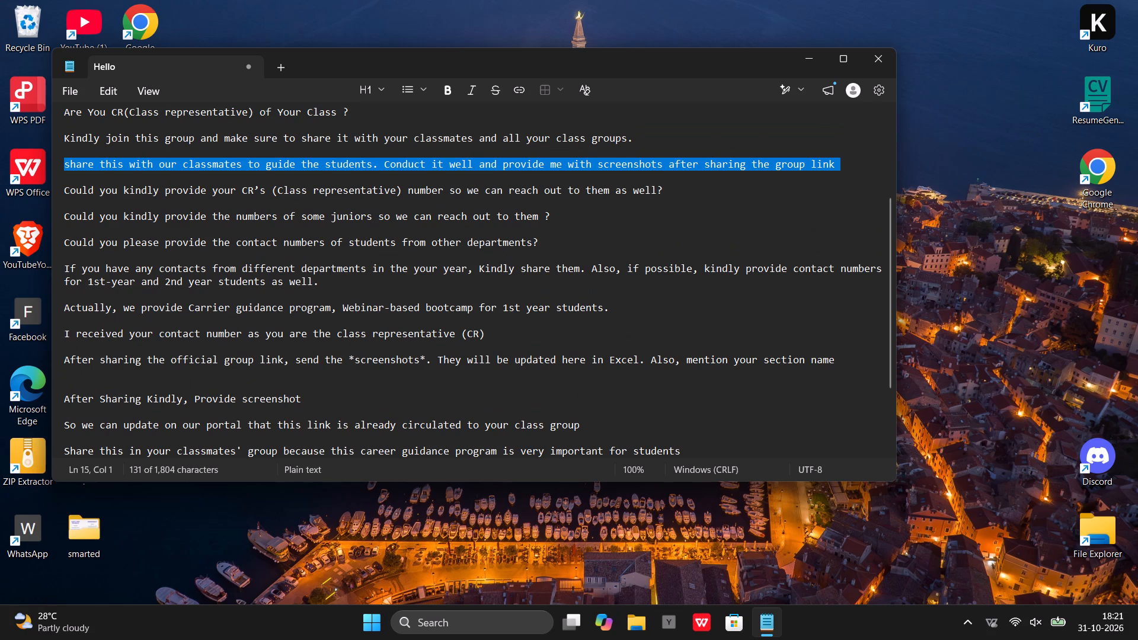
pyautogui.moveTo(561, 217); pyautogui.dragTo(557, 201)
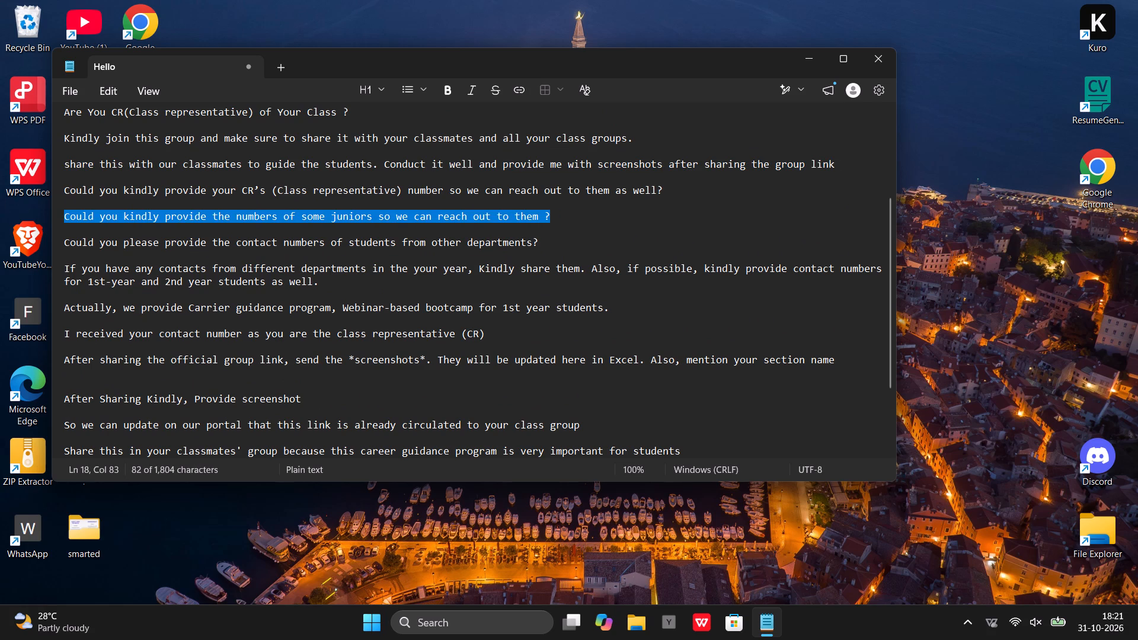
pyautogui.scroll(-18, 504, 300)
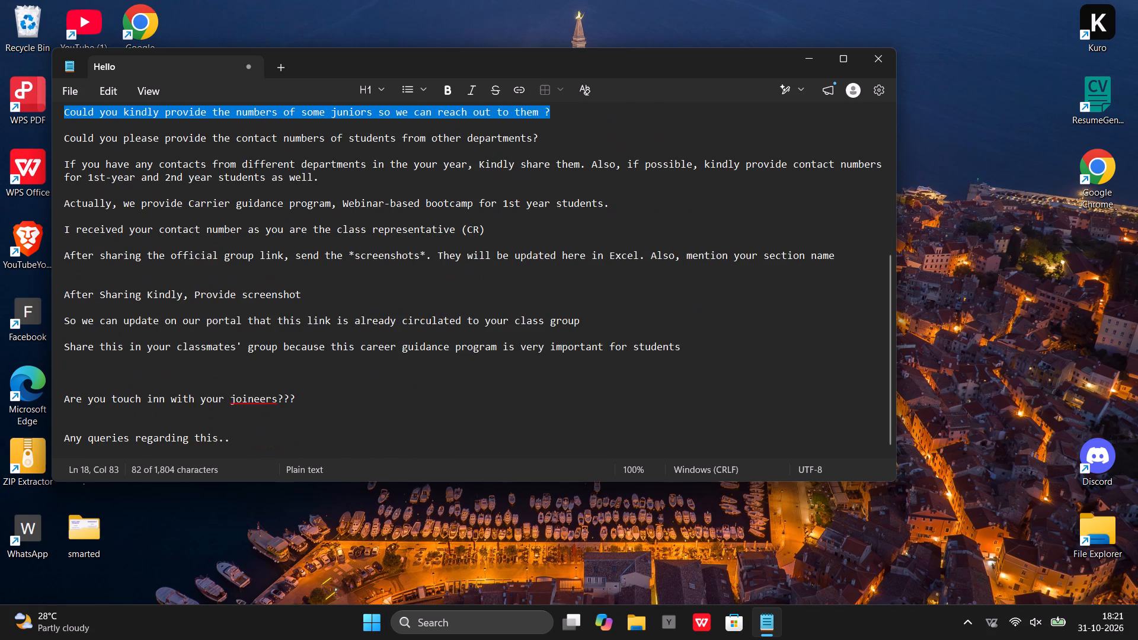
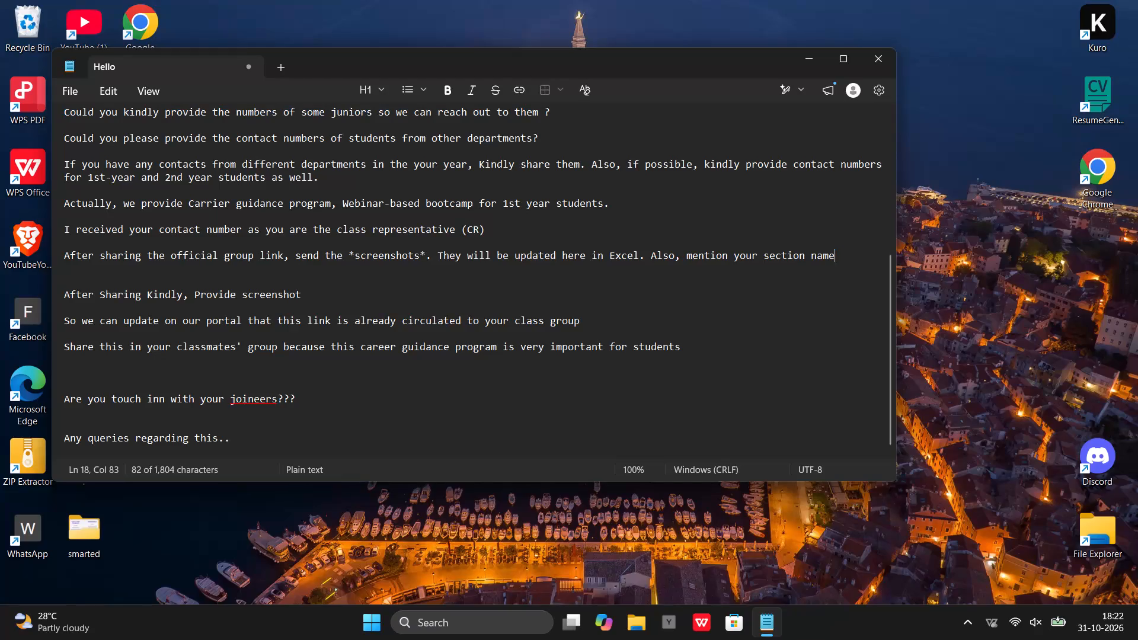
# Copy the line beginning "After sharing the official group link, send the *screenshots*" and ending "mention your section name" from the Hello note.
pyautogui.hotkey('ctrl', 'c')
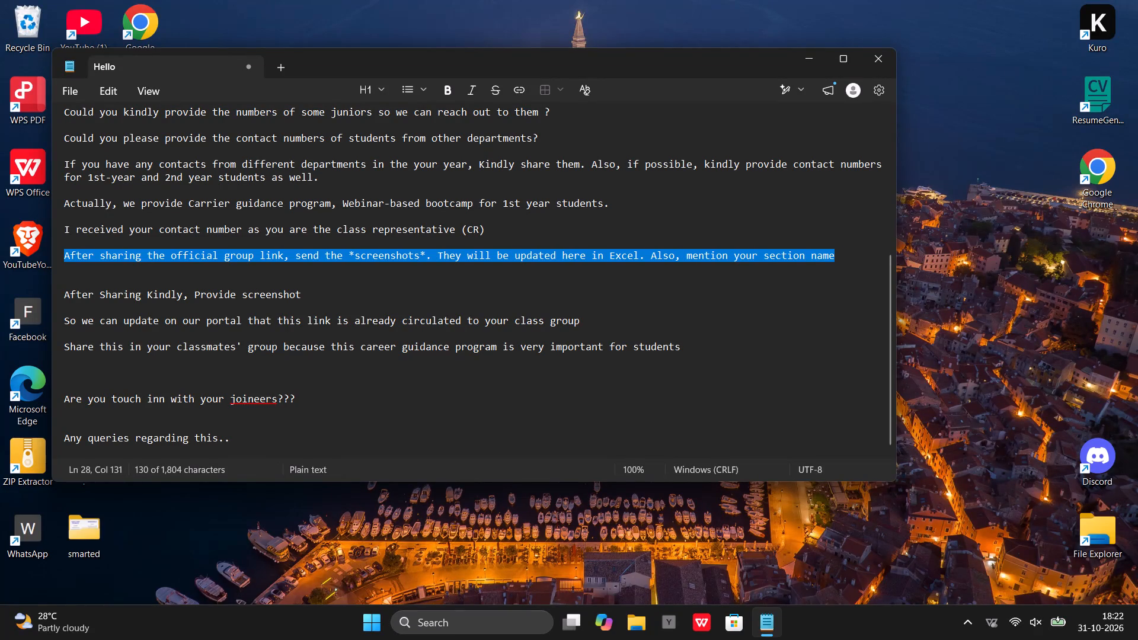
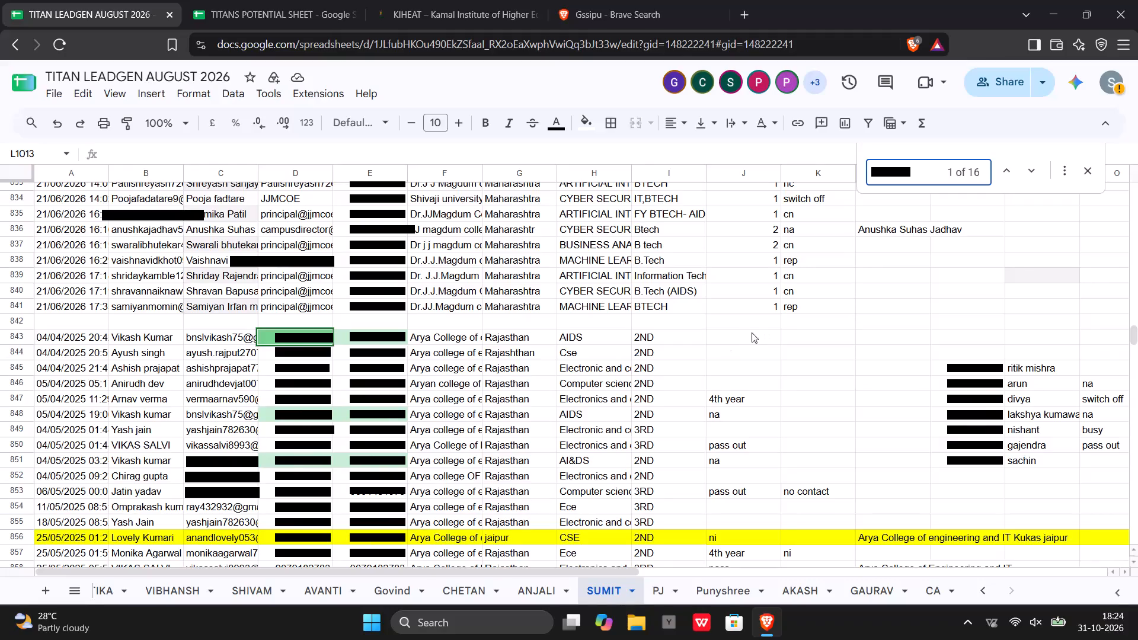
# Enter 4th year as the call status in column J for the Arya College AIDS lead in row 843.
pyautogui.click(740, 337)
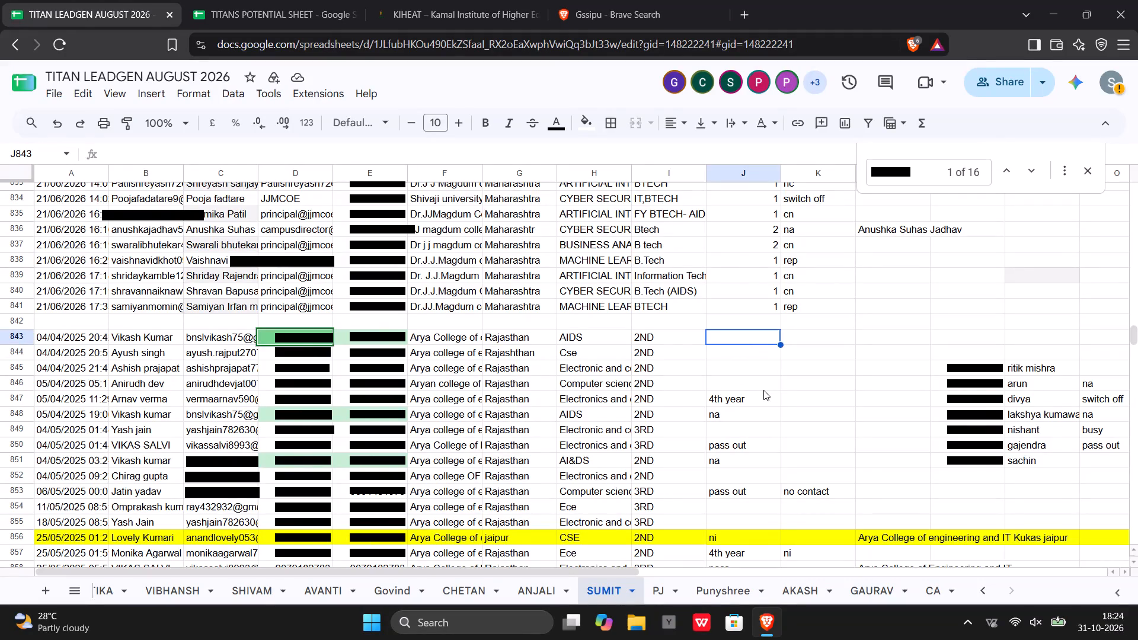
pyautogui.write('4th year')
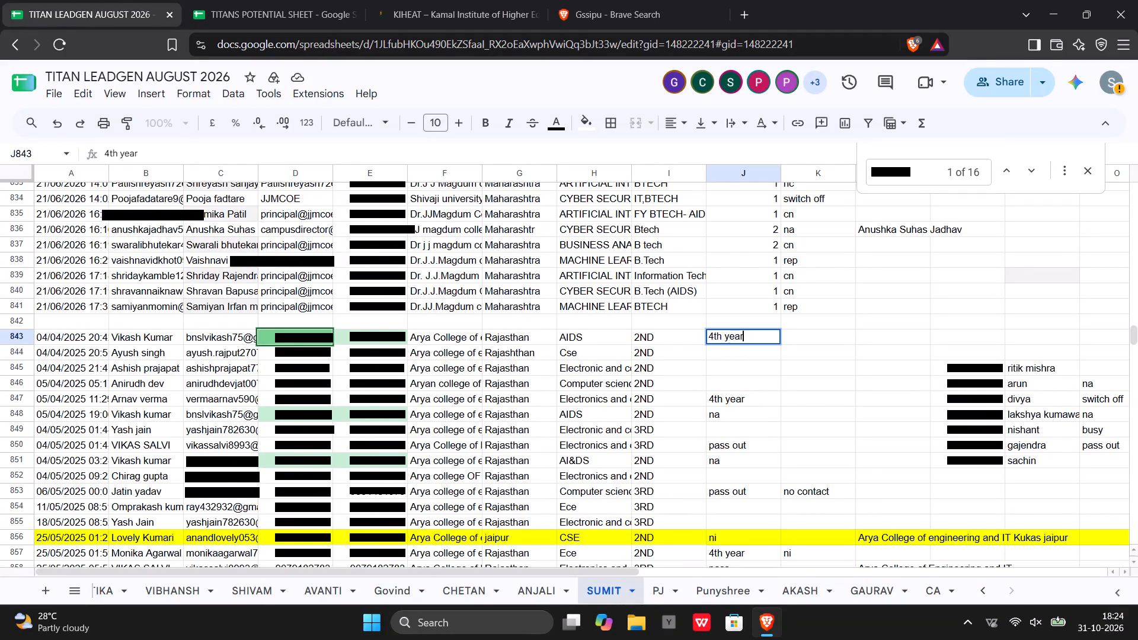
pyautogui.click(815, 340)
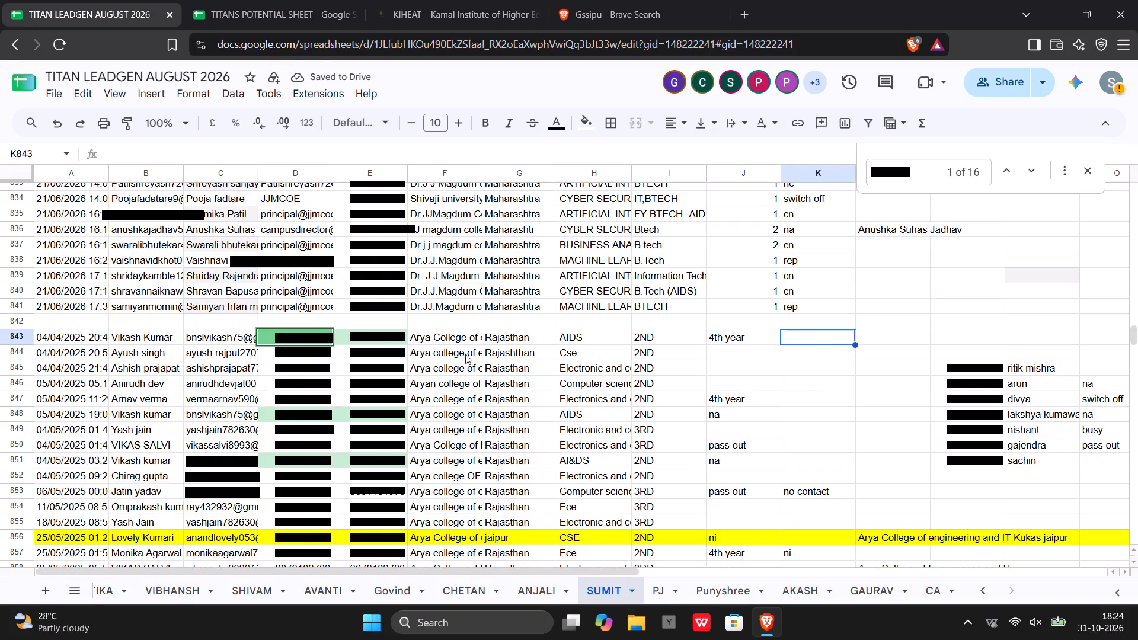
# Clear the number from the sheet search so that no search term is left.
pyautogui.press('BackSpace')
pyautogui.press('BackSpace')
pyautogui.press('BackSpace')
pyautogui.press('BackSpace')
pyautogui.press('BackSpace')
pyautogui.press('BackSpace')
pyautogui.press('BackSpace')
pyautogui.press('BackSpace')
pyautogui.press('BackSpace')
pyautogui.press('BackSpace')
pyautogui.press('BackSpace')
pyautogui.press('BackSpace')
pyautogui.press('BackSpace')
pyautogui.press('BackSpace')
pyautogui.press('BackSpace')
pyautogui.press('BackSpace')
pyautogui.press('BackSpace')
pyautogui.press('BackSpace')
pyautogui.press('BackSpace')
pyautogui.press('BackSpace')
pyautogui.click(921, 177)
pyautogui.press('BackSpace')
pyautogui.press('BackSpace')
pyautogui.press('BackSpace')
pyautogui.press('BackSpace')
pyautogui.press('BackSpace')
pyautogui.press('BackSpace')
pyautogui.press('BackSpace')
pyautogui.press('BackSpace')
pyautogui.press('BackSpace')
pyautogui.press('BackSpace')
pyautogui.press('BackSpace')
pyautogui.press('BackSpace')
pyautogui.press('BackSpace')
pyautogui.press('BackSpace')
pyautogui.press('BackSpace')
pyautogui.press('BackSpace')
pyautogui.press('BackSpace')
pyautogui.press('BackSpace')
pyautogui.press('BackSpace')
pyautogui.press('BackSpace')
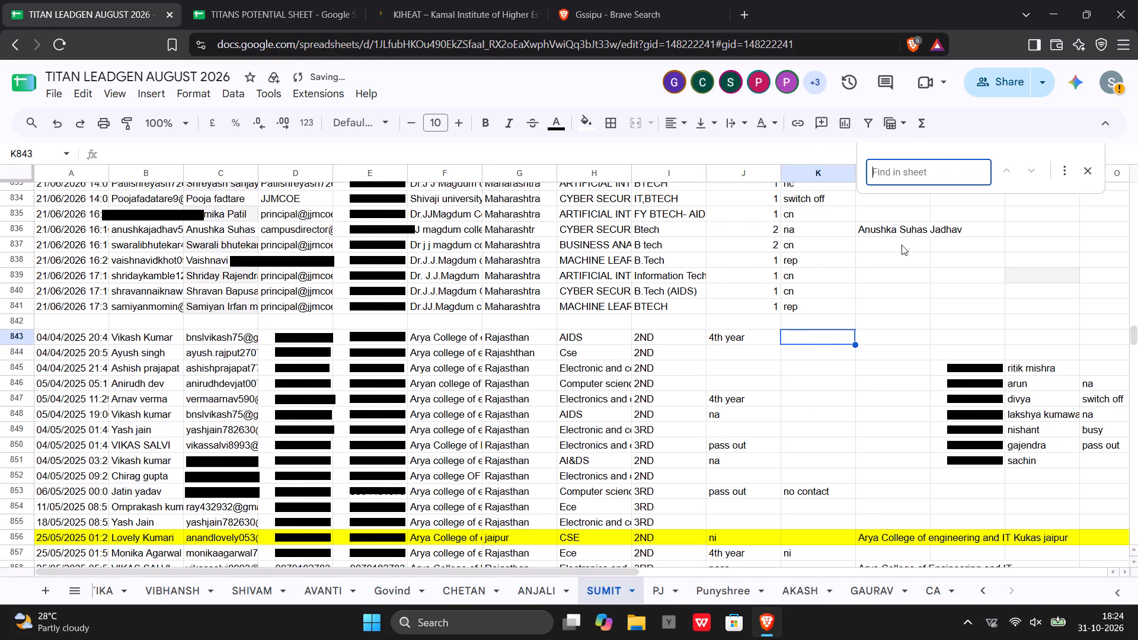
# Return to the Delhi college leads near the end of the SUMIT sheet, around rows 968 to 992.
pyautogui.scroll(-20, 817, 323)
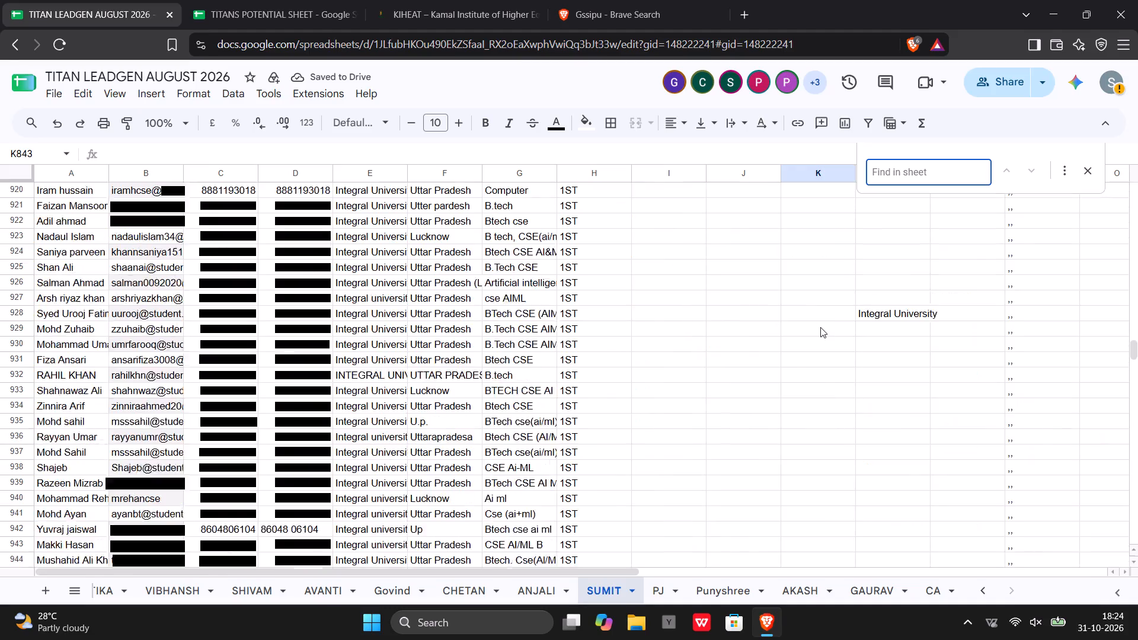
pyautogui.scroll(-7, 820, 327)
pyautogui.scroll(2, 821, 328)
pyautogui.scroll(-3, 821, 328)
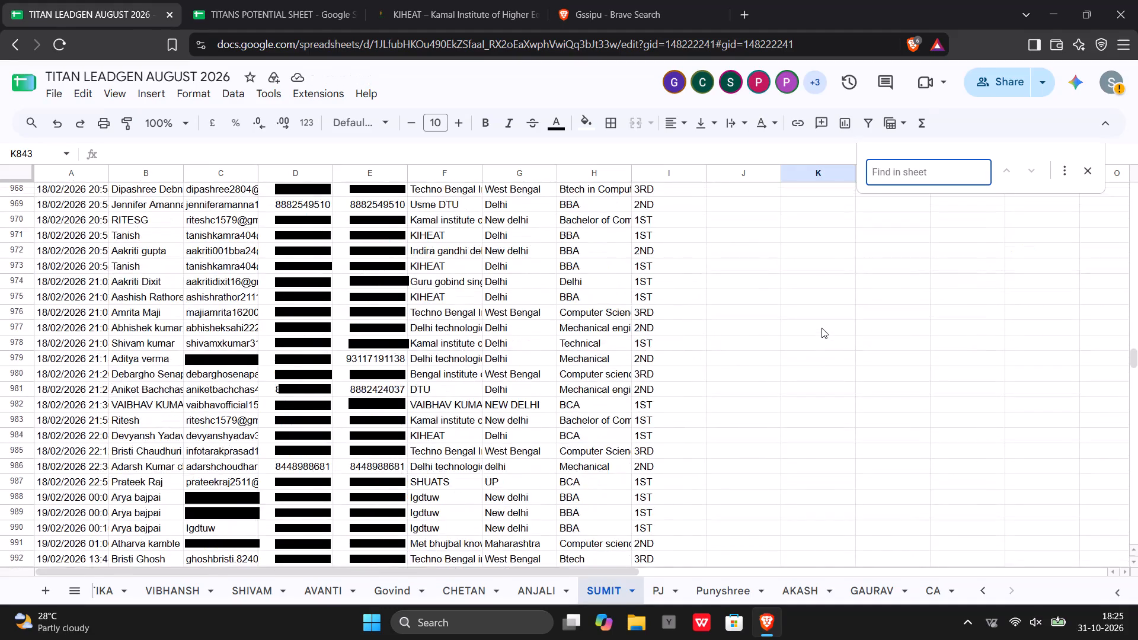
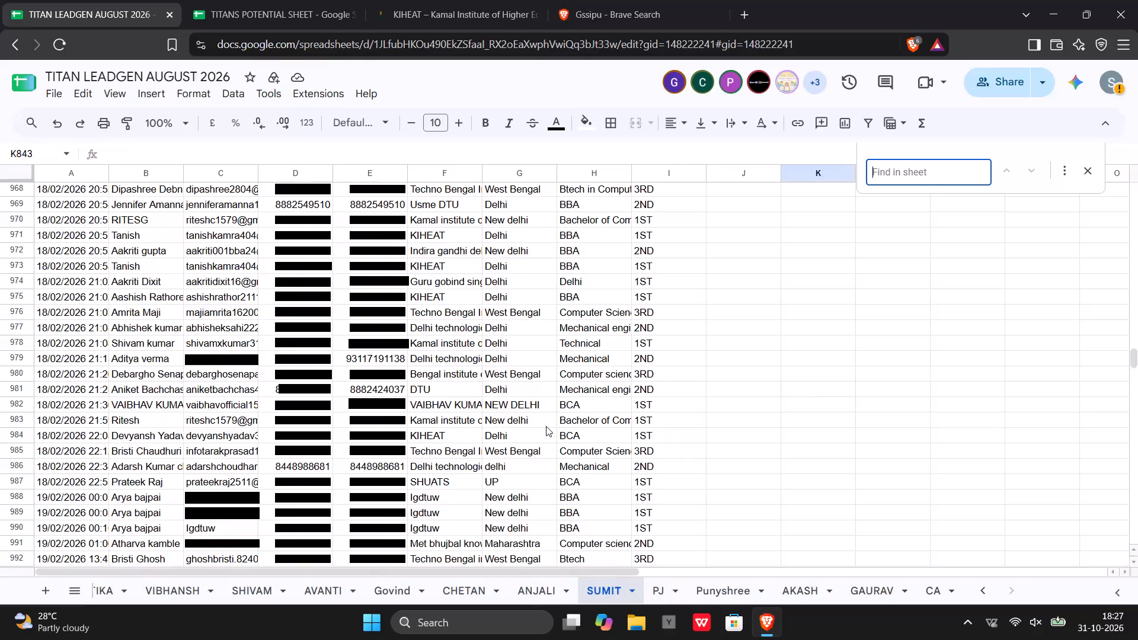
# Enter cn as the call status in column J for the Kamal Institute BCA lead in row 1006.
pyautogui.scroll(-4, 546, 426)
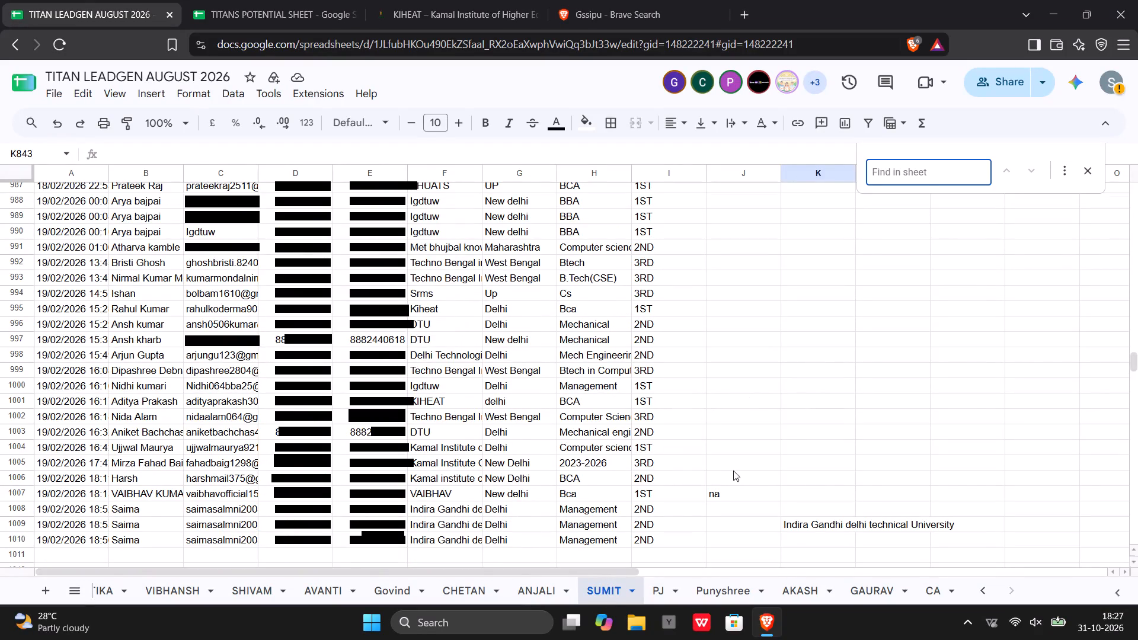
pyautogui.click(718, 476)
pyautogui.write('cn')
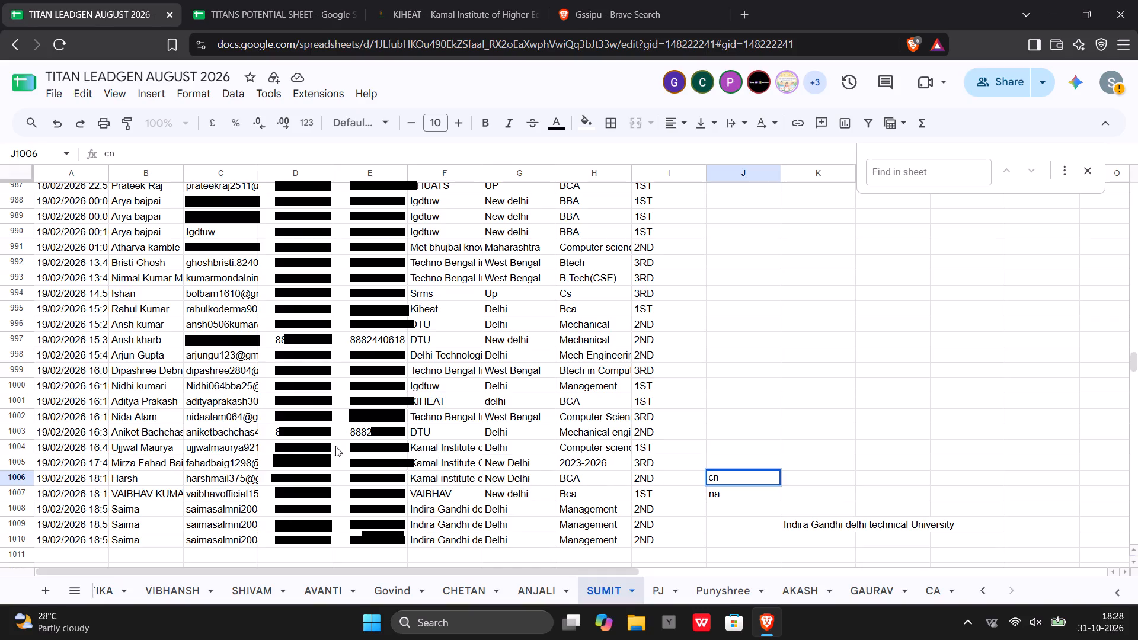
pyautogui.click(138, 451)
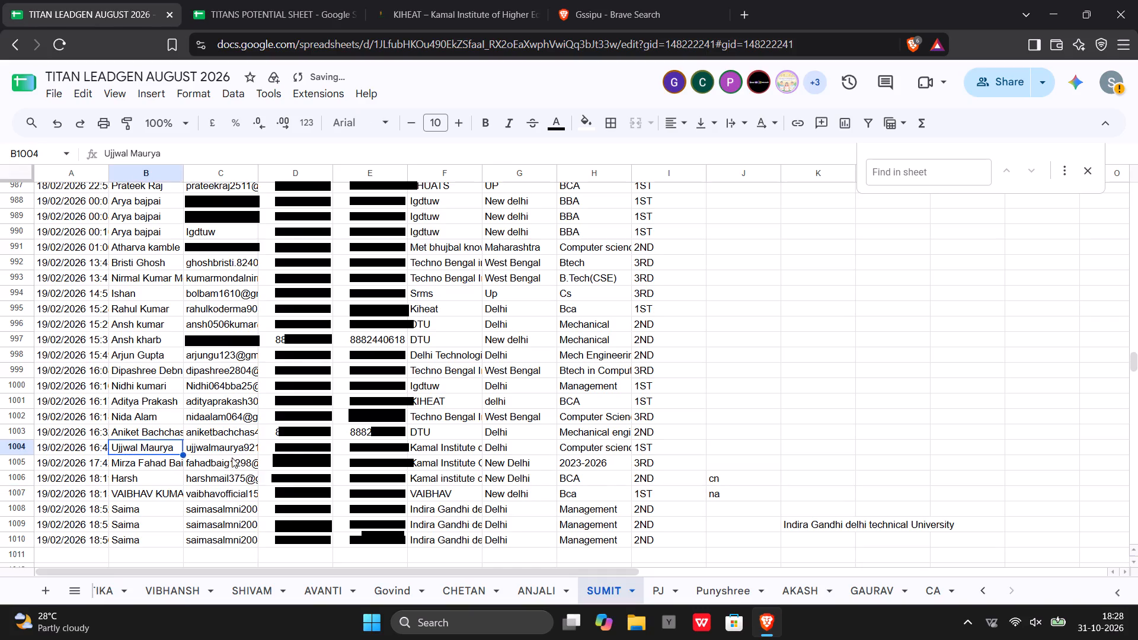
# Copy the full college name of the row 1004 lead from column F into cell L1004.
pyautogui.click(309, 443)
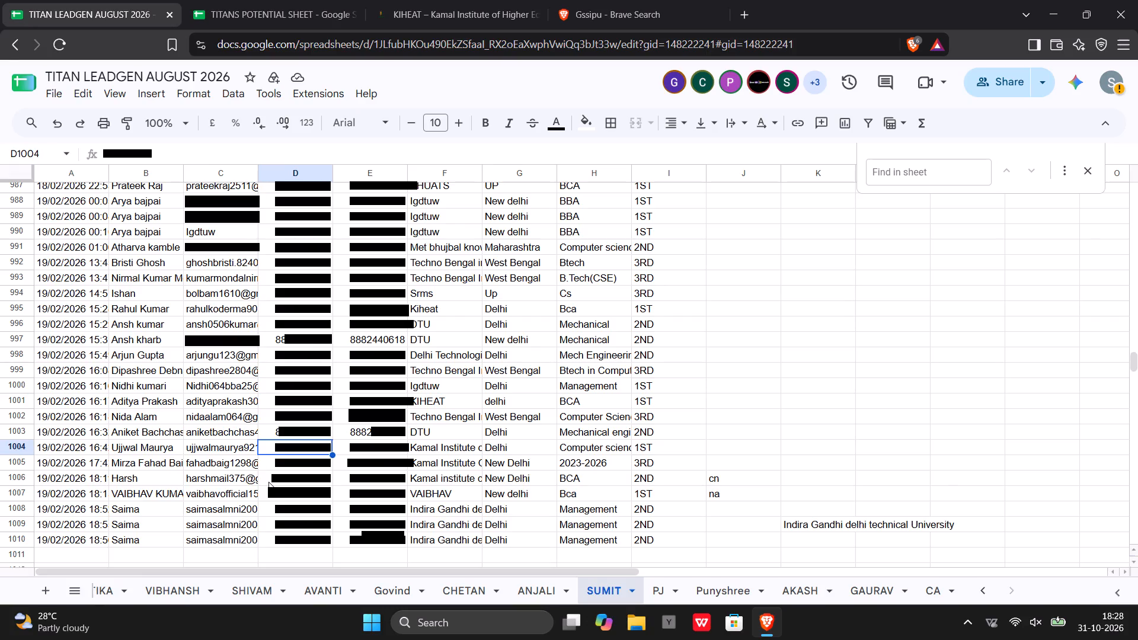
pyautogui.rightClick(432, 446)
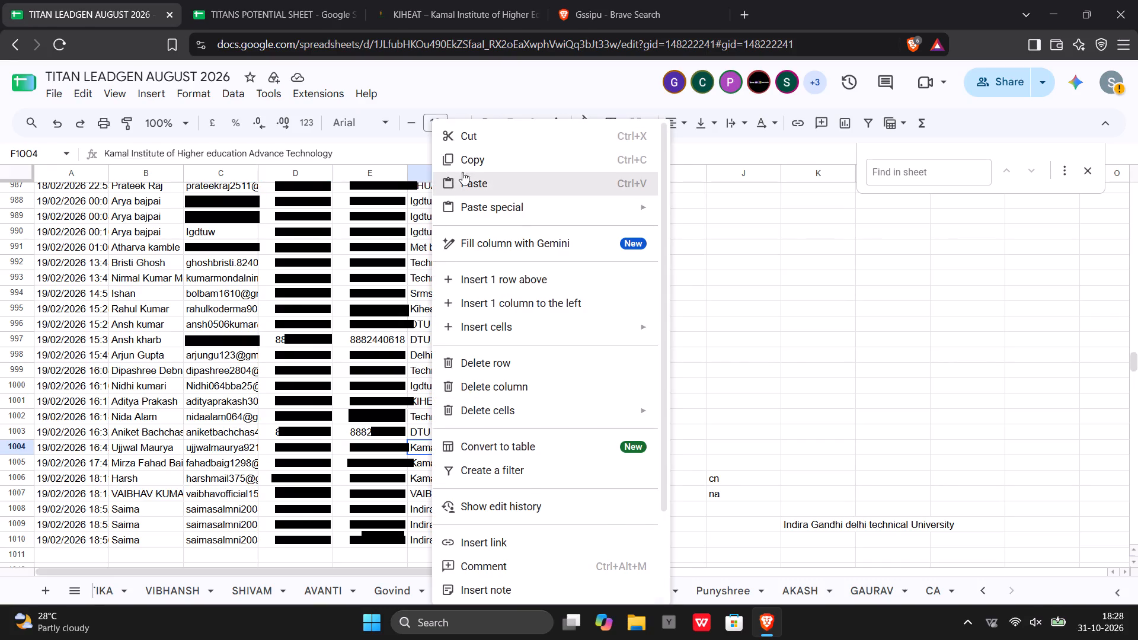
pyautogui.click(475, 155)
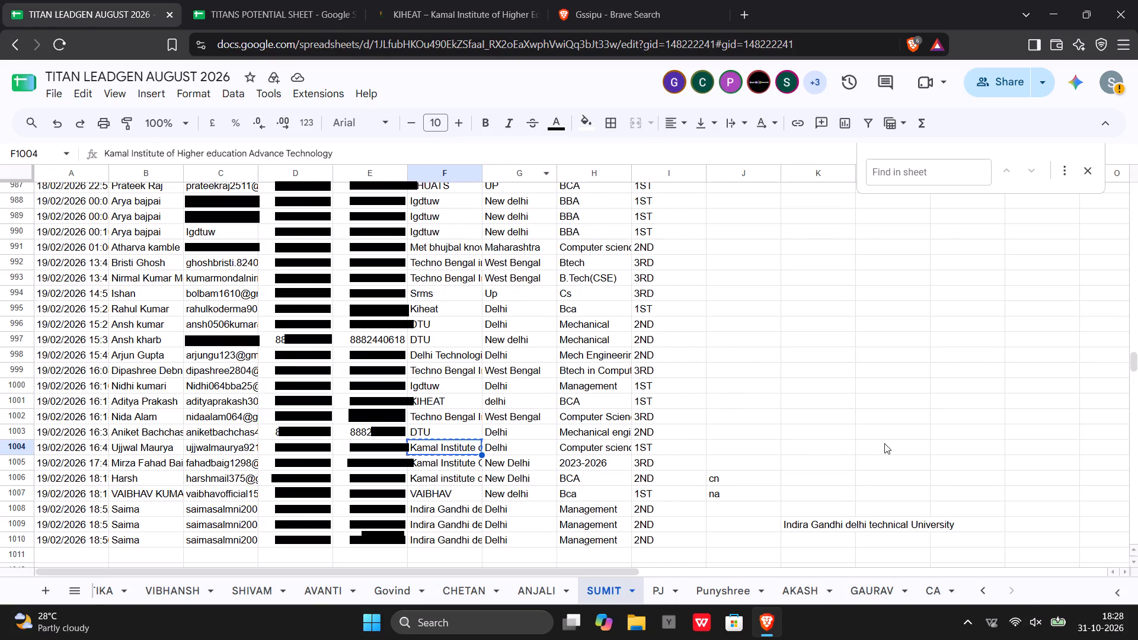
pyautogui.click(886, 443)
pyautogui.hotkey('ctrl', 'v')
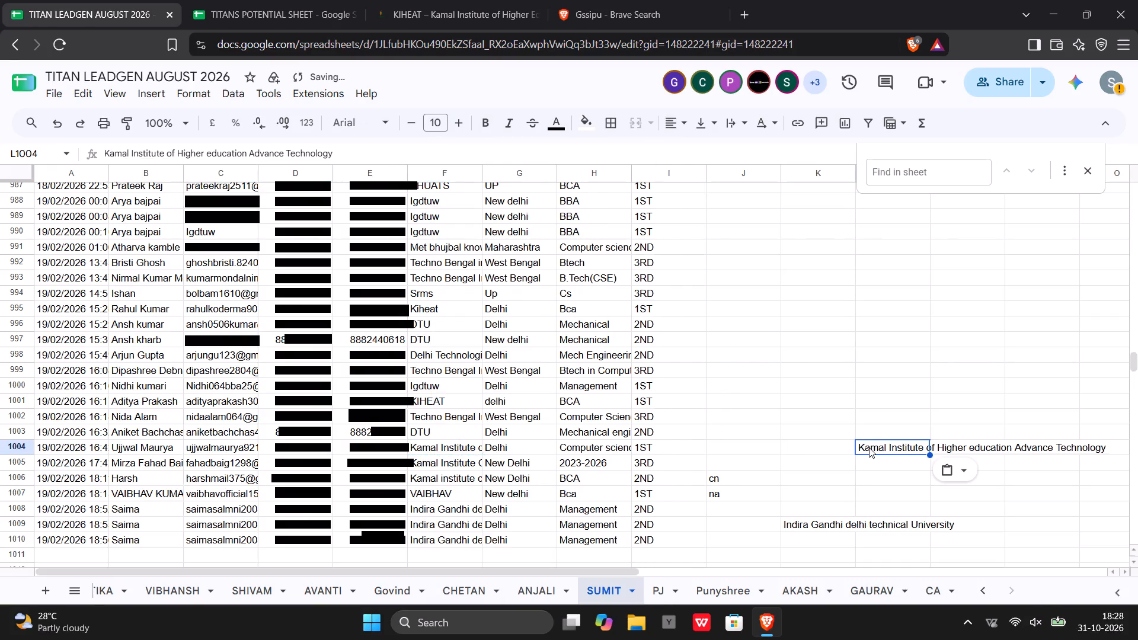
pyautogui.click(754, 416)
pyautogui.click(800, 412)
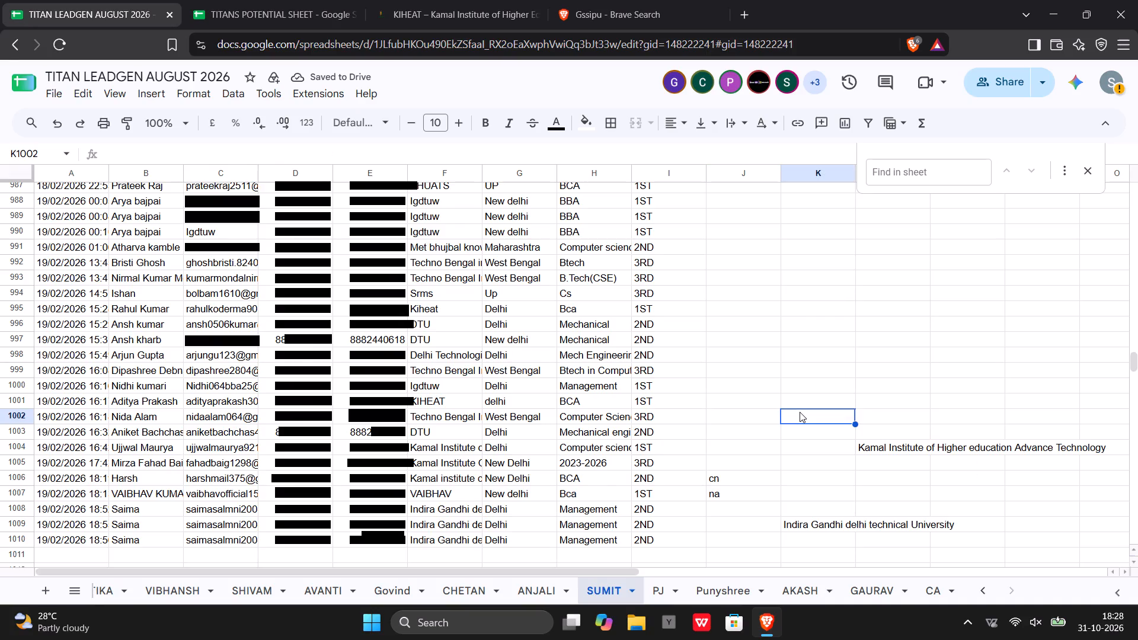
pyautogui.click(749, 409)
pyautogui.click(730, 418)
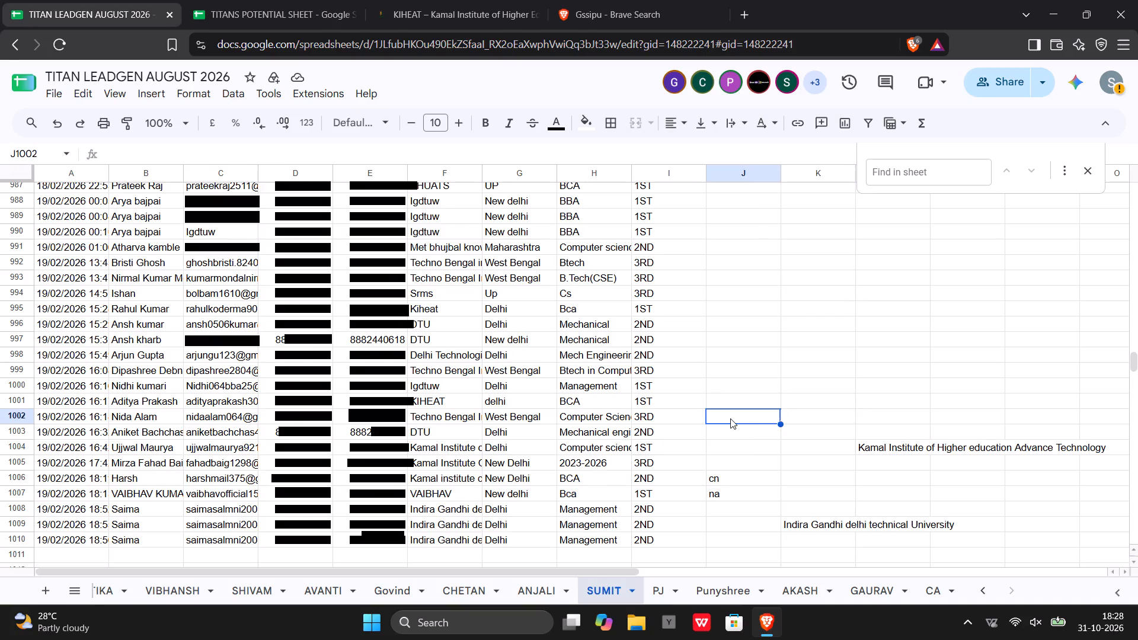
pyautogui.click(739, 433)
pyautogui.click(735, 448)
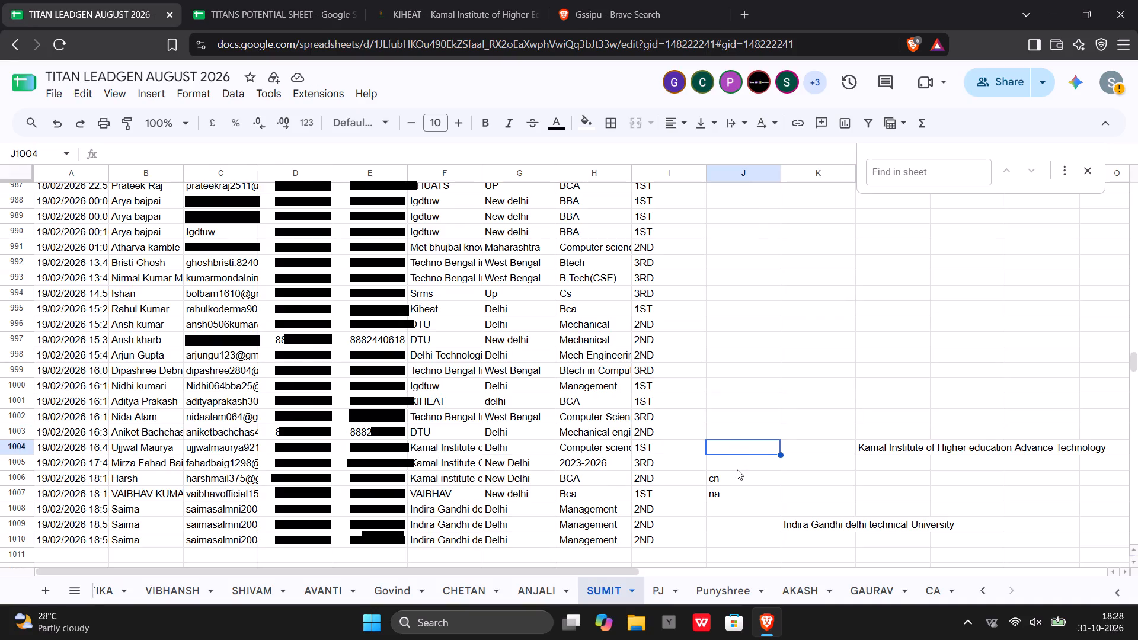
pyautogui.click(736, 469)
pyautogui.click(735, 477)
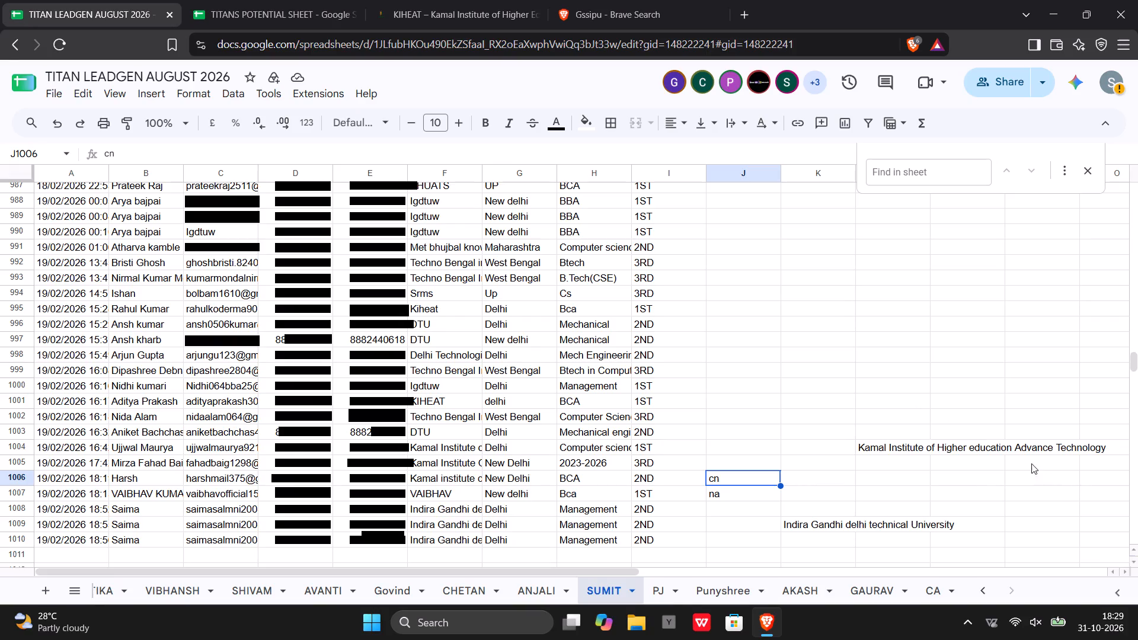
# Enter na as the call status in column J for the Kamal Institute computer science lead in row 1004.
pyautogui.click(746, 450)
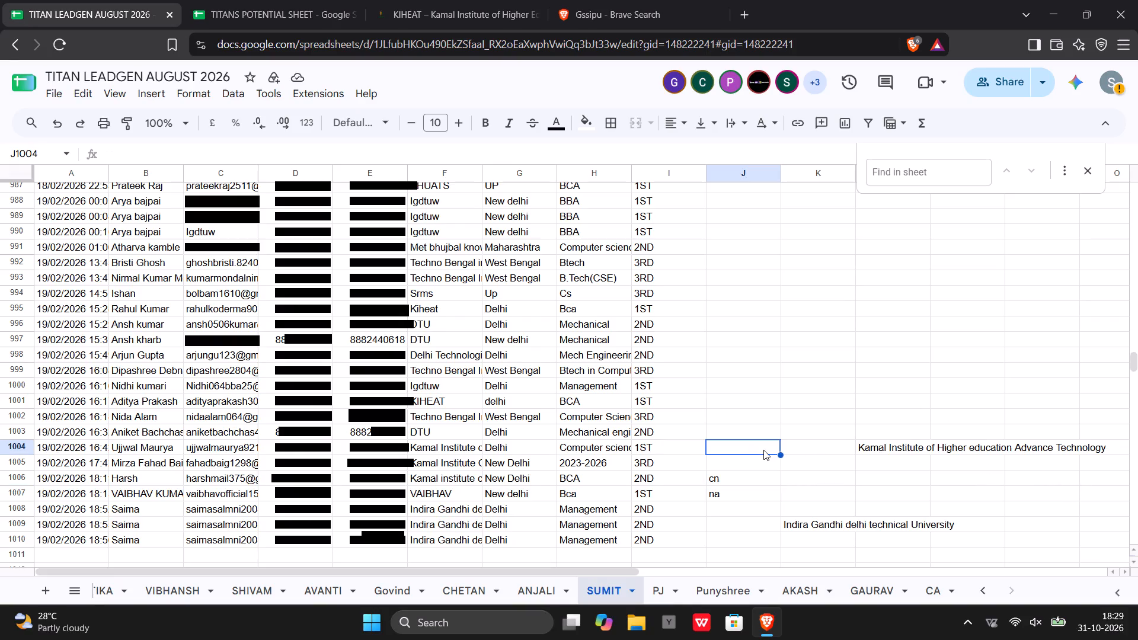
pyautogui.write('na')
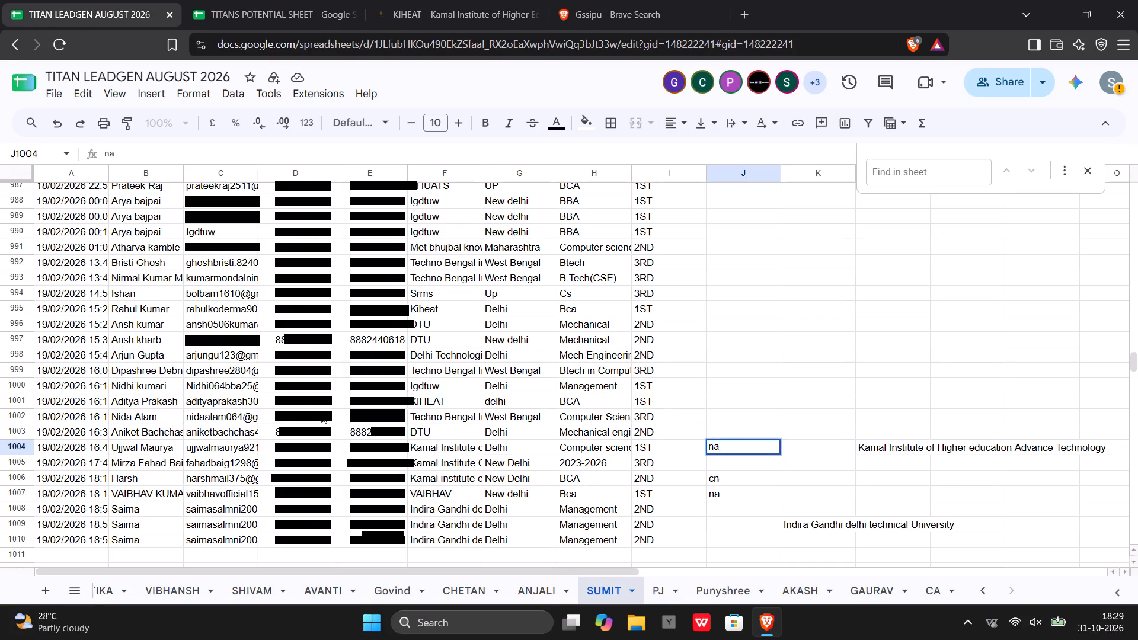
pyautogui.click(295, 397)
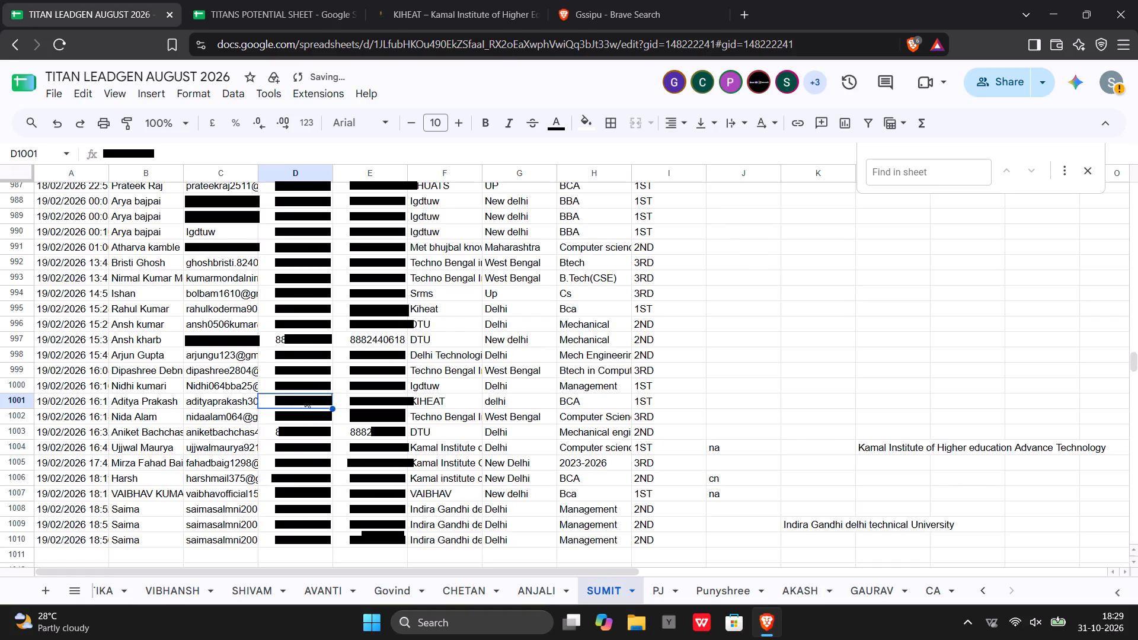
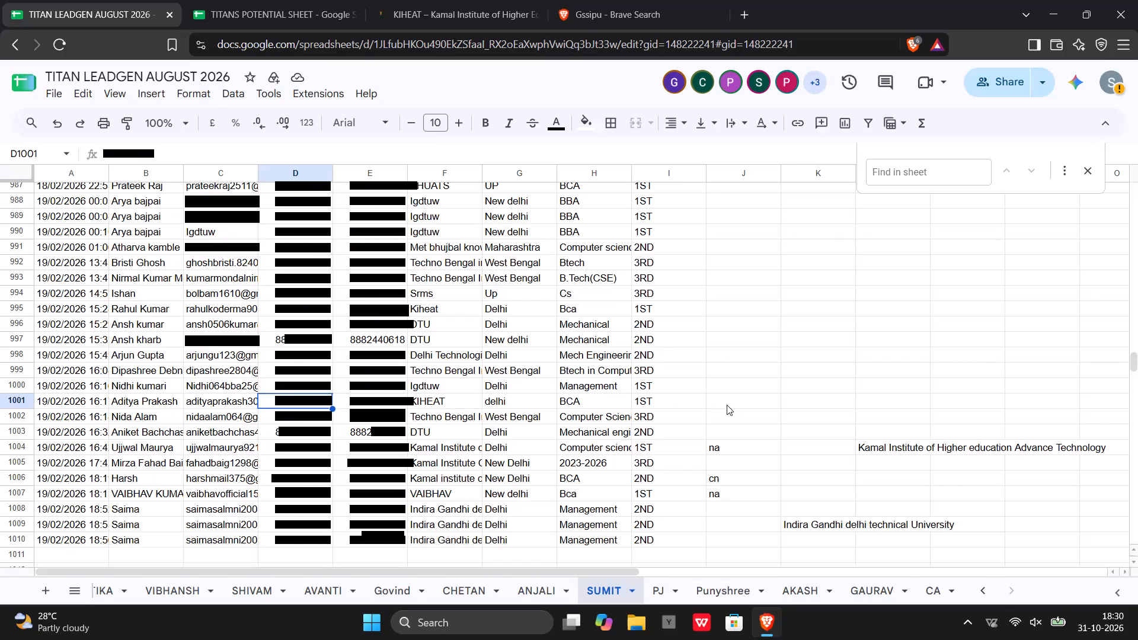
# Enter na as the call status in column J for the KIHEAT BCA lead in row 1001.
pyautogui.click(727, 405)
pyautogui.press('n')
pyautogui.press('a')
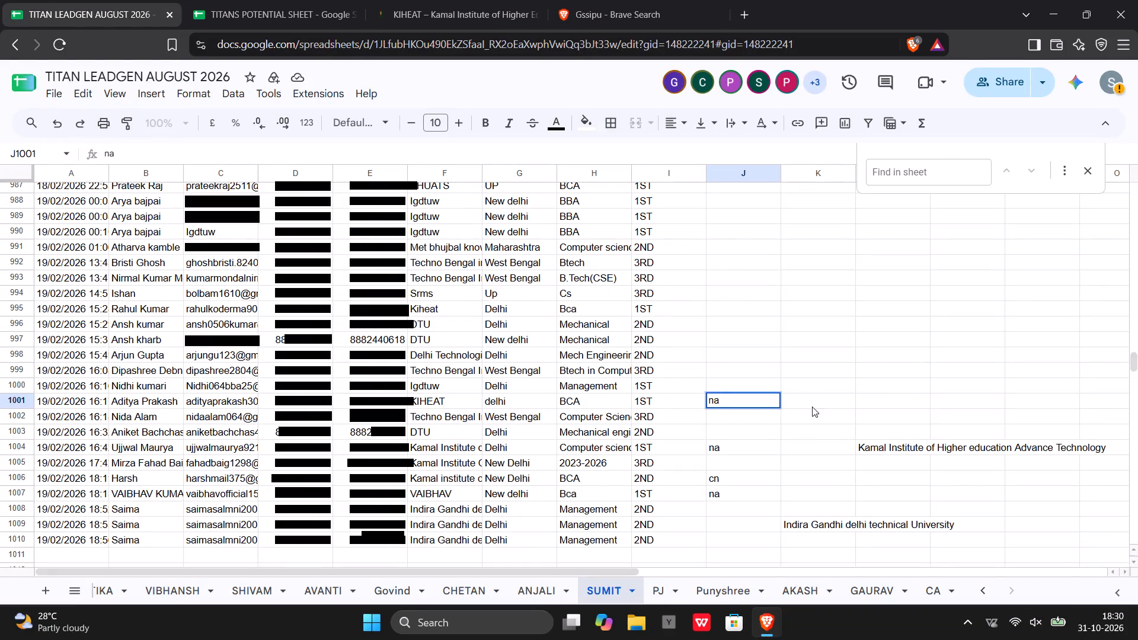
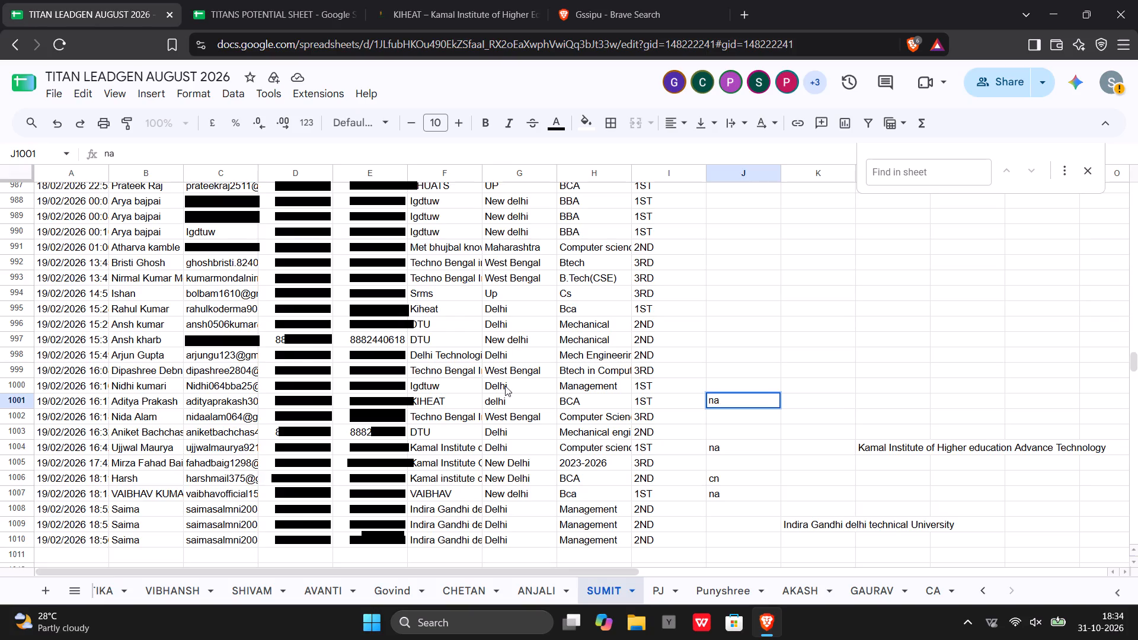
# Select the phone number in column D for the Igdtuw Management lead in row 1000.
pyautogui.rightClick(307, 385)
pyautogui.click(278, 389)
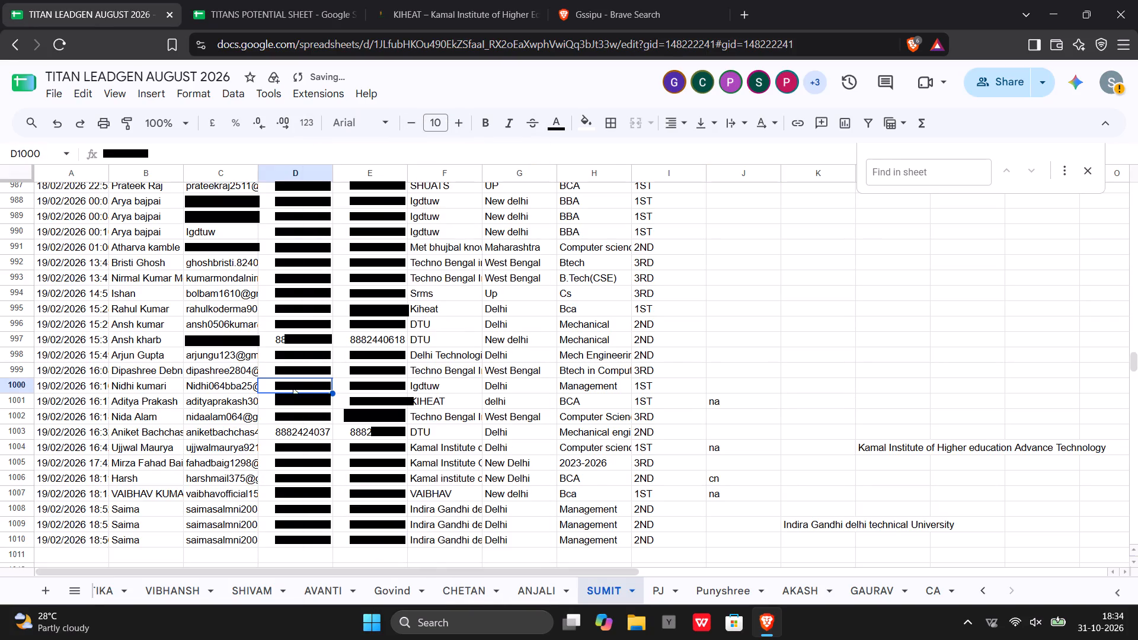
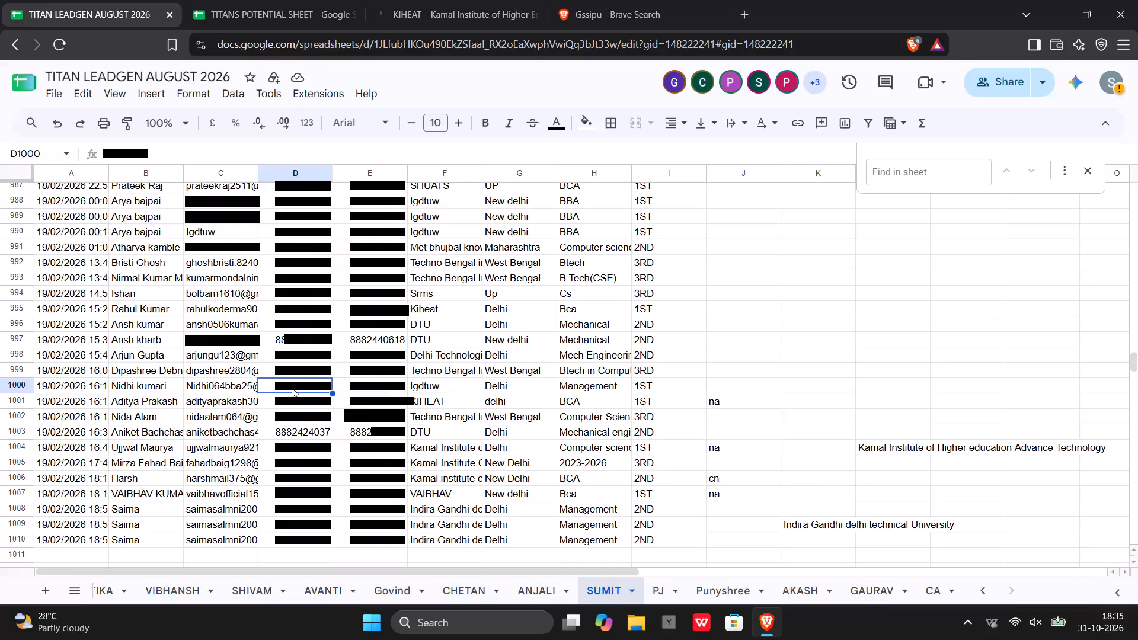
# Copy the phone number in column D for the Igdtuw Management lead in row 1000.
pyautogui.rightClick(293, 386)
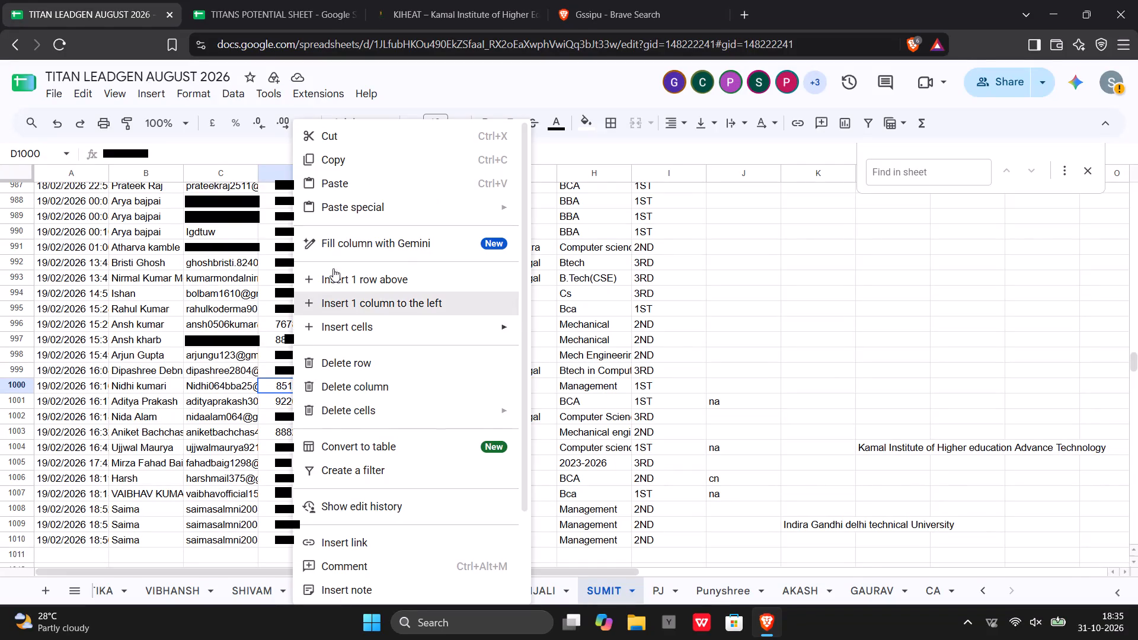
pyautogui.click(330, 156)
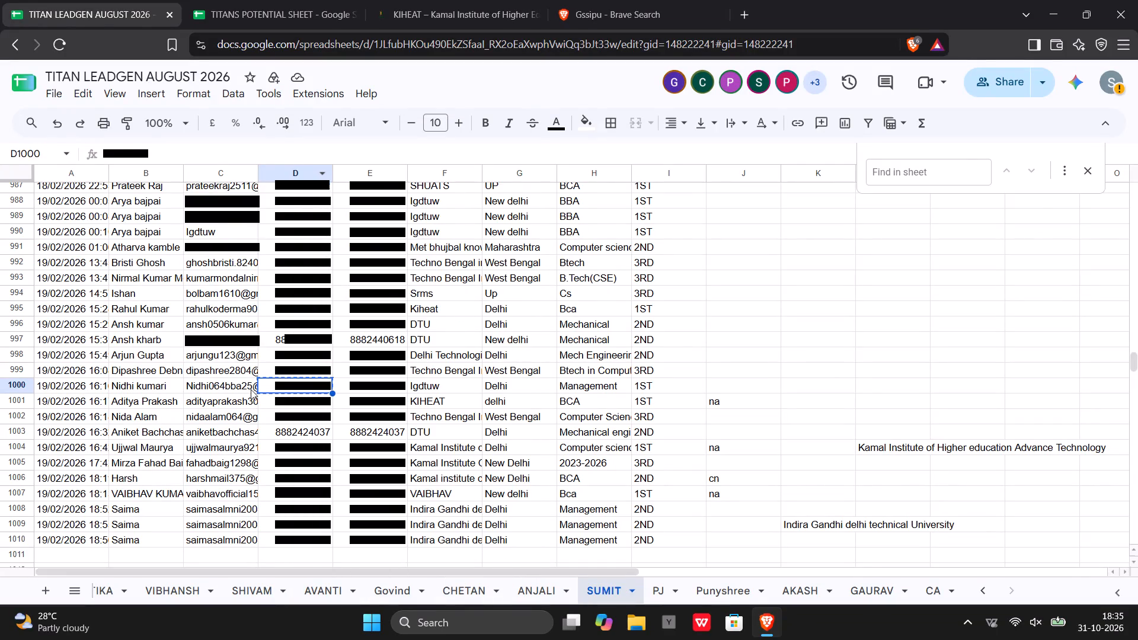
# Copy the Igdtuw Management lead's name from column B of row 1000.
pyautogui.rightClick(141, 386)
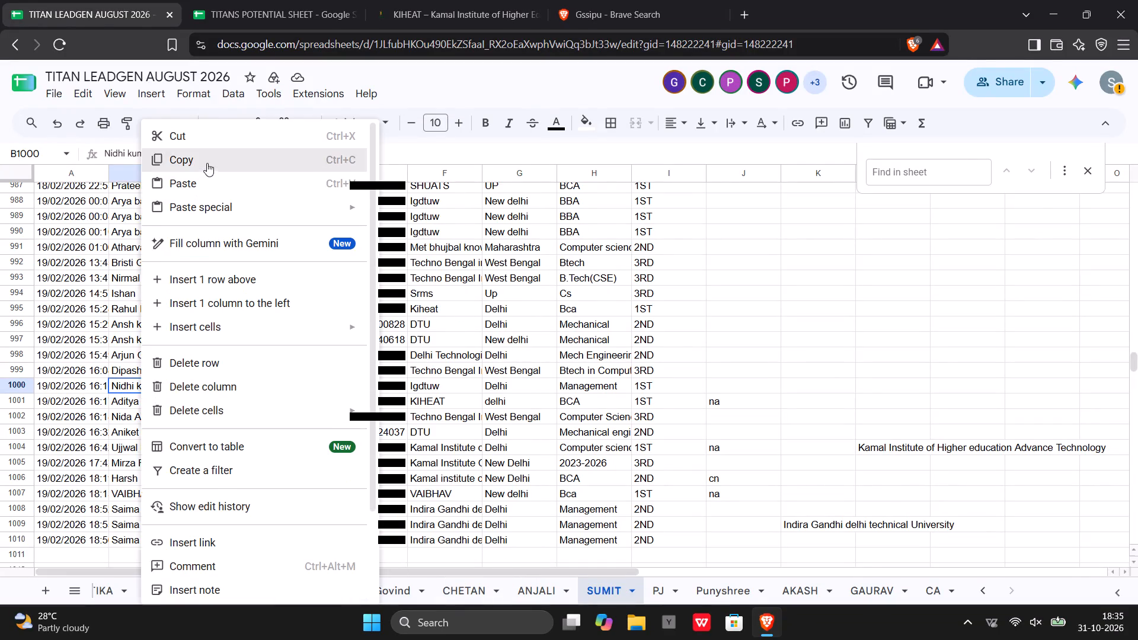
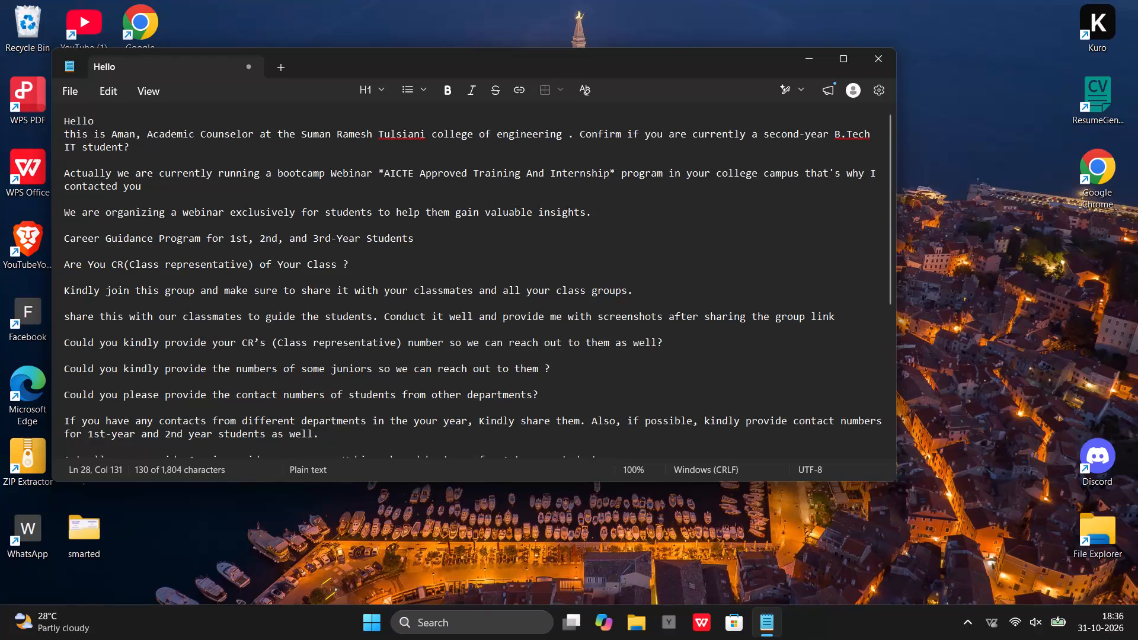
# Copy the prepared message paragraph about the AICTE Approved Training And Internship bootcamp webinar from the Hello note.
pyautogui.moveTo(158, 194); pyautogui.dragTo(136, 165)
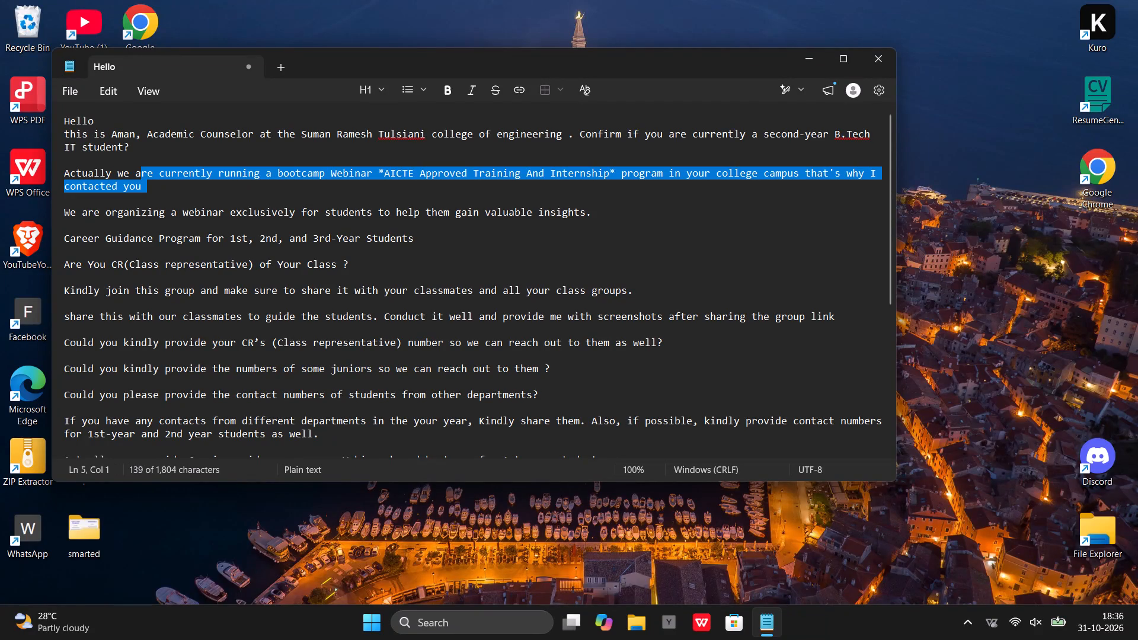
pyautogui.moveTo(136, 165); pyautogui.dragTo(136, 164)
pyautogui.rightClick(123, 168)
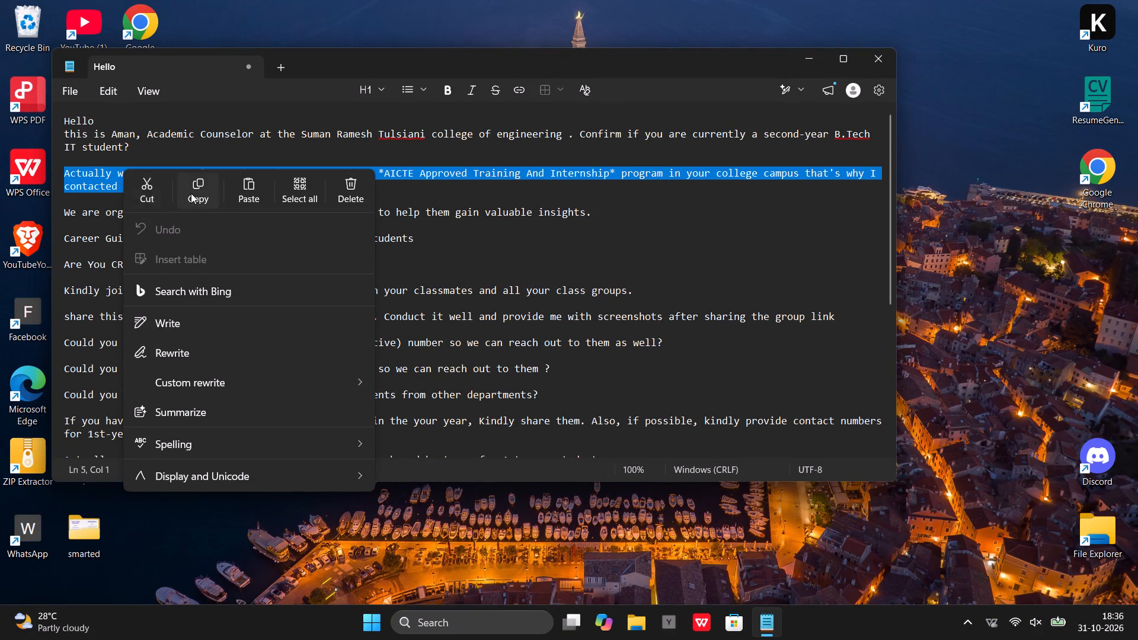
pyautogui.click(202, 190)
# Copy the line "We are organizing a webinar exclusively for students to help them gain valuable insights.".
pyautogui.moveTo(610, 219); pyautogui.dragTo(609, 219)
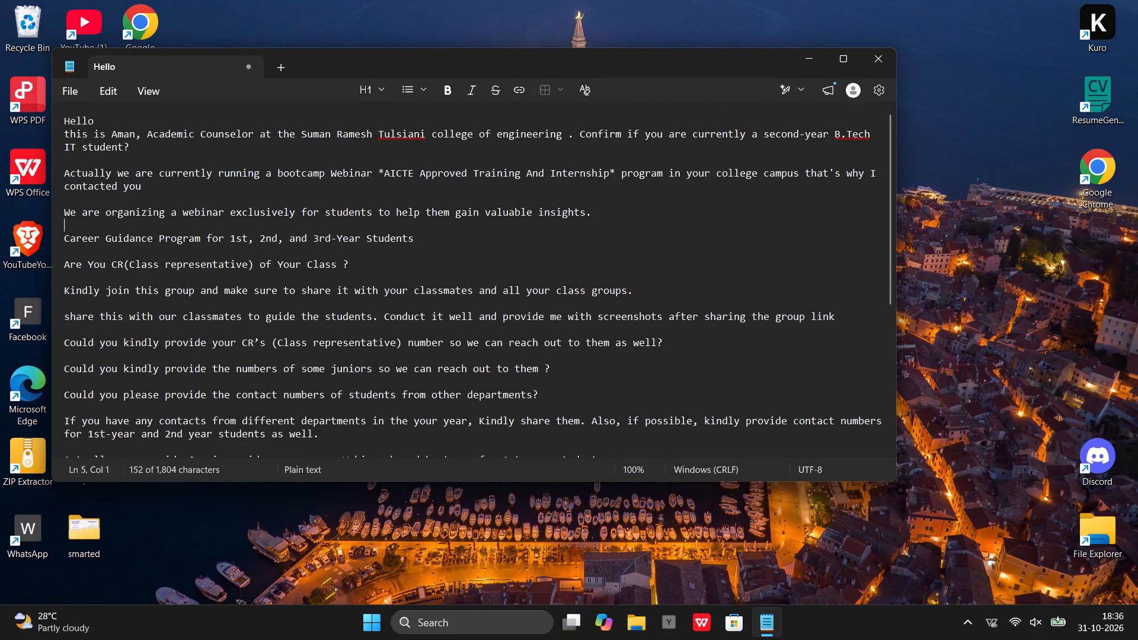
pyautogui.moveTo(609, 219); pyautogui.dragTo(599, 198)
pyautogui.rightClick(580, 212)
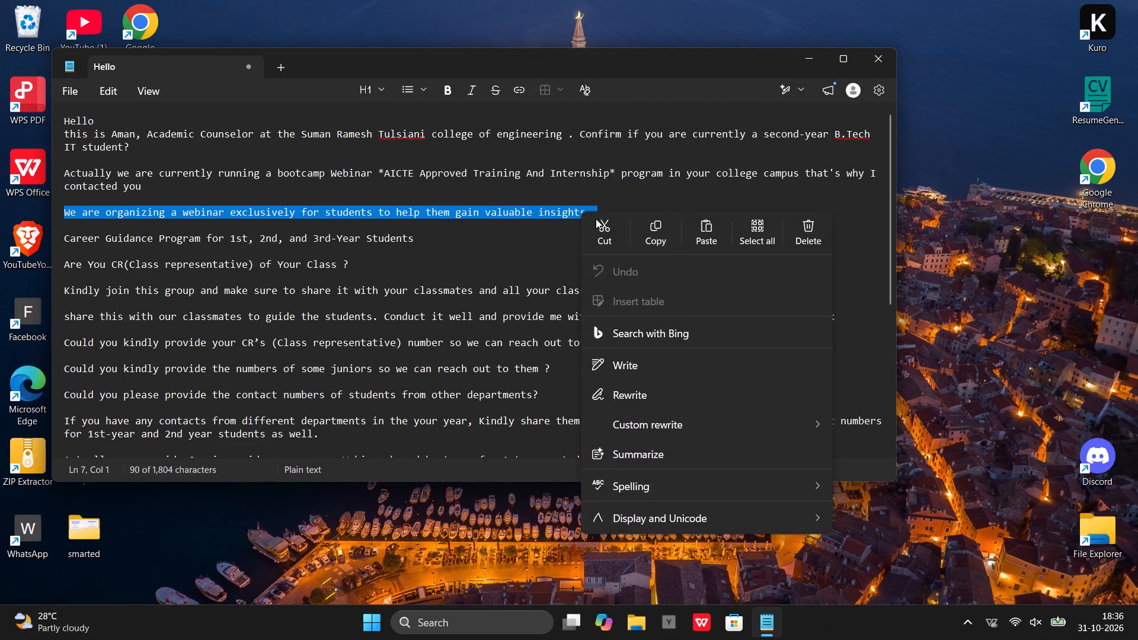
pyautogui.click(660, 239)
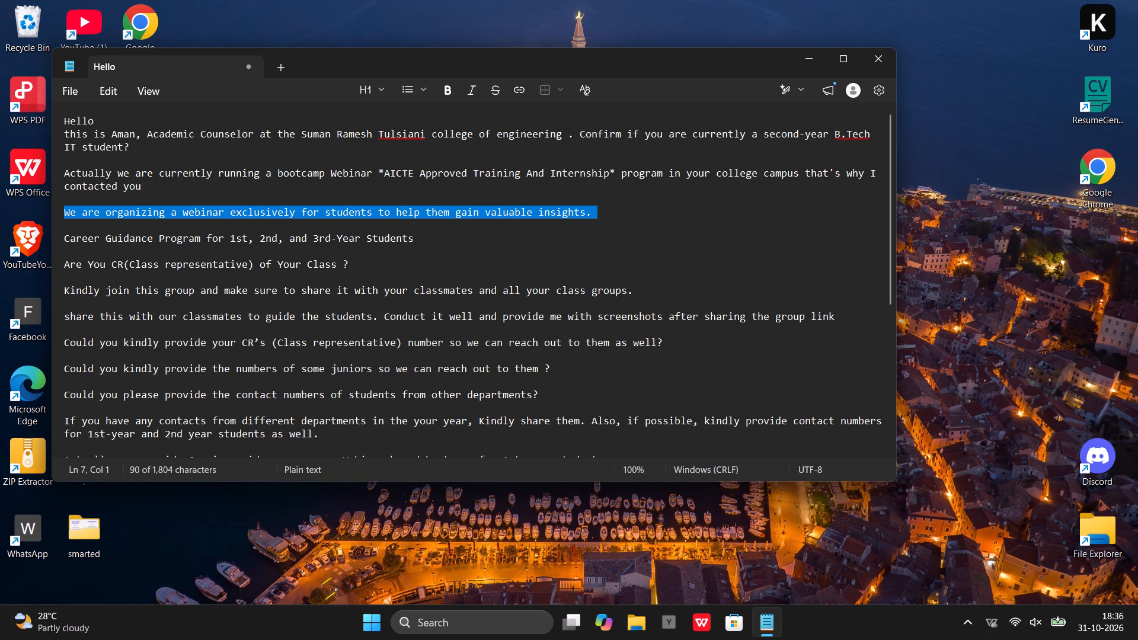
# Copy the line "Career Guidance Program for 1st, 2nd, and 3rd-Year Students" from the note.
pyautogui.moveTo(434, 240); pyautogui.dragTo(430, 230)
pyautogui.rightClick(398, 236)
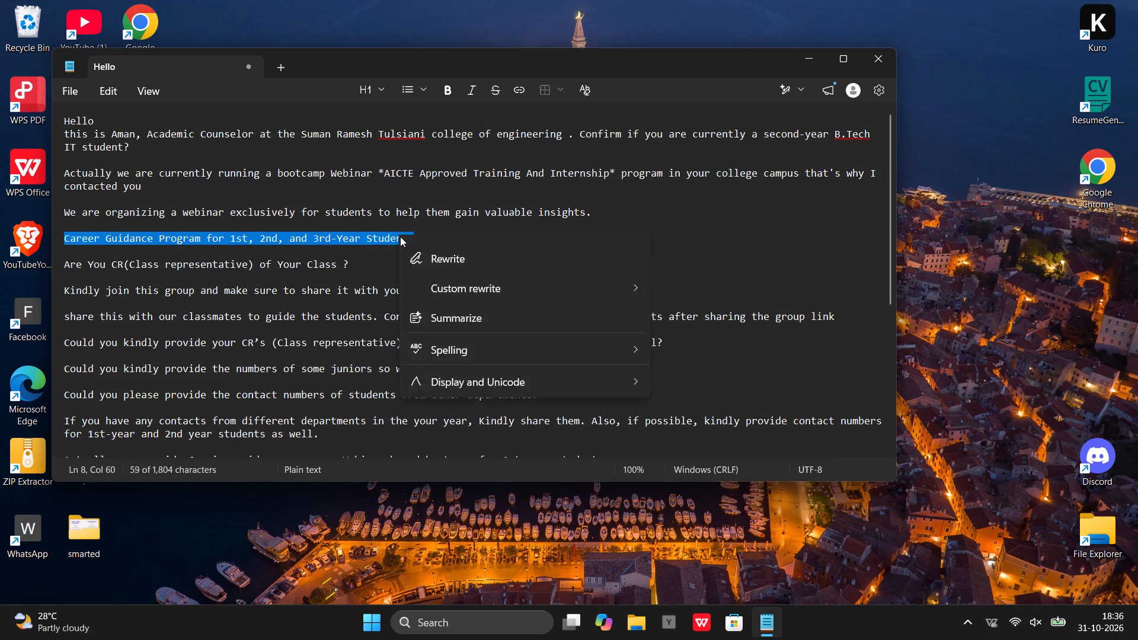
pyautogui.click(476, 260)
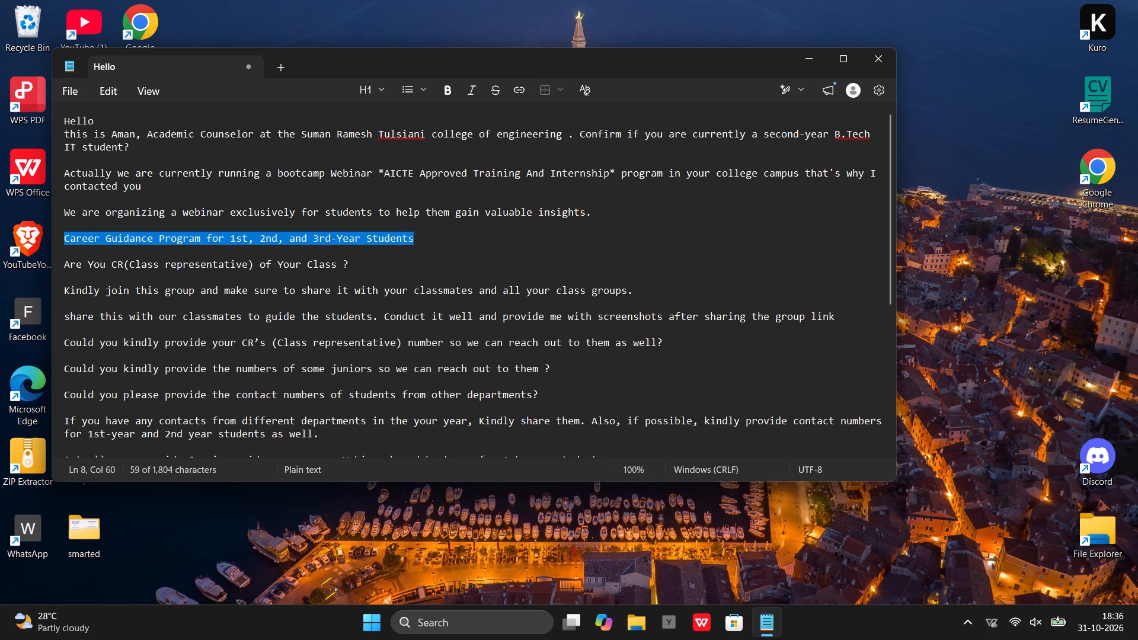
# Copy the question "Are You CR(Class representative) of Your Class ?" from the note.
pyautogui.moveTo(366, 262); pyautogui.dragTo(362, 252)
pyautogui.rightClick(350, 265)
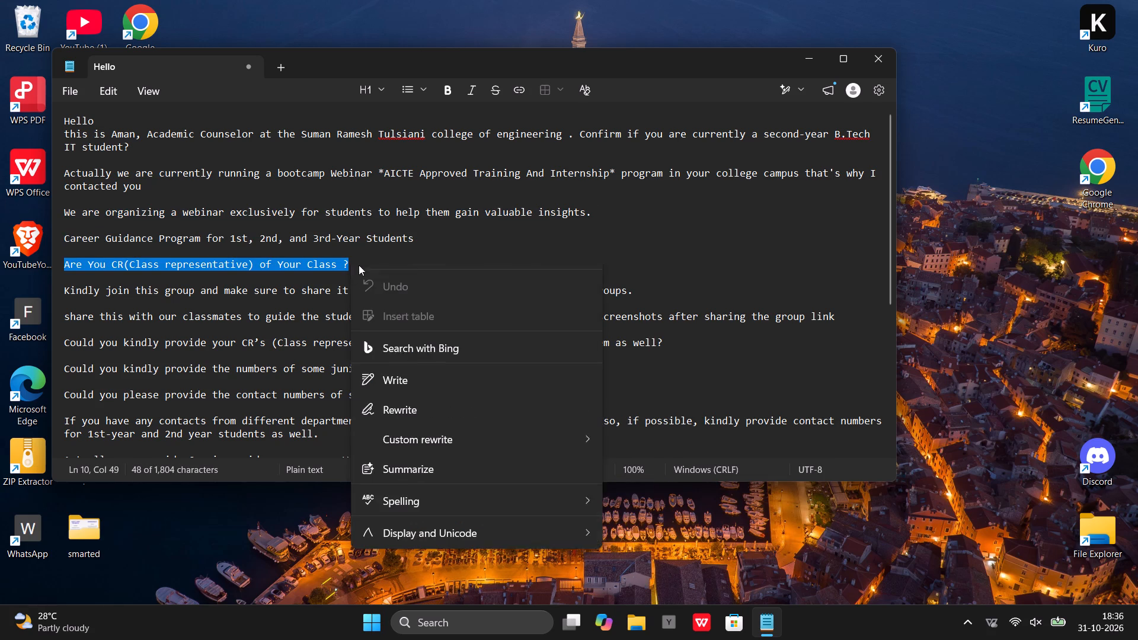
pyautogui.click(424, 292)
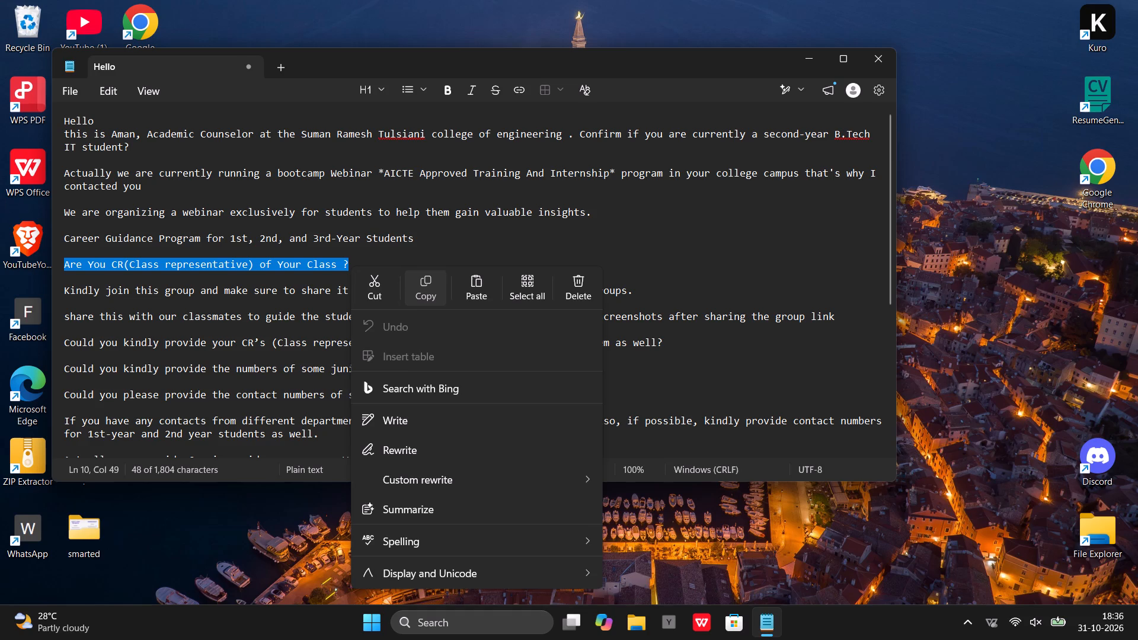
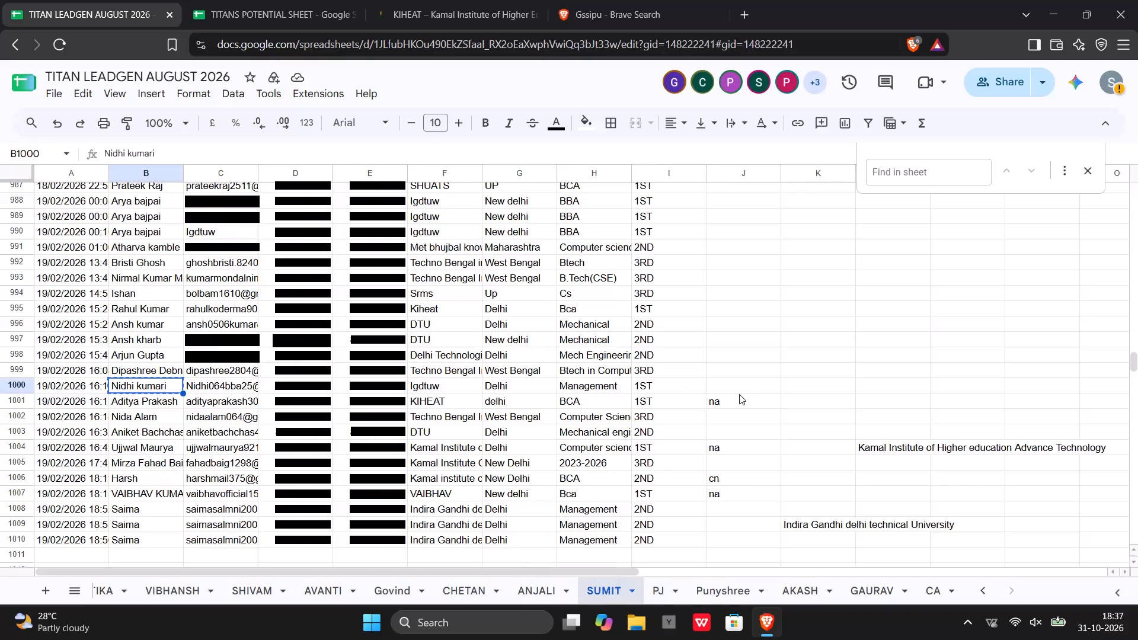
# Record the call status "cn" in column J for the Igdtuw Management lead in row 1000.
pyautogui.click(736, 382)
pyautogui.write('cn')
pyautogui.click(717, 364)
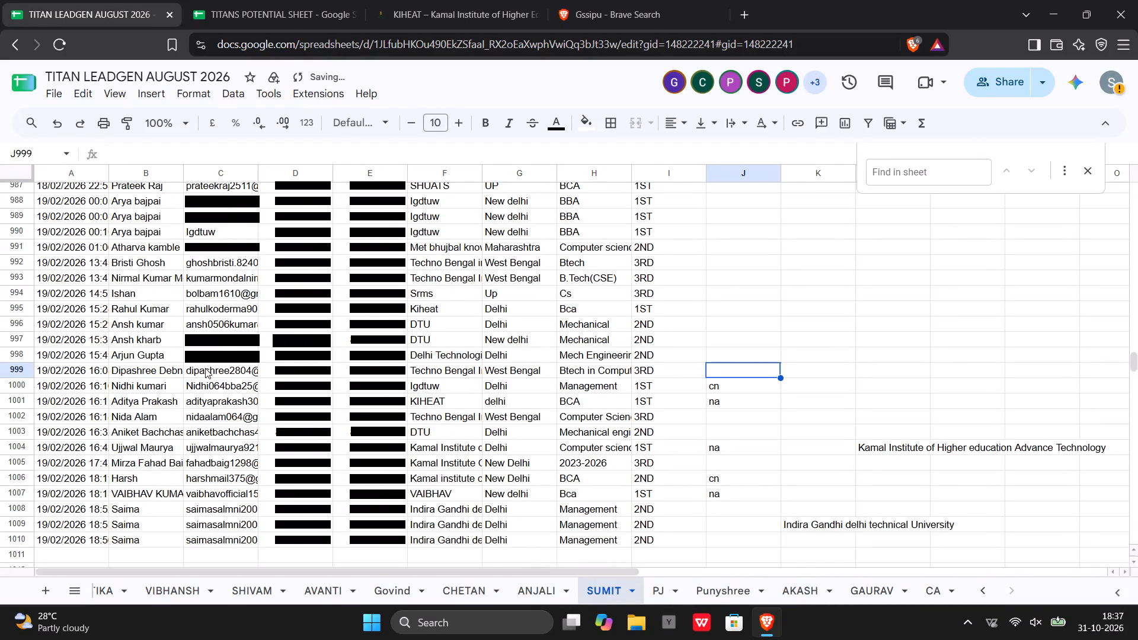
# Copy the lead's name from row 999 into column K of the same row.
pyautogui.rightClick(167, 372)
pyautogui.click(222, 153)
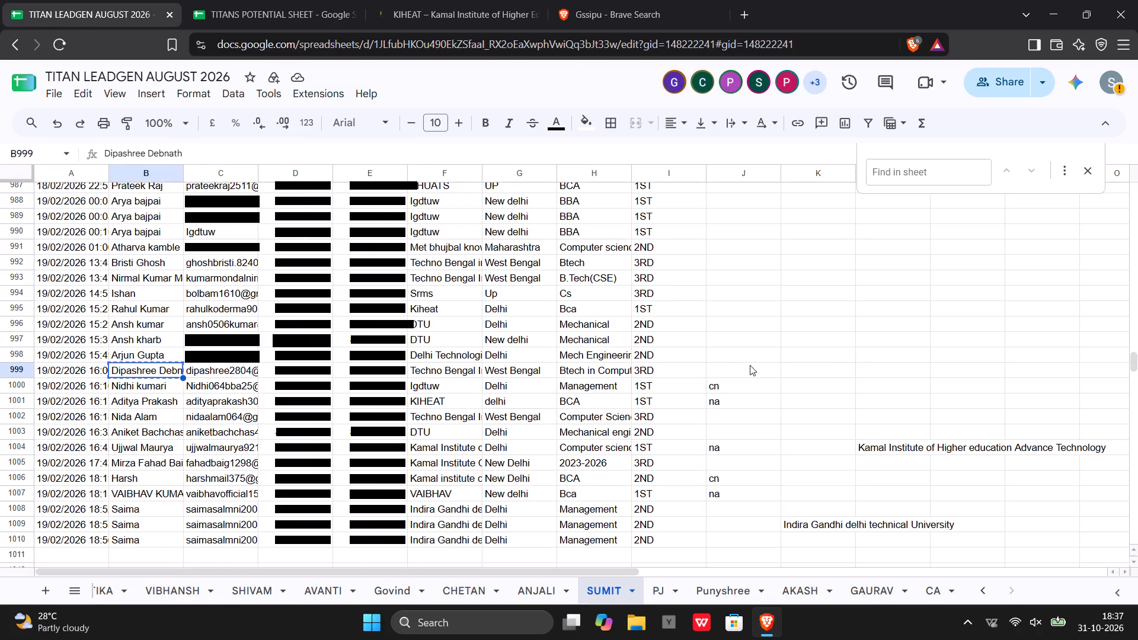
pyautogui.click(792, 367)
pyautogui.hotkey('ctrl', 'v')
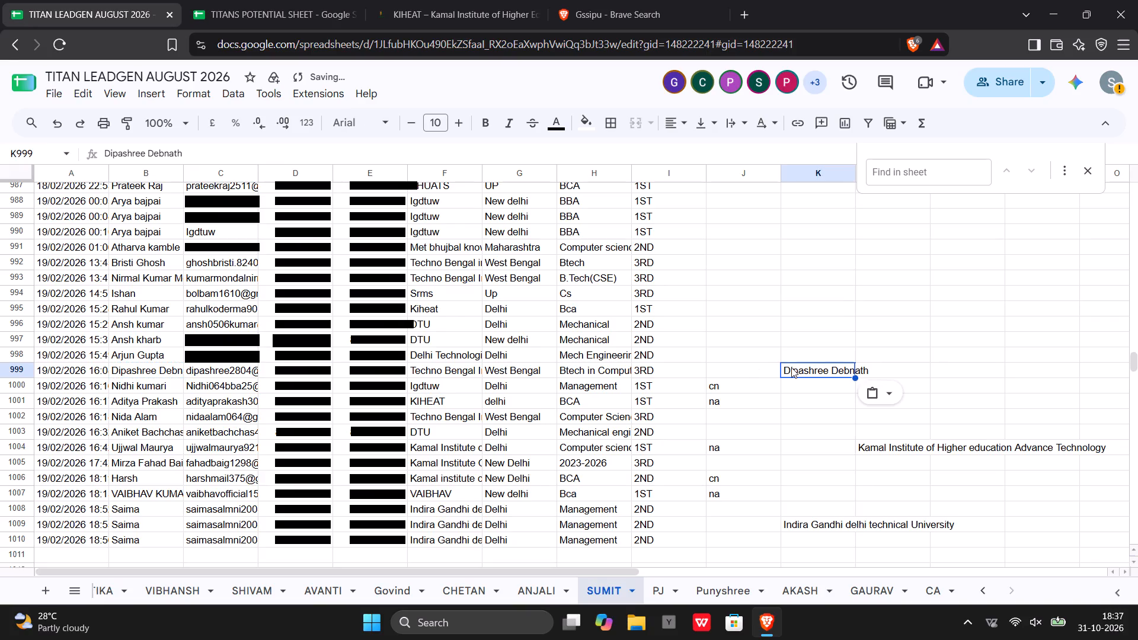
pyautogui.click(814, 396)
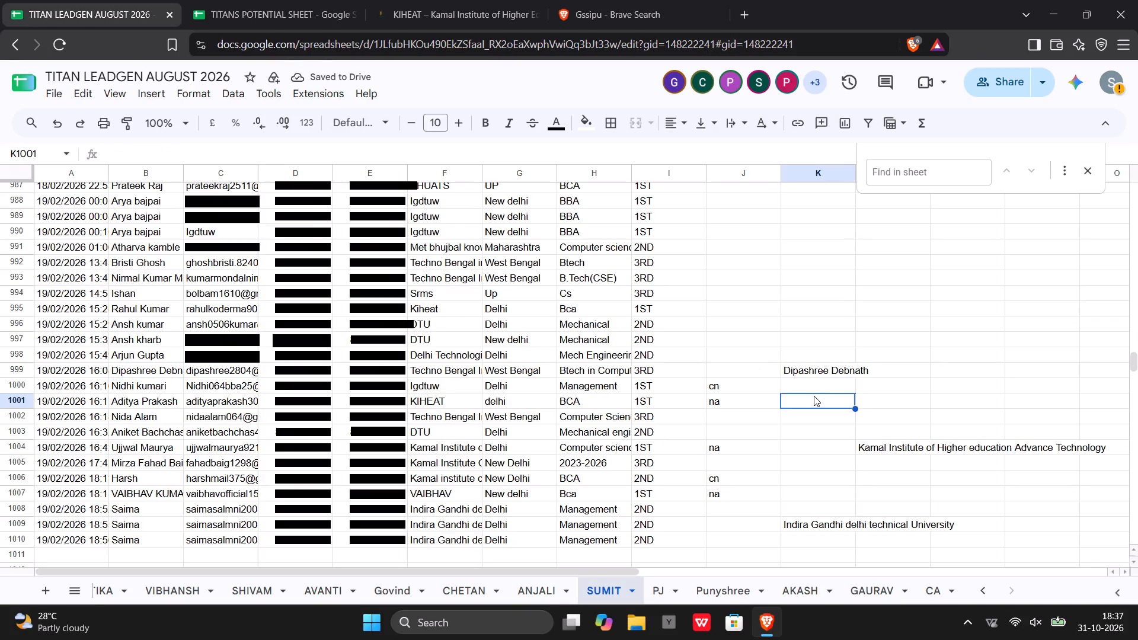
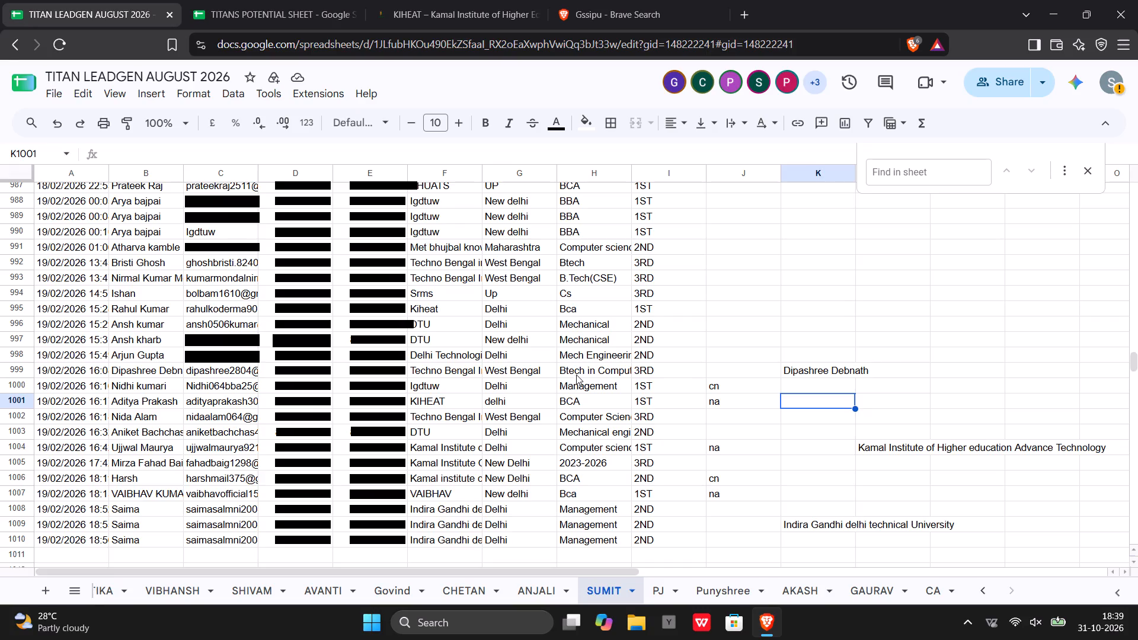
# Copy the contact number in column D for the Techno Bengal lead in row 999.
pyautogui.rightClick(315, 369)
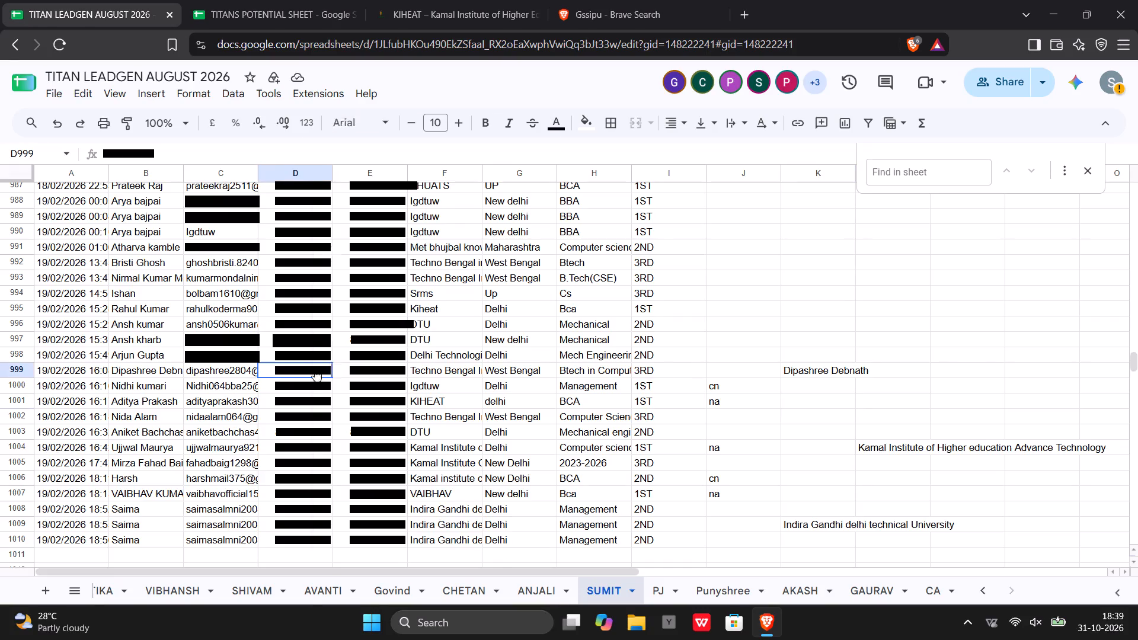
pyautogui.click(351, 159)
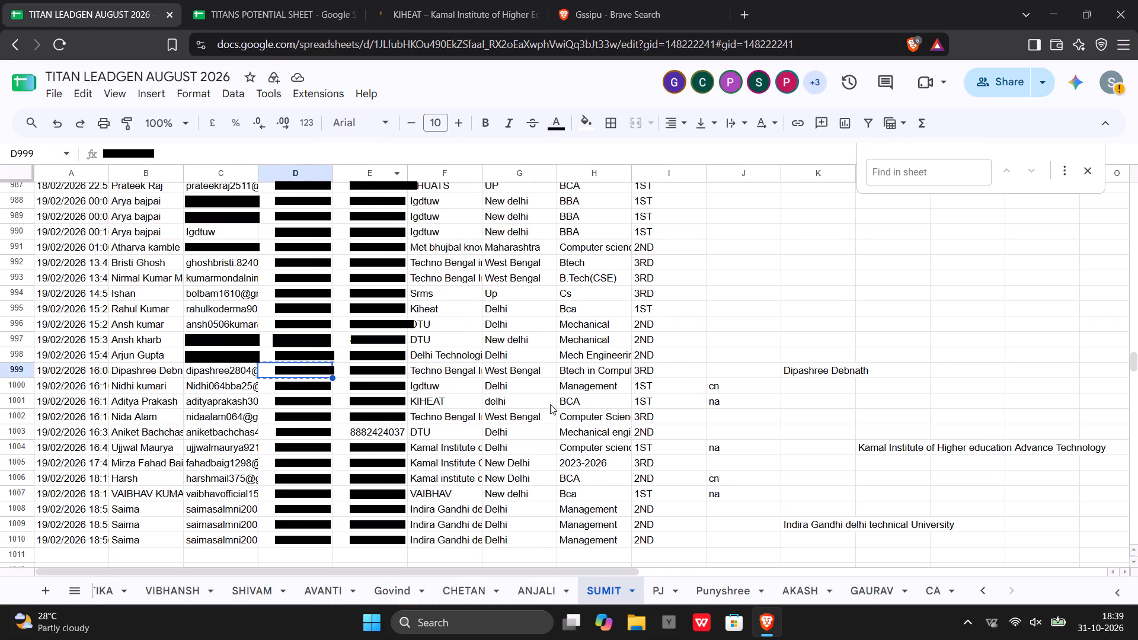
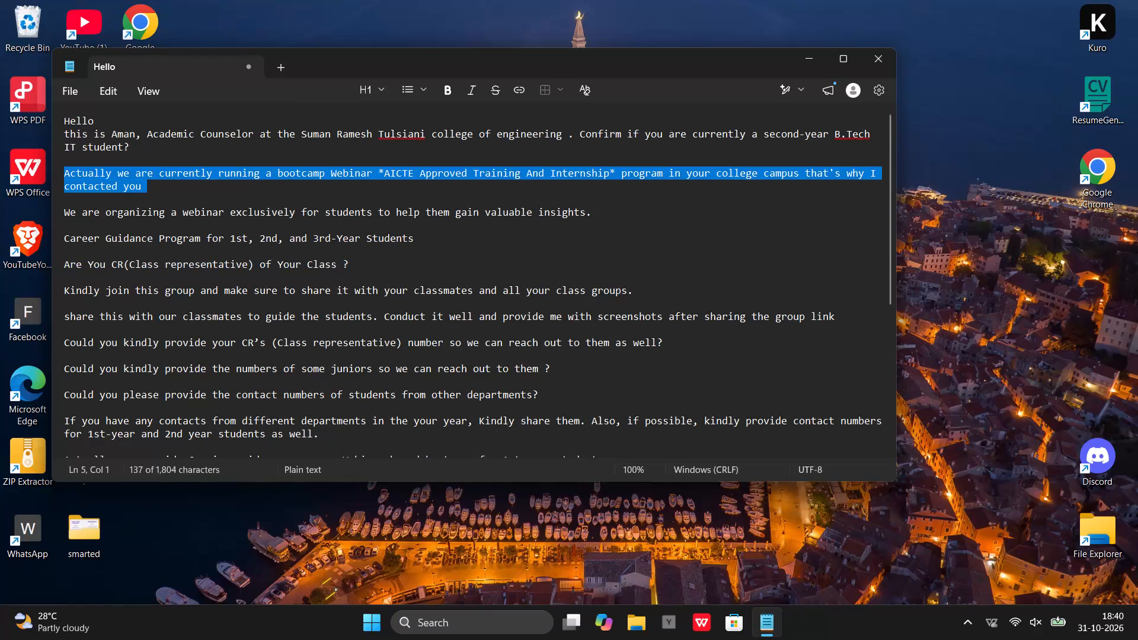
# Copy the bootcamp webinar, student insights webinar, Career Guidance Program and "Are You CR" messages one by one from the Hello note.
pyautogui.hotkey('ctrl', 'c')
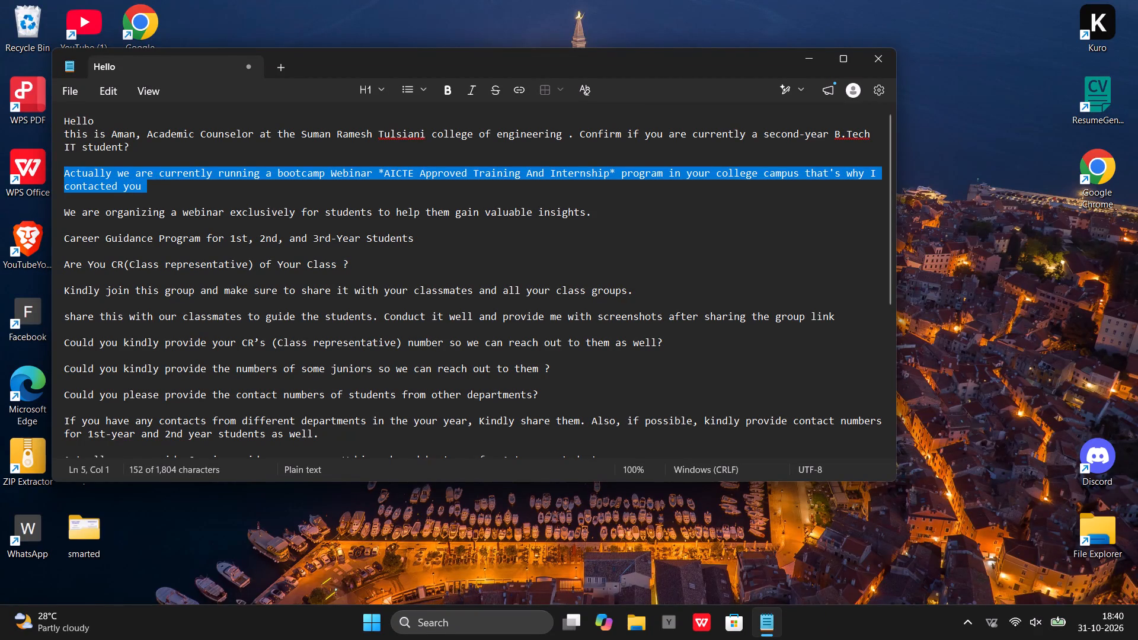
pyautogui.moveTo(625, 227); pyautogui.dragTo(623, 203)
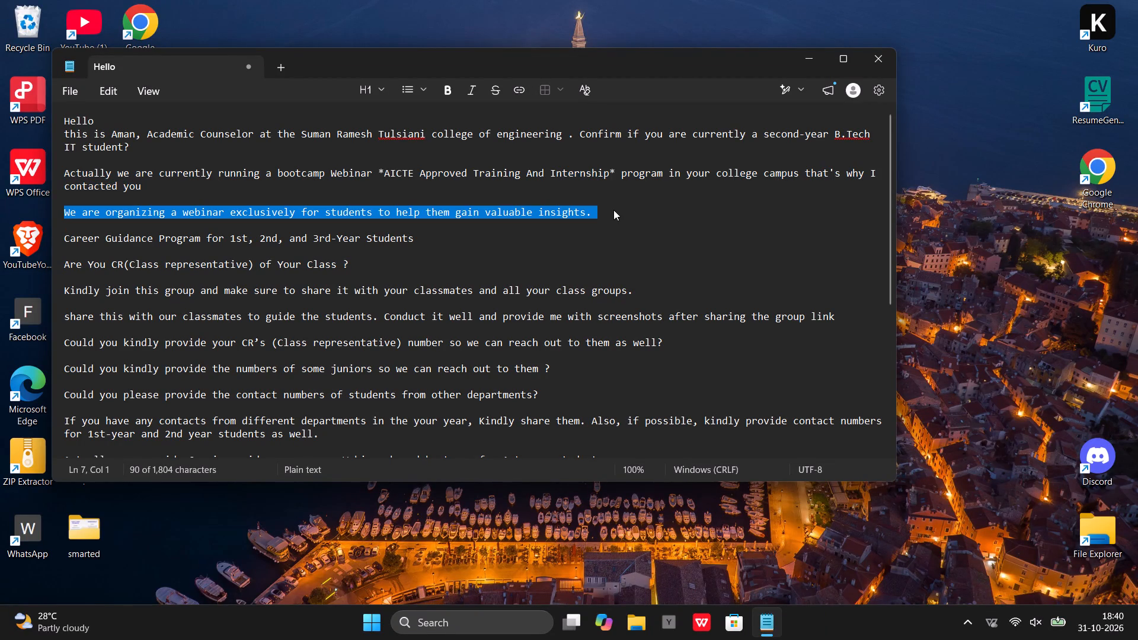
pyautogui.hotkey('ctrl', 'c')
pyautogui.moveTo(469, 252); pyautogui.dragTo(464, 222)
pyautogui.hotkey('ctrl', 'c')
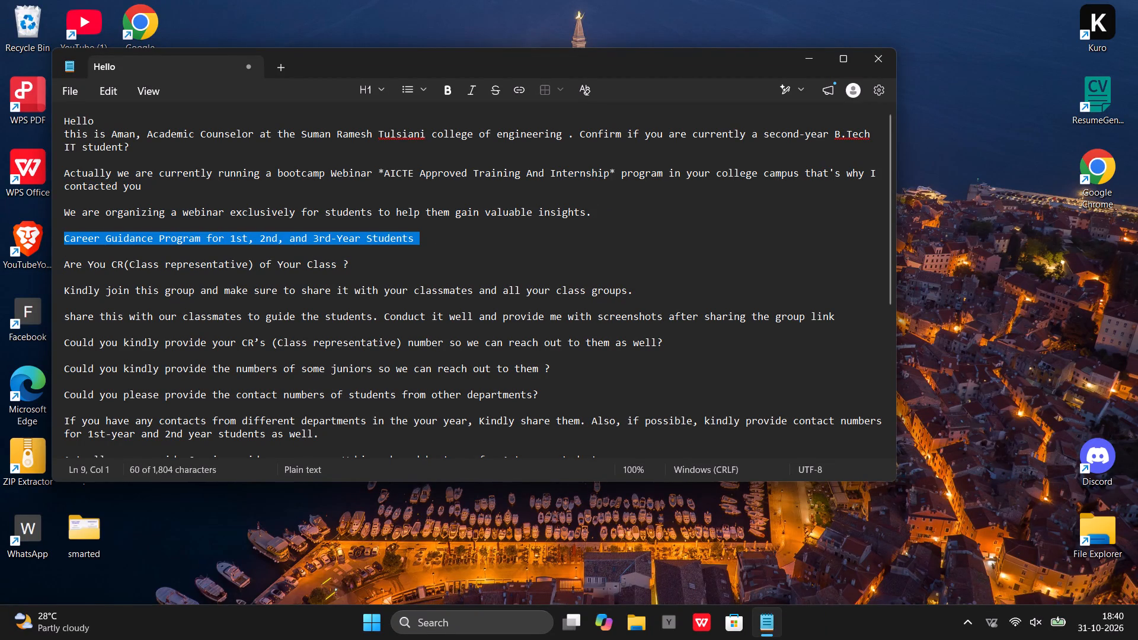
pyautogui.moveTo(359, 270); pyautogui.dragTo(359, 251)
pyautogui.hotkey('ctrl', 'c')
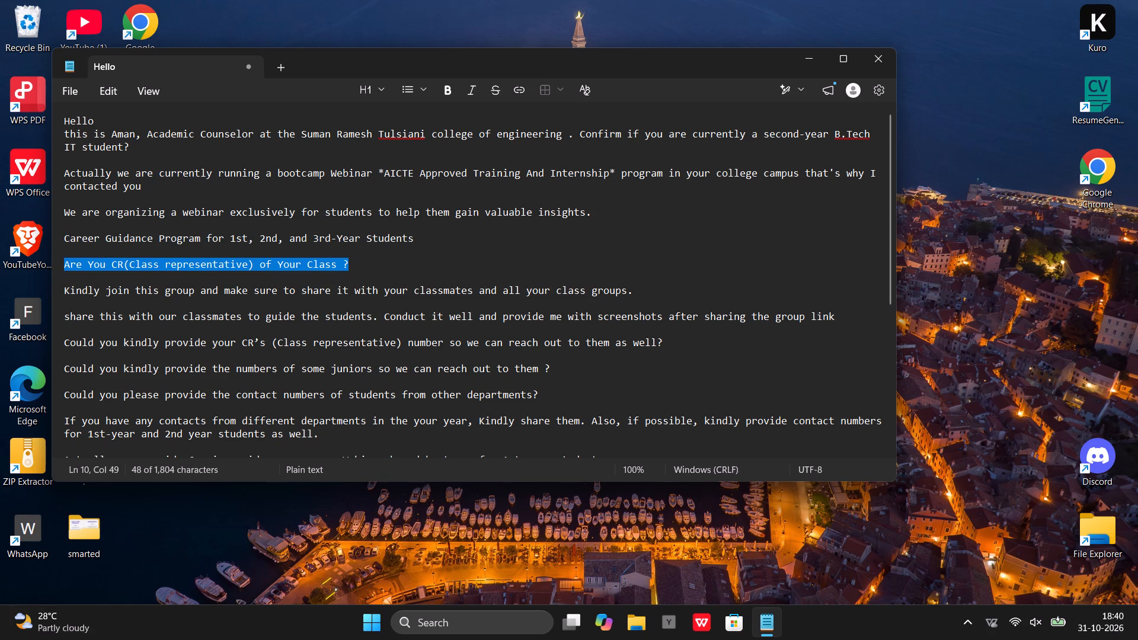
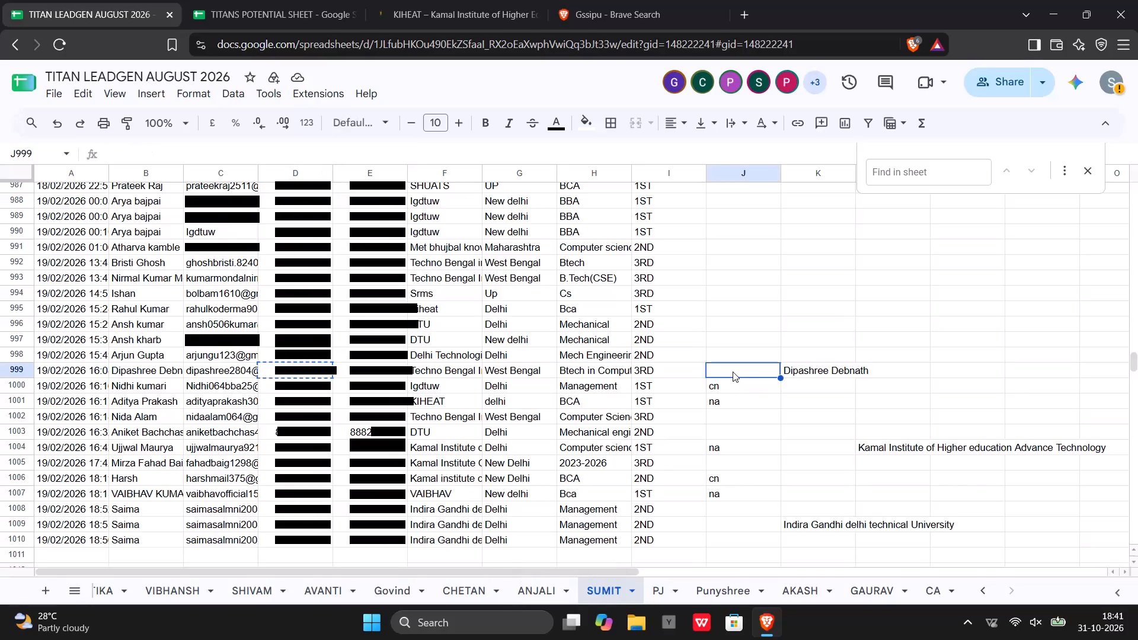
# Record the call status of row 999 as cn and replace its remark with 4th yr.
pyautogui.press('c')
pyautogui.press('n')
pyautogui.click(798, 374)
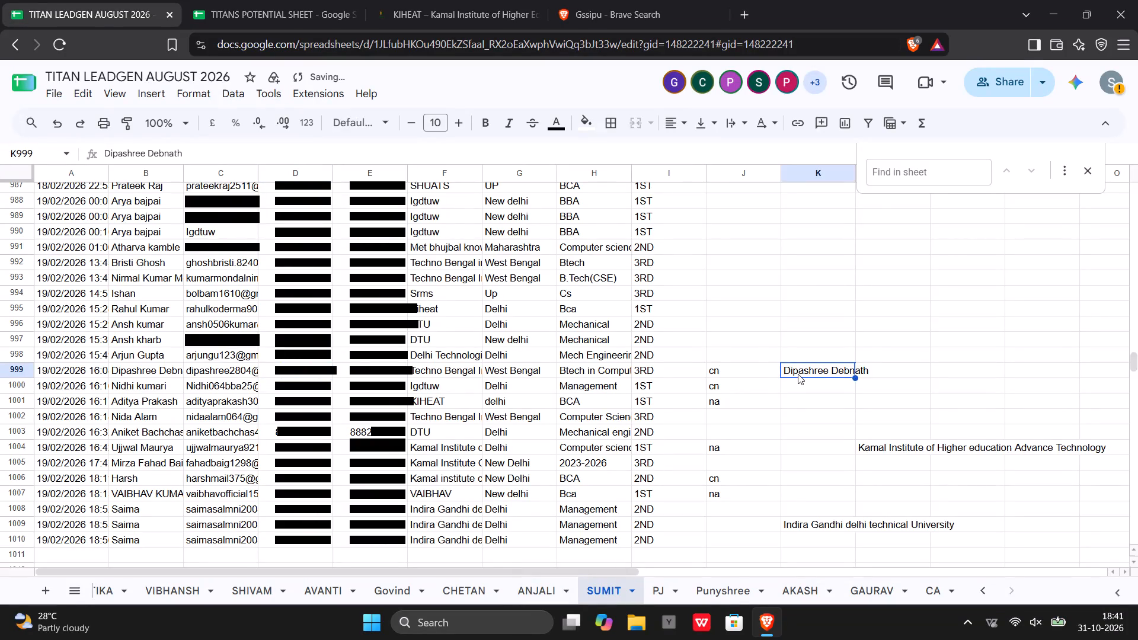
pyautogui.press('BackSpace')
pyautogui.write('4th')
pyautogui.press('space')
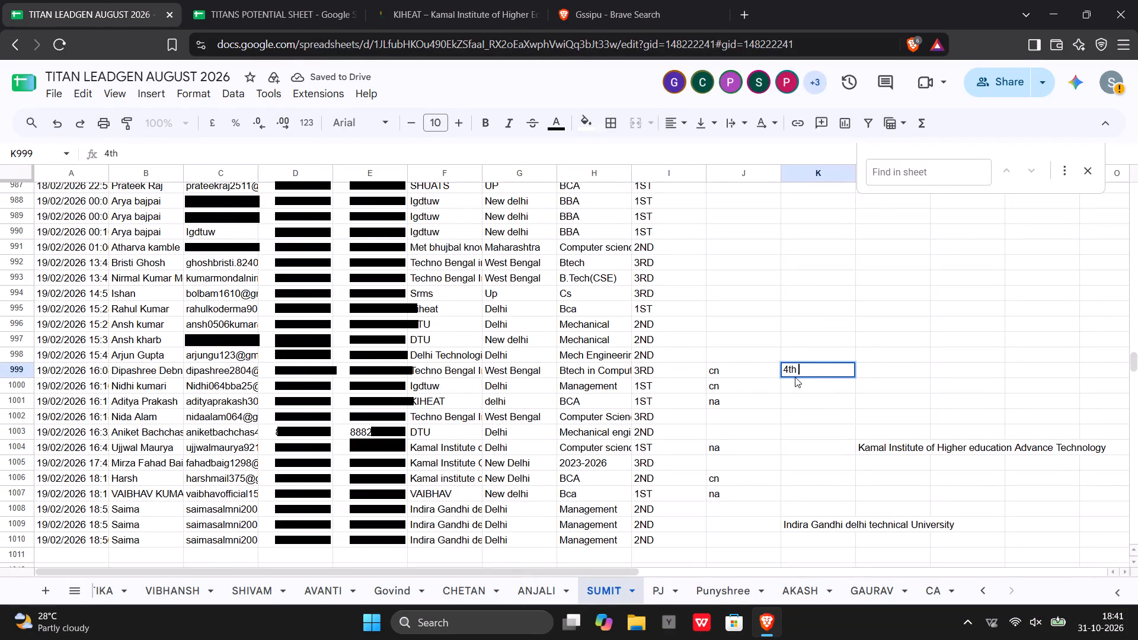
pyautogui.press('y')
pyautogui.write('rr')
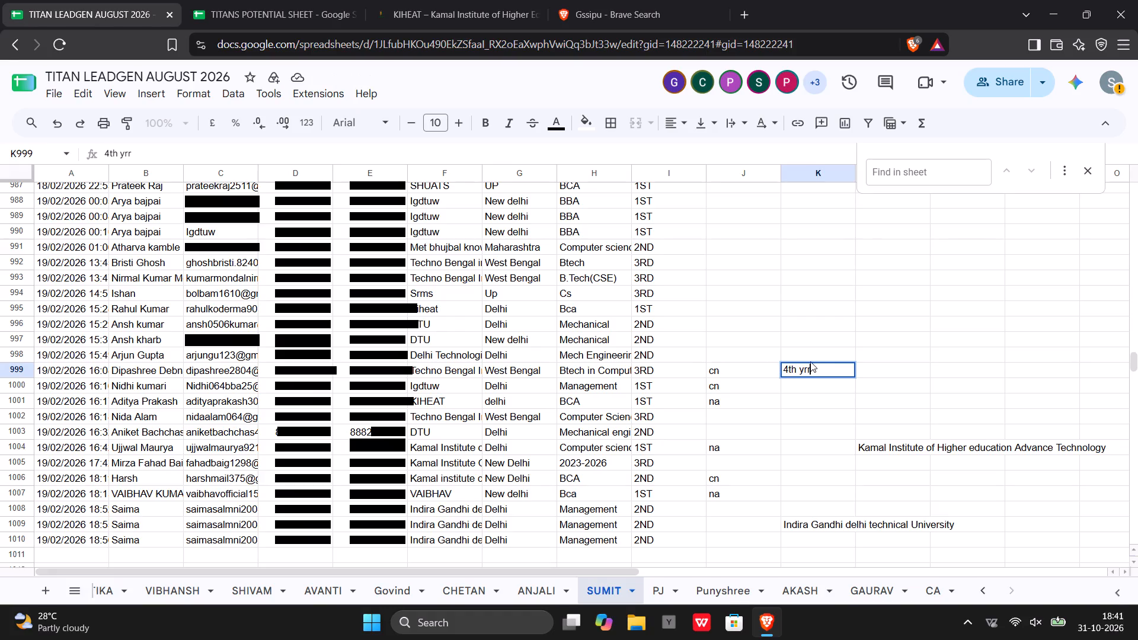
pyautogui.press('BackSpace')
pyautogui.click(725, 347)
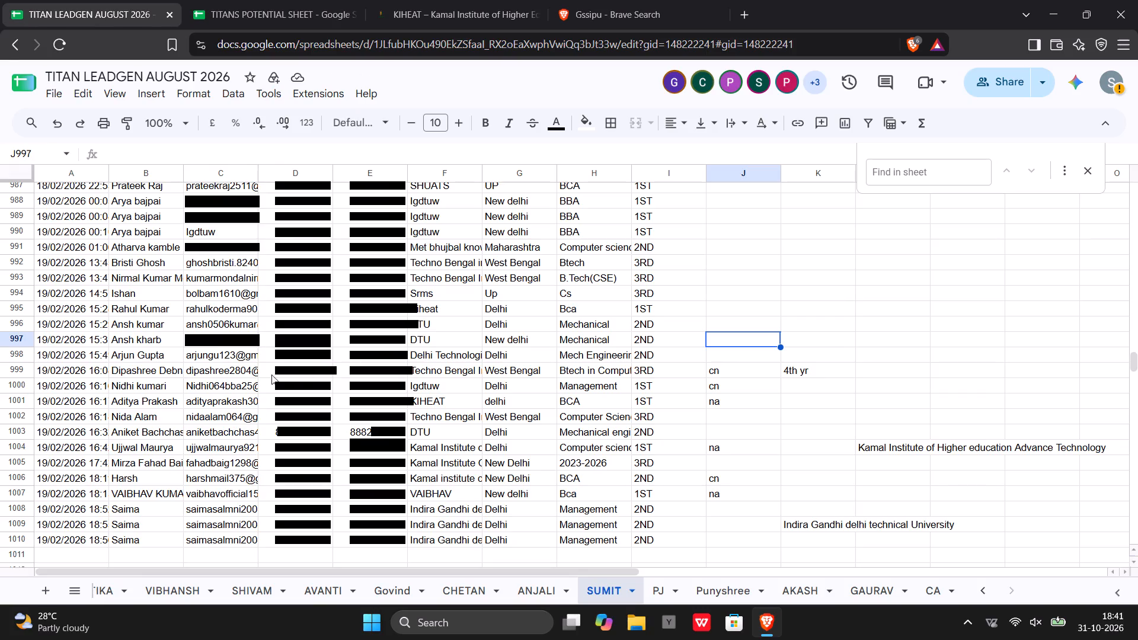
# Copy the college name Delhi Technological University from row 998 into that row's remarks cell in column K.
pyautogui.click(737, 357)
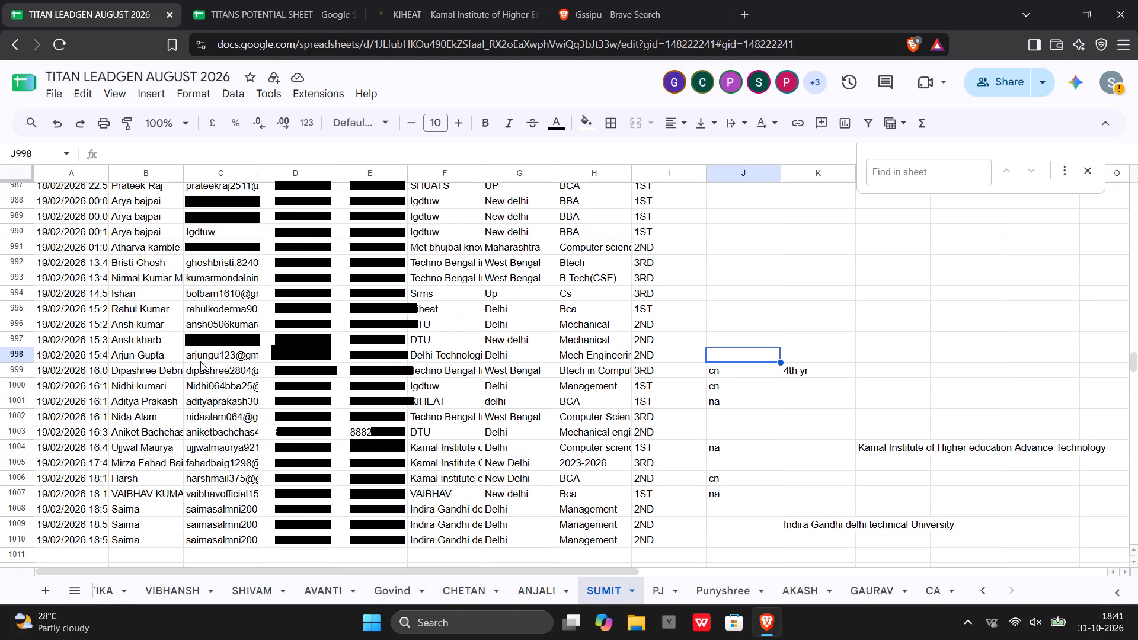
pyautogui.click(305, 356)
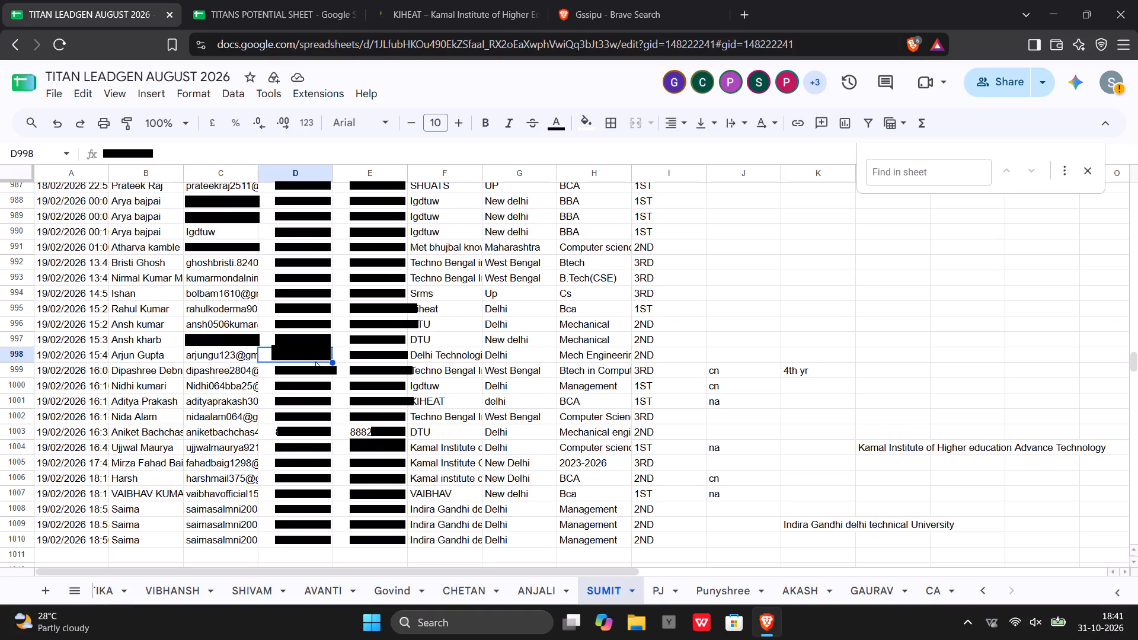
pyautogui.rightClick(458, 354)
pyautogui.click(529, 163)
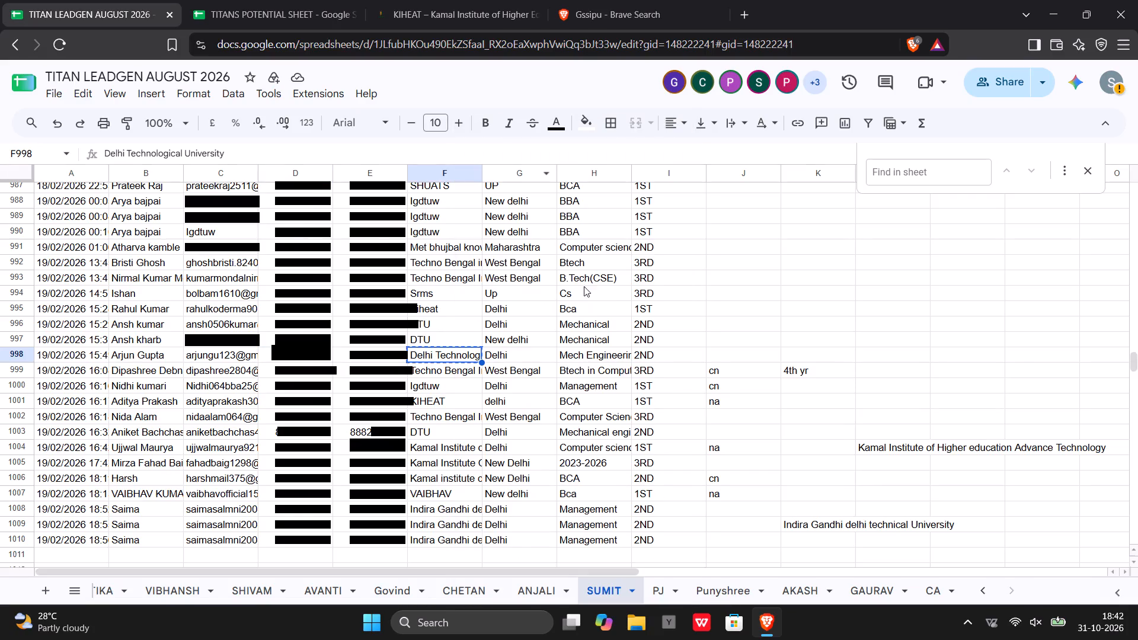
pyautogui.click(821, 352)
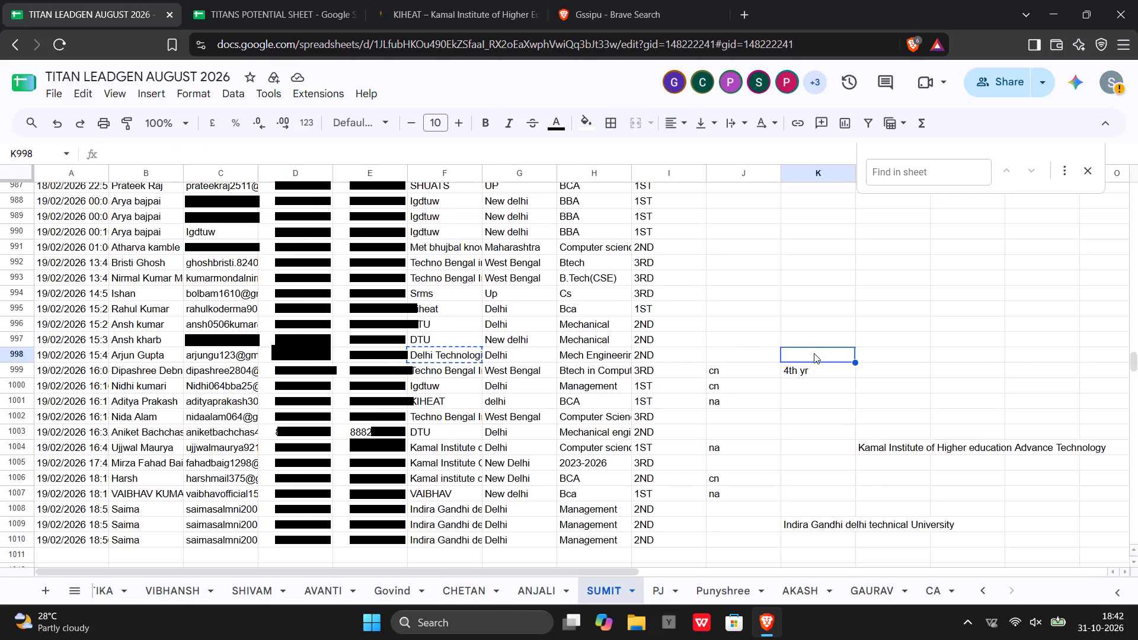
pyautogui.hotkey('ctrl', 'v')
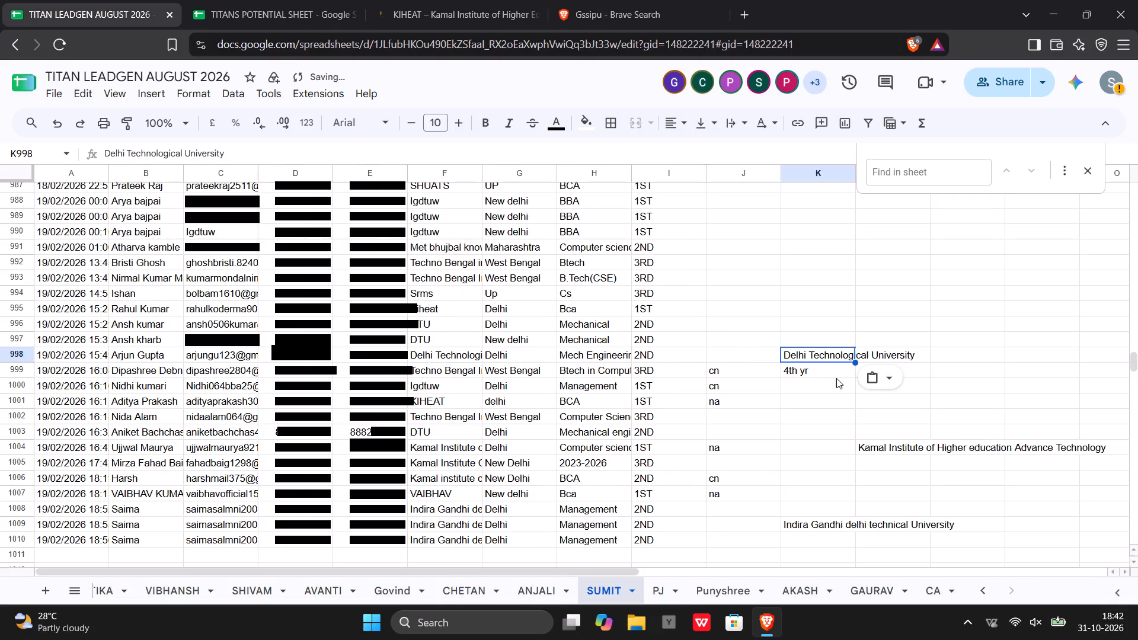
pyautogui.click(970, 359)
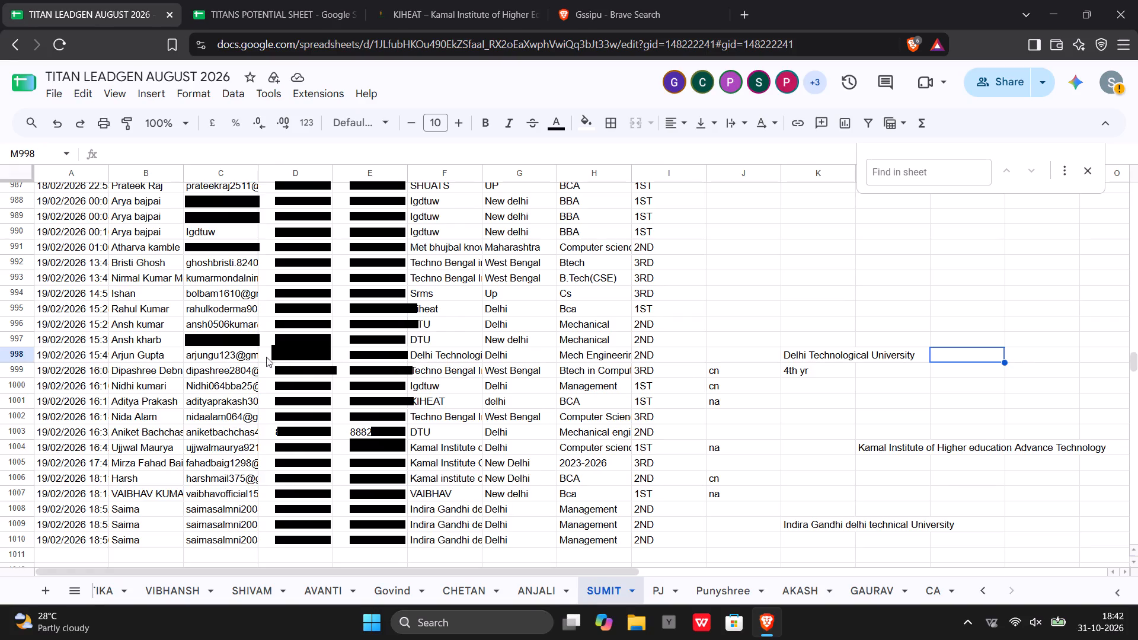
# Check the phone number of the row 998 lead and record the call status as switch off.
pyautogui.click(299, 351)
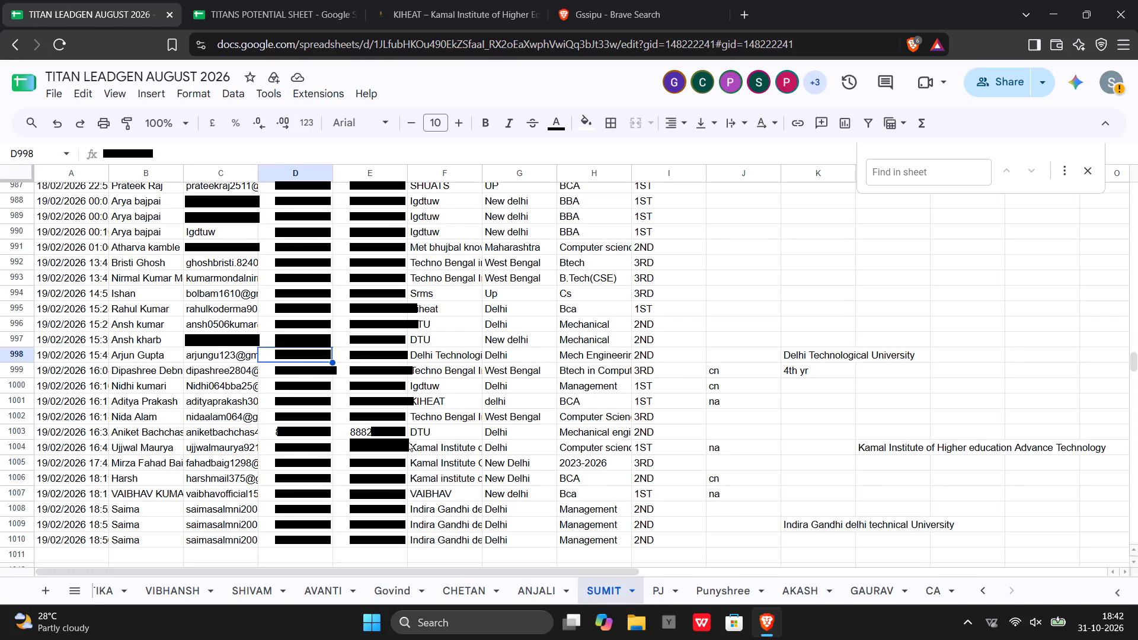
pyautogui.click(316, 375)
pyautogui.click(292, 357)
pyautogui.click(728, 358)
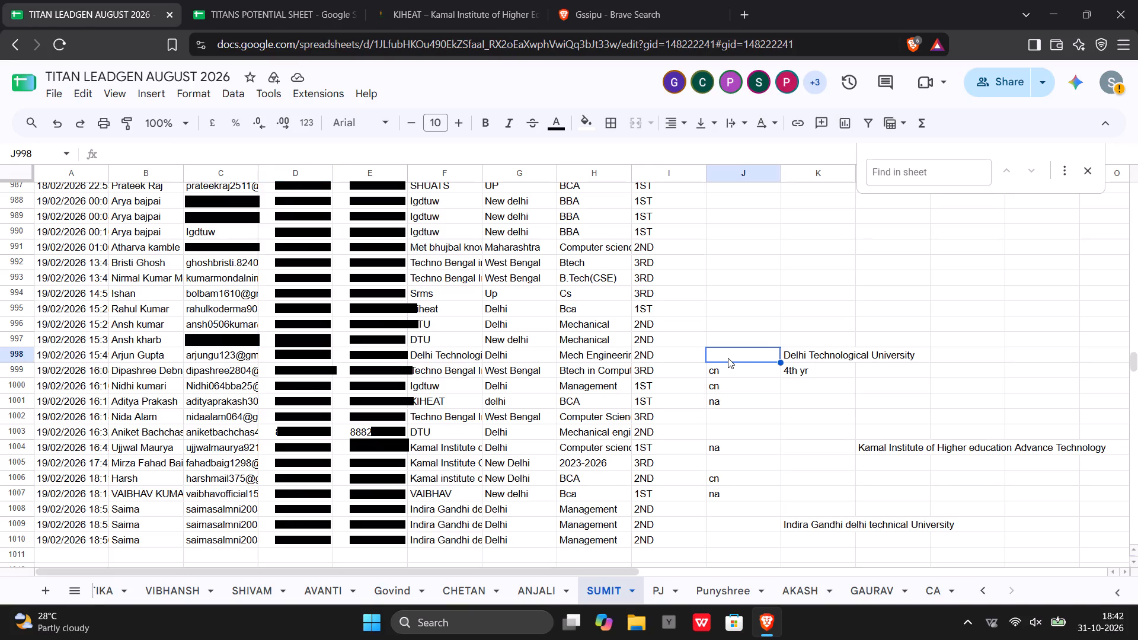
pyautogui.write('swit')
pyautogui.write('ch')
pyautogui.press('space')
pyautogui.write('off')
pyautogui.press('Return')
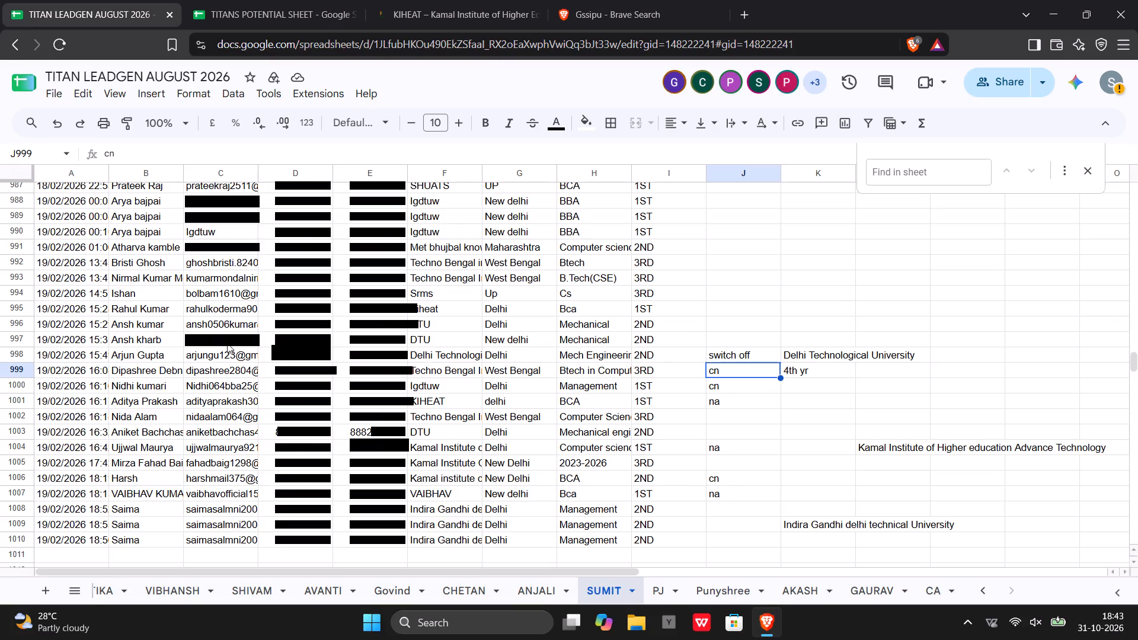
# Select the row 997 lead's details from the email through the year of study for review.
pyautogui.click(138, 343)
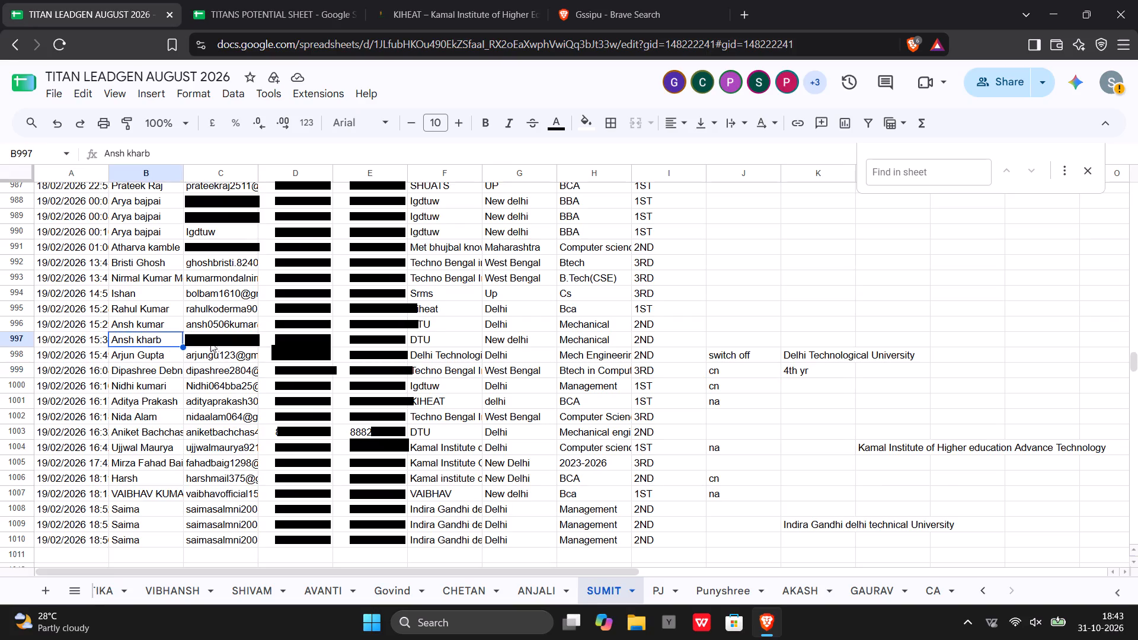
pyautogui.moveTo(225, 338); pyautogui.dragTo(626, 340)
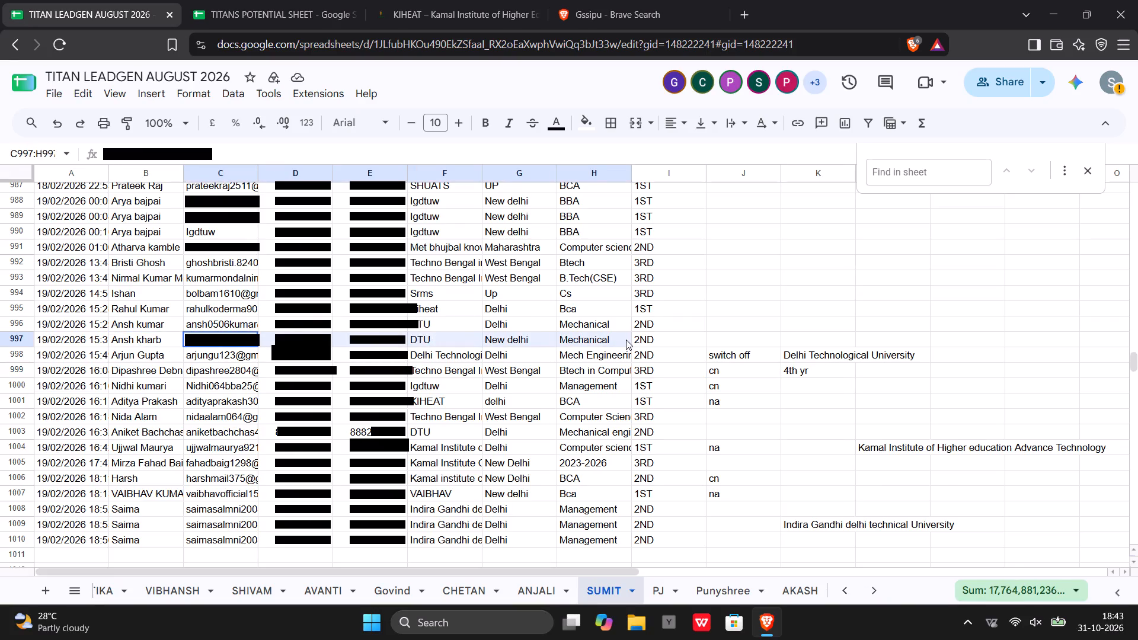
pyautogui.moveTo(626, 340); pyautogui.dragTo(666, 339)
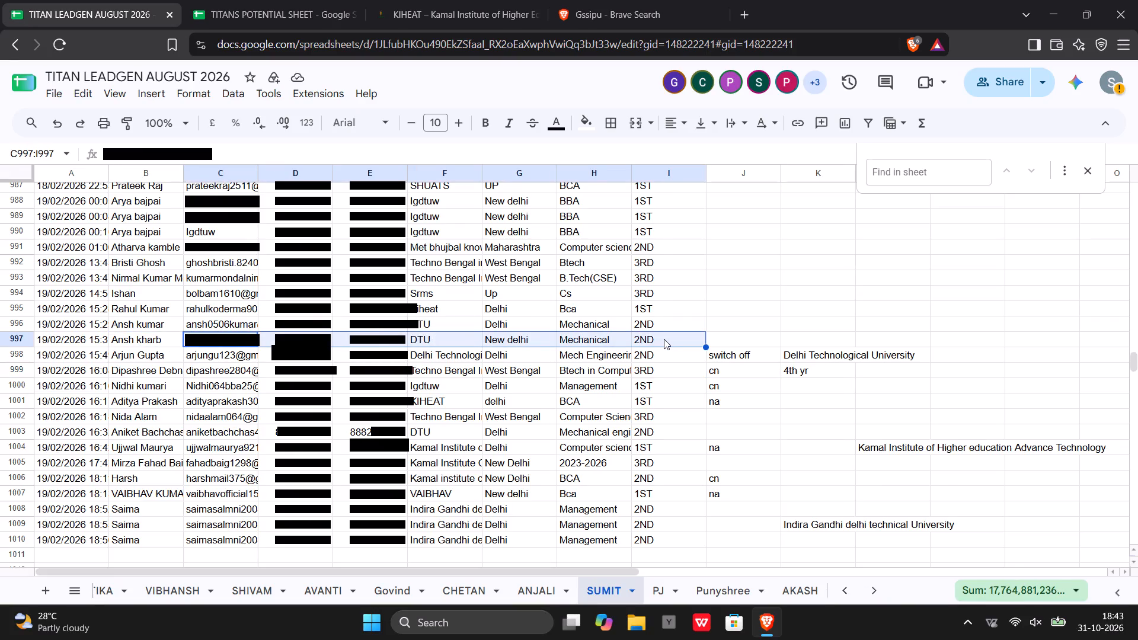
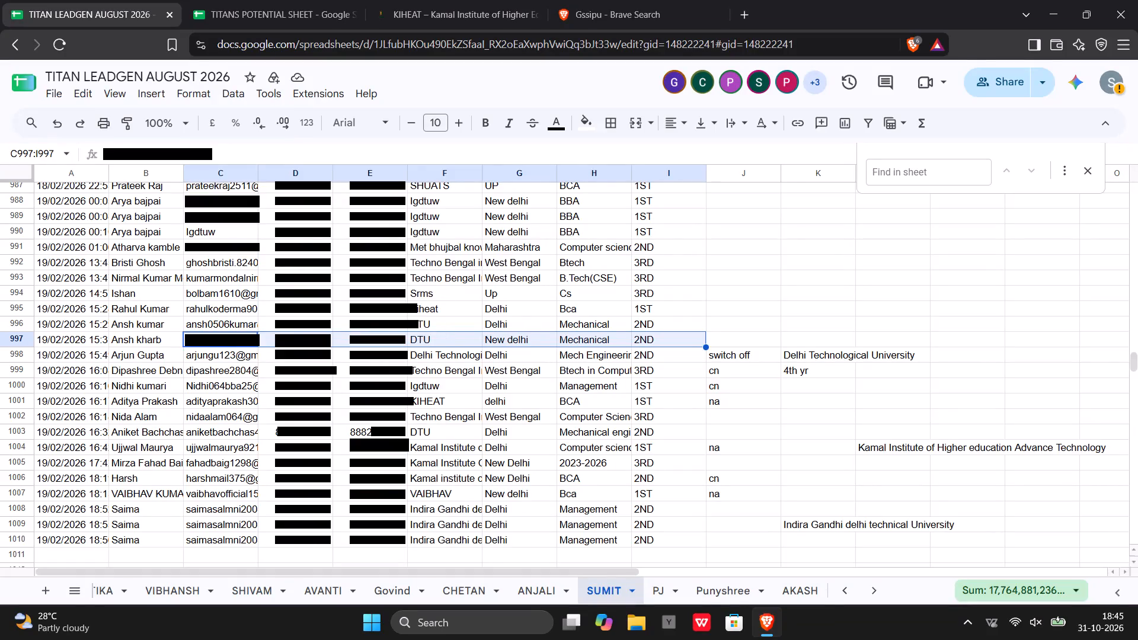
# Copy the phone number of the row 997 lead from column D.
pyautogui.click(315, 360)
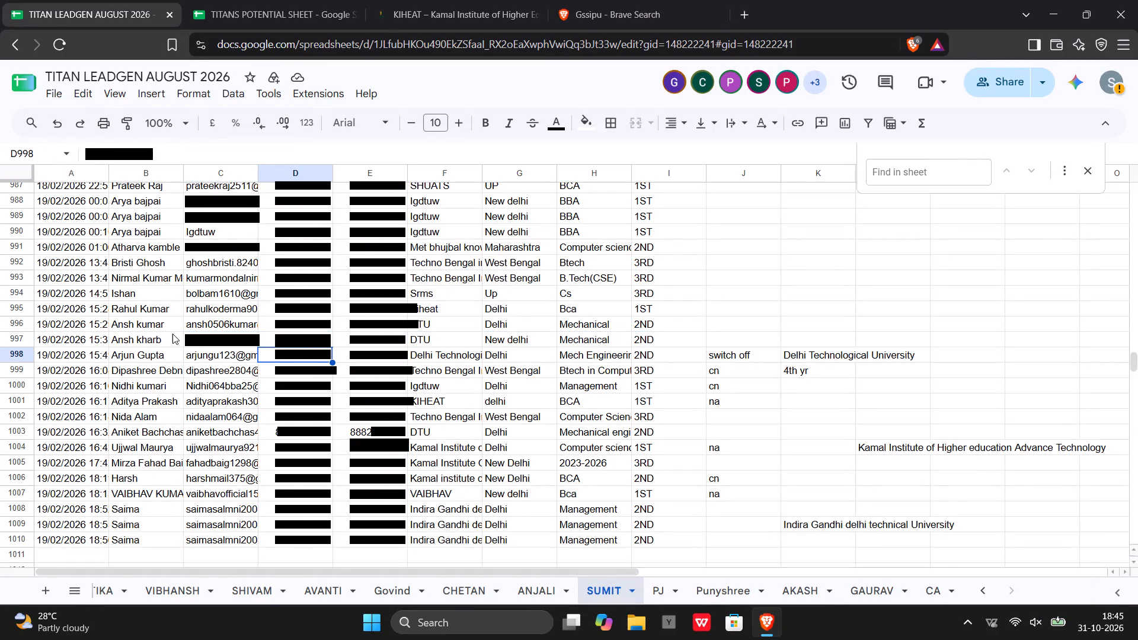
pyautogui.rightClick(292, 335)
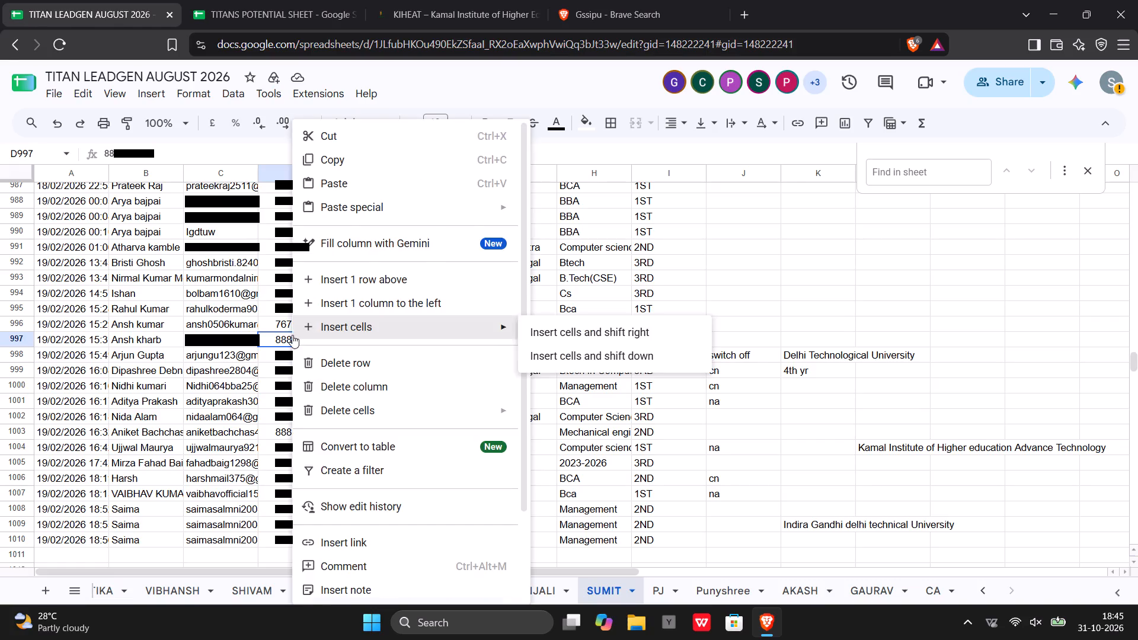
pyautogui.click(272, 335)
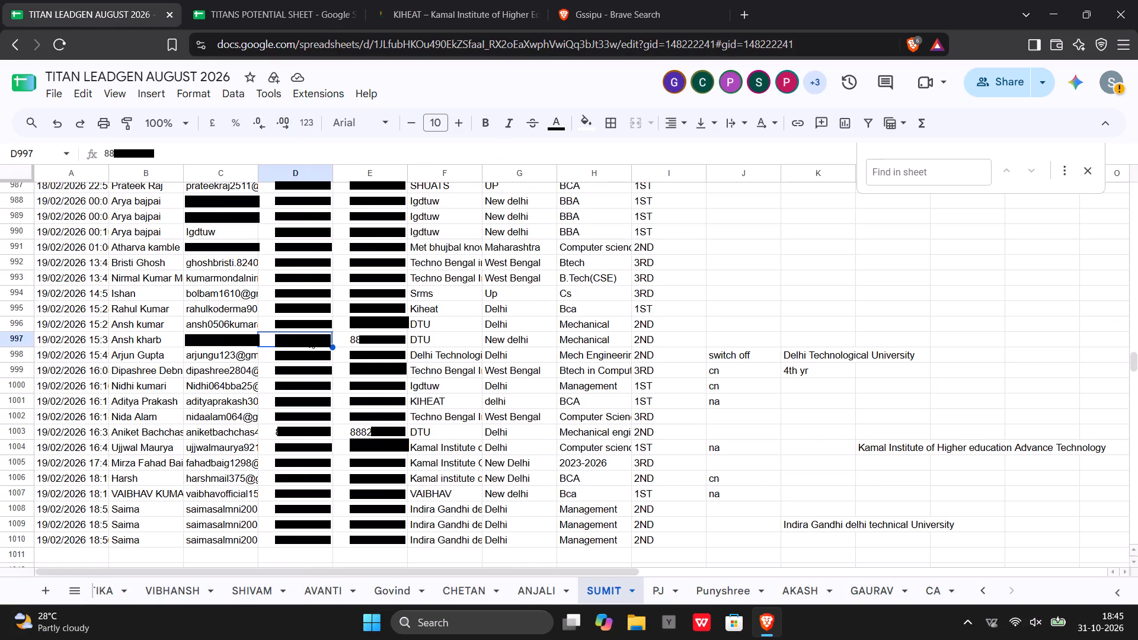
pyautogui.rightClick(309, 338)
pyautogui.click(362, 154)
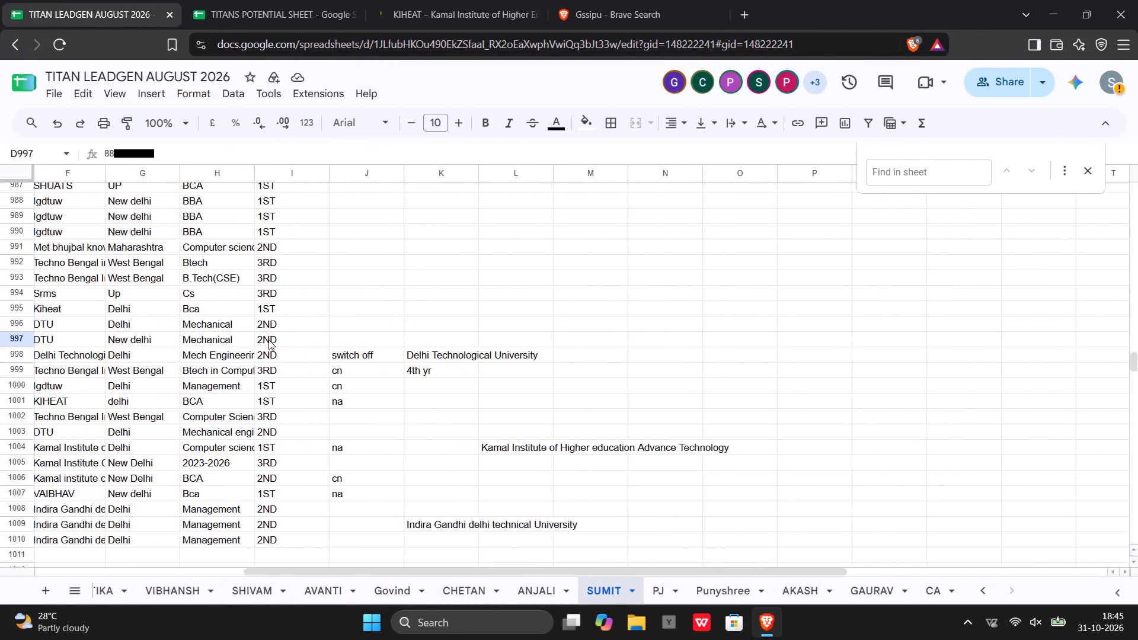
# Copy the name of the row 997 lead from column B.
pyautogui.hscroll(4, 254, 344)
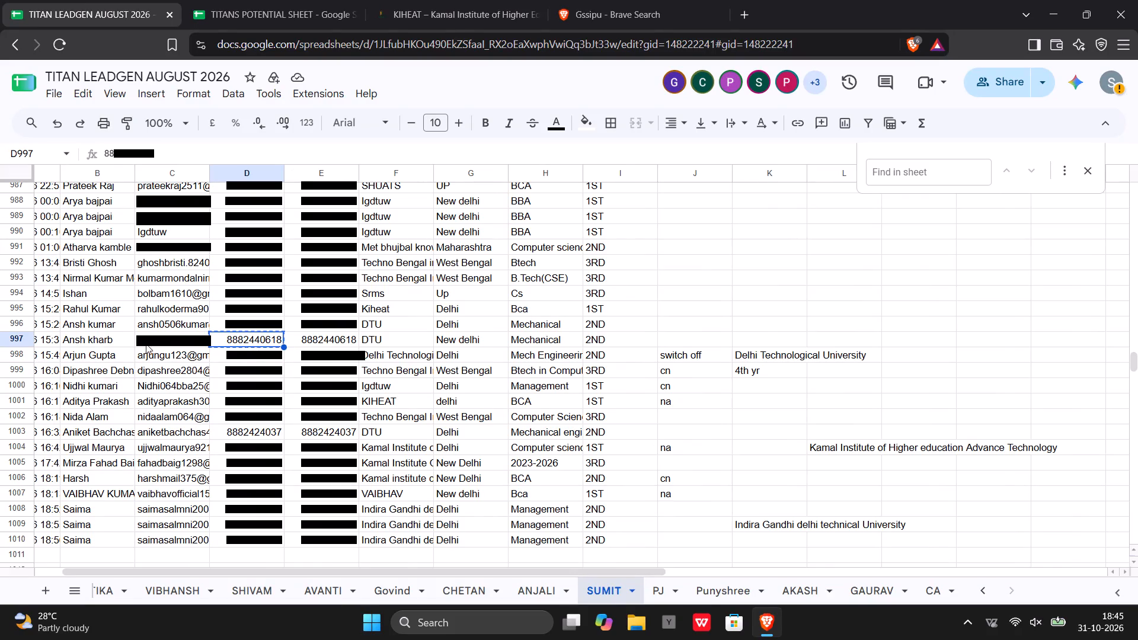
pyautogui.rightClick(141, 340)
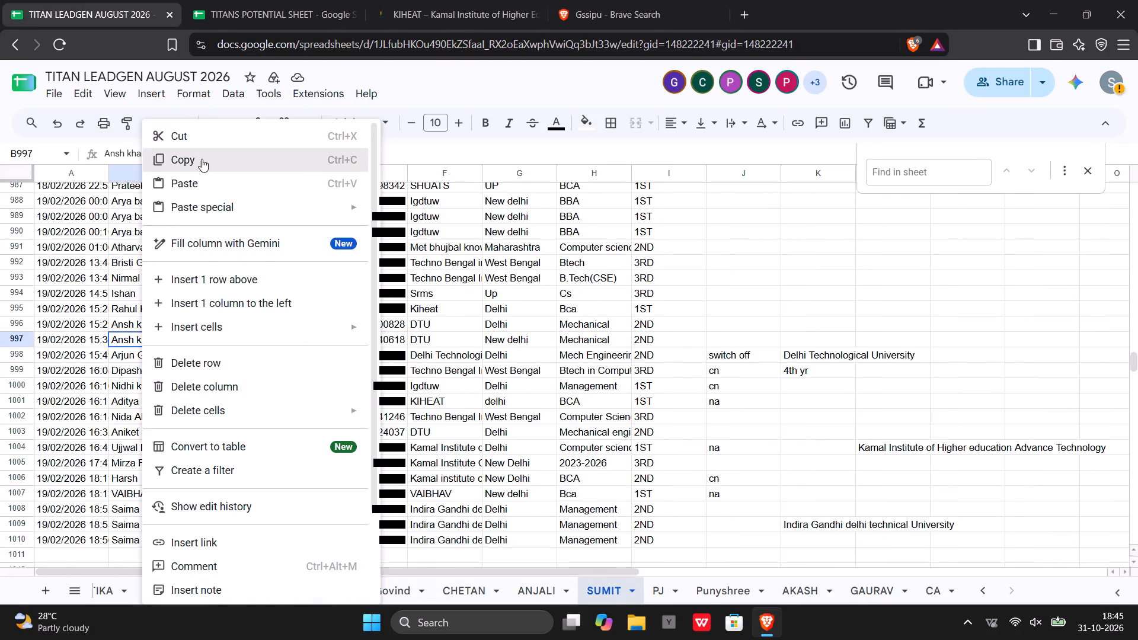
pyautogui.click(202, 159)
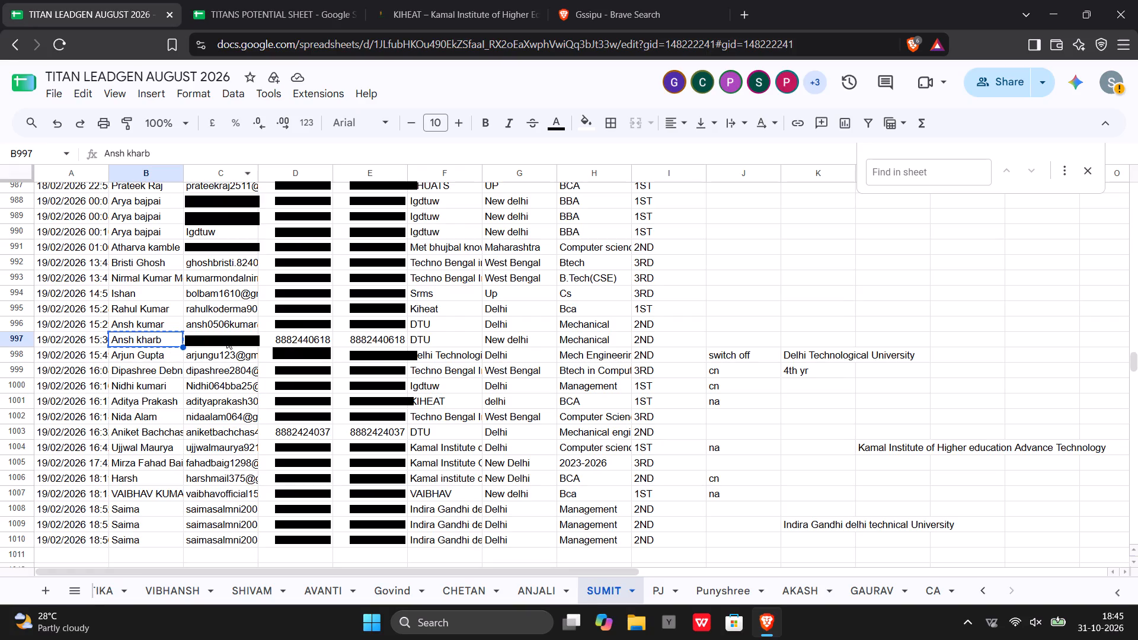
pyautogui.rightClick(156, 338)
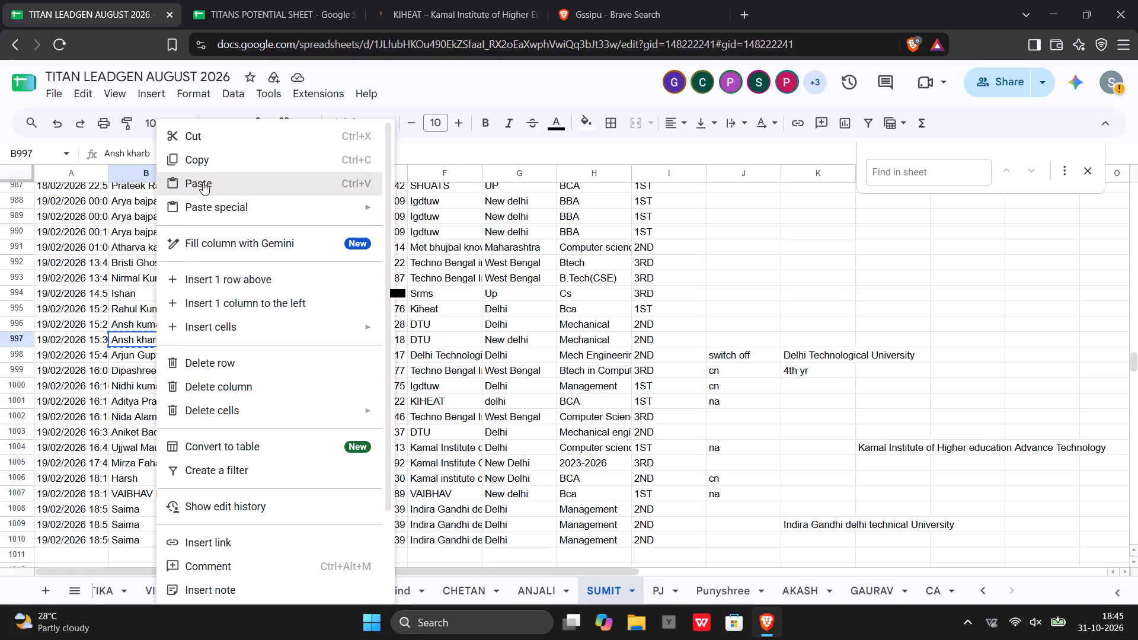
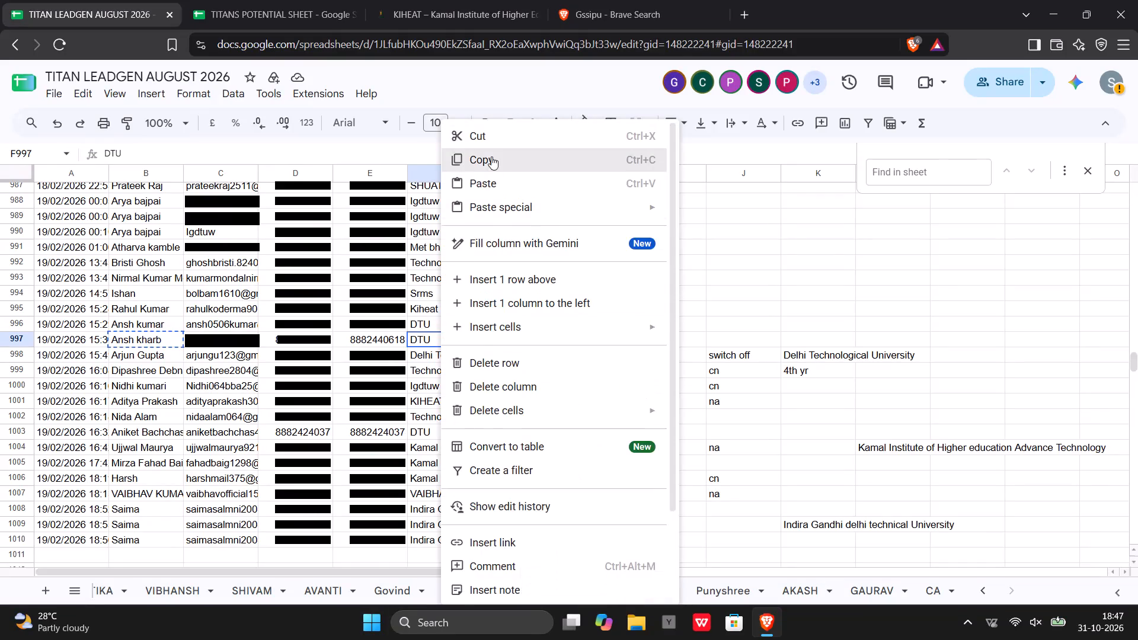
# Copy the college entry DTU of the row 997 lead from column F.
pyautogui.click(490, 156)
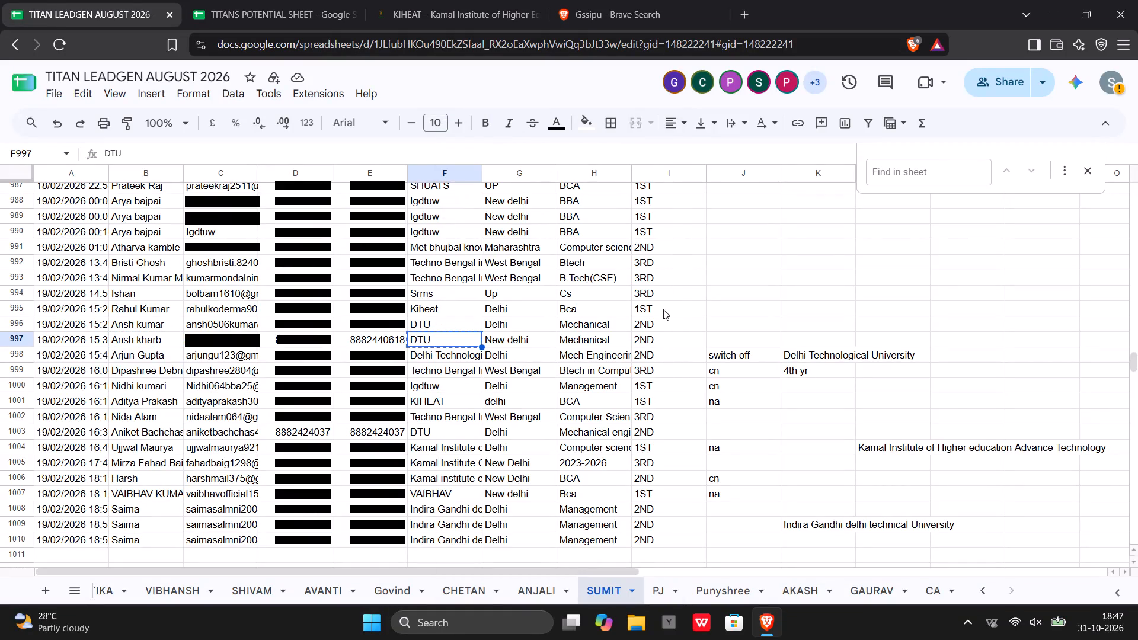
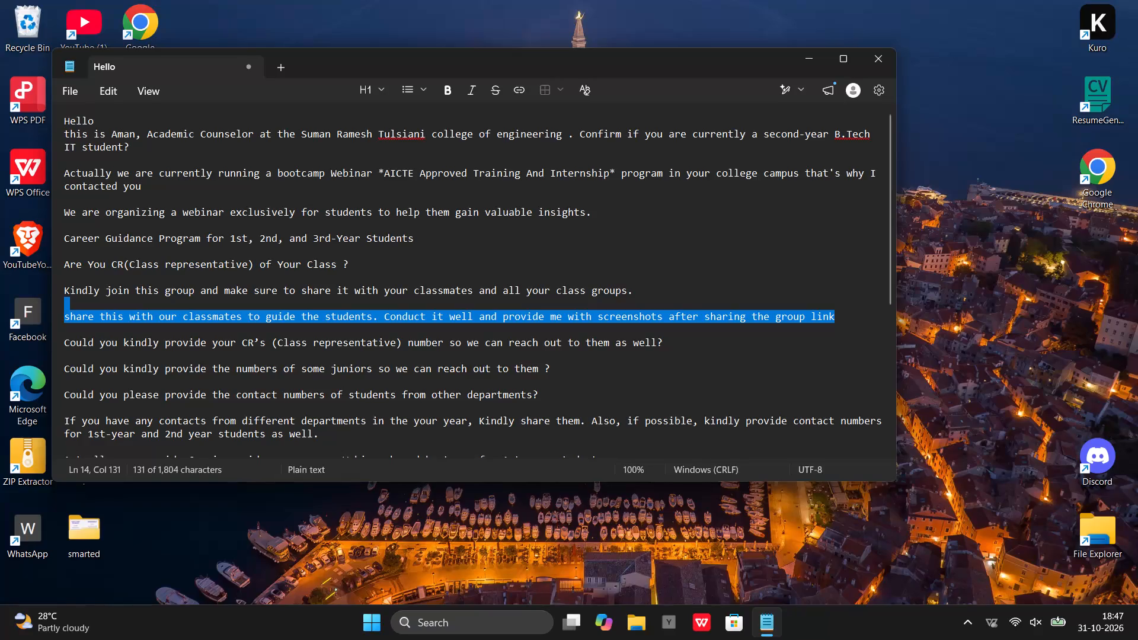
# Copy the prepared message line asking to share with classmates and provide screenshots after sharing the group link.
pyautogui.hotkey('ctrl', 'c')
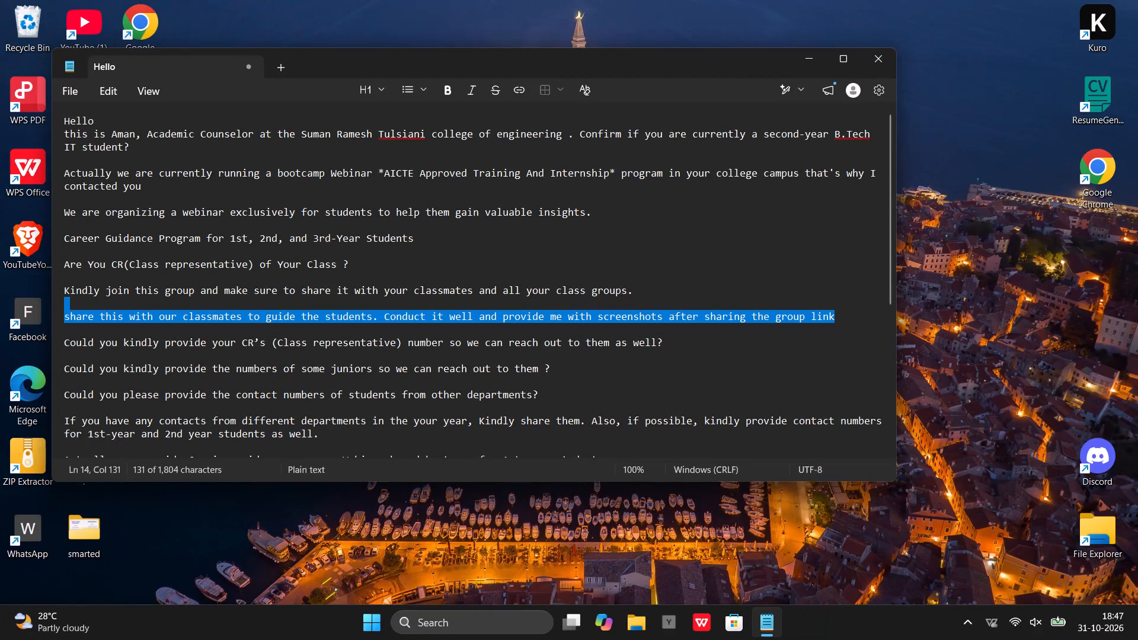
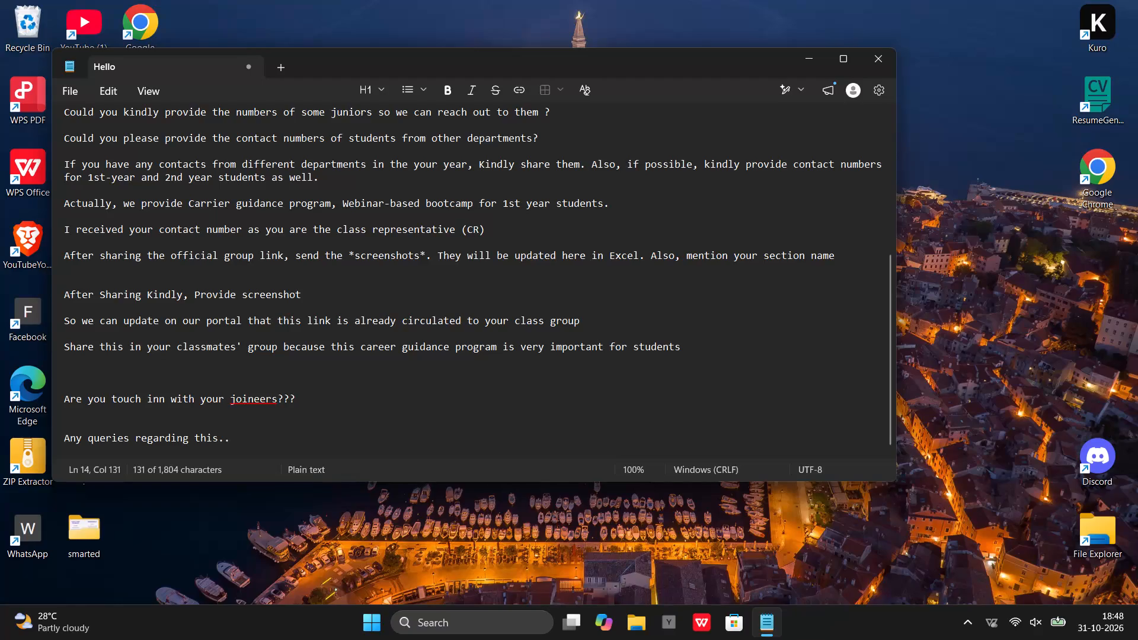
# Copy the prepared message line asking for screenshots after sharing the official group link and for the section name.
pyautogui.moveTo(833, 256); pyautogui.dragTo(829, 245)
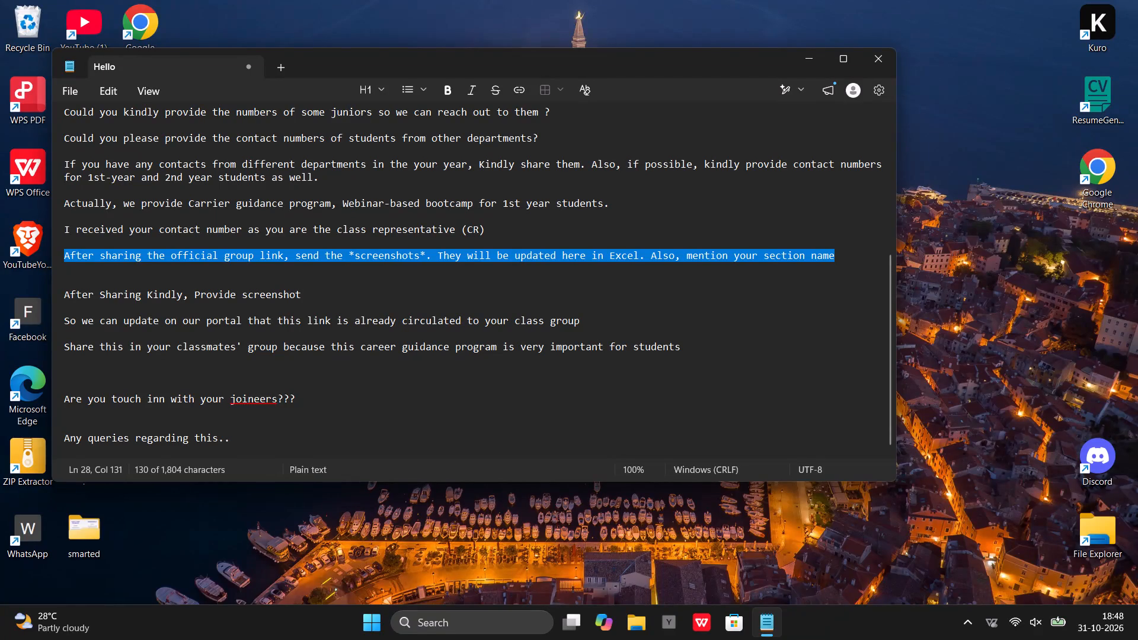
pyautogui.hotkey('ctrl', 'c')
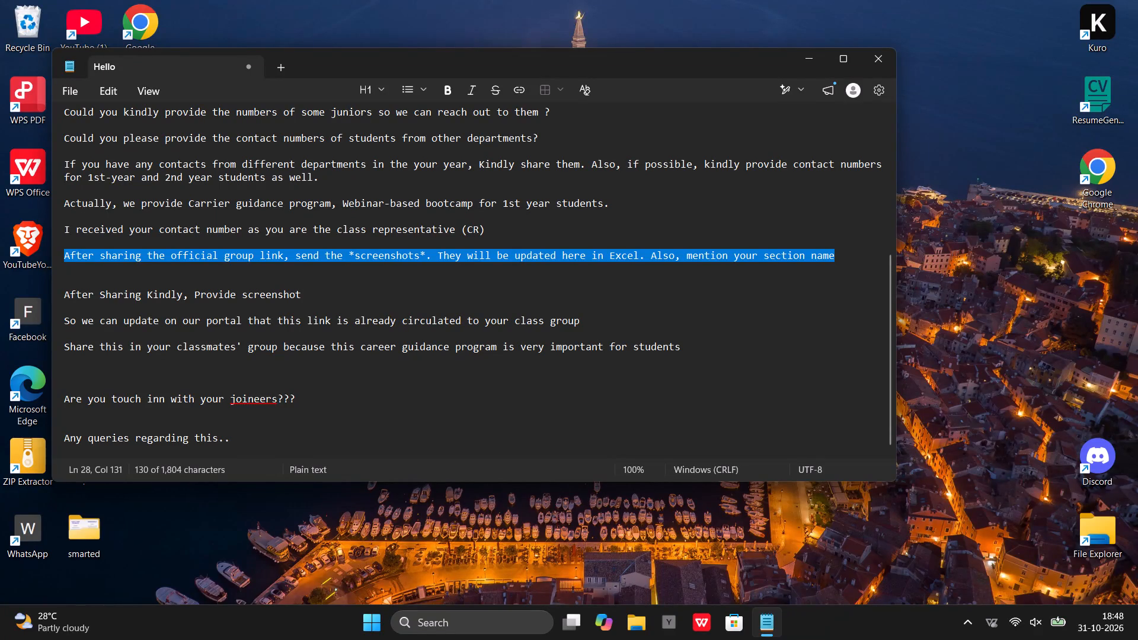
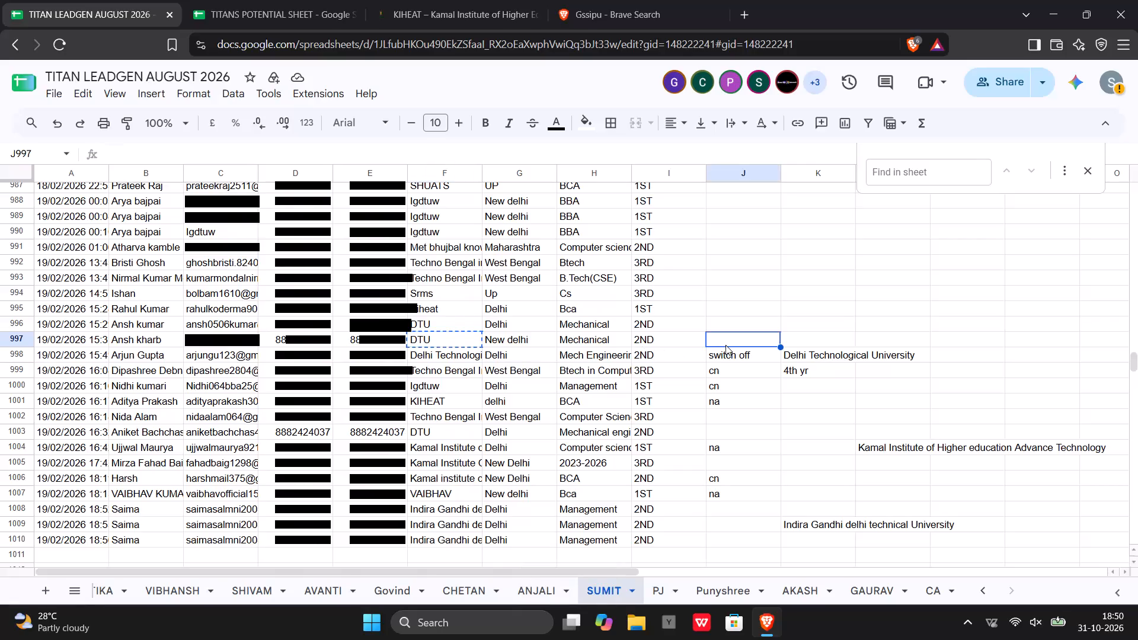
# Record the call status "cn" in column J for the DTU lead in row 997.
pyautogui.write('cn')
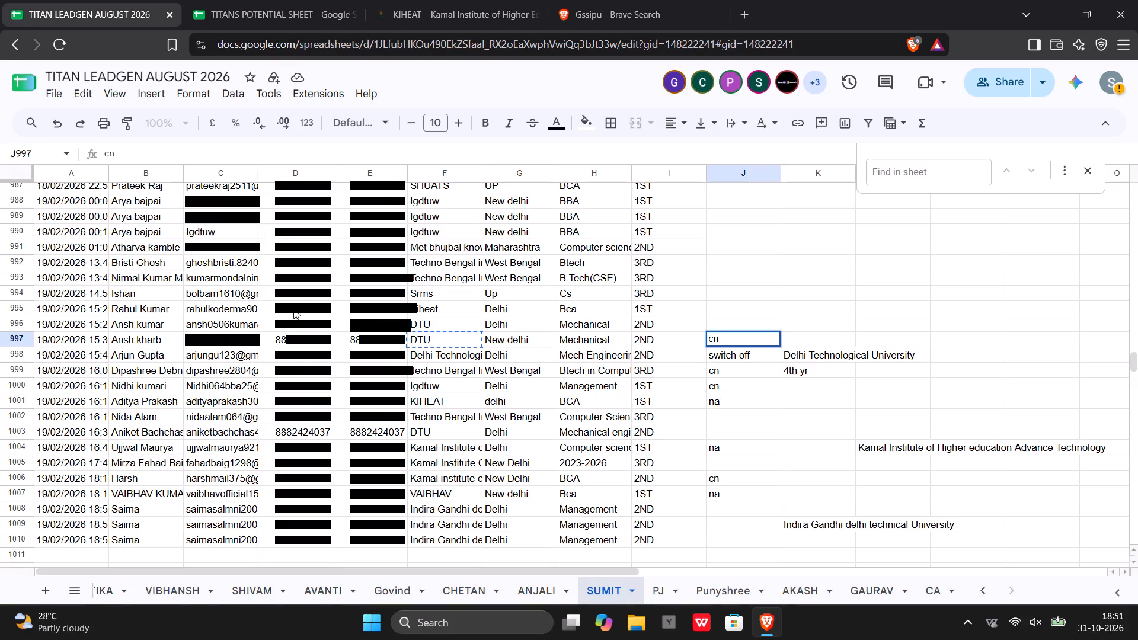
# Copy the column D contact number of the BCA lead in row 995.
pyautogui.click(293, 309)
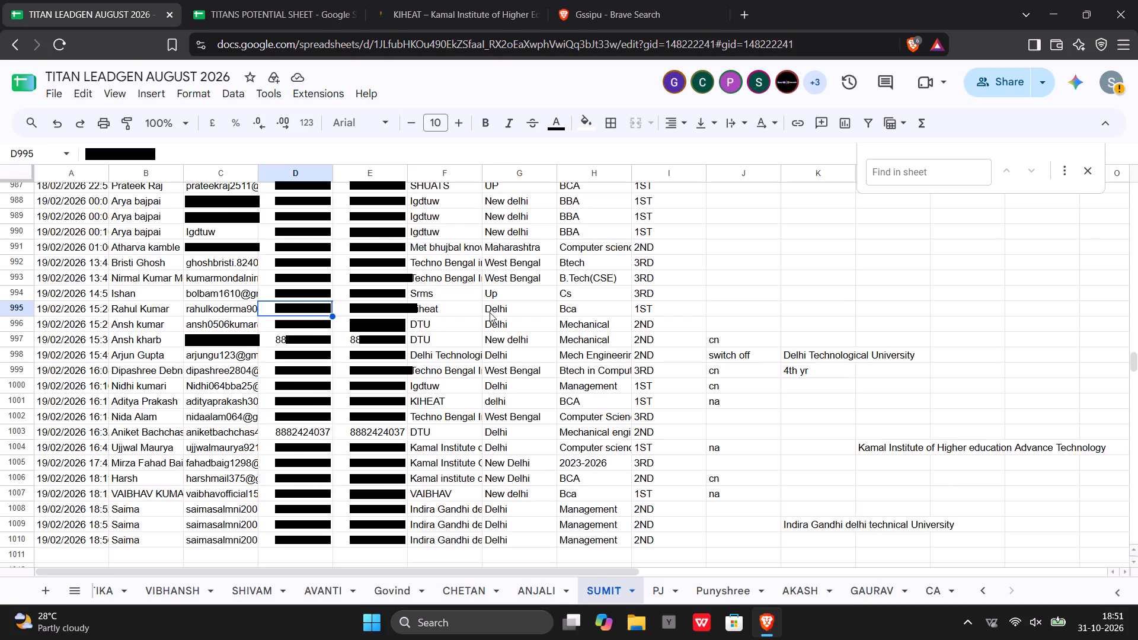
pyautogui.rightClick(293, 312)
pyautogui.click(369, 167)
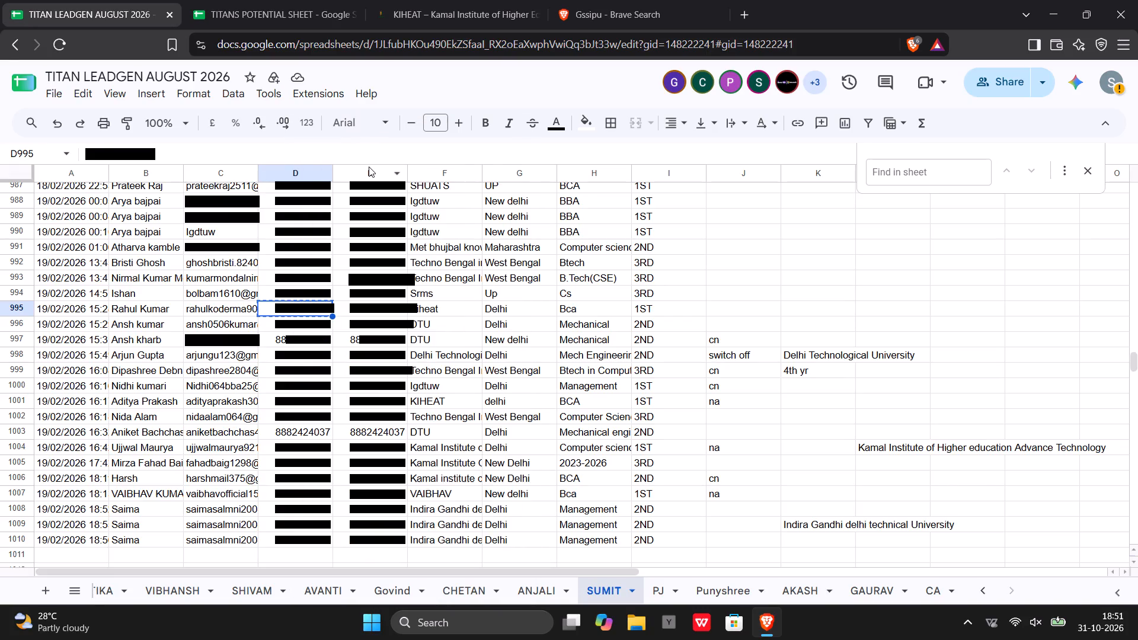
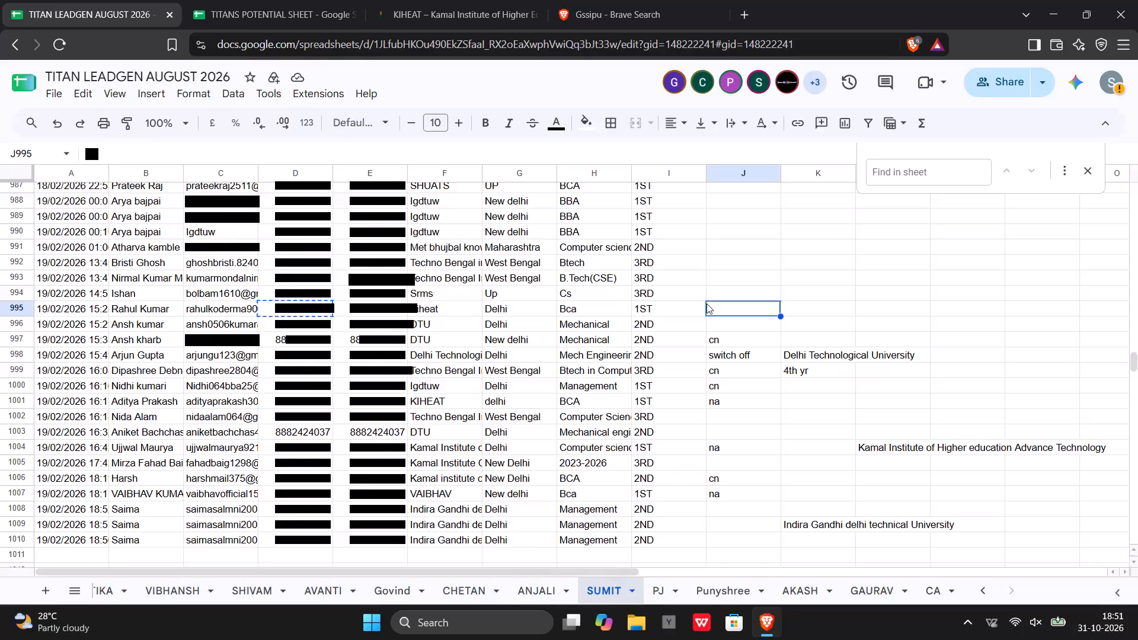
# Record the call status "cn" in column J for the Kiheat BCA lead in row 995.
pyautogui.press('c')
pyautogui.press('n')
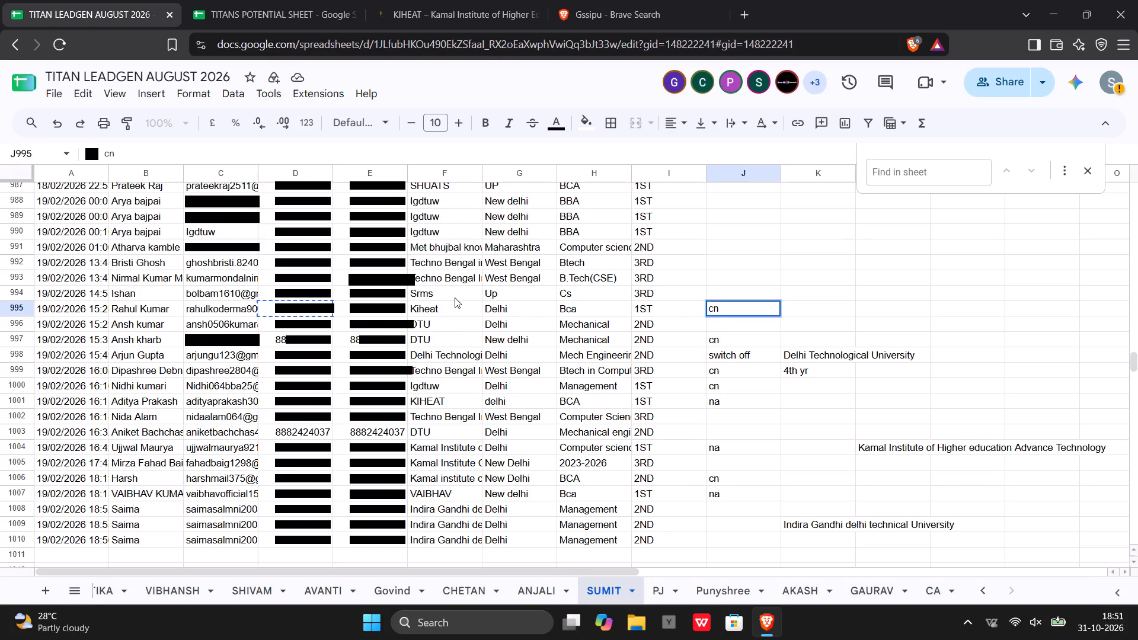
# Check the contact details of the Srms lead in row 994 and record the call status "not connected" in column J.
pyautogui.click(310, 293)
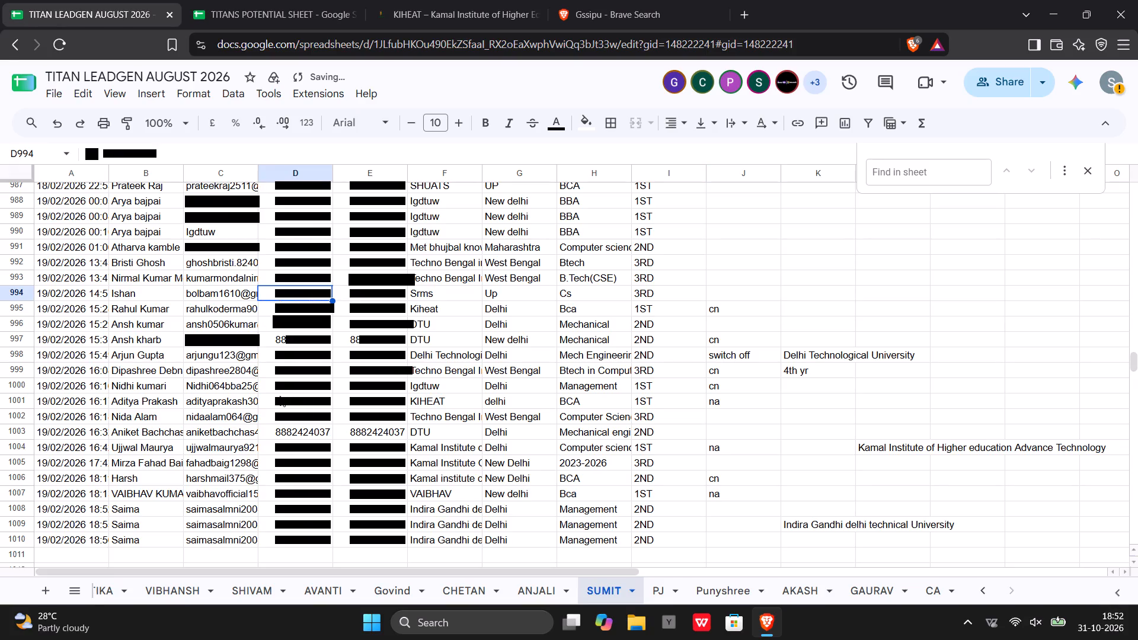
pyautogui.click(287, 296)
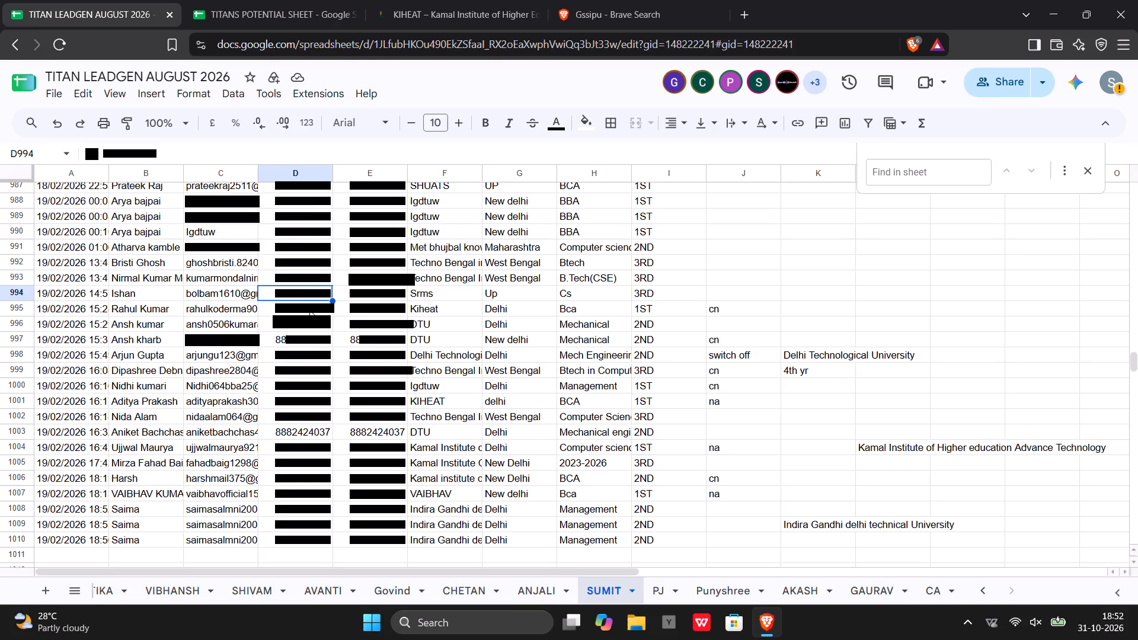
pyautogui.moveTo(122, 294); pyautogui.dragTo(122, 293)
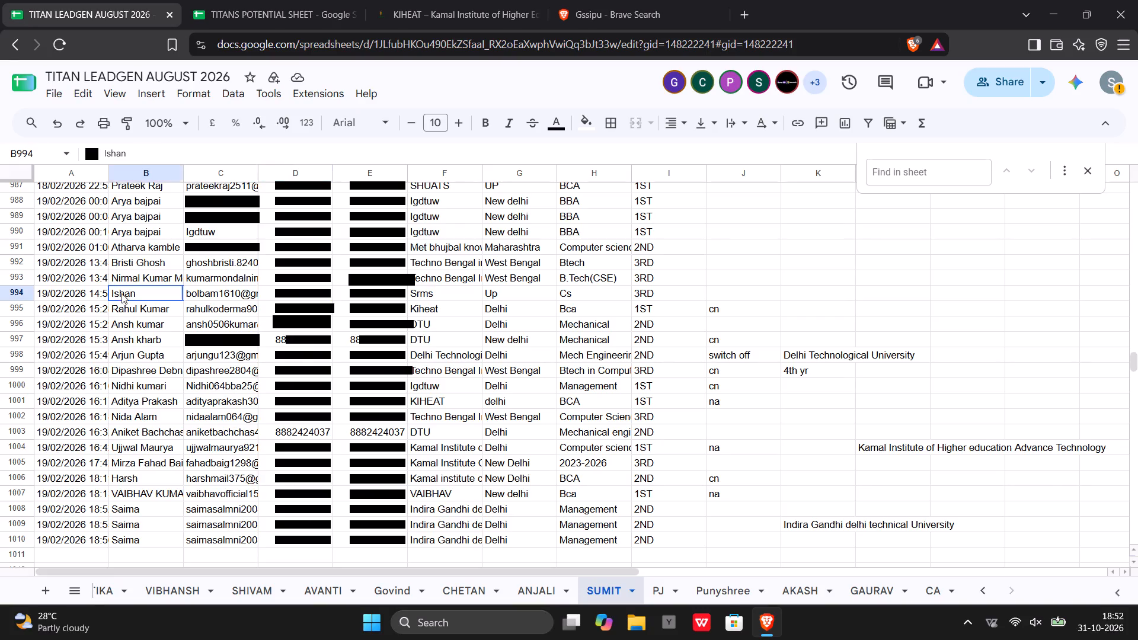
pyautogui.moveTo(122, 293); pyautogui.dragTo(858, 295)
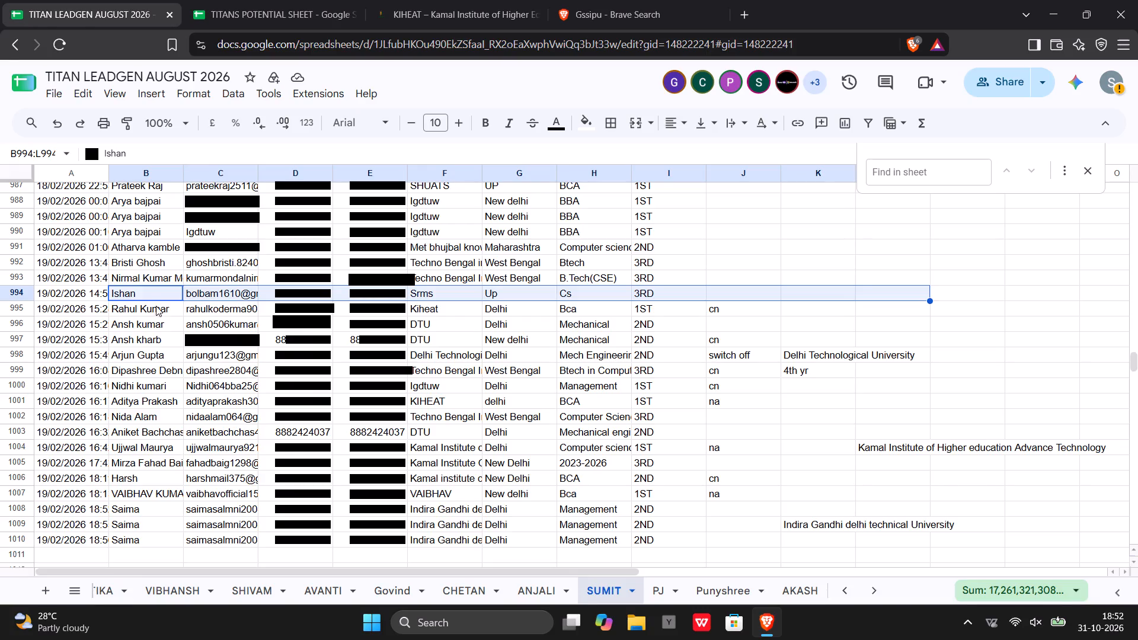
pyautogui.click(760, 319)
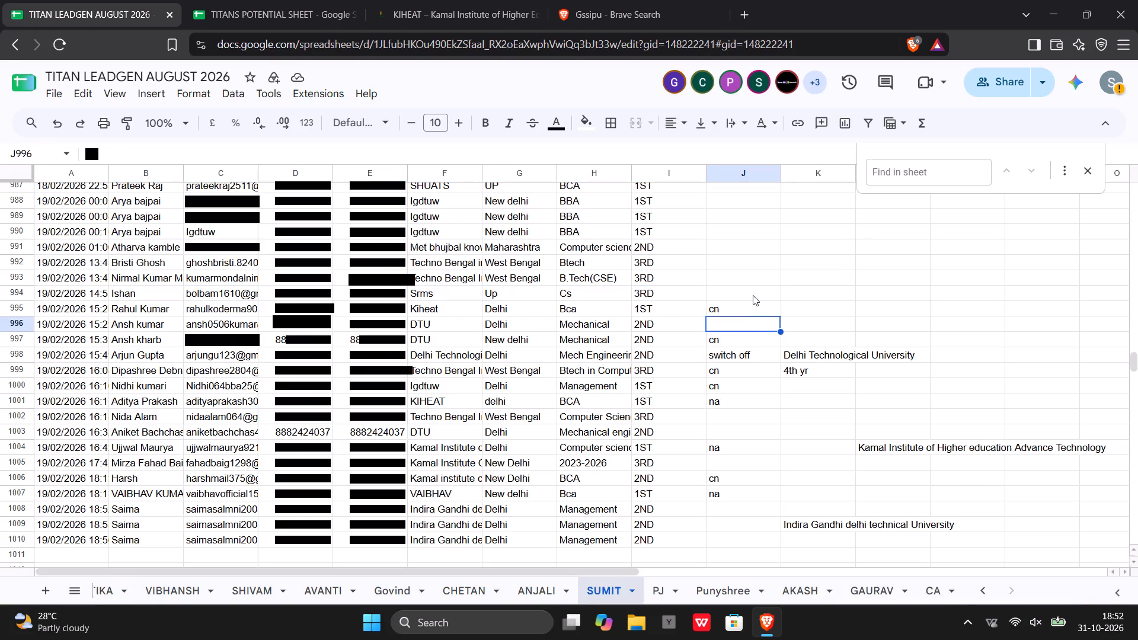
pyautogui.click(753, 295)
pyautogui.press('n')
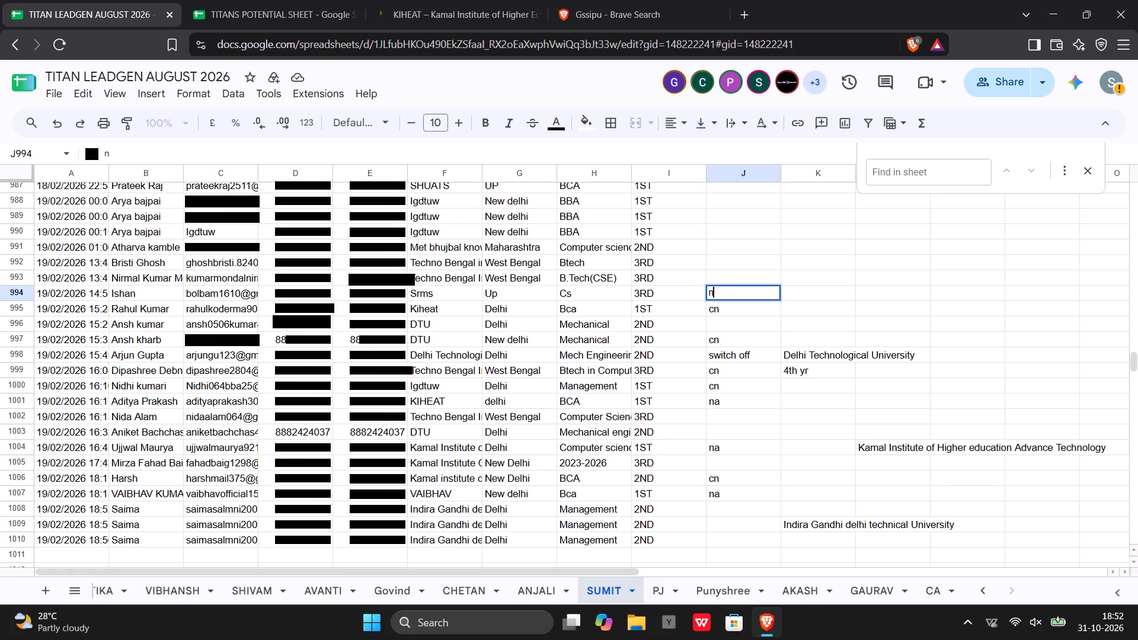
pyautogui.write('ot')
pyautogui.press('space')
pyautogui.write('connecte')
pyautogui.press('d')
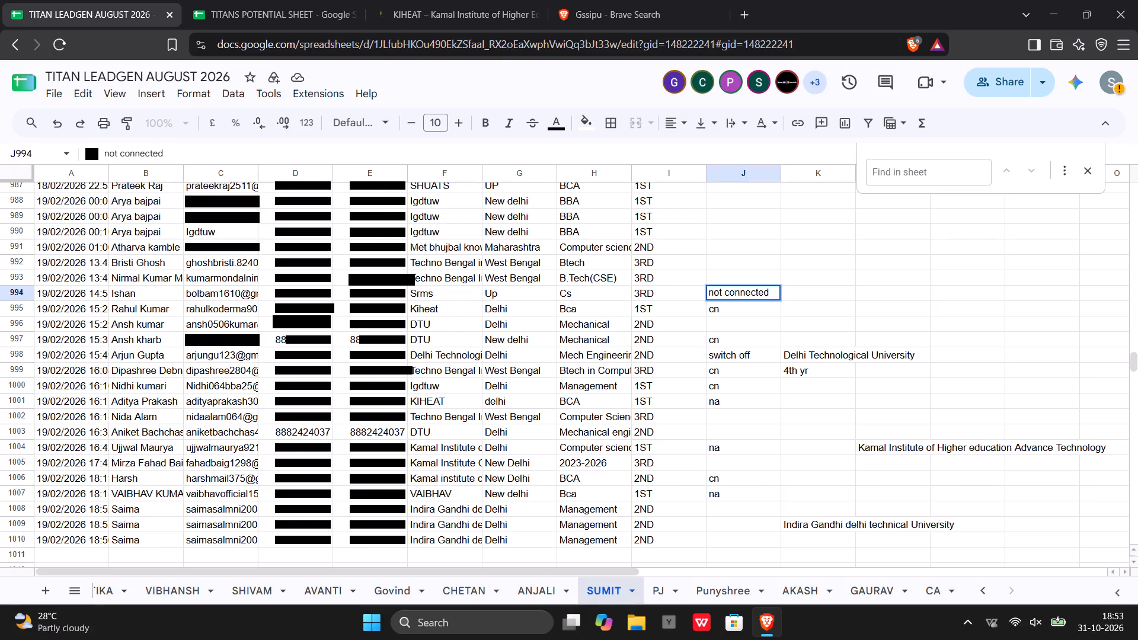
pyautogui.click(911, 290)
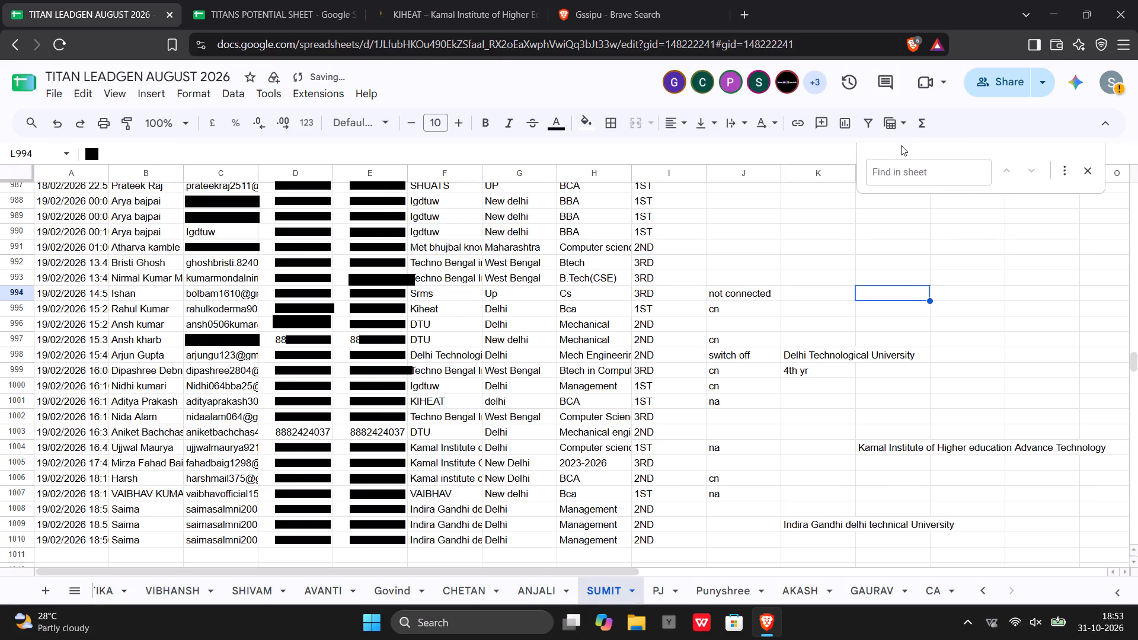
# Search the SUMIT sheet for the partial contact number and bring the matching lead's row into view.
pyautogui.click(908, 174)
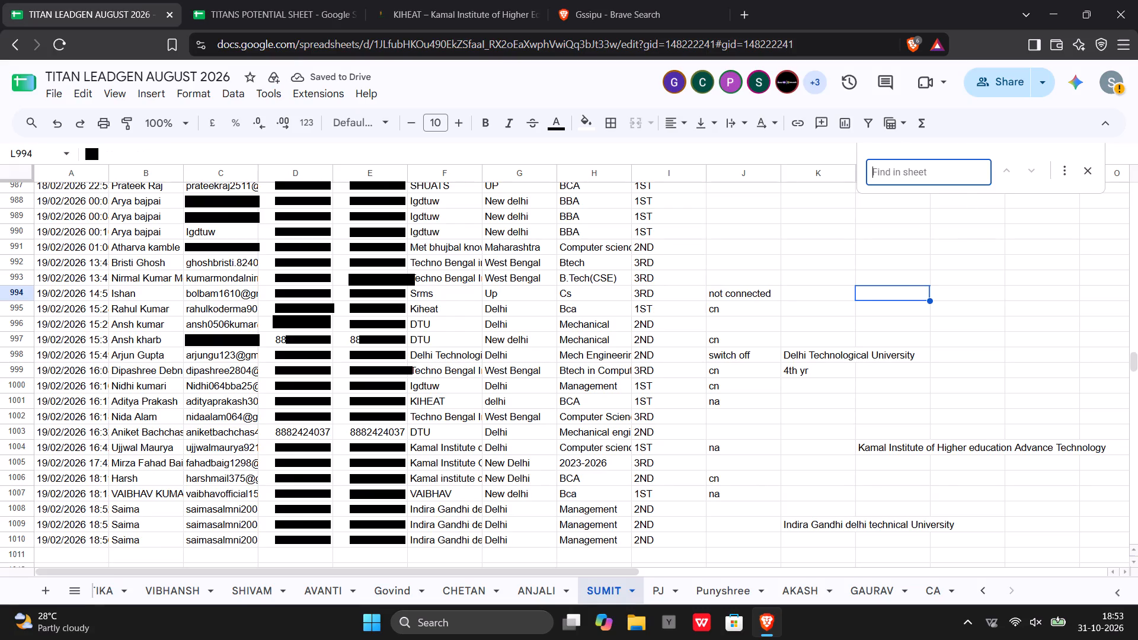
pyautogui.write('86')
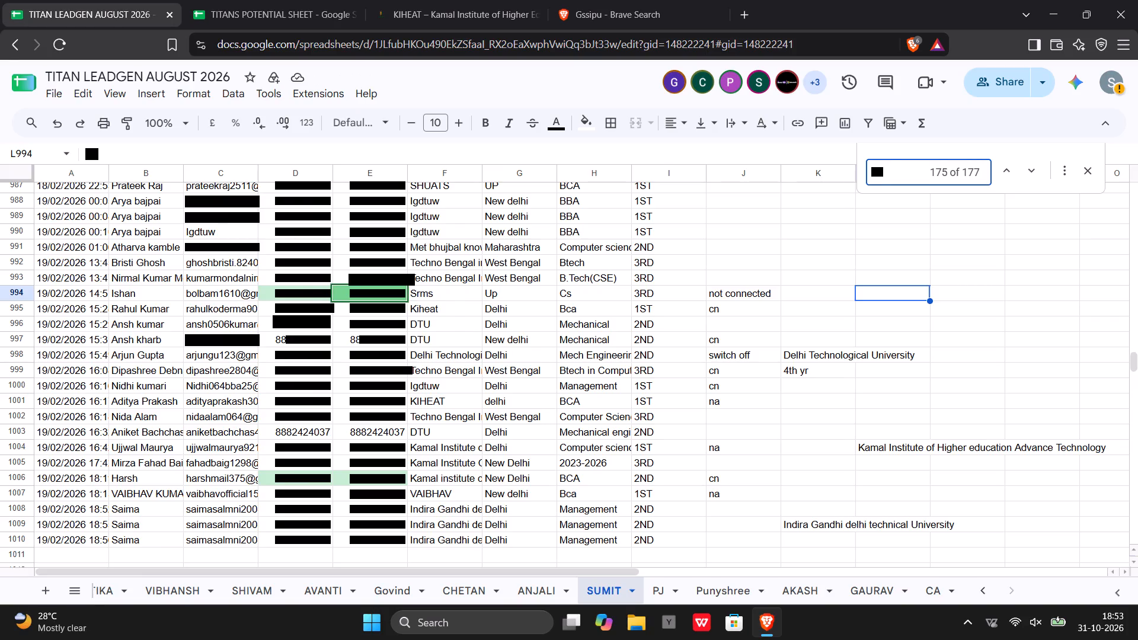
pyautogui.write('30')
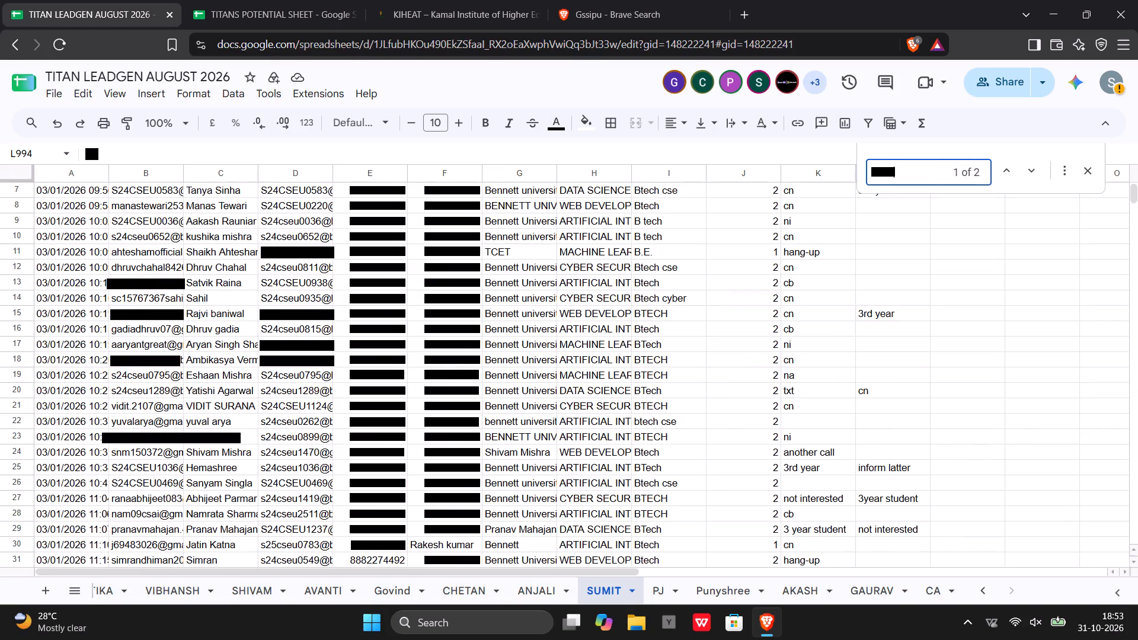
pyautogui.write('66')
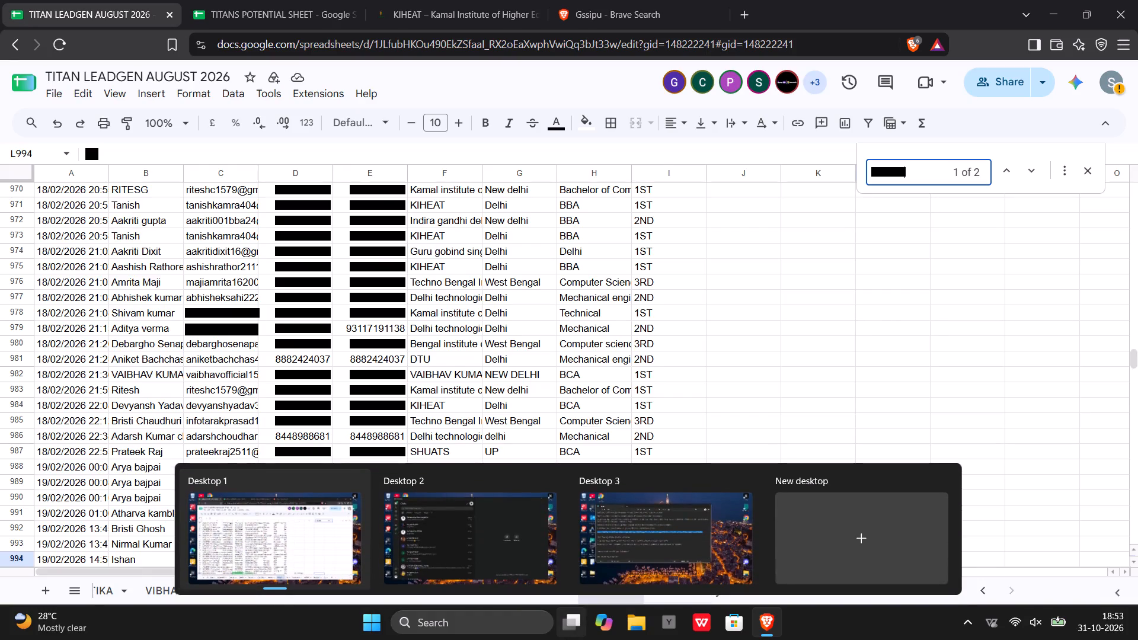
pyautogui.click(812, 361)
pyautogui.scroll(-1, 549, 472)
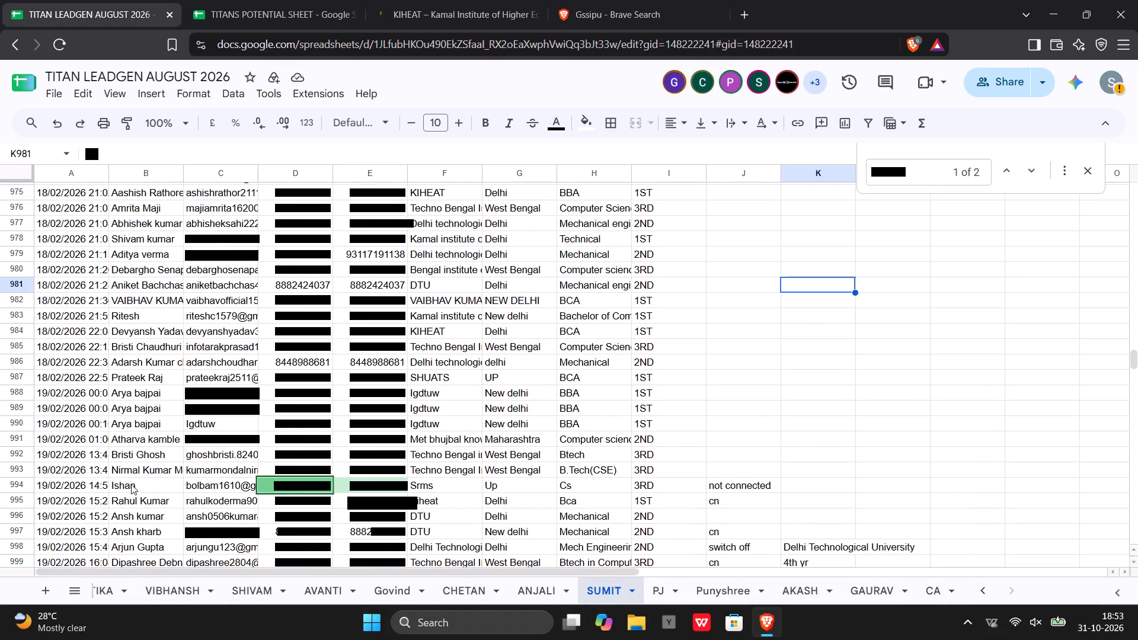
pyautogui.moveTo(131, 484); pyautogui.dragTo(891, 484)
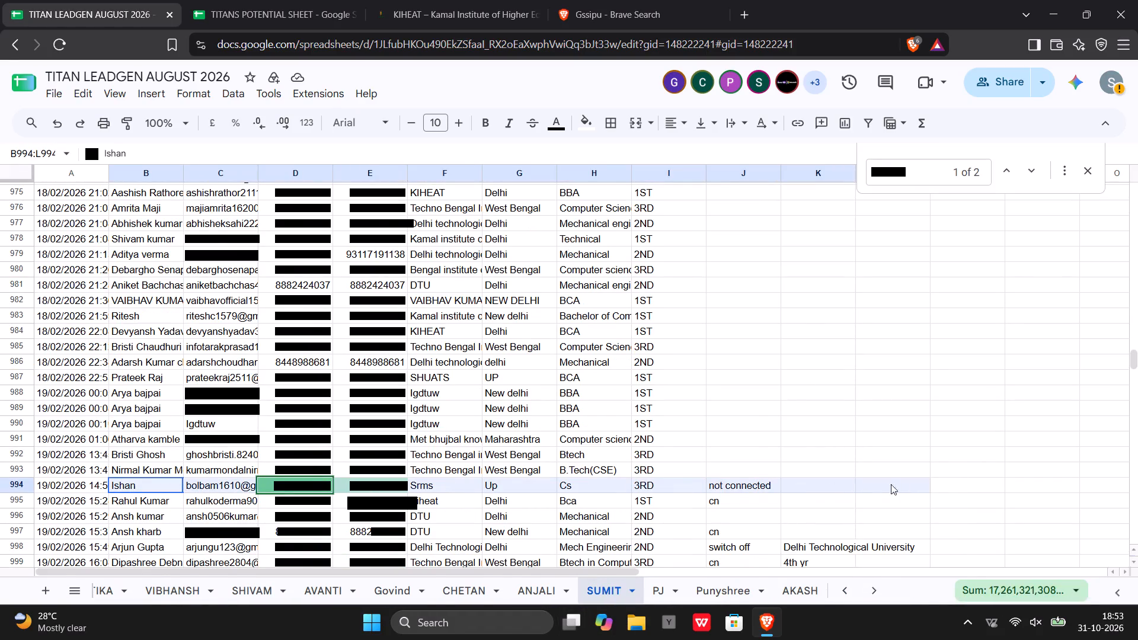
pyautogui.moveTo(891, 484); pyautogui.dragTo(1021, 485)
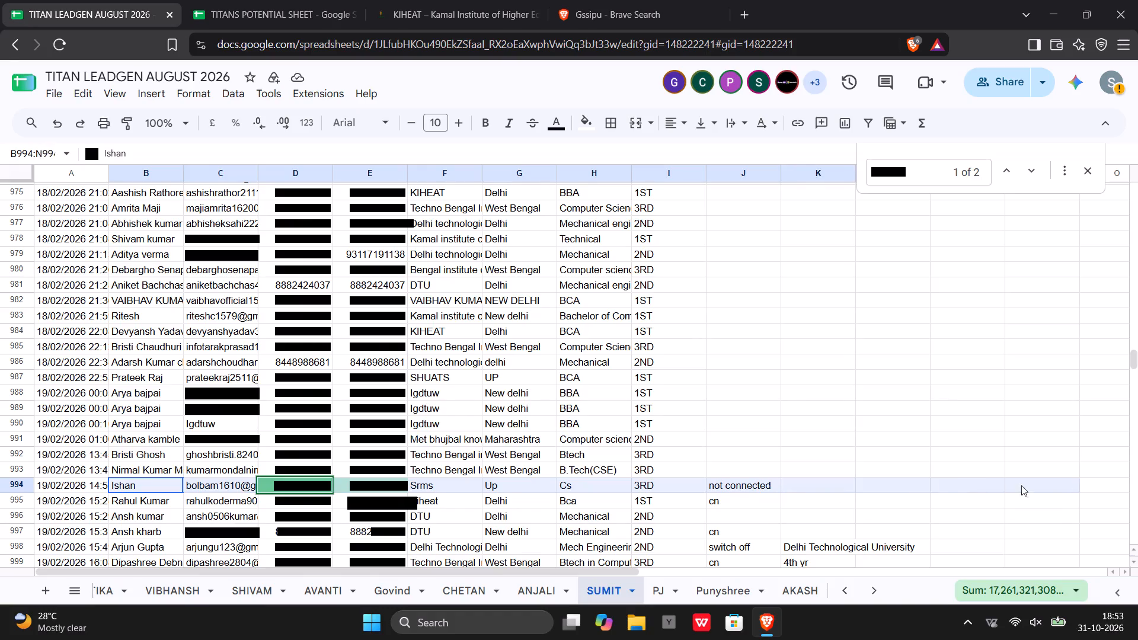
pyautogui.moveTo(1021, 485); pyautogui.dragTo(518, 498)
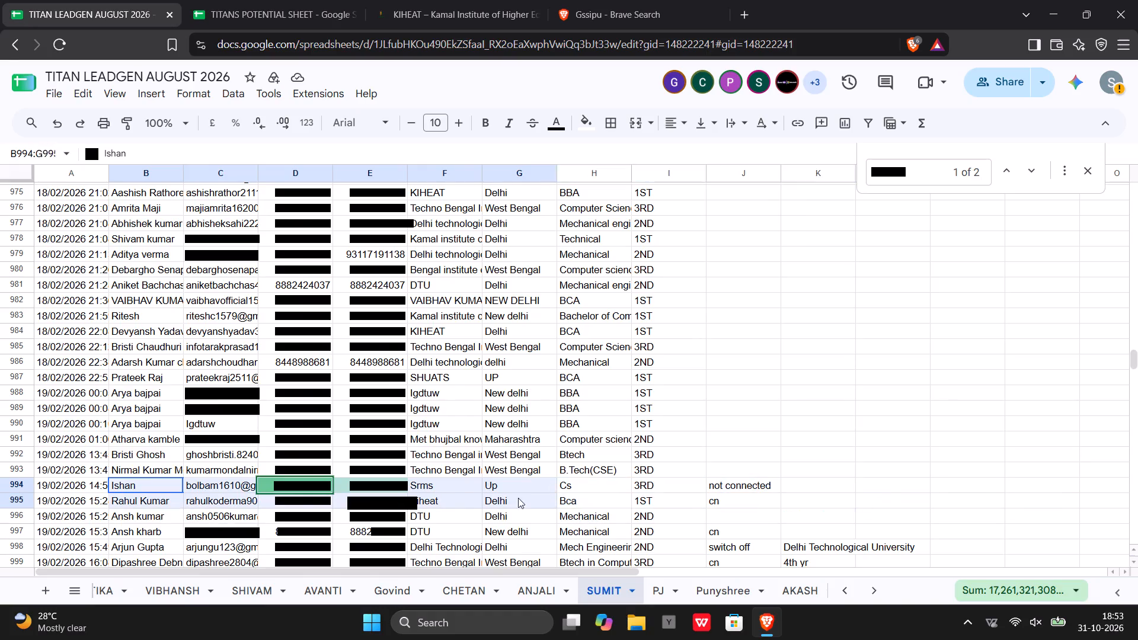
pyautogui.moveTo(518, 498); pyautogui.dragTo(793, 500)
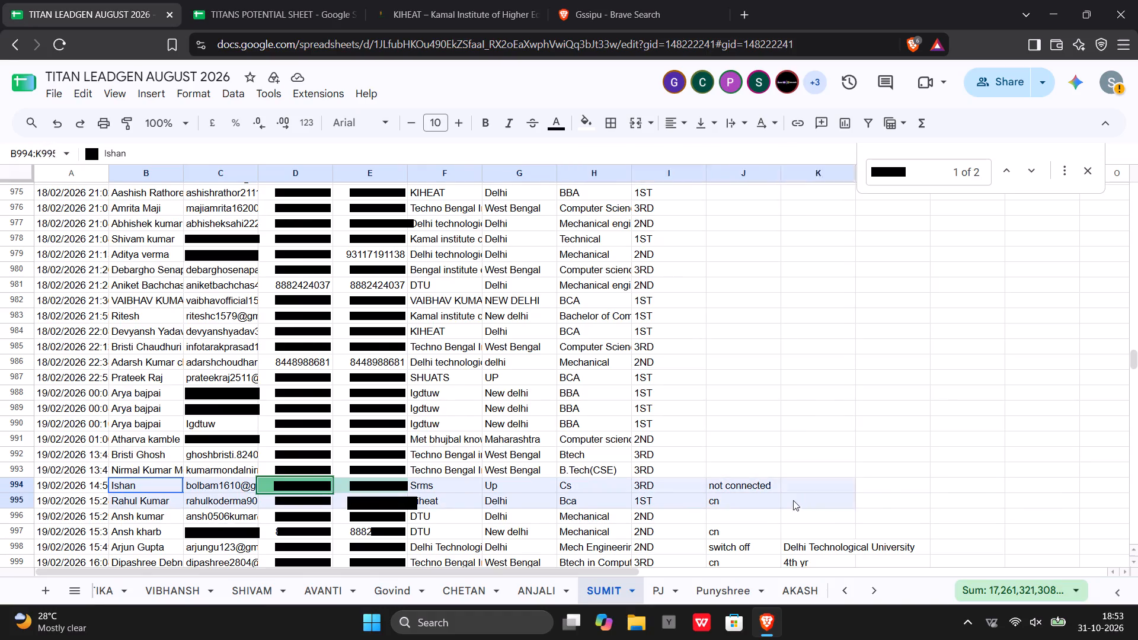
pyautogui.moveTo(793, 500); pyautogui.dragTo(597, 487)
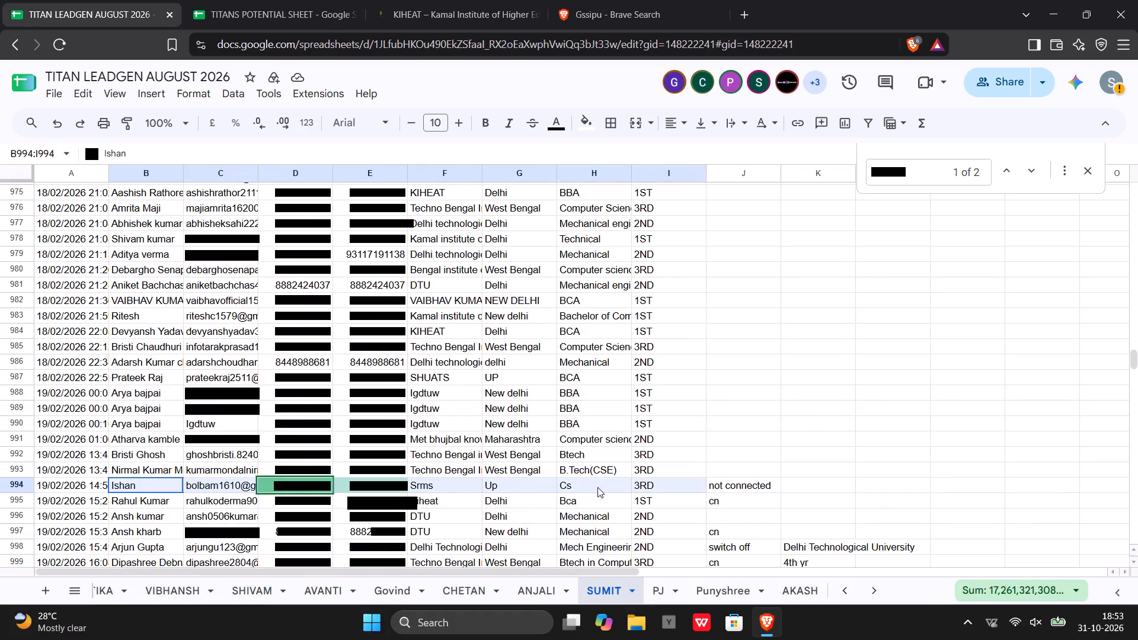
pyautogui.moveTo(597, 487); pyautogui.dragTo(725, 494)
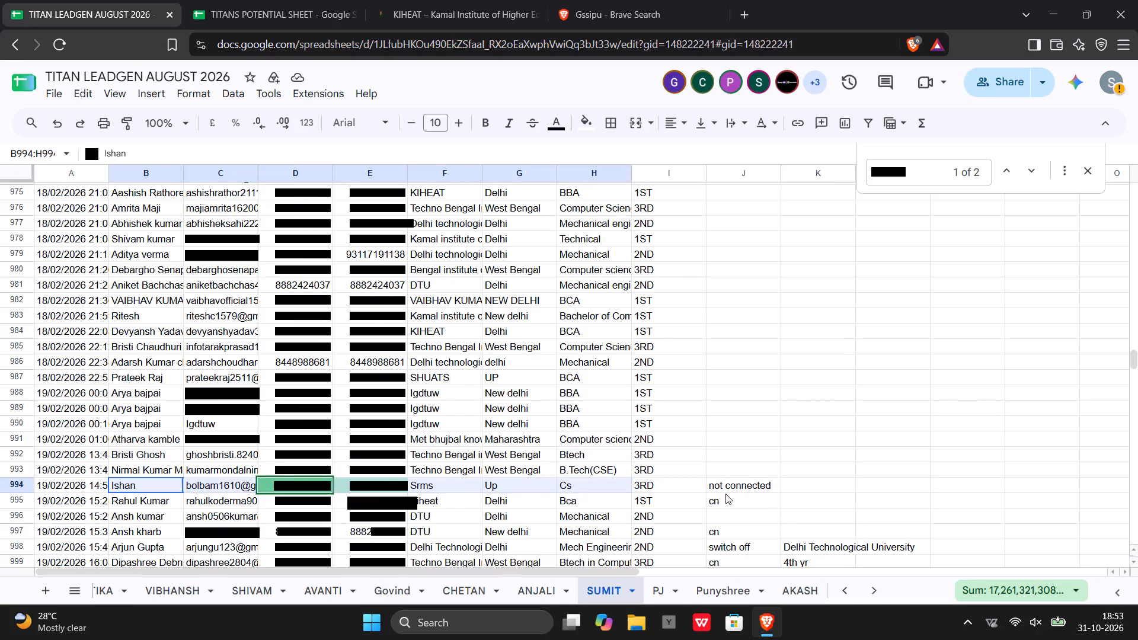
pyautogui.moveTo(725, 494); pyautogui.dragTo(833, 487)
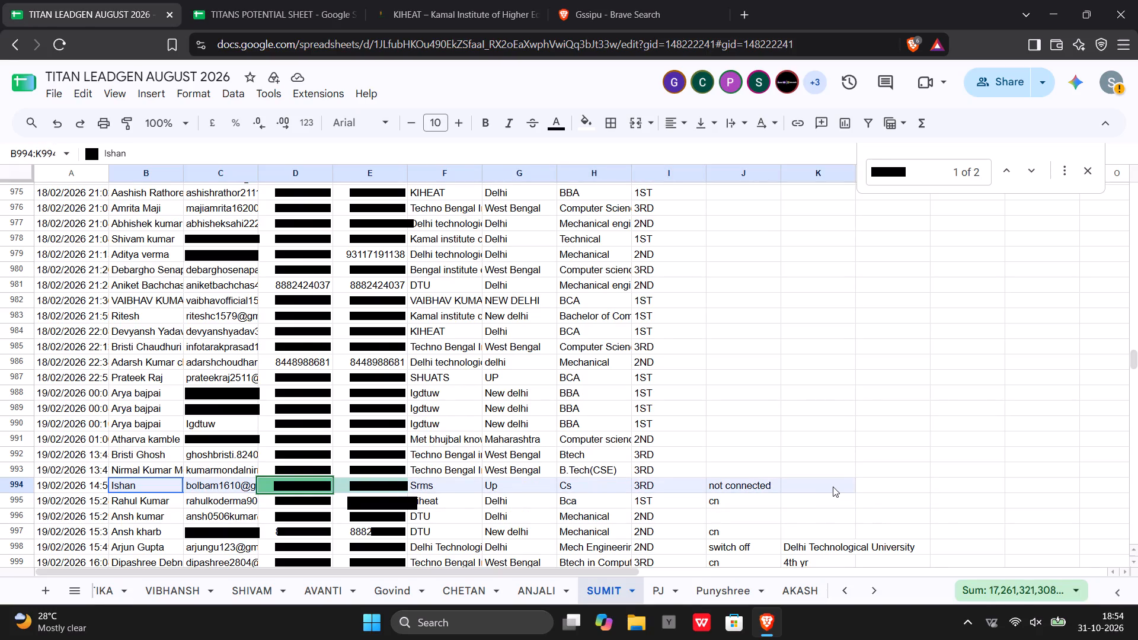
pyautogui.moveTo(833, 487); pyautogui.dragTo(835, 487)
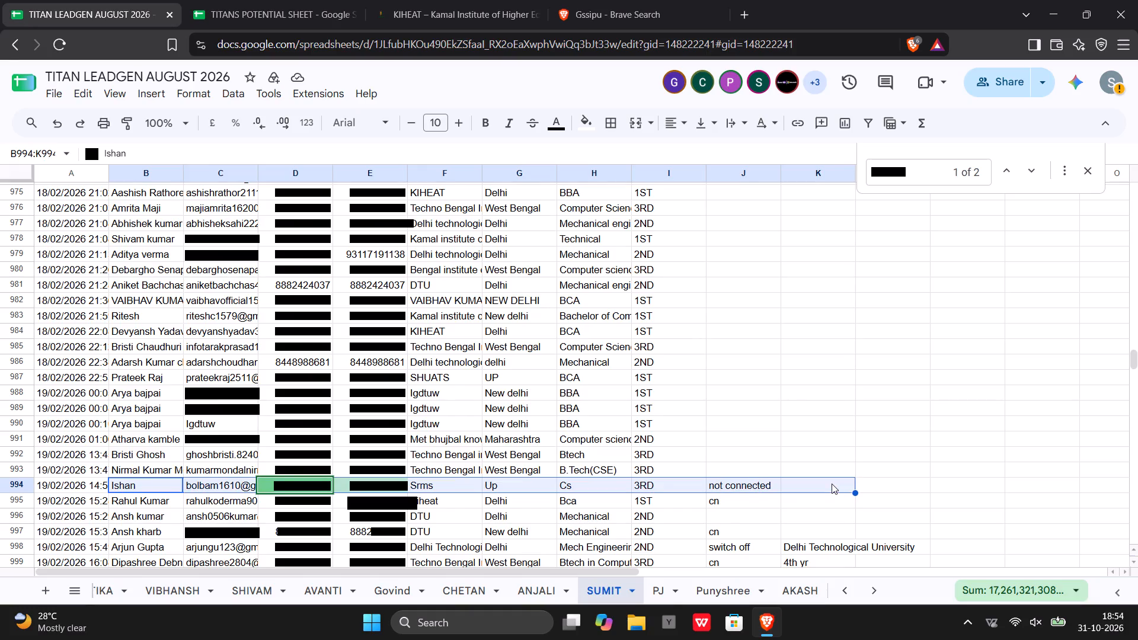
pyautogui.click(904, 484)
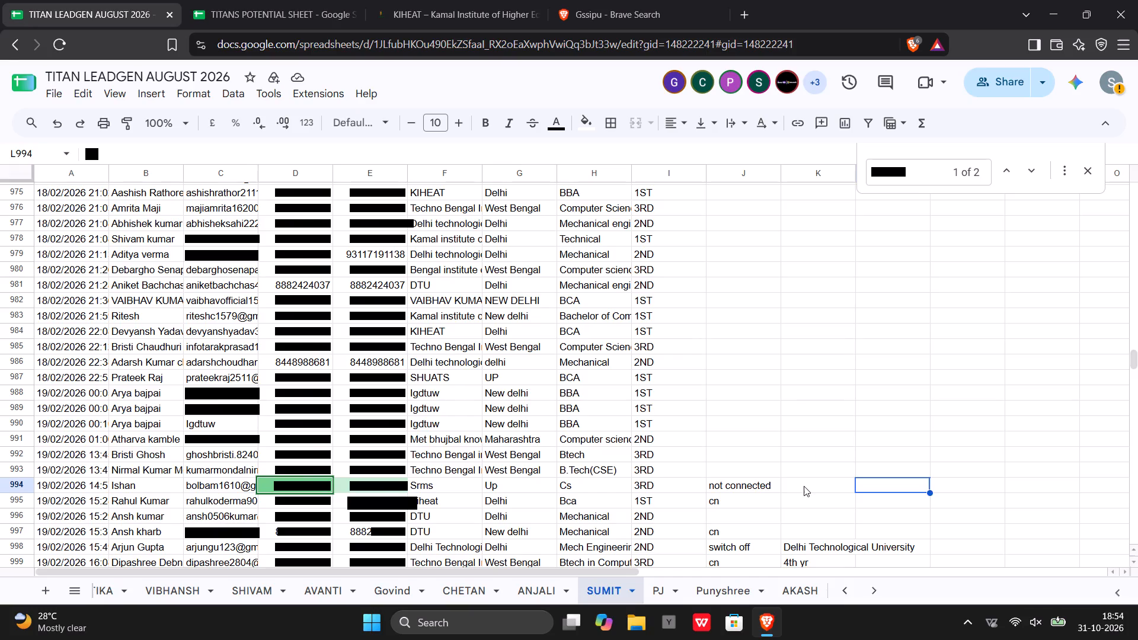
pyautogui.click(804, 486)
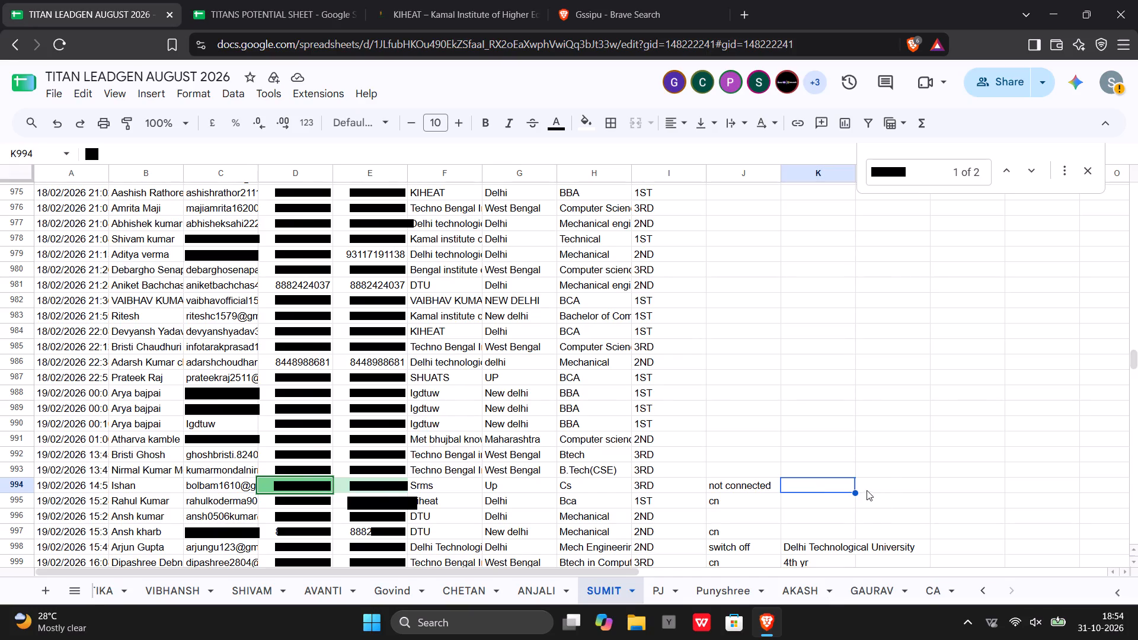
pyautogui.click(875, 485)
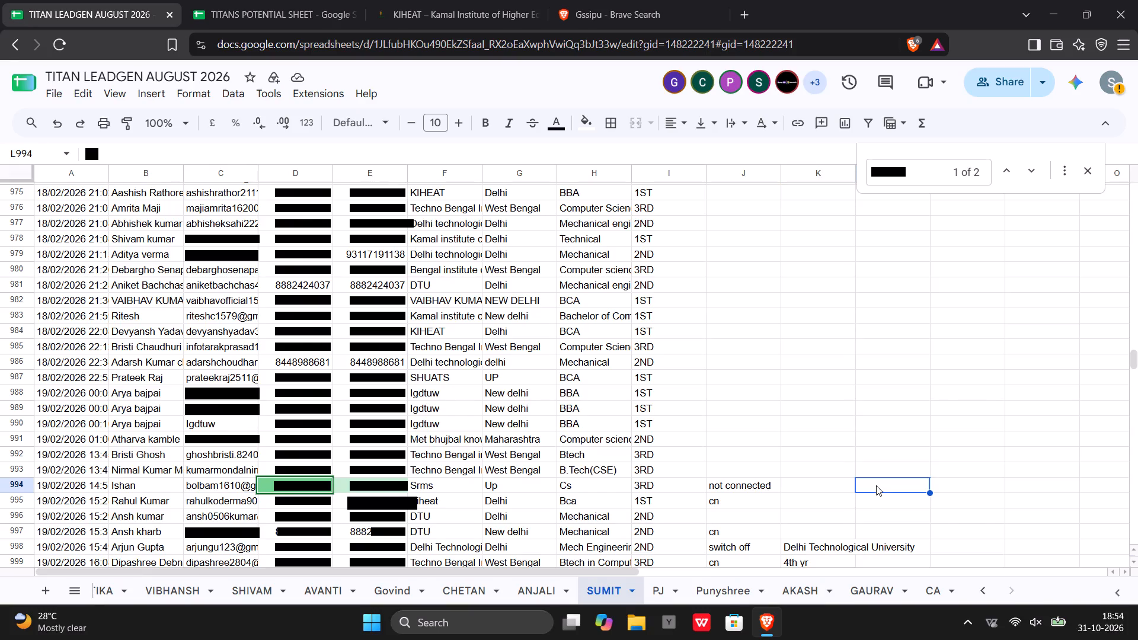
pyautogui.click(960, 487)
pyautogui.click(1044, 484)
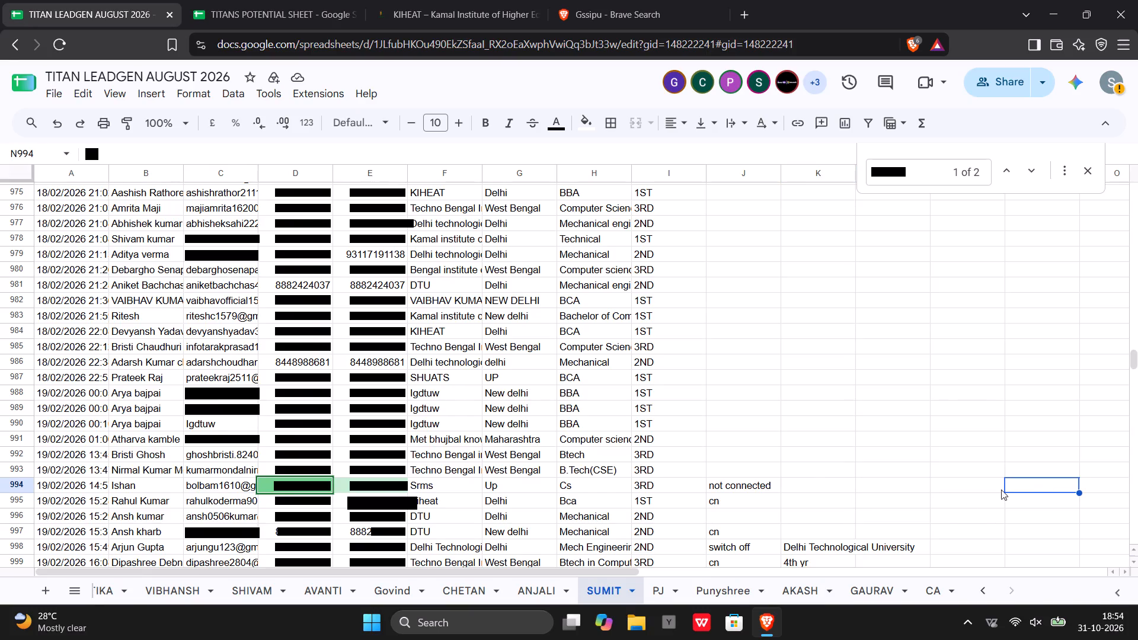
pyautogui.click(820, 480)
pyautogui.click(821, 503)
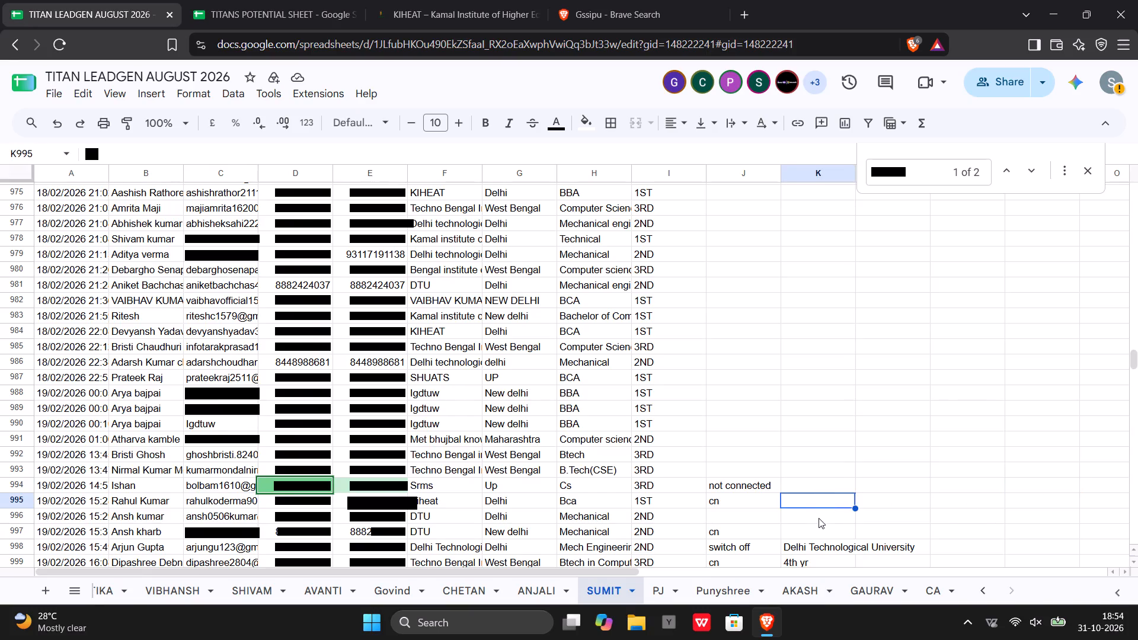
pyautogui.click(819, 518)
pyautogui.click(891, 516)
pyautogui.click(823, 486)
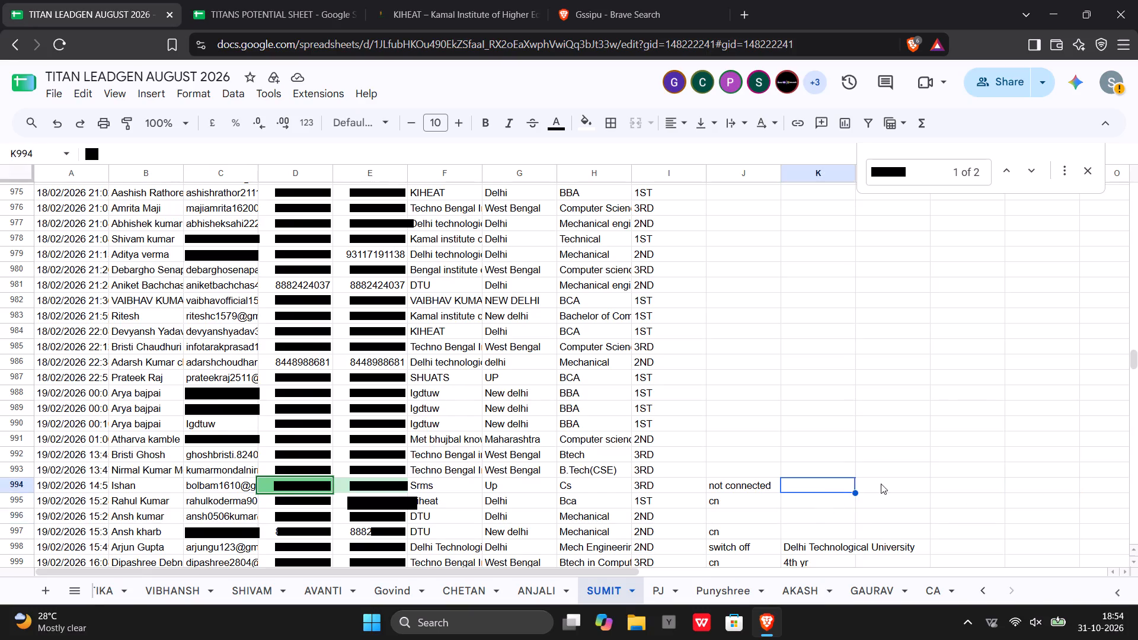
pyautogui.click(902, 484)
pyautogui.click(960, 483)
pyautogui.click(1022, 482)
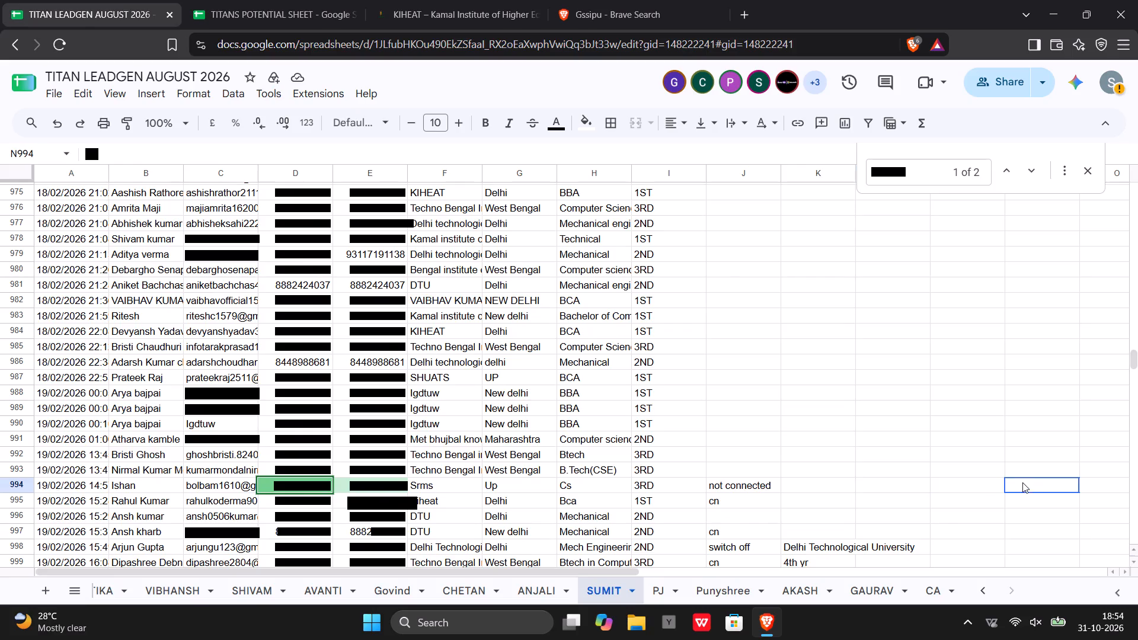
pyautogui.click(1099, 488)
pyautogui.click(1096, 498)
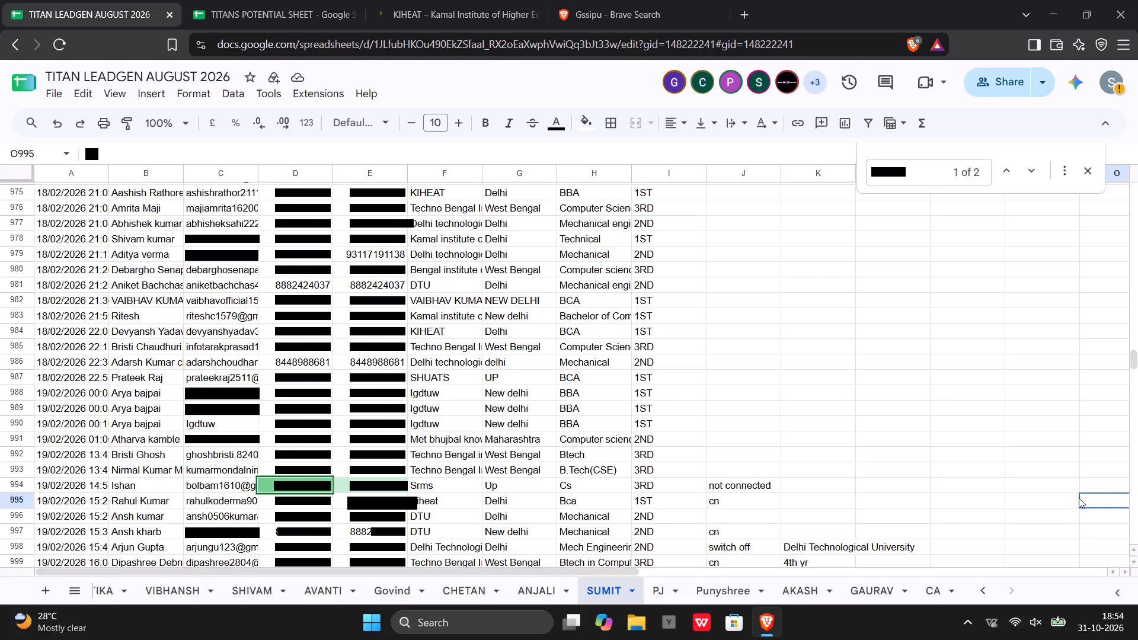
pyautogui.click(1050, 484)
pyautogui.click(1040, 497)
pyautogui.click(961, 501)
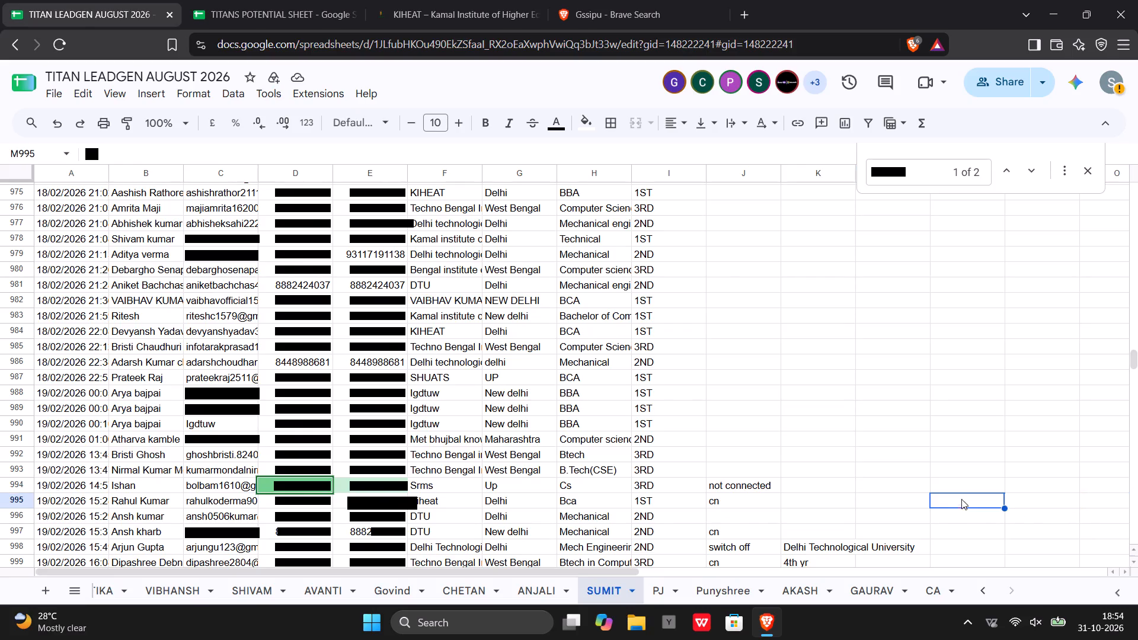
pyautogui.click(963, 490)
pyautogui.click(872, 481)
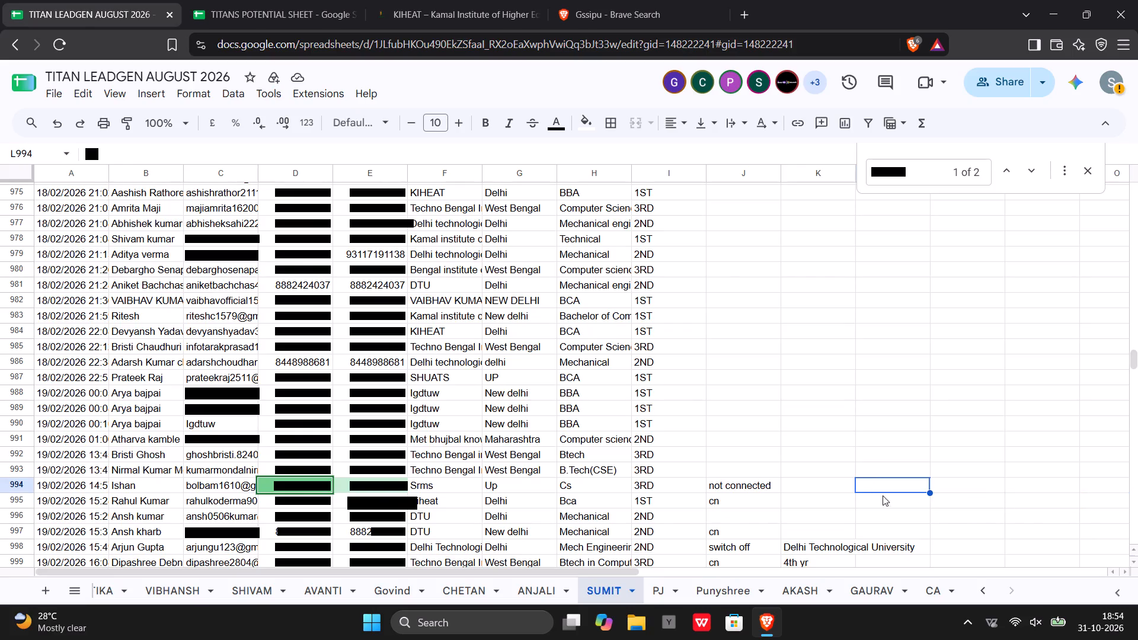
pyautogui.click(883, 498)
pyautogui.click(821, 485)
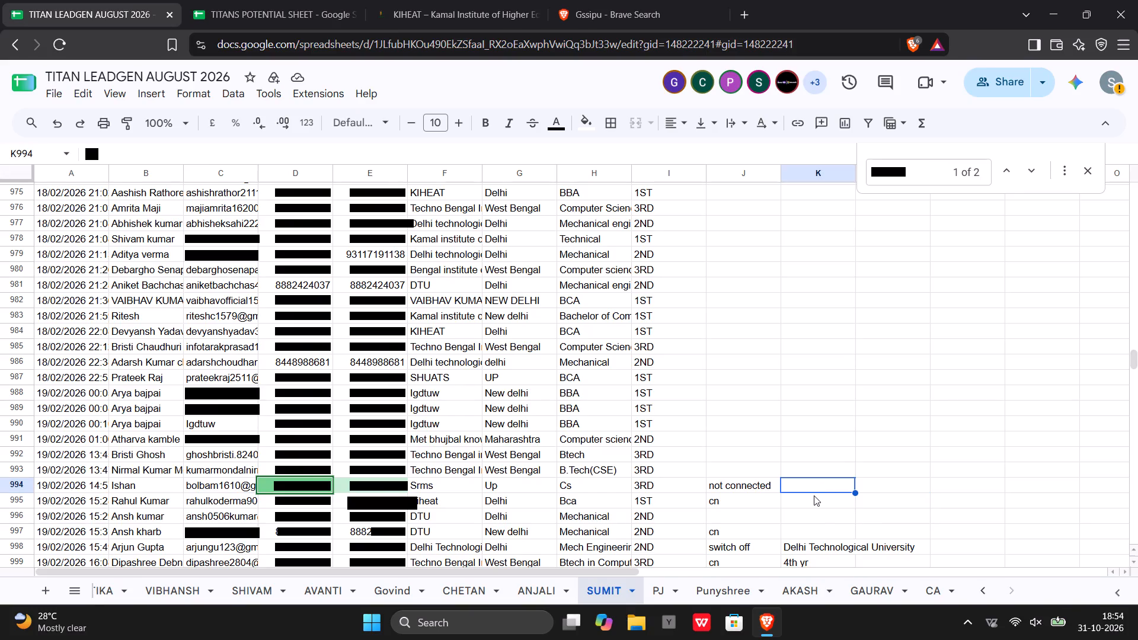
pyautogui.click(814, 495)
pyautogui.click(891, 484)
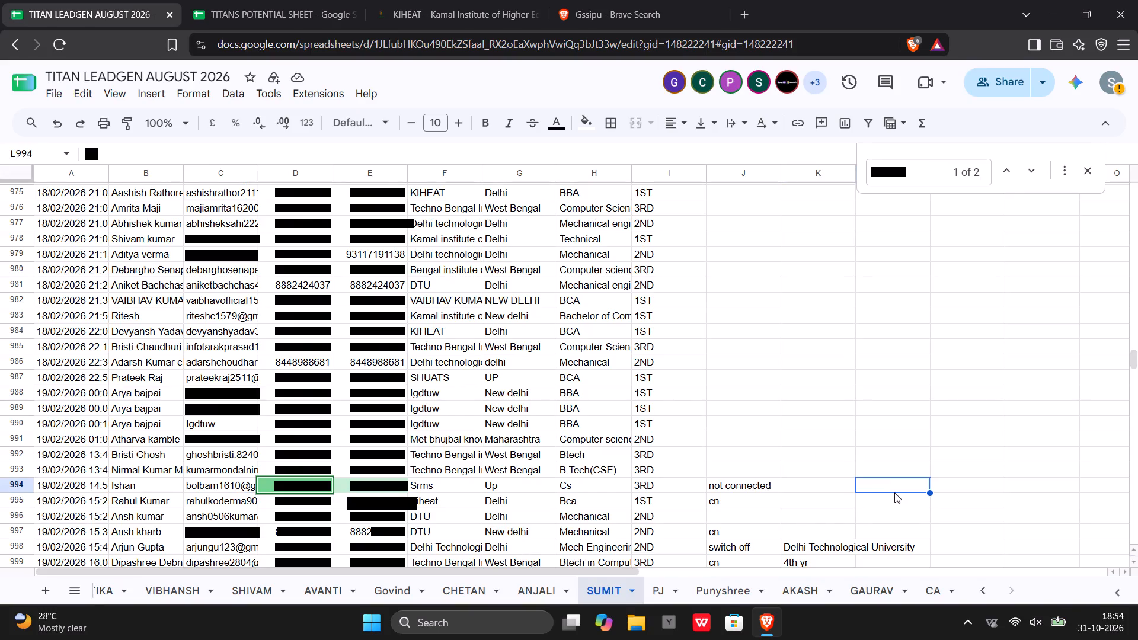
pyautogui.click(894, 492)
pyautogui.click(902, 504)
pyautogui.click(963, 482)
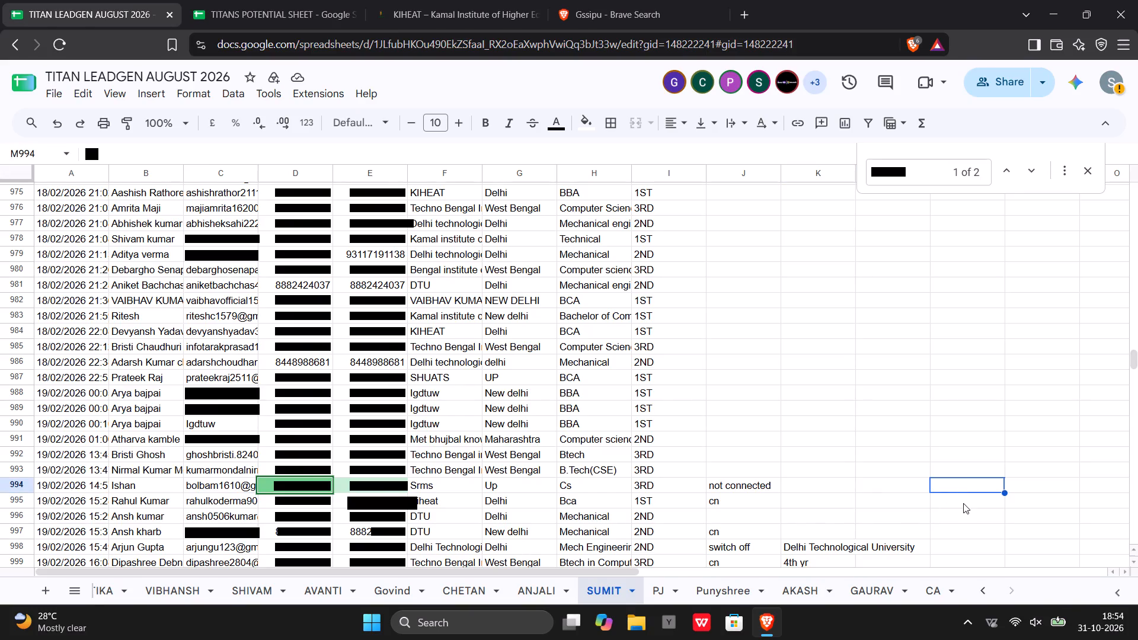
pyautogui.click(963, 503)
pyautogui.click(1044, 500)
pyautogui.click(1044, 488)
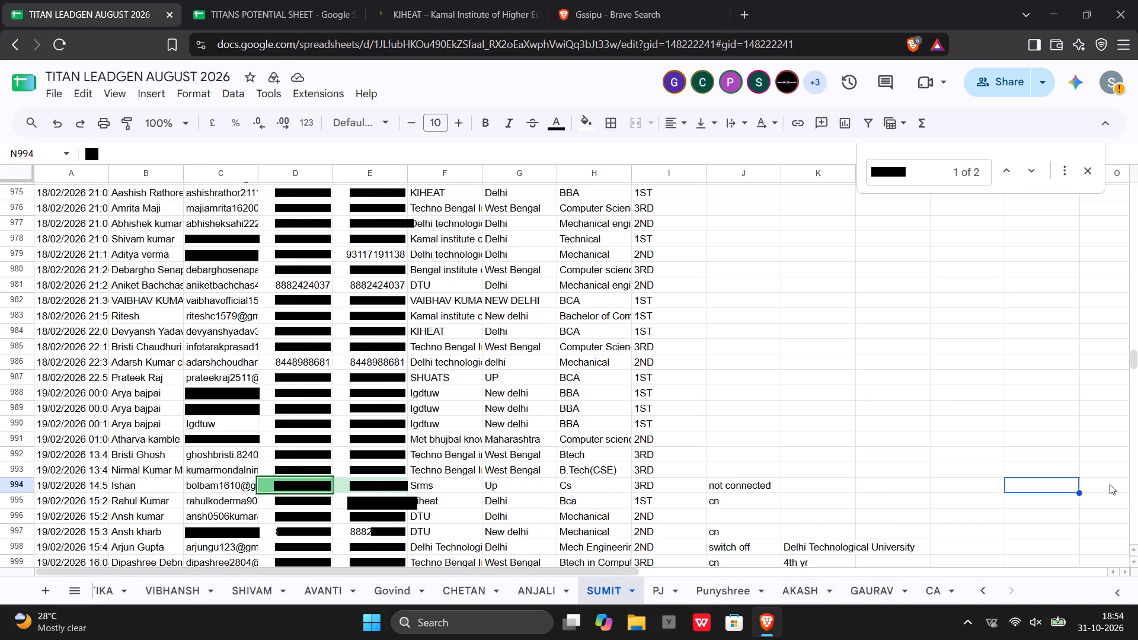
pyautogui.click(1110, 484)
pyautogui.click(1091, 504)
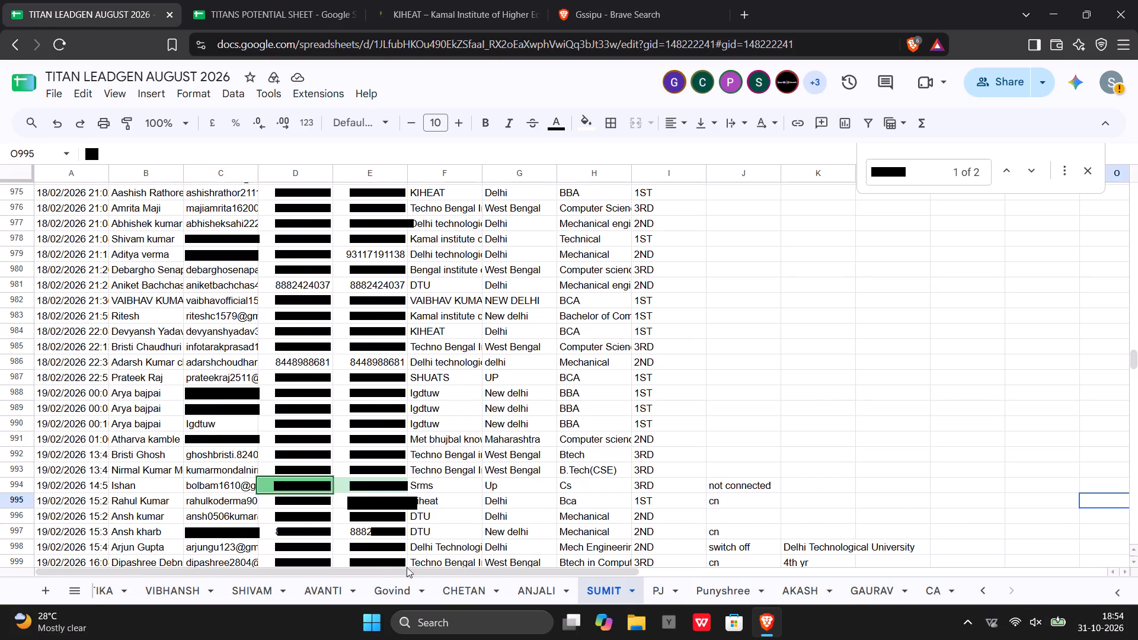
# Copy the column D contact number of the Srms lead in row 994.
pyautogui.rightClick(302, 484)
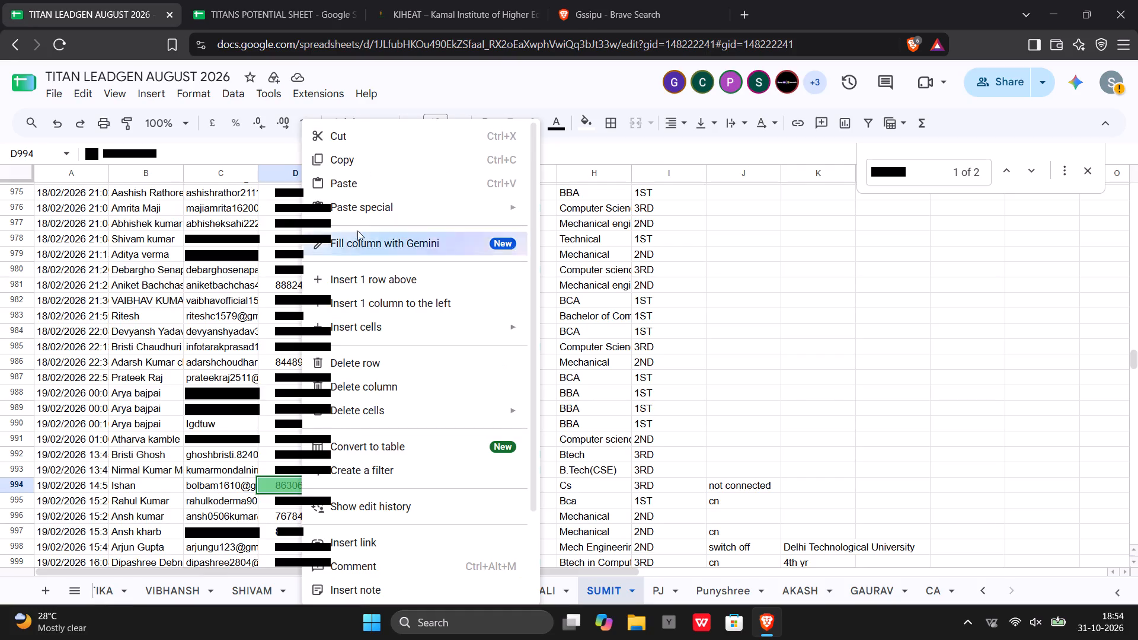
pyautogui.click(394, 168)
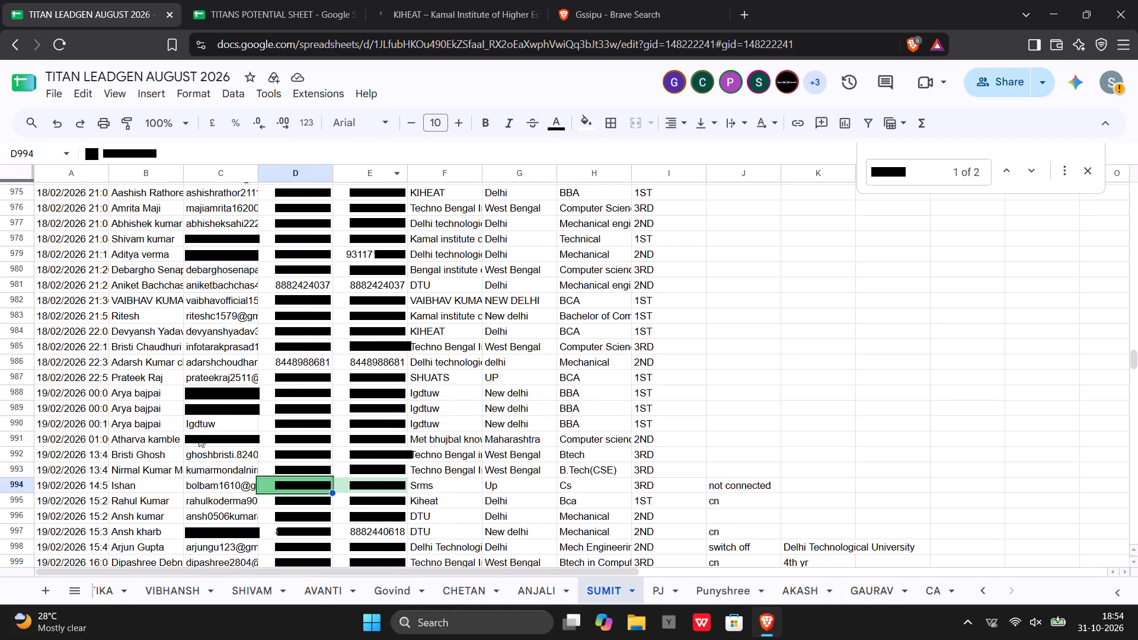
# Copy the column B name of the Srms lead in row 994.
pyautogui.rightClick(138, 485)
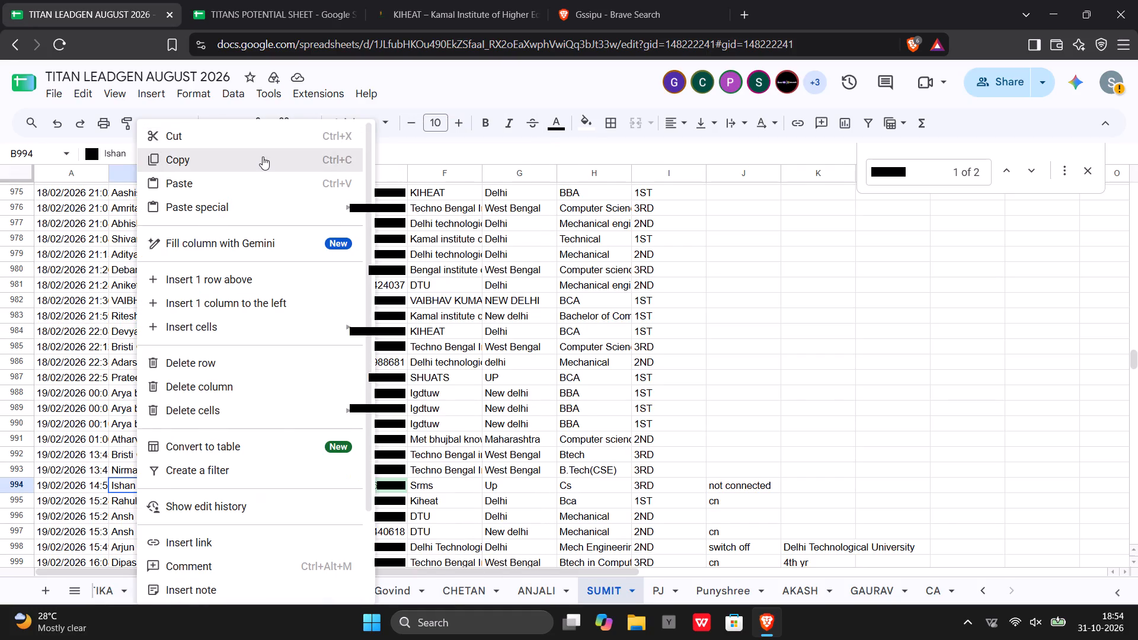
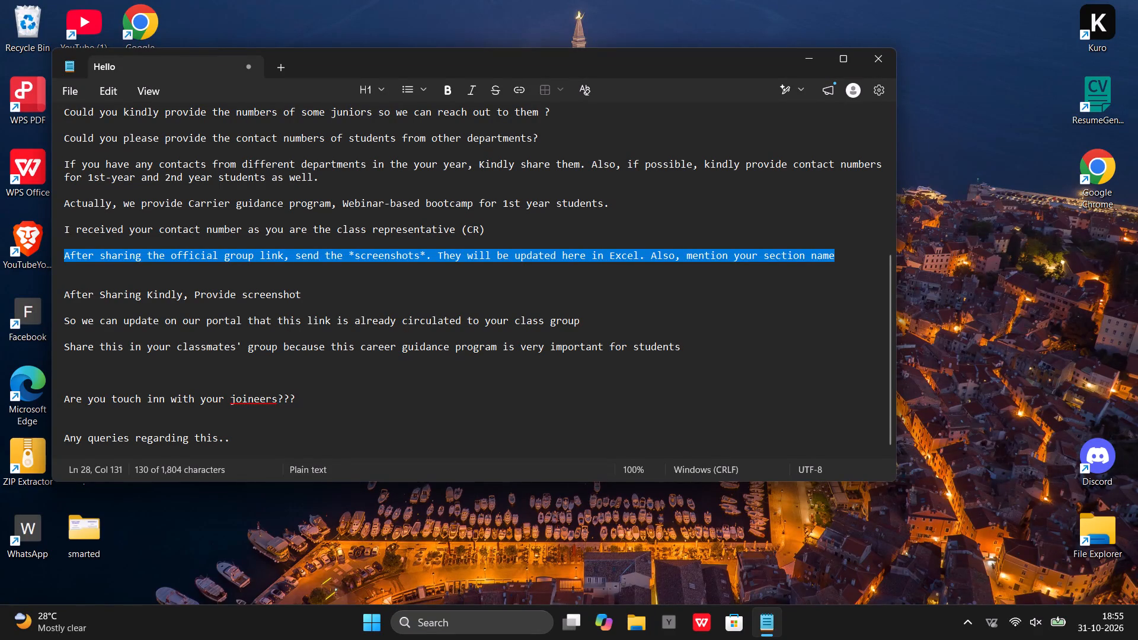
# In the Hello notes in Notepad, copy the line "Could you kindly provide the numbers of some juniors so we can reach out to them ?".
pyautogui.scroll(1, 434, 305)
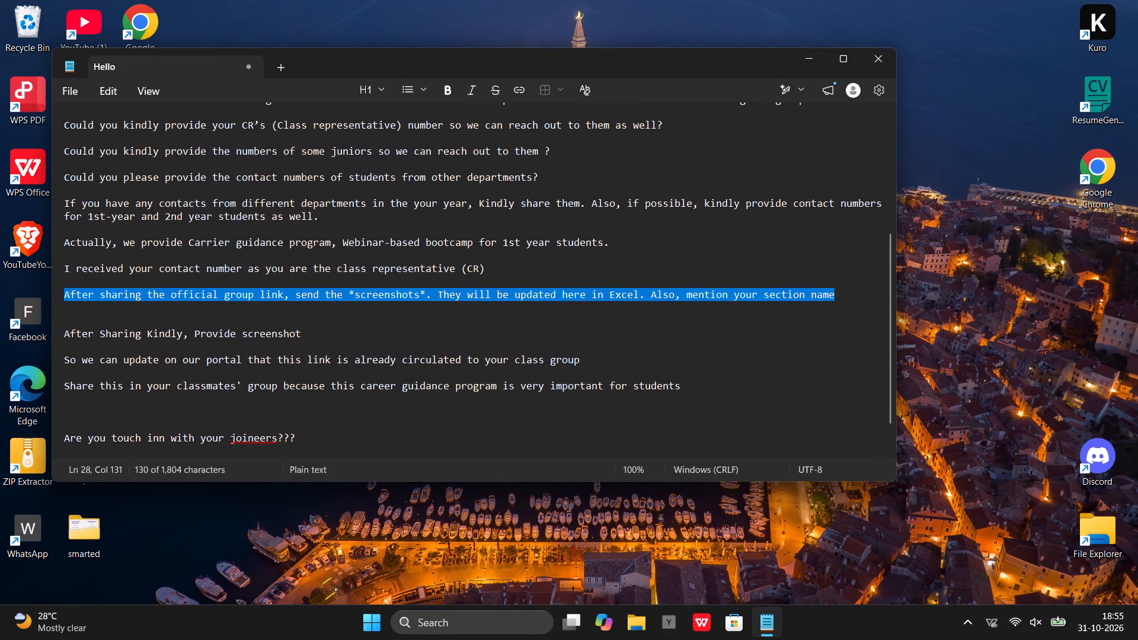
pyautogui.scroll(4, 324, 284)
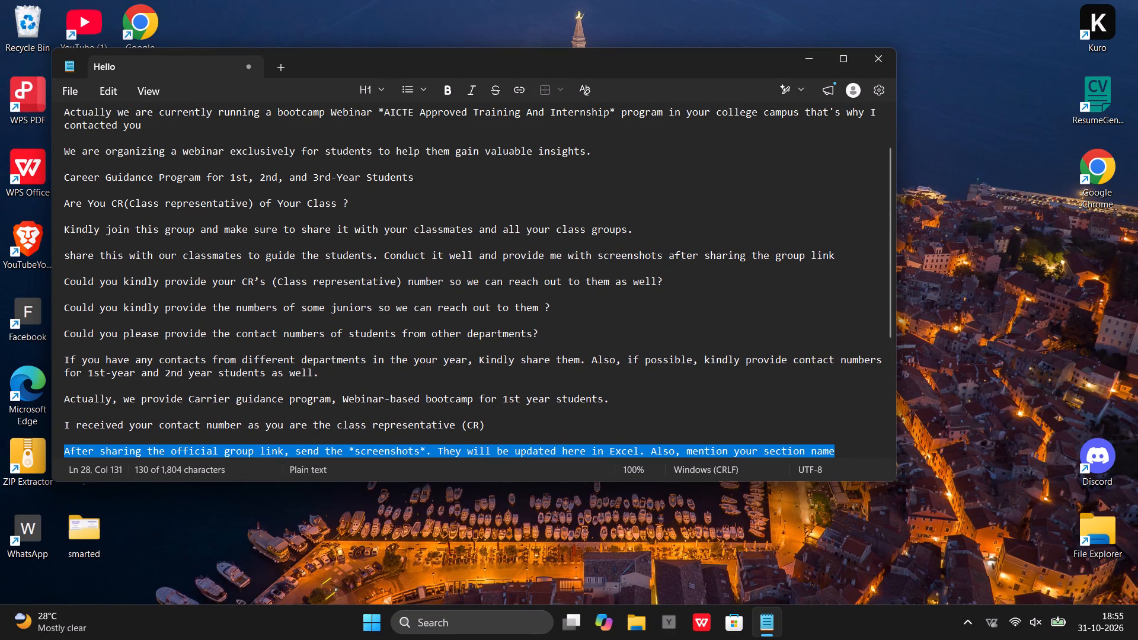
pyautogui.moveTo(561, 309); pyautogui.dragTo(560, 301)
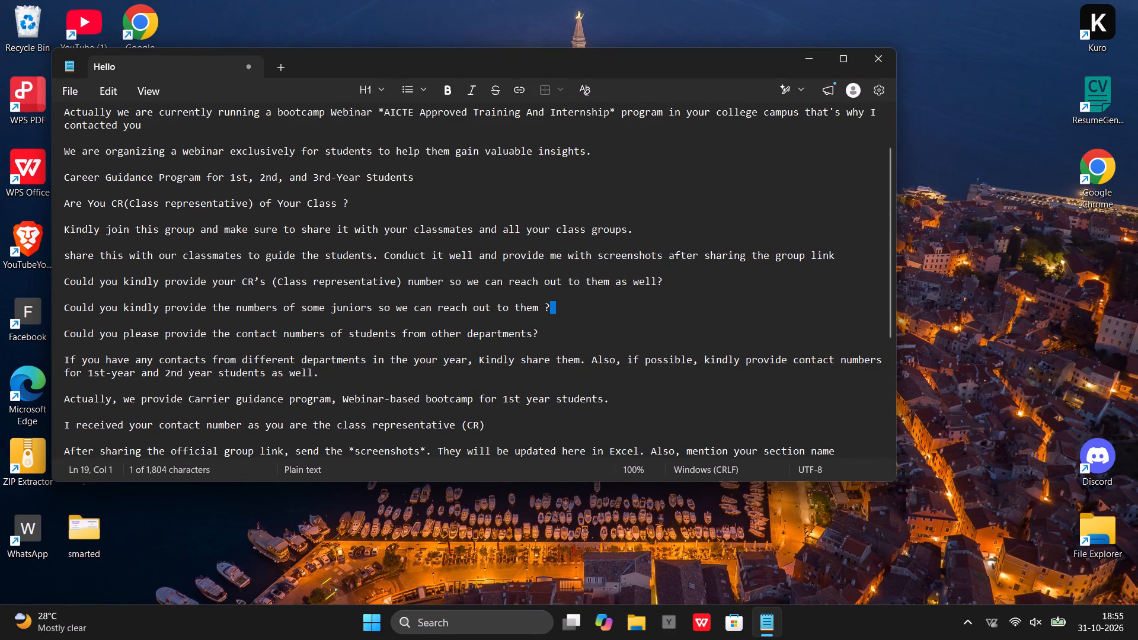
pyautogui.moveTo(560, 301); pyautogui.dragTo(558, 296)
pyautogui.hotkey('ctrl', 'c')
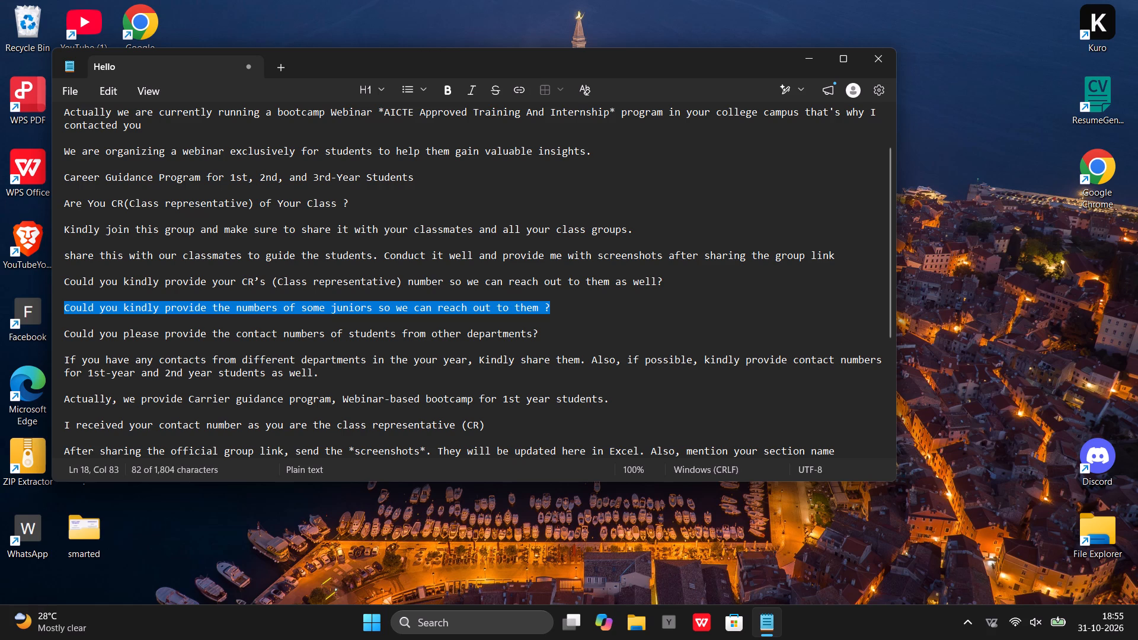
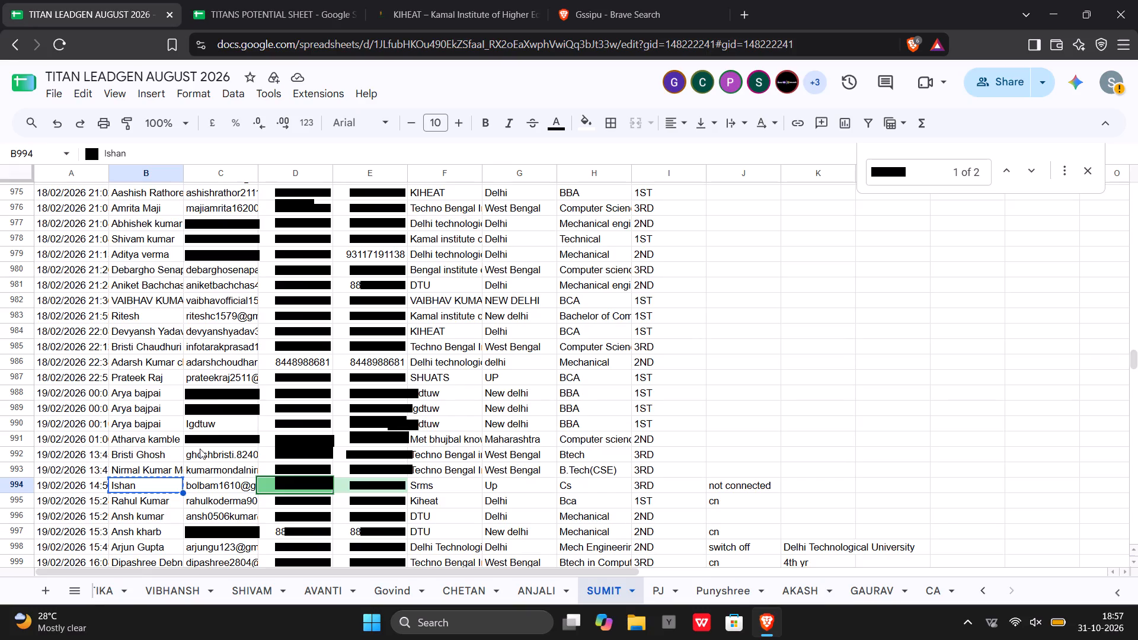
# Copy the phone number in column D of the lead in row 991 of the SUMIT sheet.
pyautogui.click(148, 440)
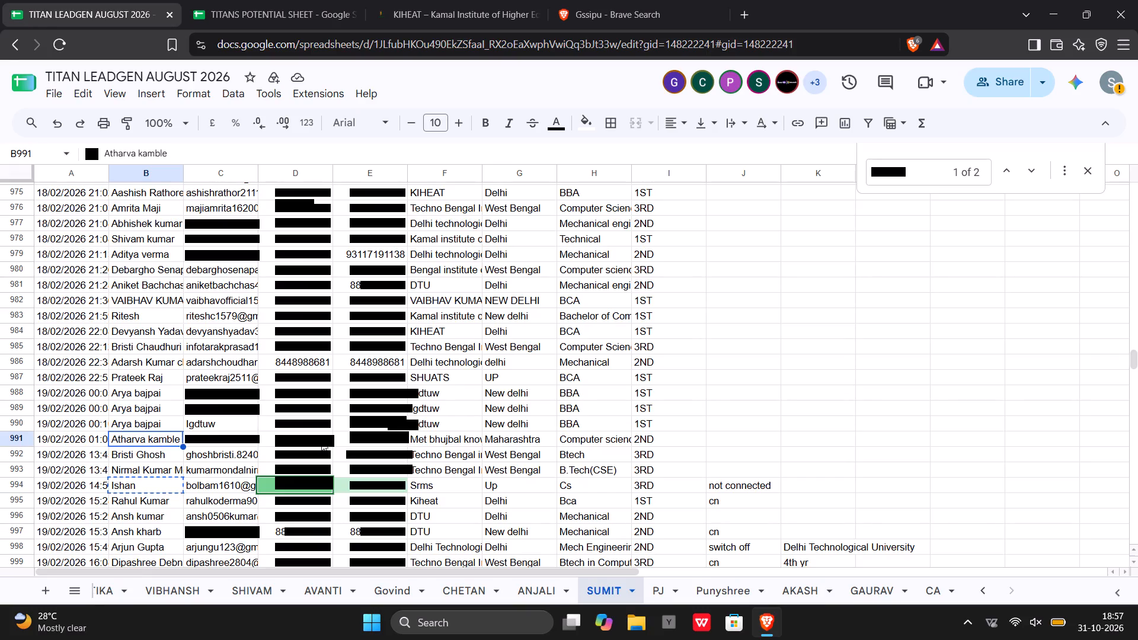
pyautogui.click(313, 442)
pyautogui.rightClick(313, 442)
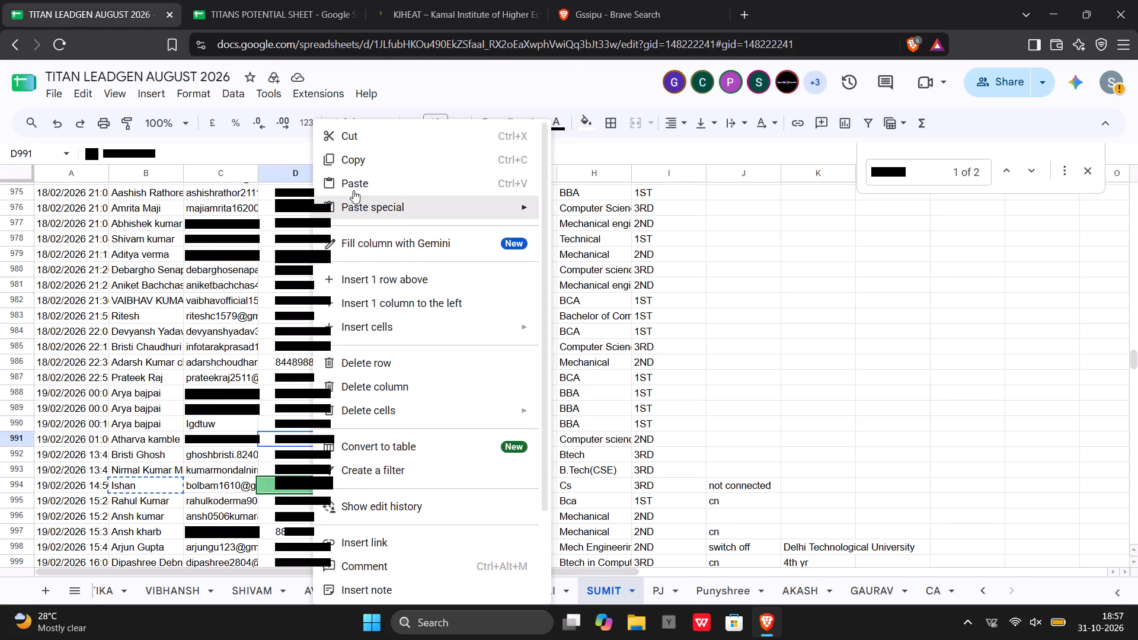
pyautogui.click(360, 160)
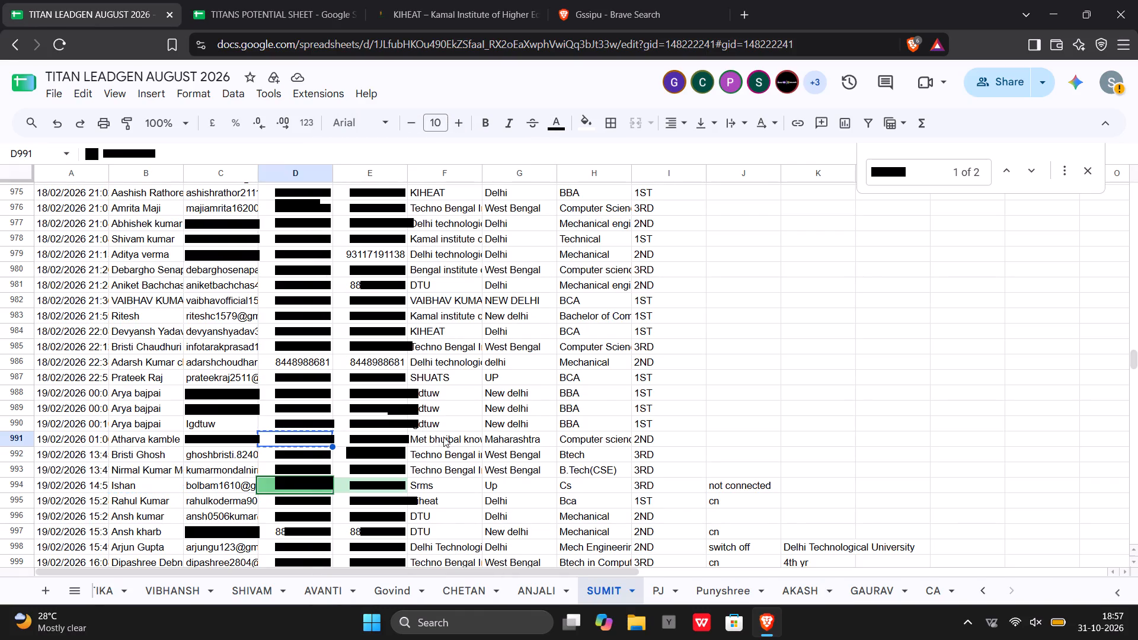
# Copy the college name "Met bhujbal knowledge city" from column F of row 991 into the remarks cell K991.
pyautogui.rightClick(440, 439)
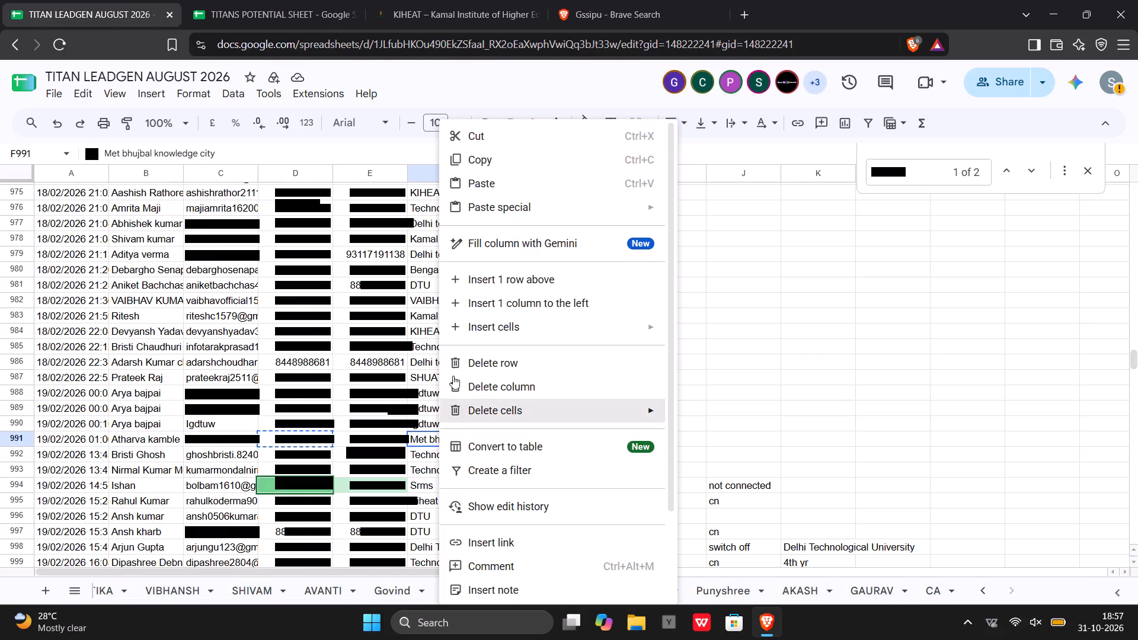
pyautogui.click(485, 158)
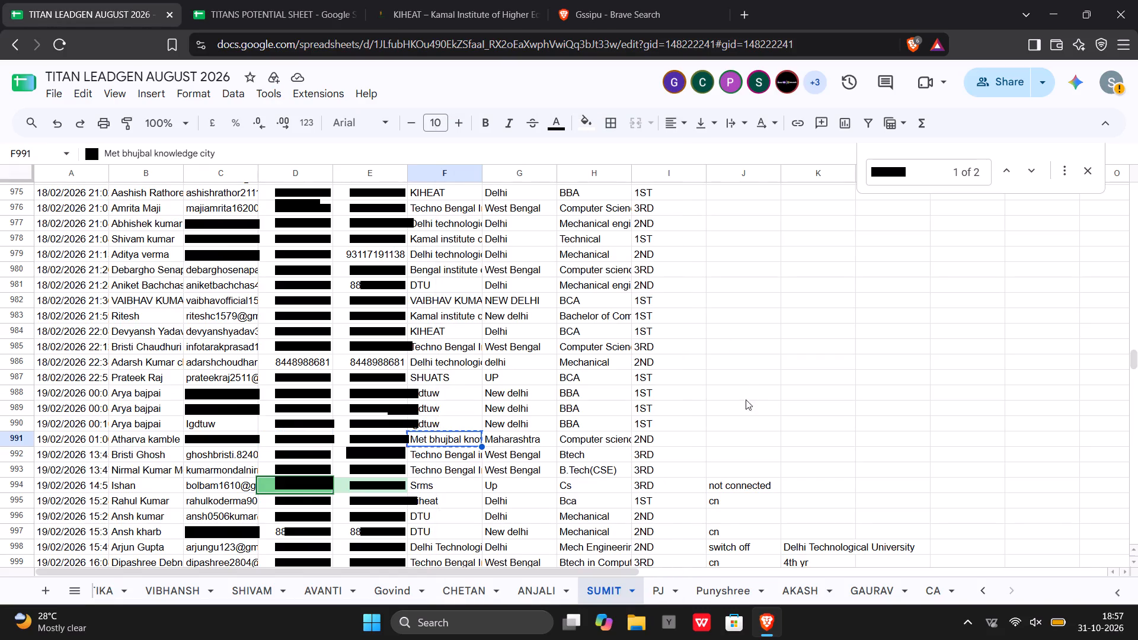
pyautogui.click(800, 436)
pyautogui.hotkey('ctrl', 'v')
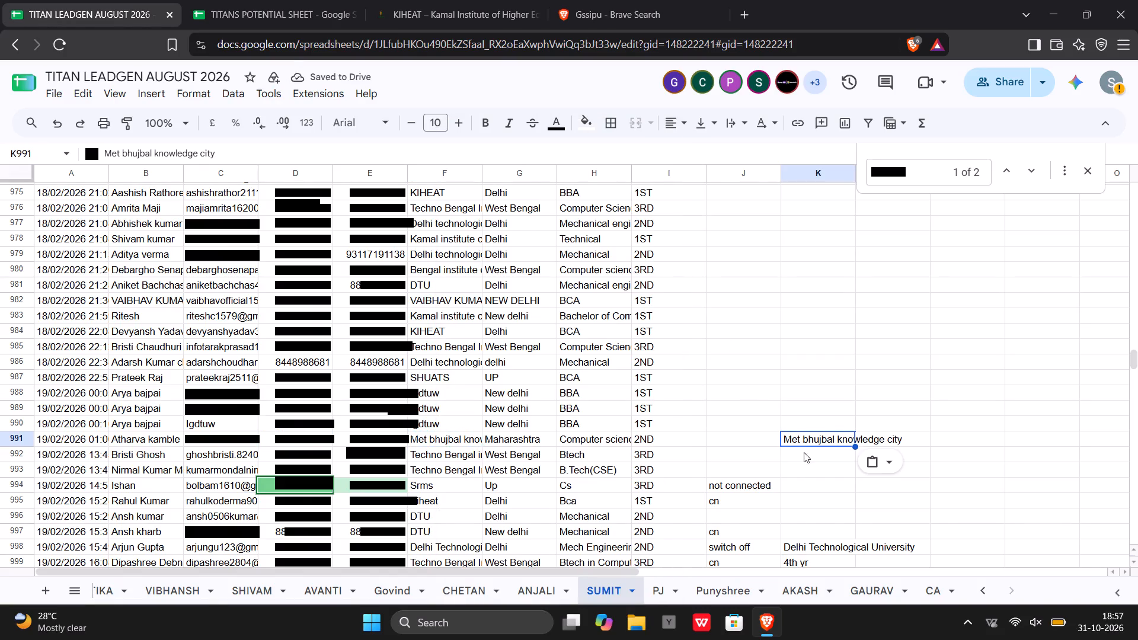
pyautogui.click(800, 456)
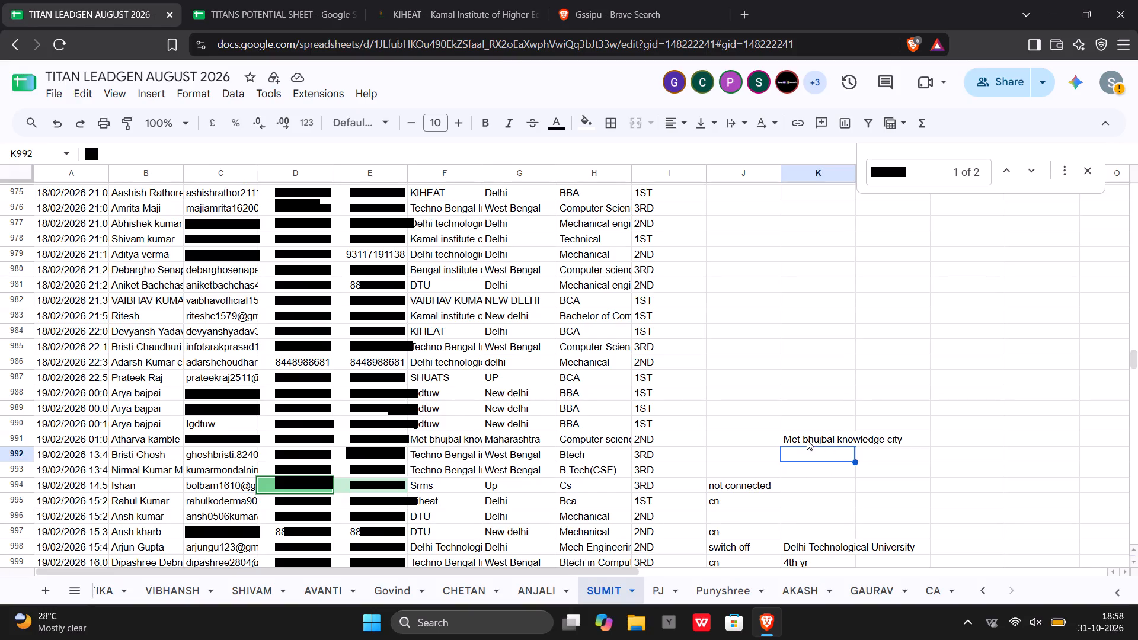
# Select the phone number cell in column D of the lead in row 991.
pyautogui.click(302, 434)
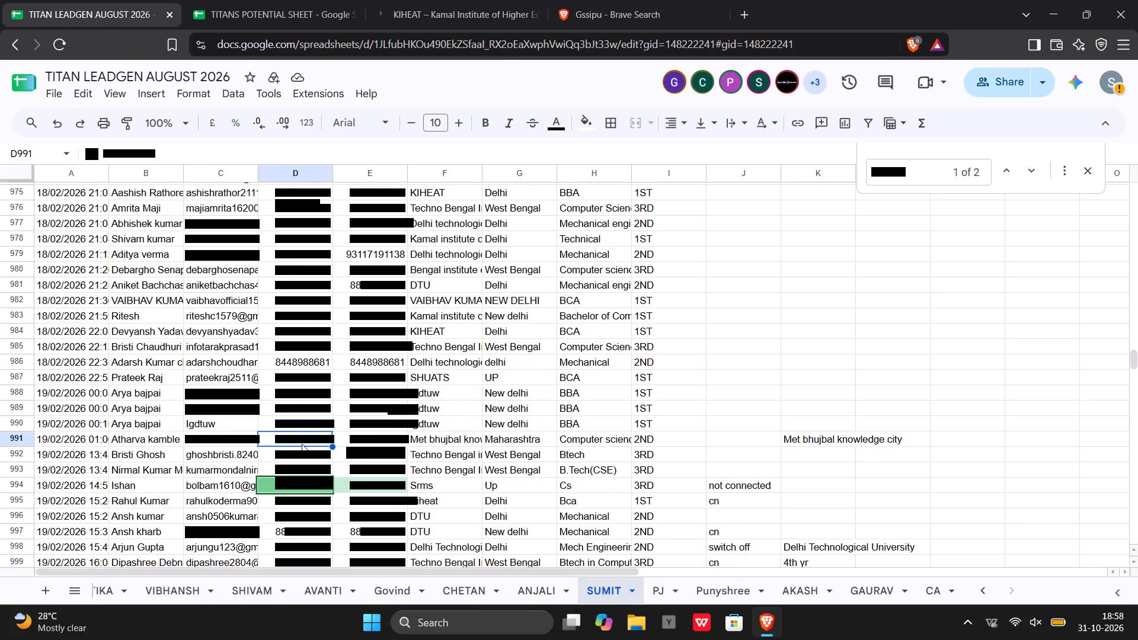
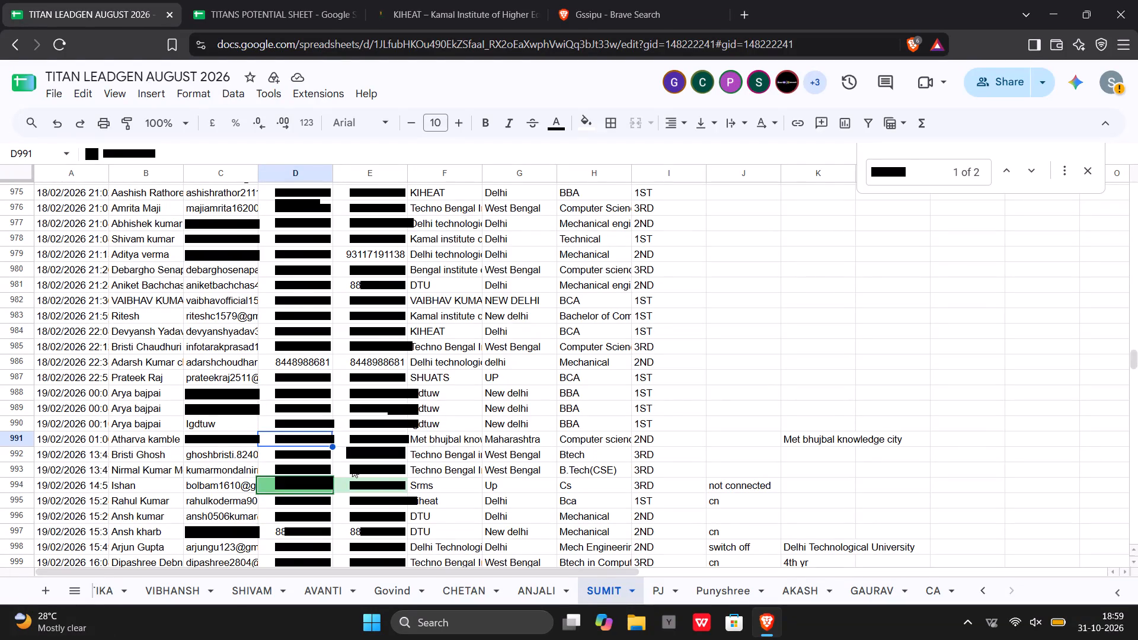
# Record the call status "ni" in column J for the lead in row 991 of the SUMIT sheet.
pyautogui.click(721, 434)
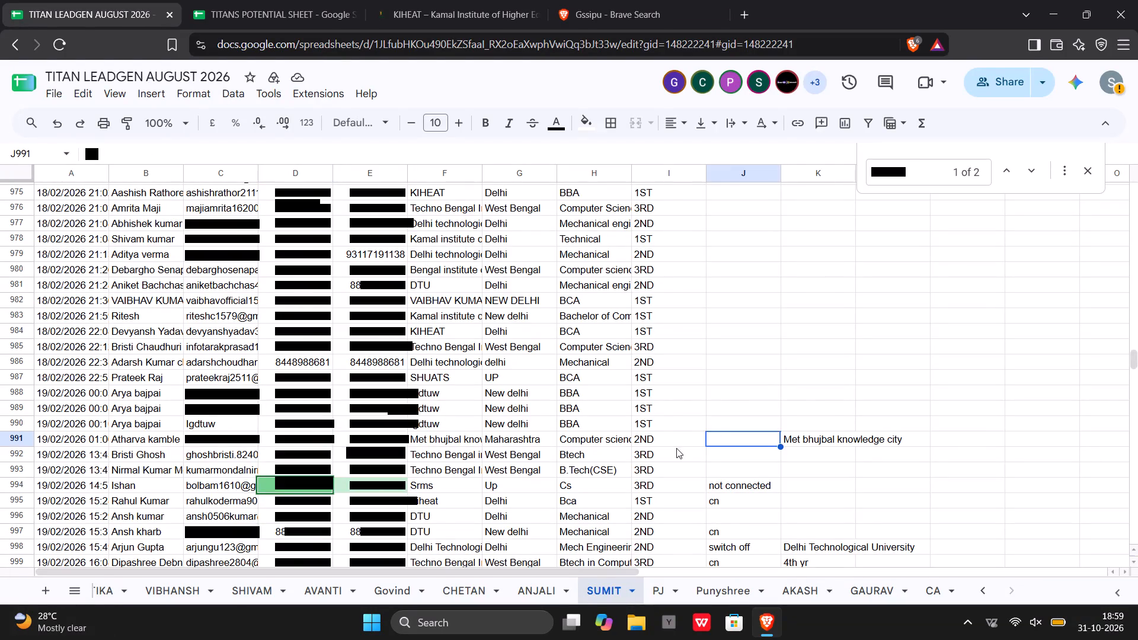
pyautogui.press('n')
pyautogui.press('i')
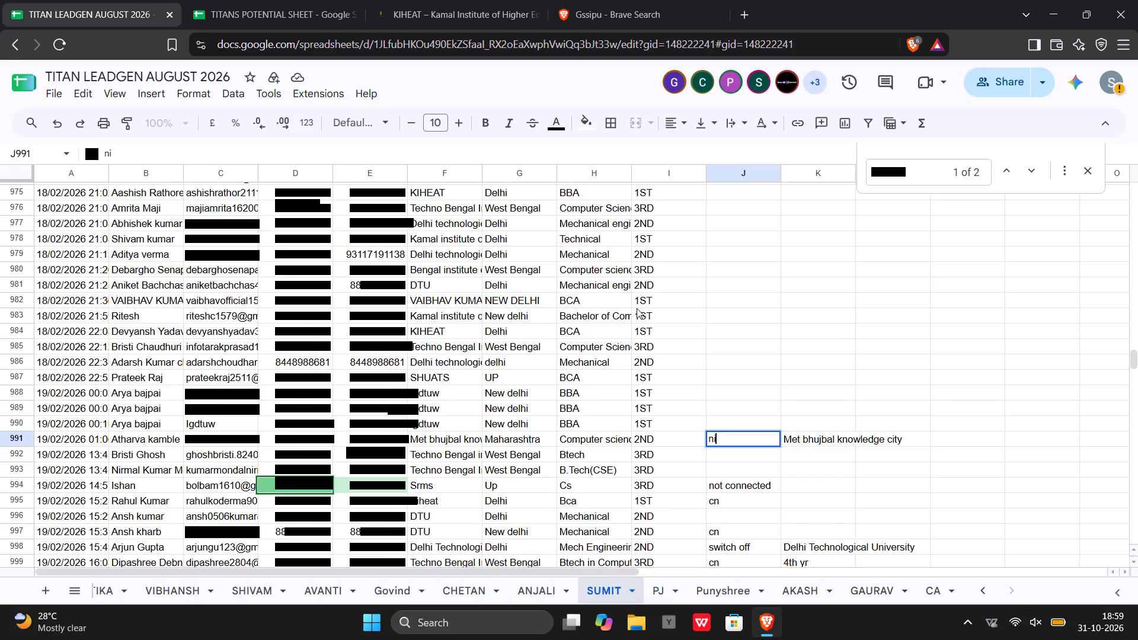
pyautogui.click(727, 422)
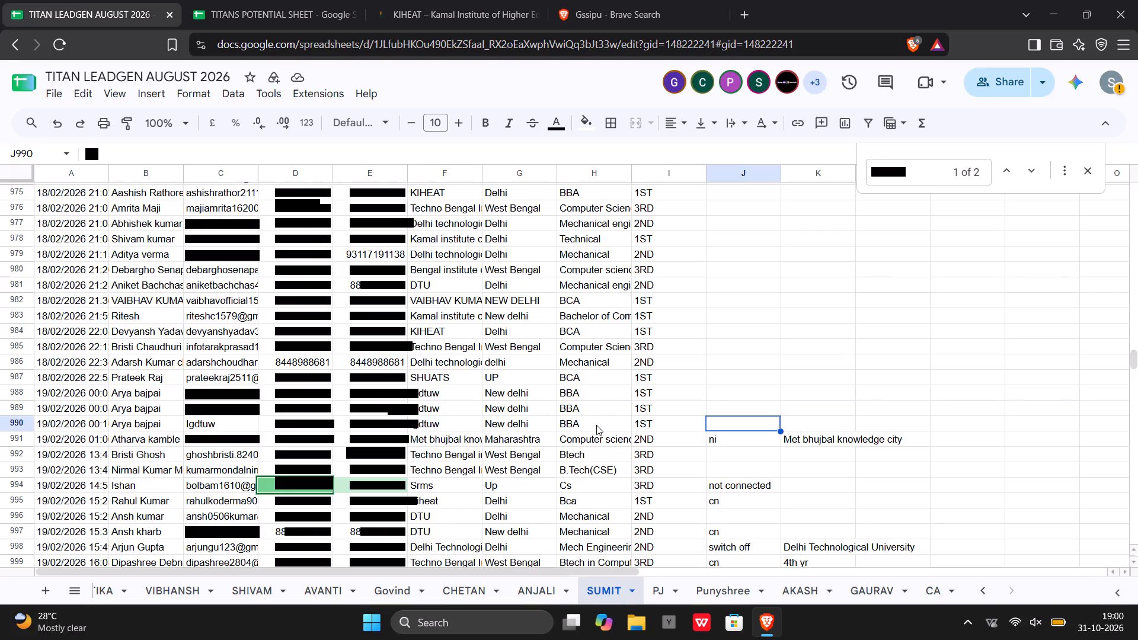
# Select the phone number cell in column D of the lead in row 989.
pyautogui.click(315, 409)
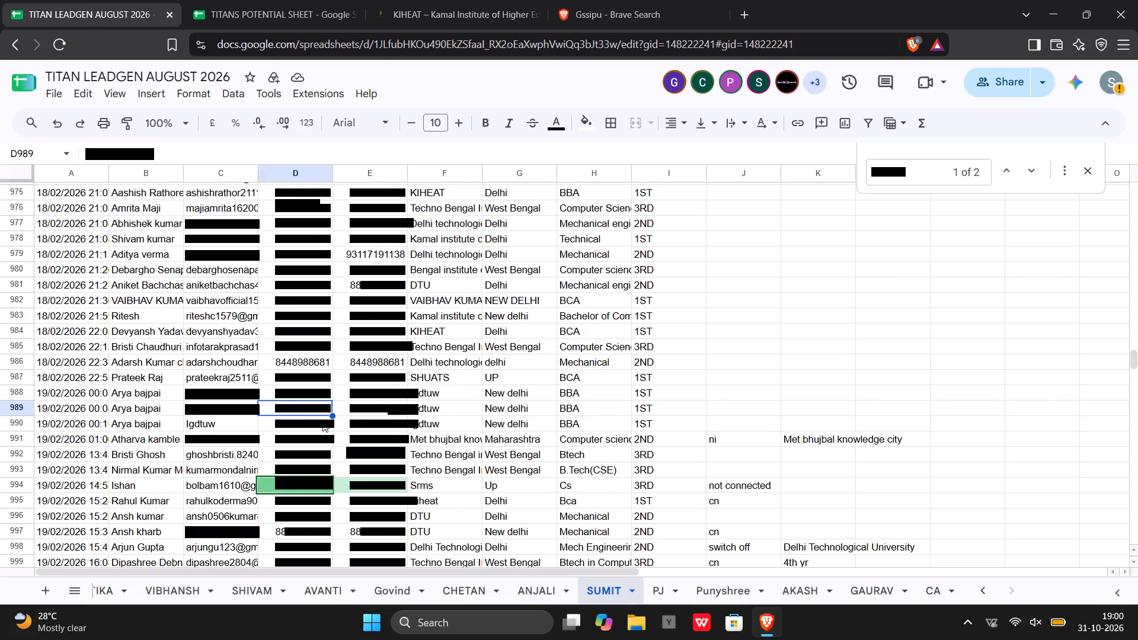
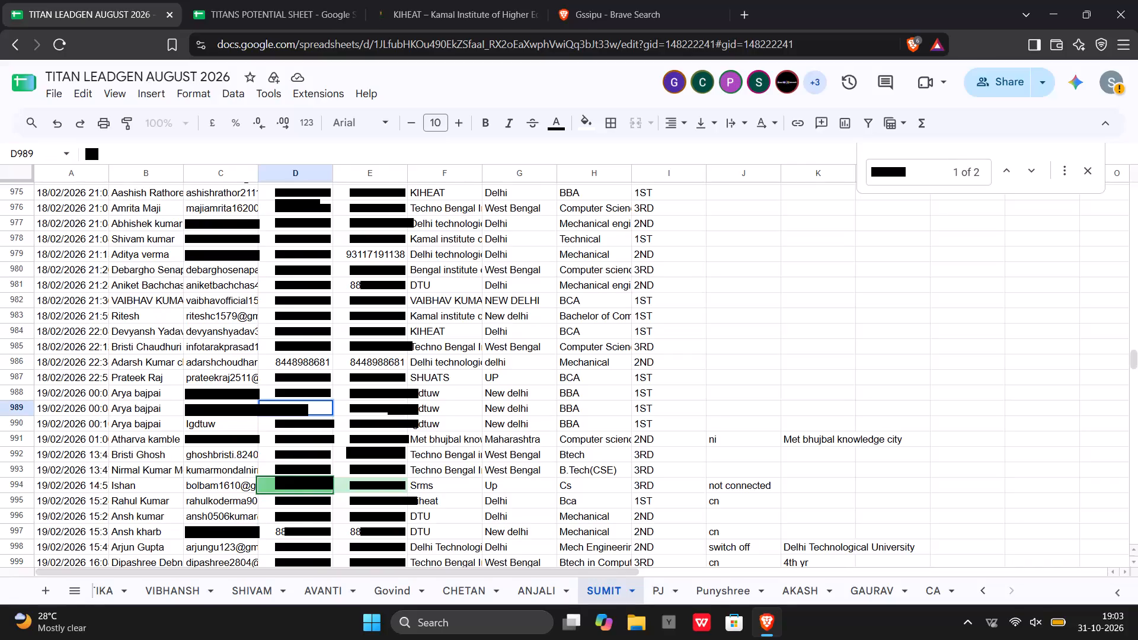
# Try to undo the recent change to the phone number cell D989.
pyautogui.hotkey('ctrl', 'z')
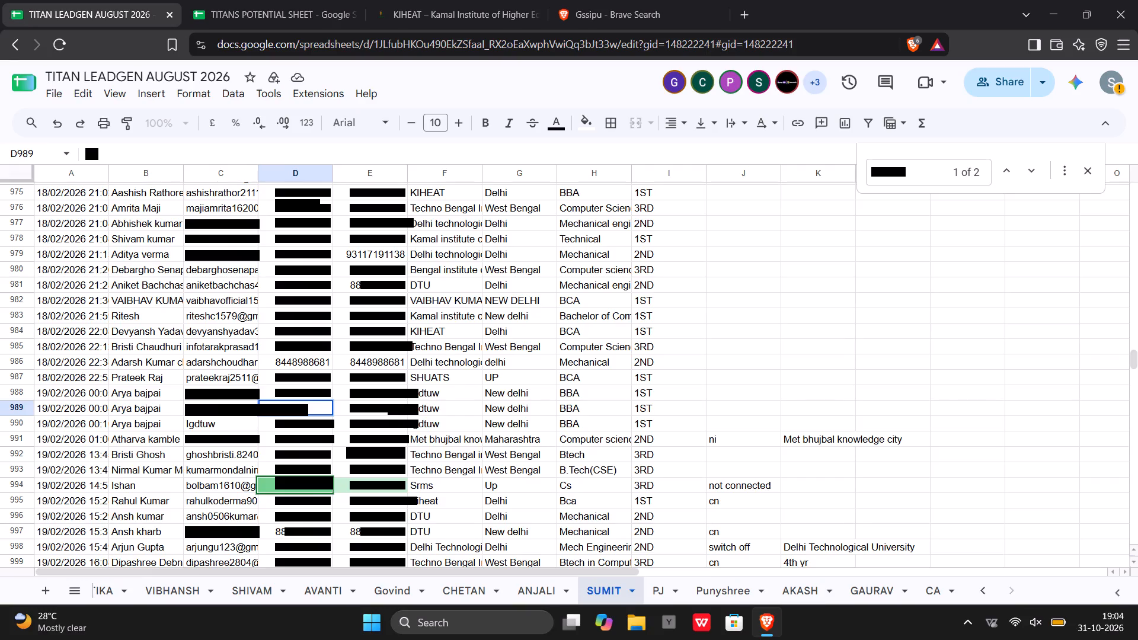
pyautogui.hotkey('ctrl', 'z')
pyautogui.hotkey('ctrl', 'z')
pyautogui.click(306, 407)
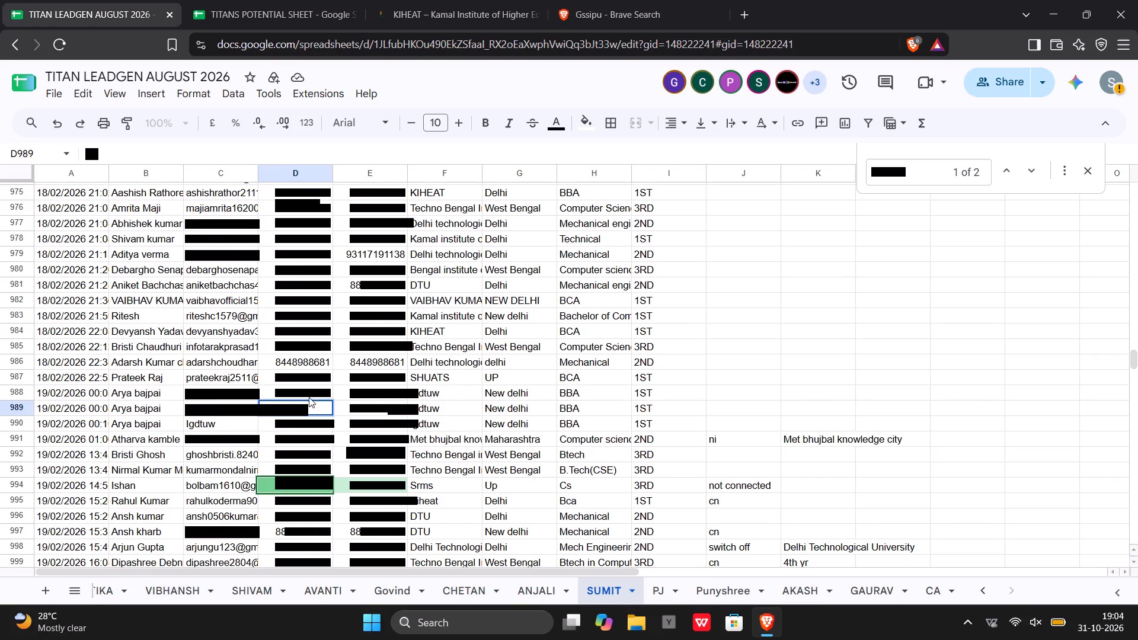
# Copy the phone number from column D of row 988 into cell D989.
pyautogui.rightClick(301, 391)
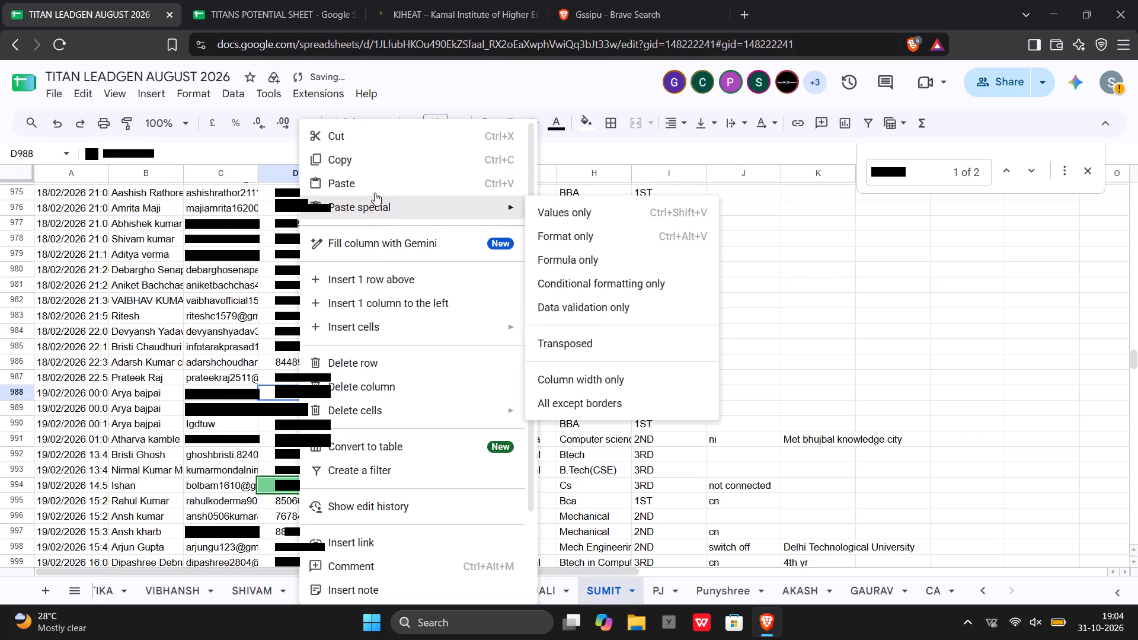
pyautogui.click(373, 161)
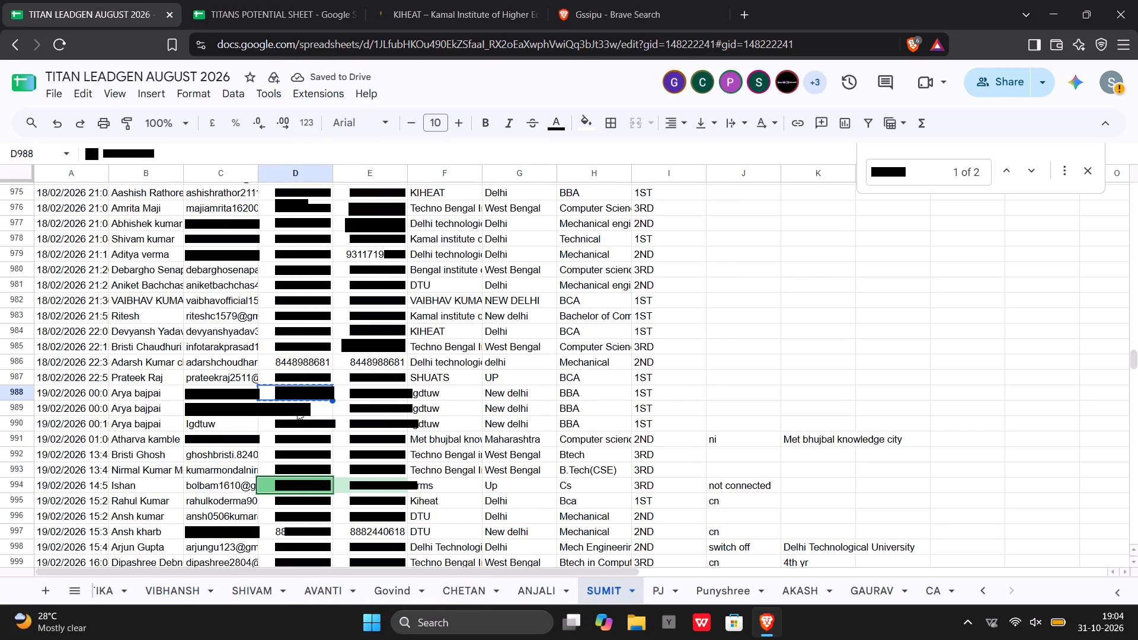
pyautogui.click(329, 410)
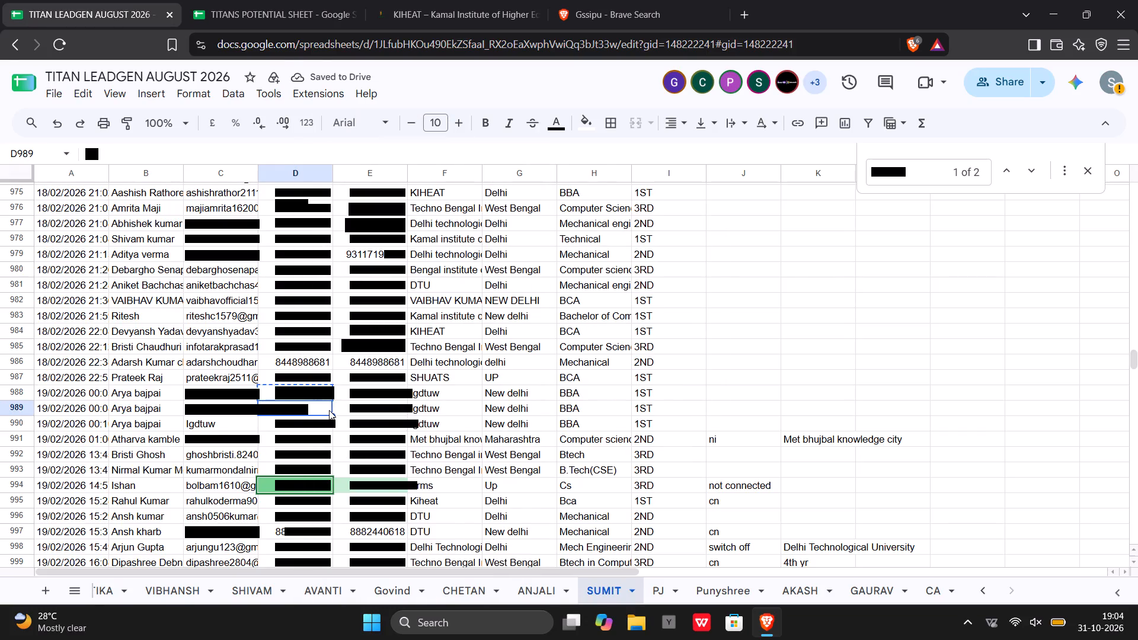
pyautogui.click(329, 409)
pyautogui.hotkey('ctrl', 'v')
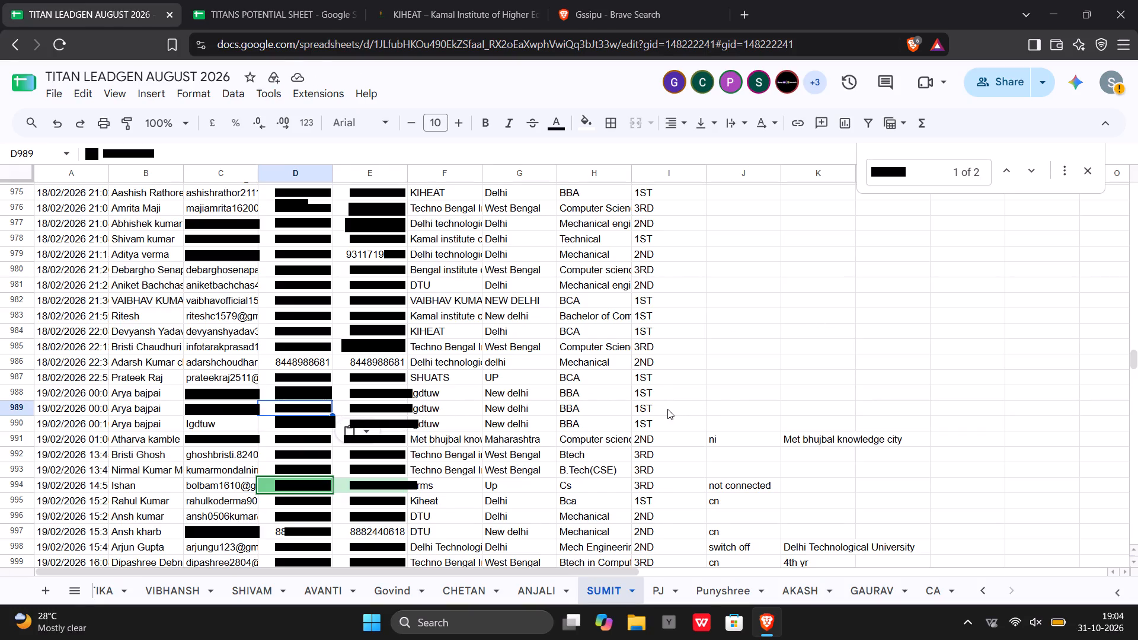
# Record the call status "cn" in column J for the leads in rows 989 and 988.
pyautogui.click(725, 403)
pyautogui.press('c')
pyautogui.press('n')
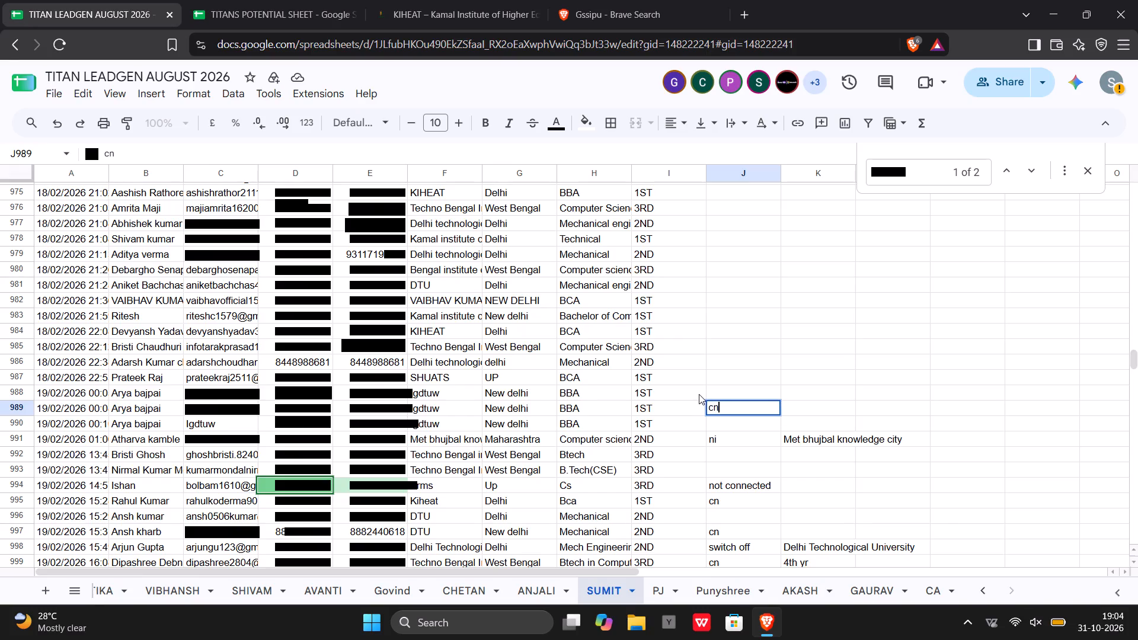
pyautogui.click(721, 393)
pyautogui.press('c')
pyautogui.press('n')
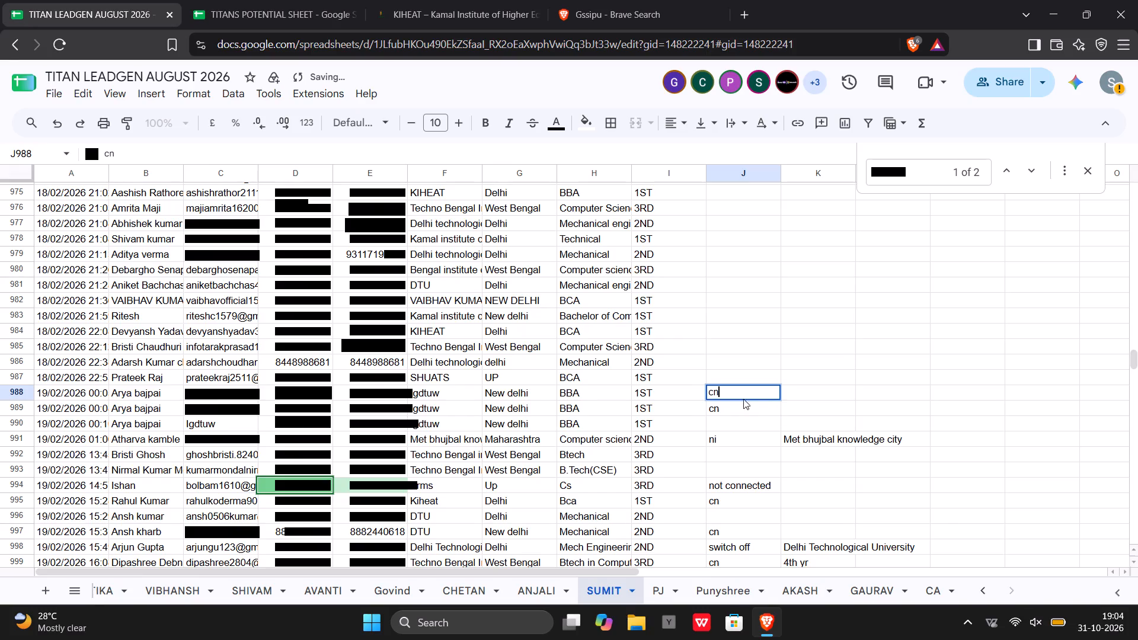
pyautogui.click(803, 389)
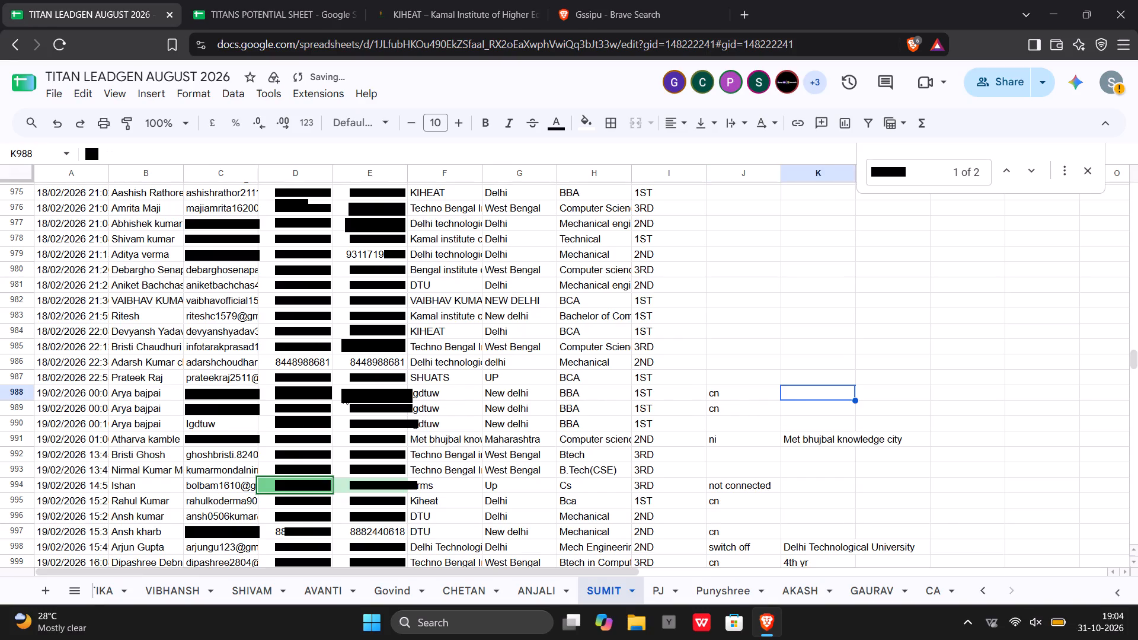
# Copy the phone number in column D of the lead in row 988.
pyautogui.rightClick(308, 391)
pyautogui.click(371, 162)
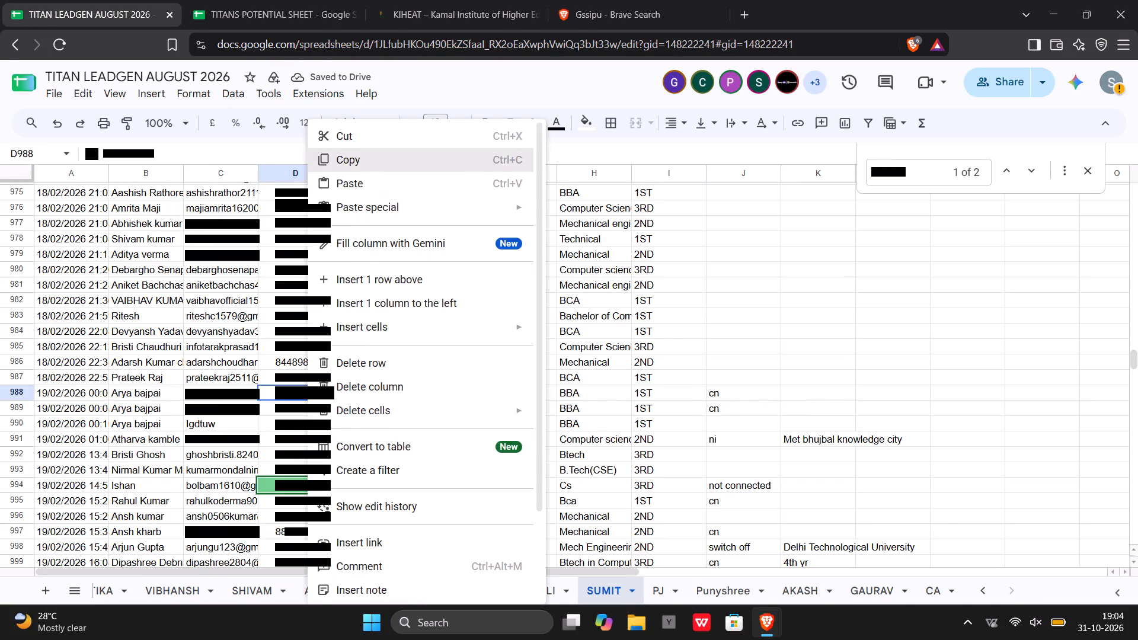
# Copy the lead's name from column B of row 988.
pyautogui.rightClick(146, 392)
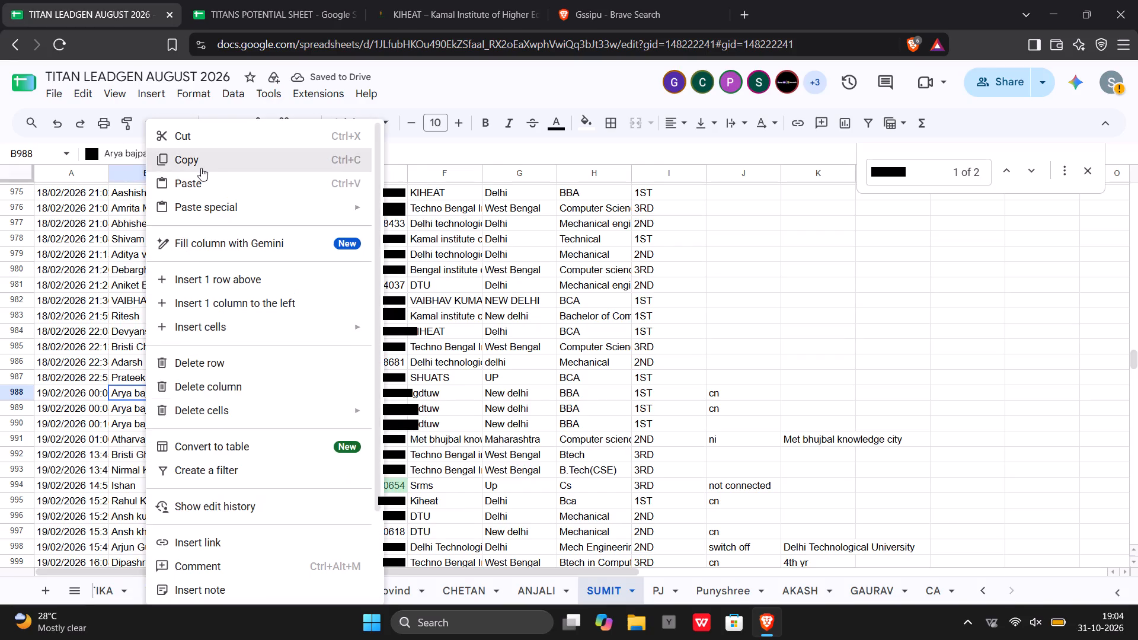
pyautogui.click(206, 165)
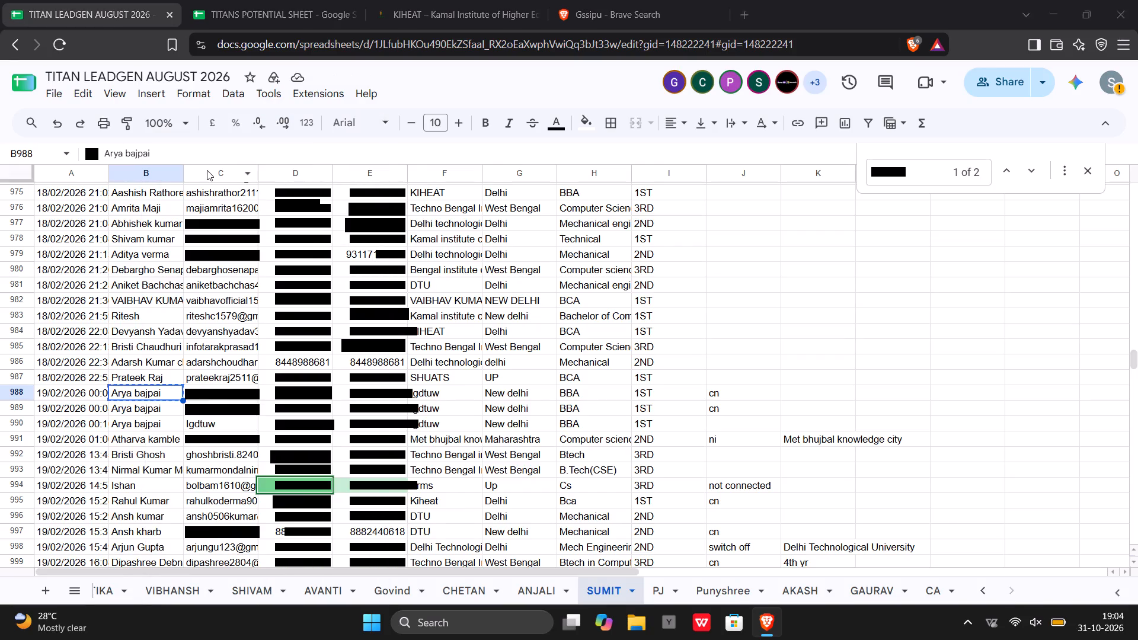
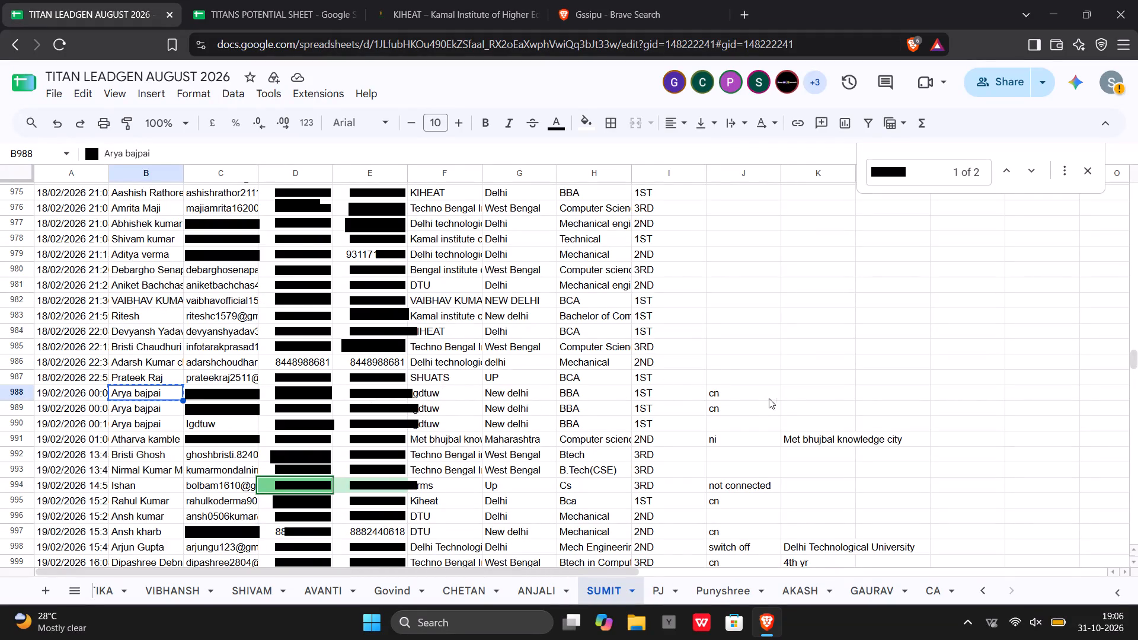
# Enter the remark "rep" in column K for the three repeated leads in rows 988, 989 and 990.
pyautogui.click(793, 392)
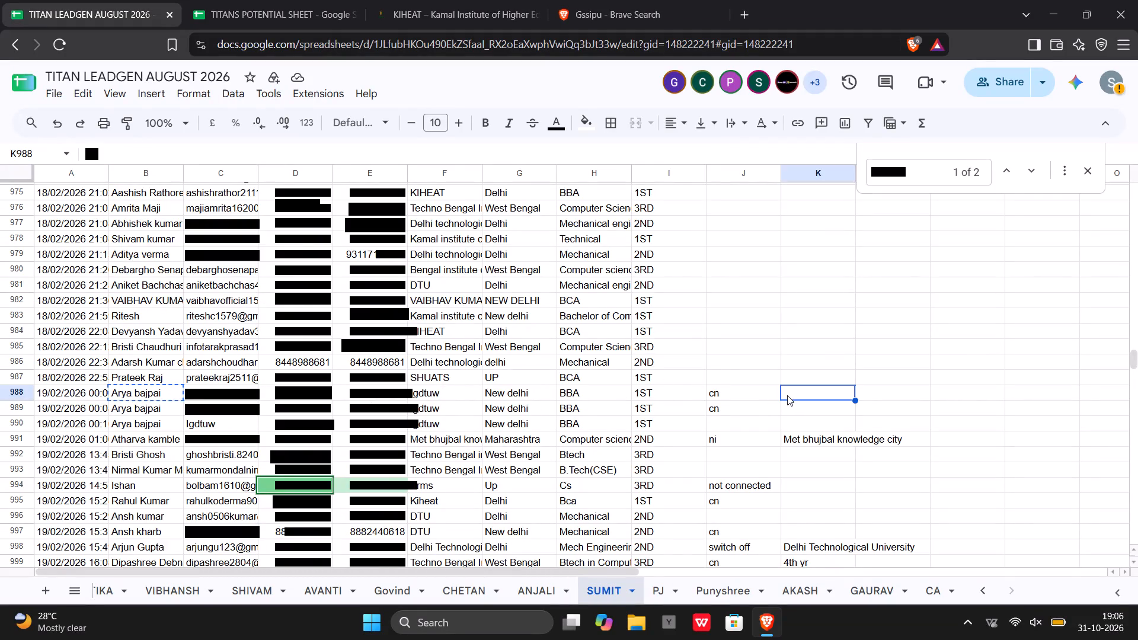
pyautogui.write('re')
pyautogui.press('p')
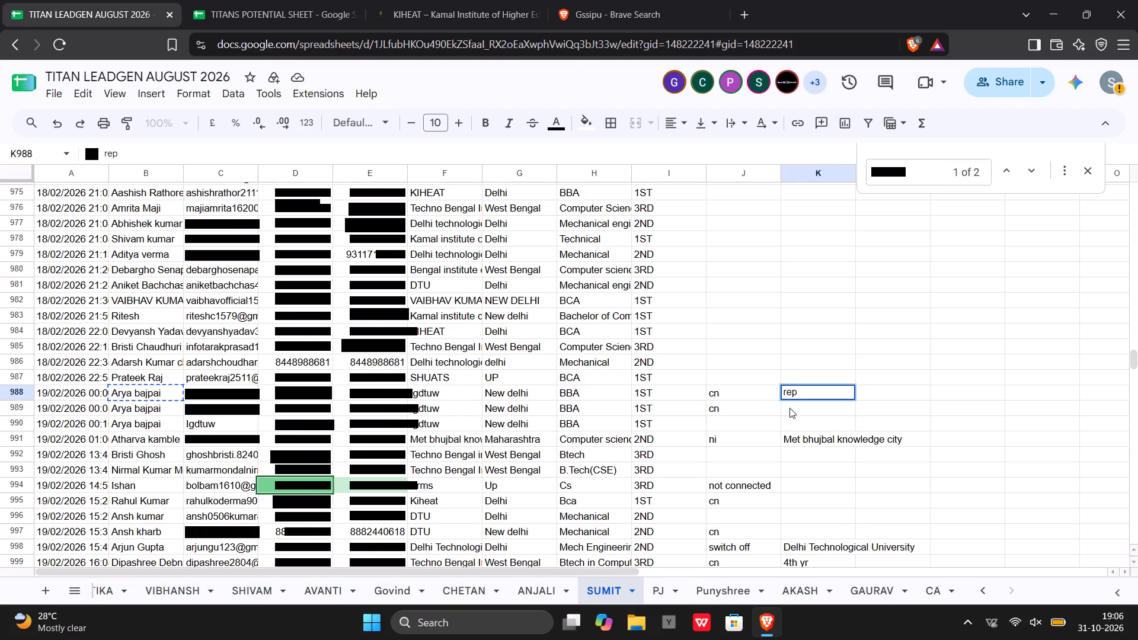
pyautogui.click(789, 408)
pyautogui.press('r')
pyautogui.press('e')
pyautogui.press('p')
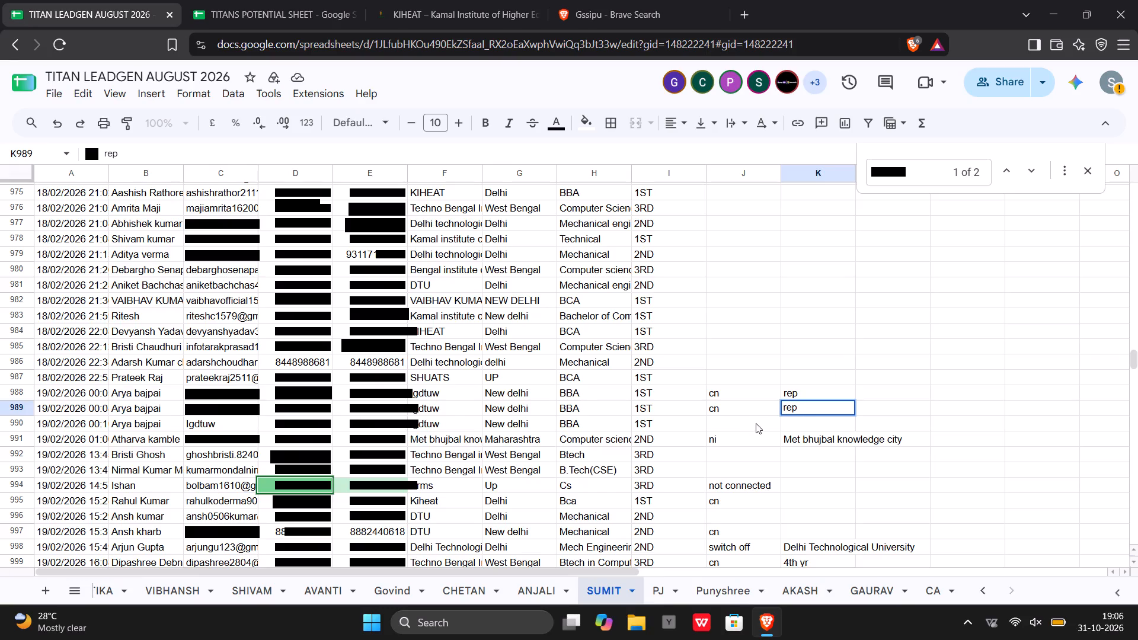
pyautogui.click(794, 425)
pyautogui.write('rep')
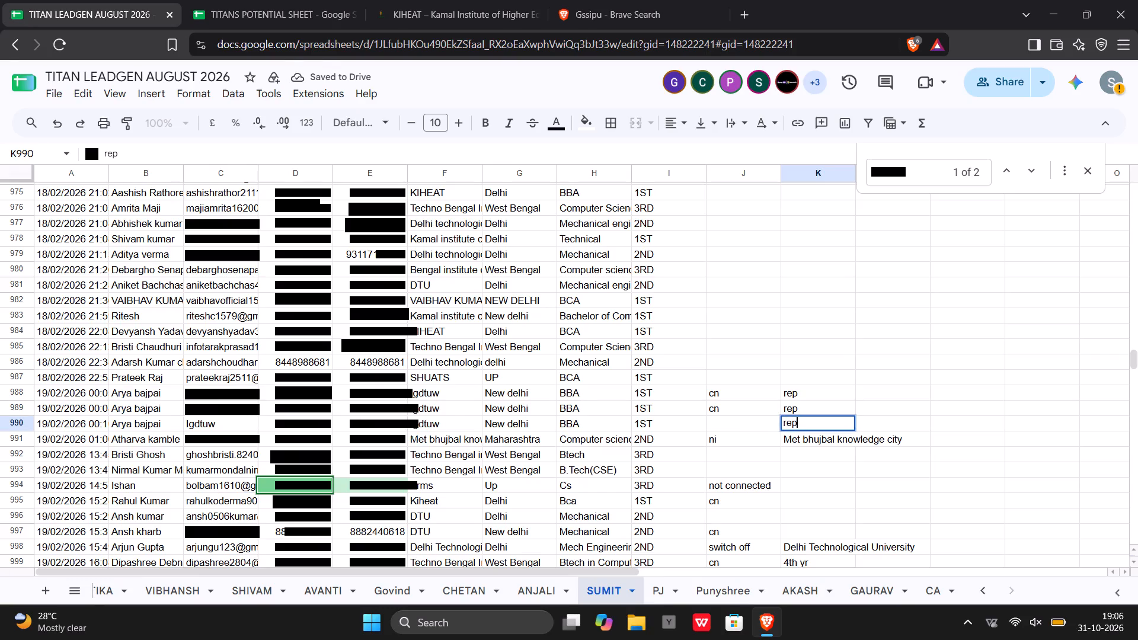
# Record the call status "cn" in column J for the lead in row 990.
pyautogui.press('Left')
pyautogui.write('cn')
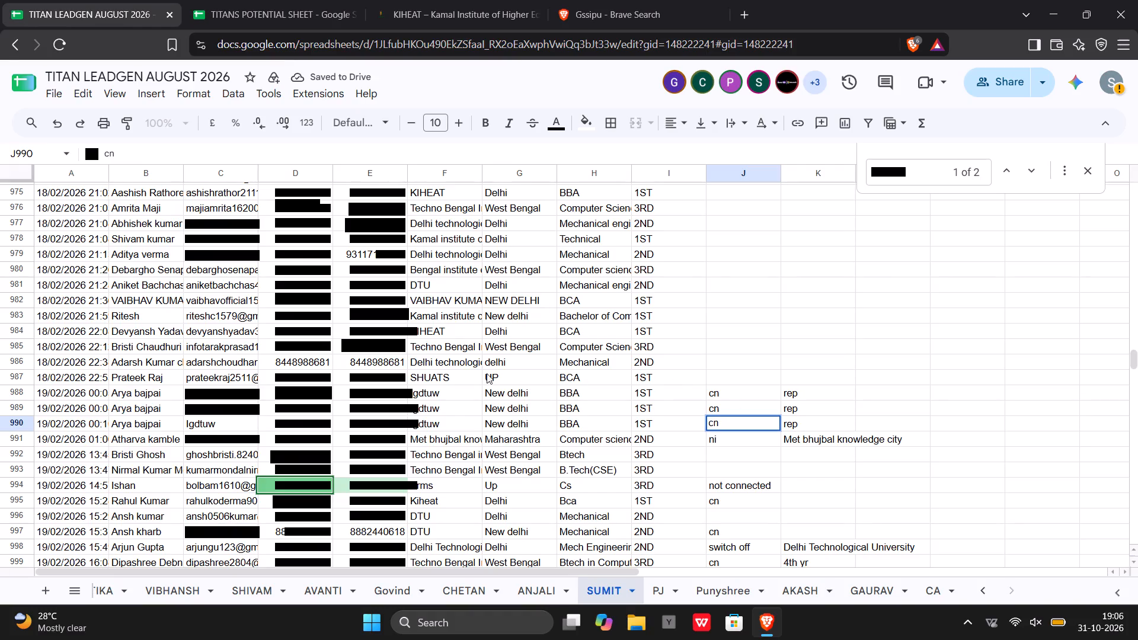
# Check the name and the column D phone number of the lead in row 987.
pyautogui.click(134, 373)
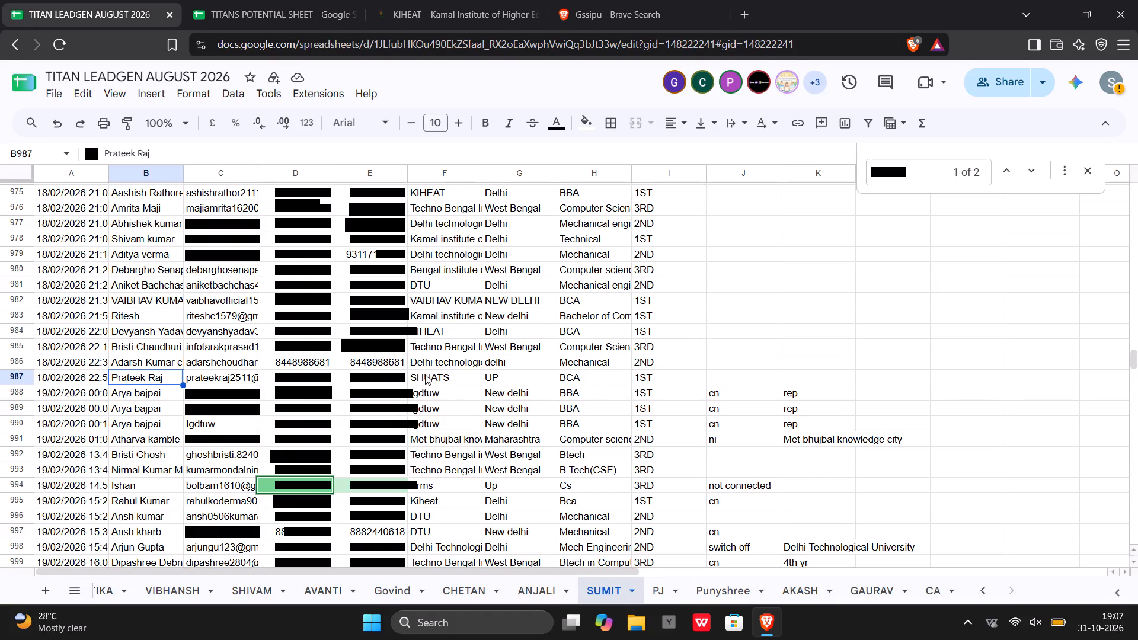
pyautogui.click(287, 376)
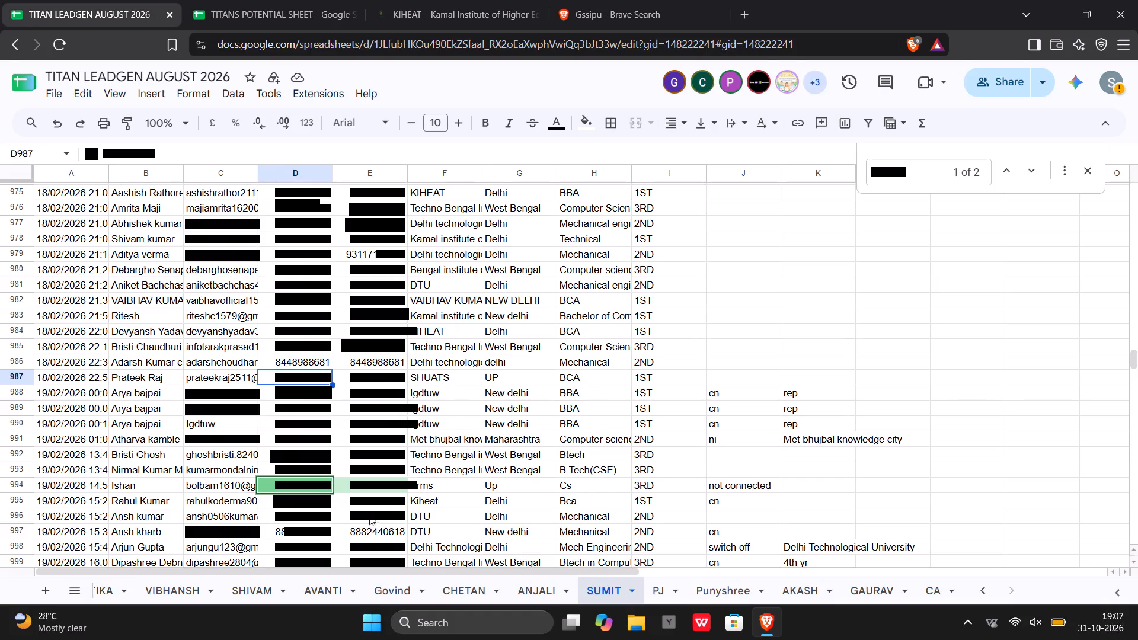
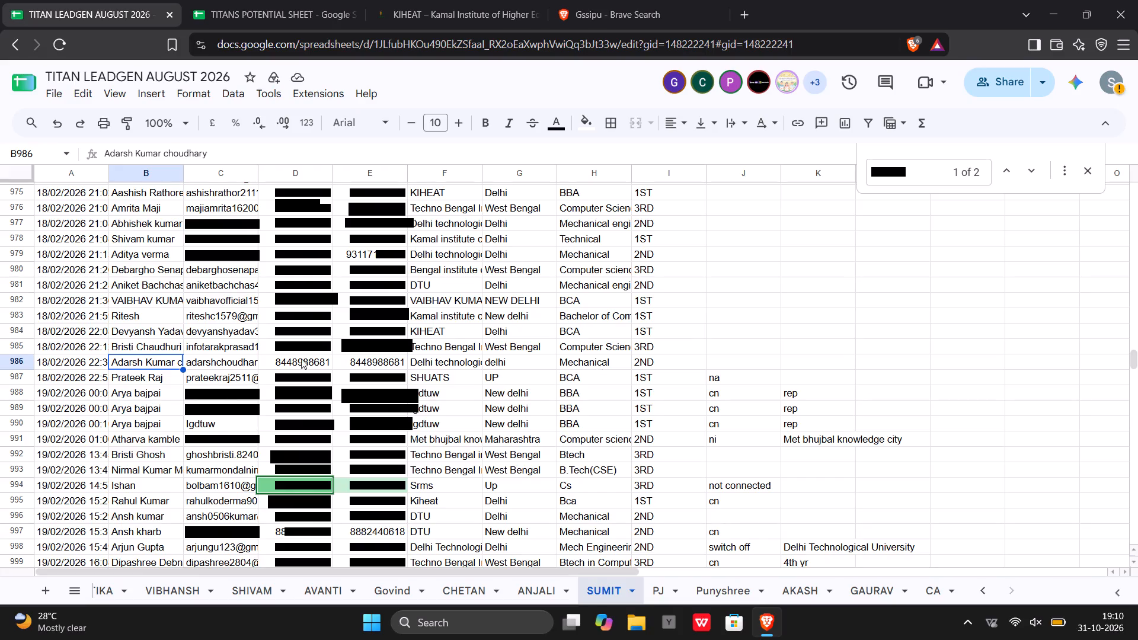
# Copy the column D phone number, followed by the column B name, of the lead in row 986.
pyautogui.click(218, 366)
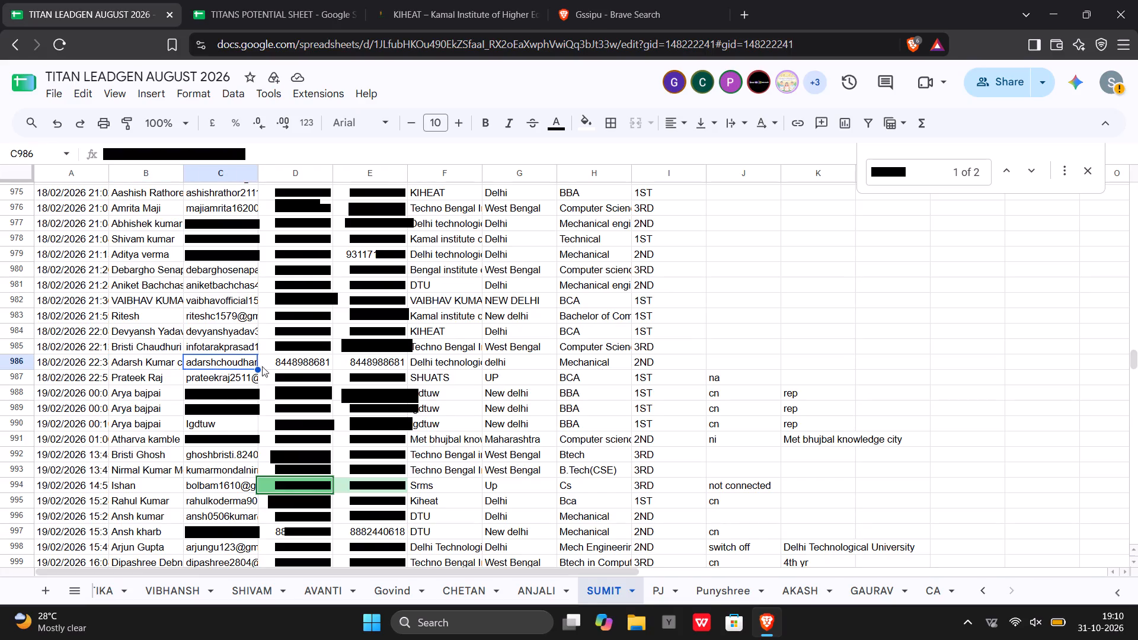
pyautogui.click(305, 362)
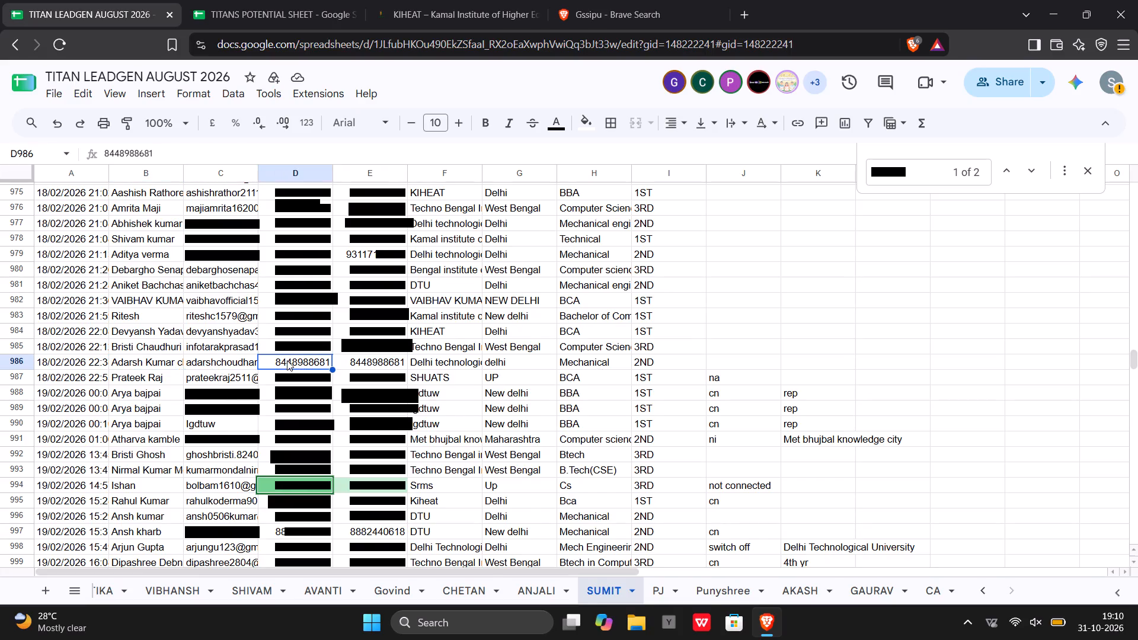
pyautogui.rightClick(287, 360)
pyautogui.click(360, 160)
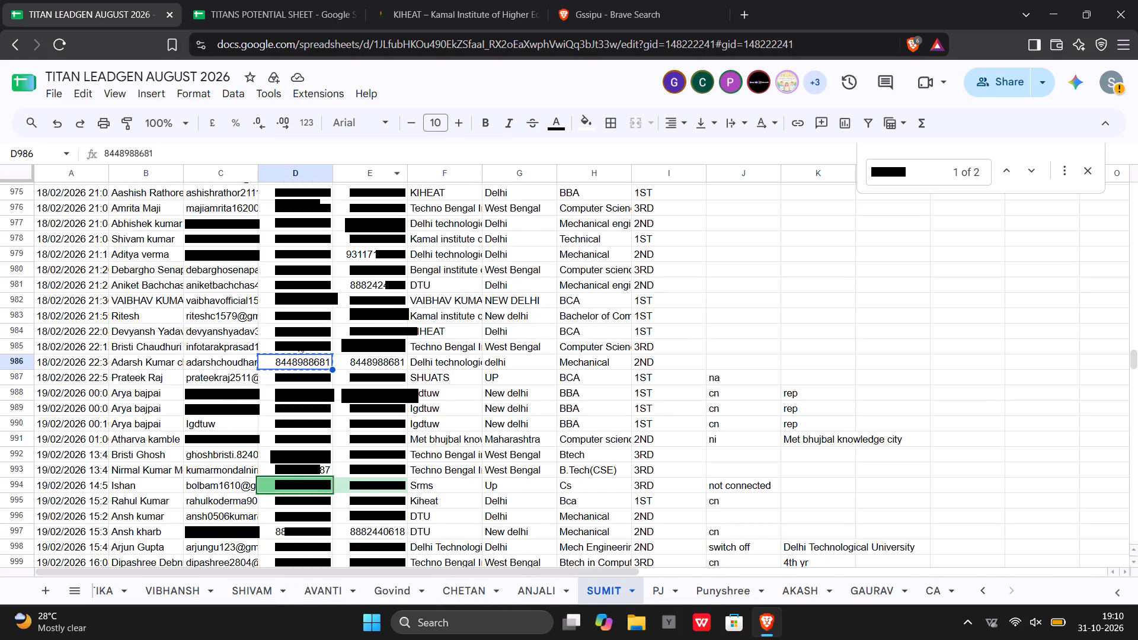
pyautogui.rightClick(138, 363)
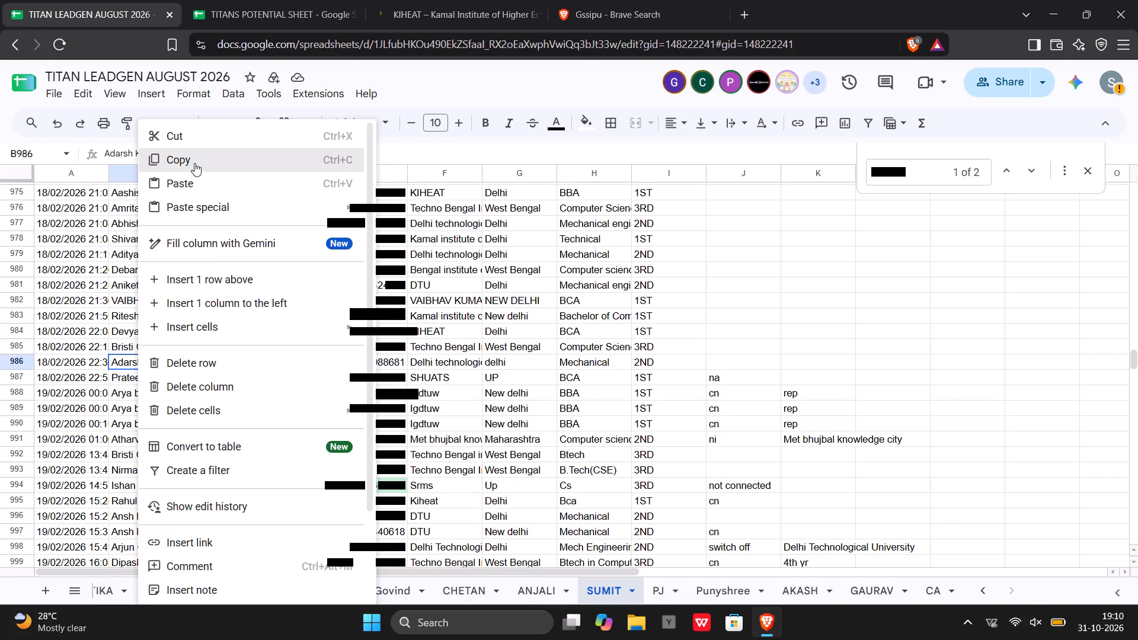
pyautogui.click(196, 163)
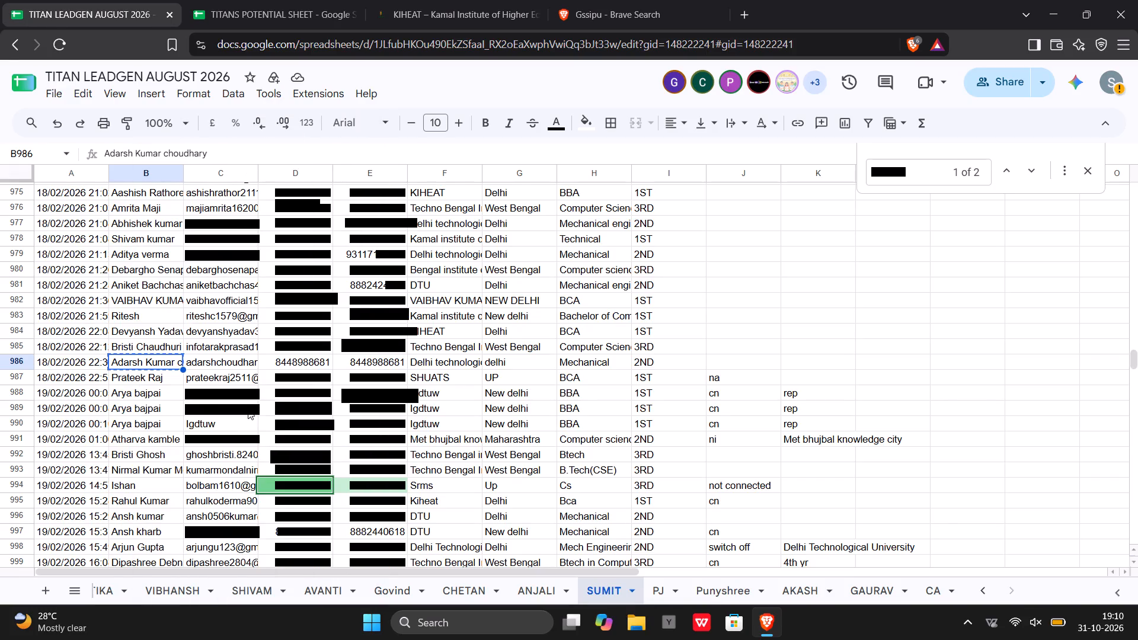
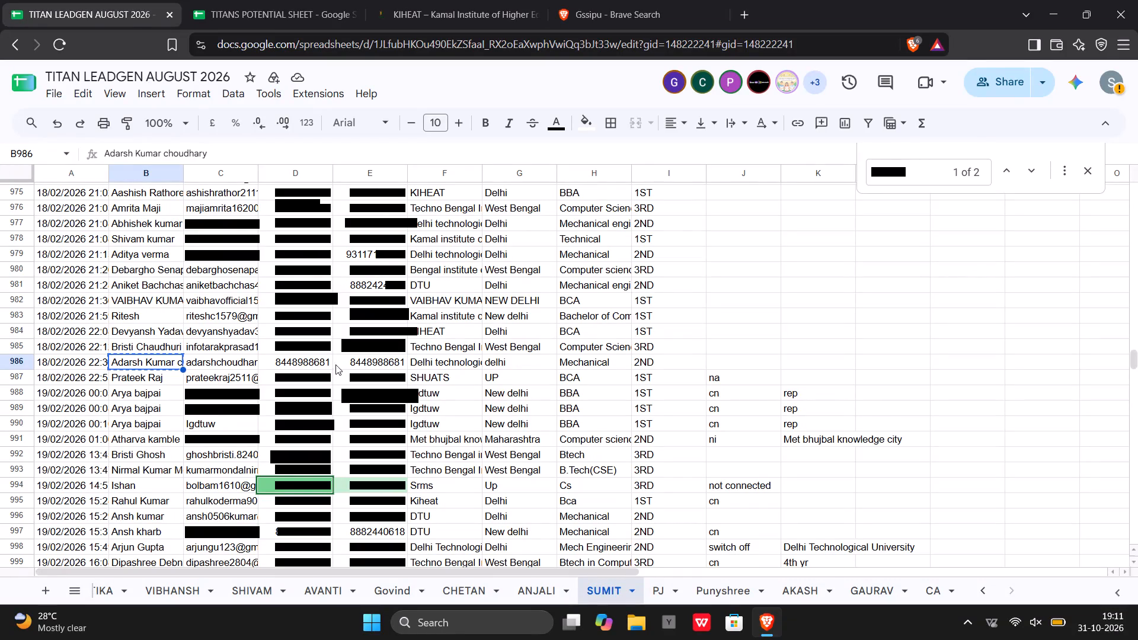
# Record the call status "not a valid no" in column J for the lead in row 986.
pyautogui.click(746, 358)
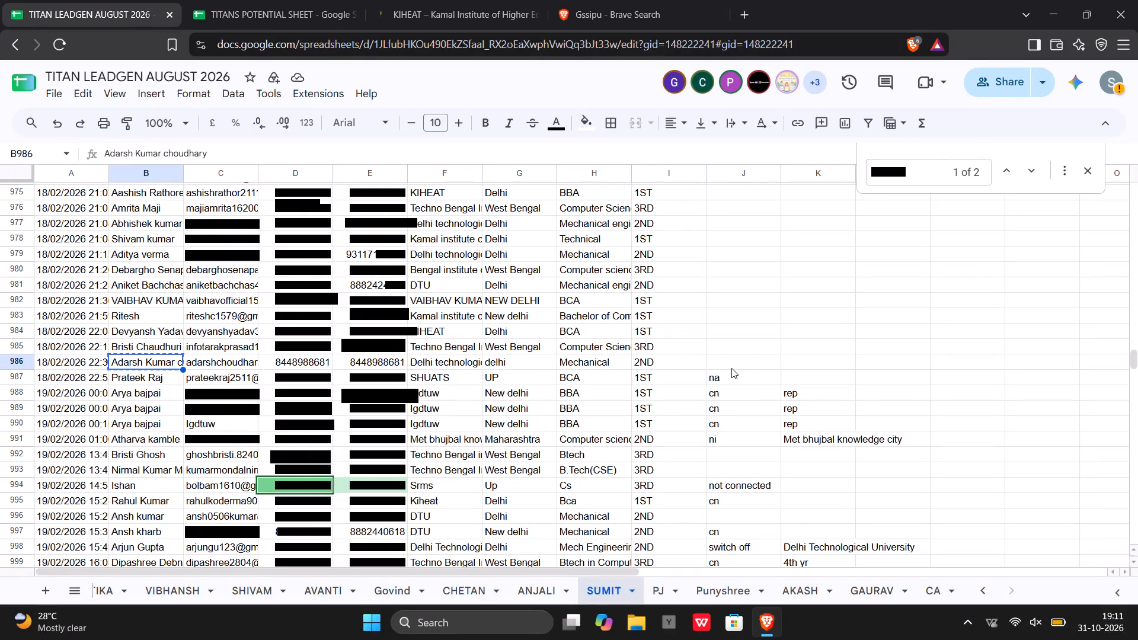
pyautogui.click(727, 359)
pyautogui.write('not a valid')
pyautogui.press('space')
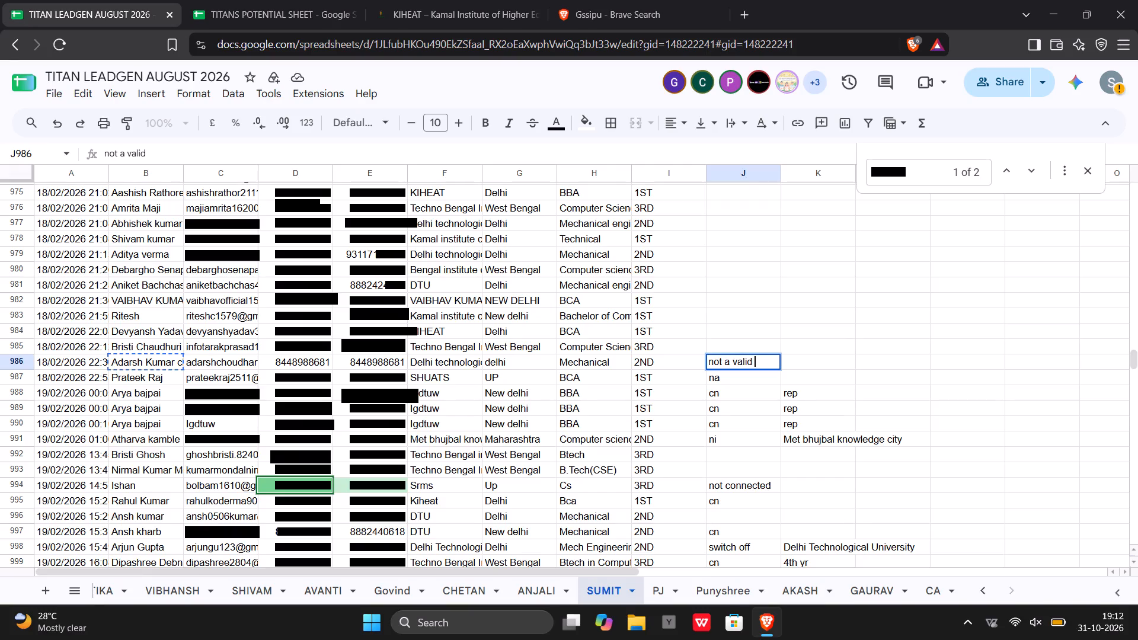
pyautogui.press('n')
pyautogui.press('o')
pyautogui.press('Up')
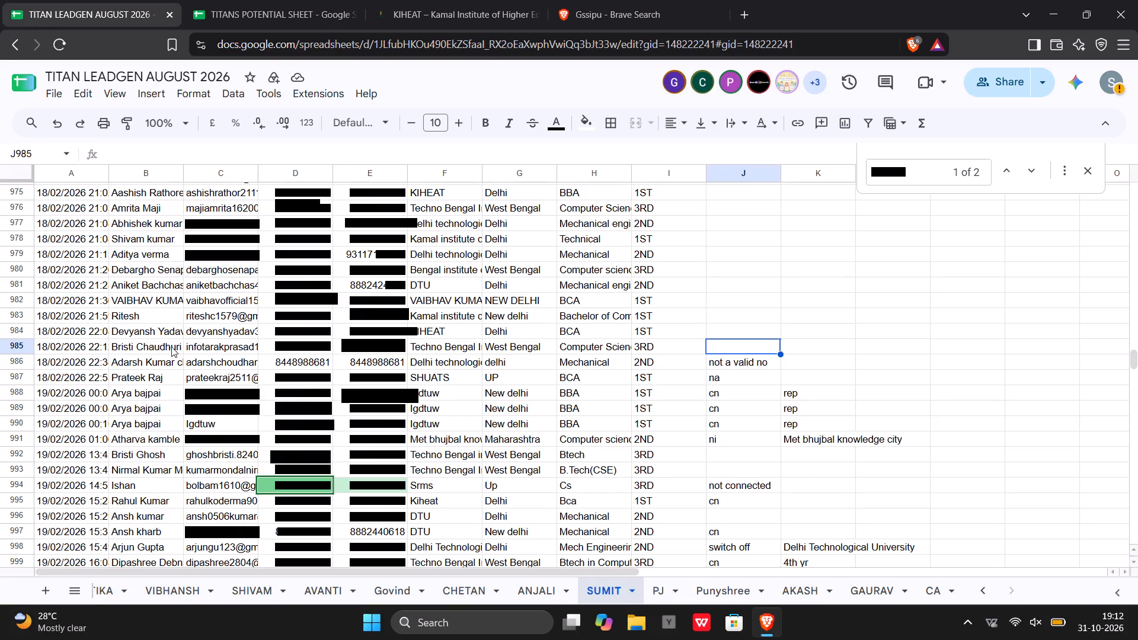
# Copy the lead's name from column B of row 985 into column K of the same row.
pyautogui.rightClick(148, 346)
pyautogui.click(223, 165)
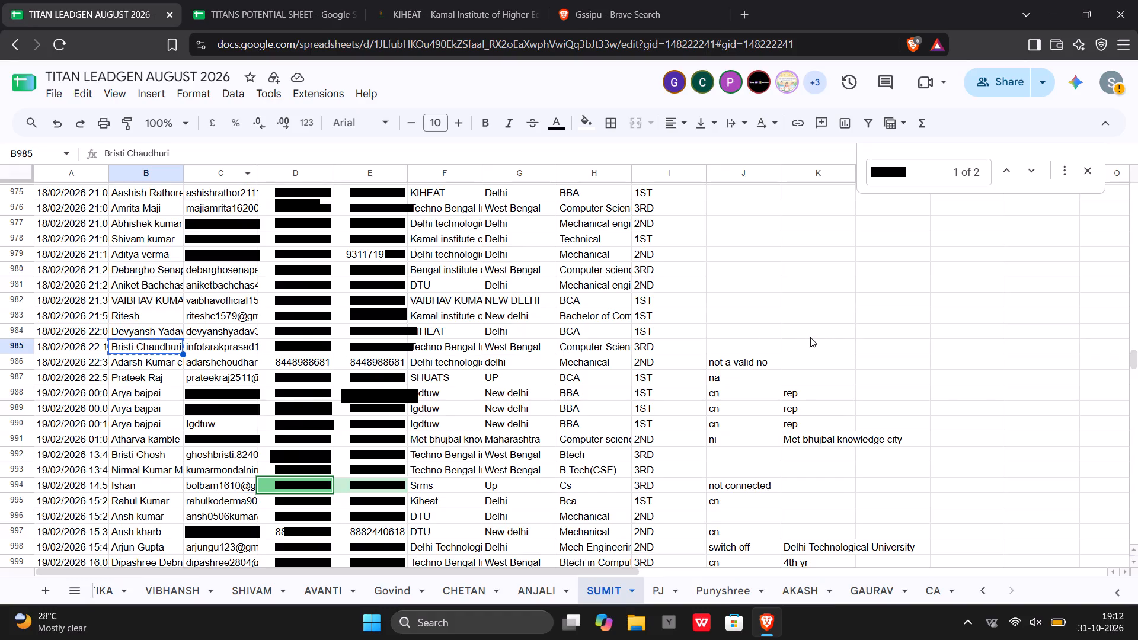
pyautogui.click(827, 343)
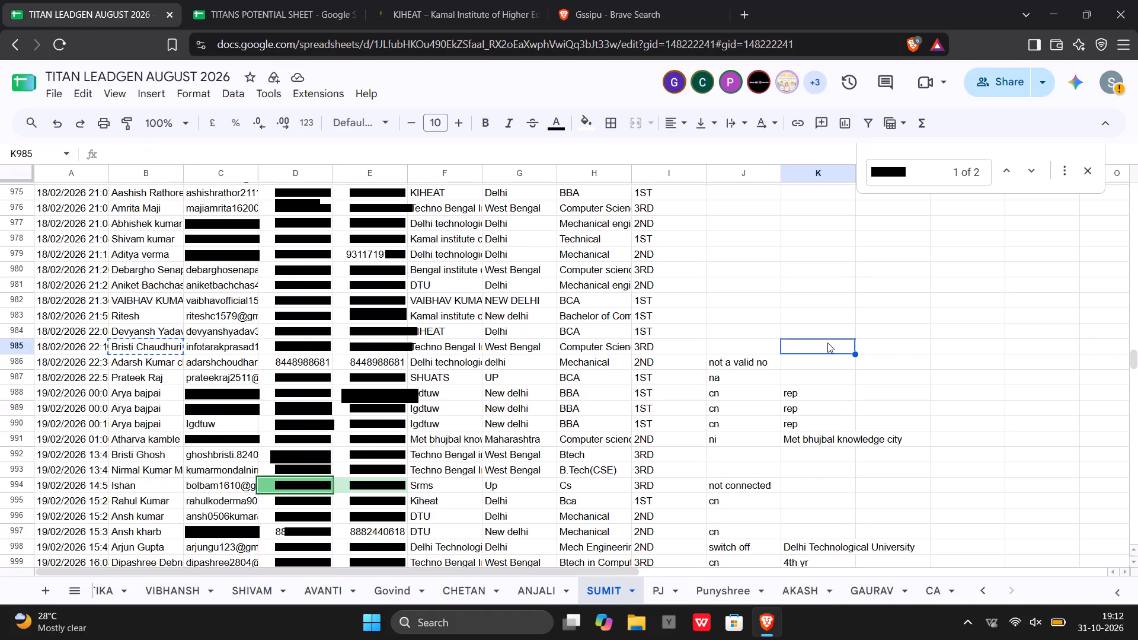
pyautogui.hotkey('ctrl', 'v')
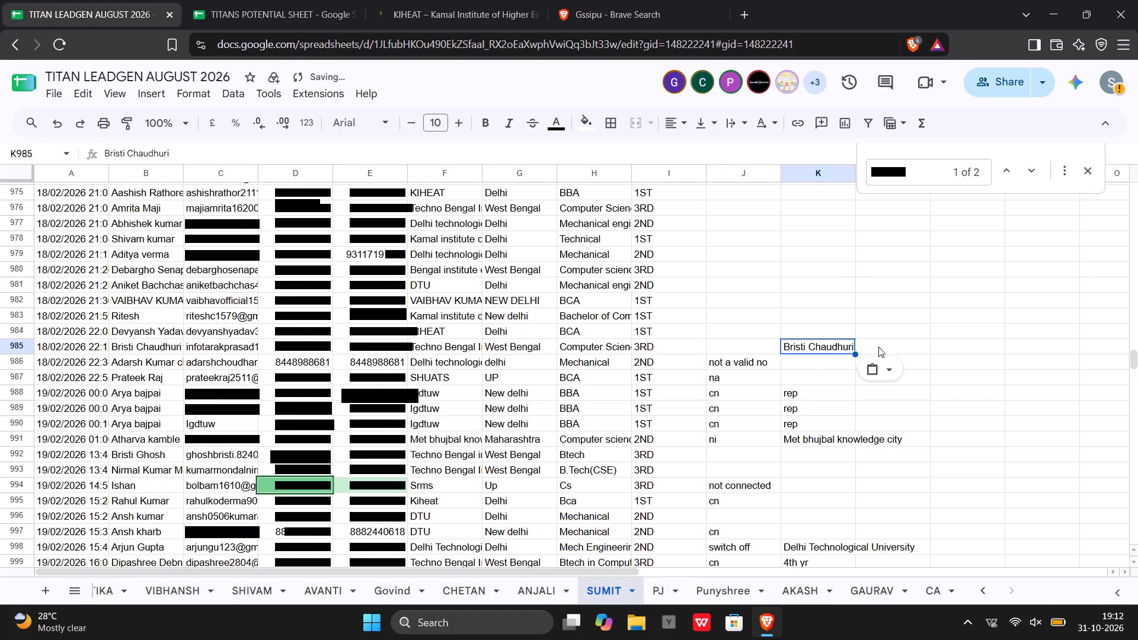
pyautogui.click(894, 340)
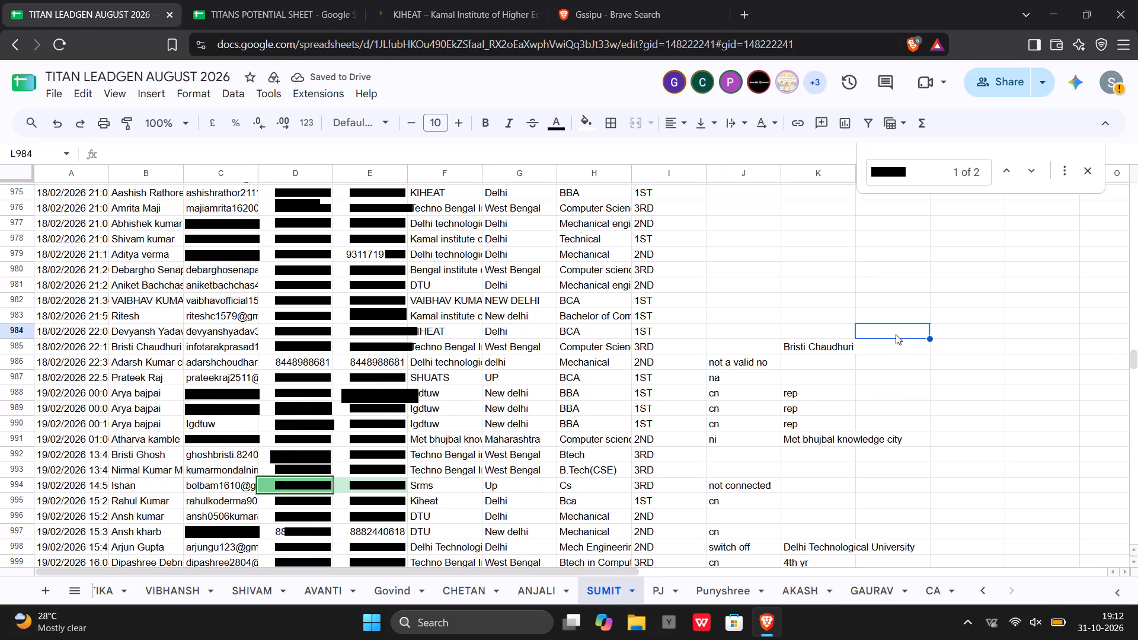
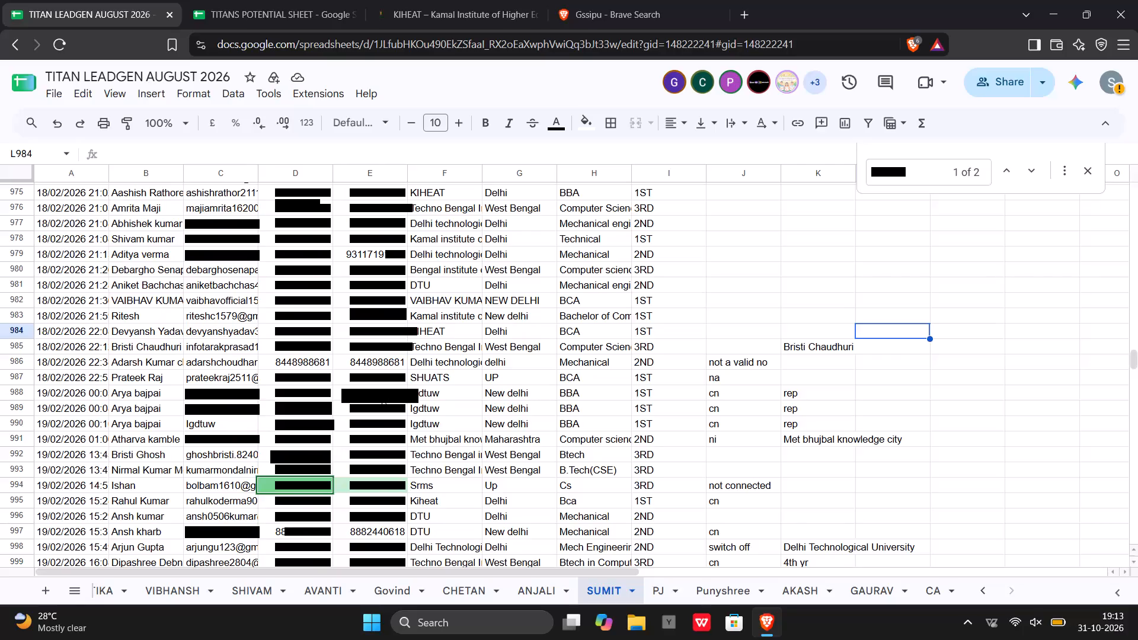
# Record the call status "not valid no" in column J for the lead in row 985.
pyautogui.press('Left')
pyautogui.press('Left')
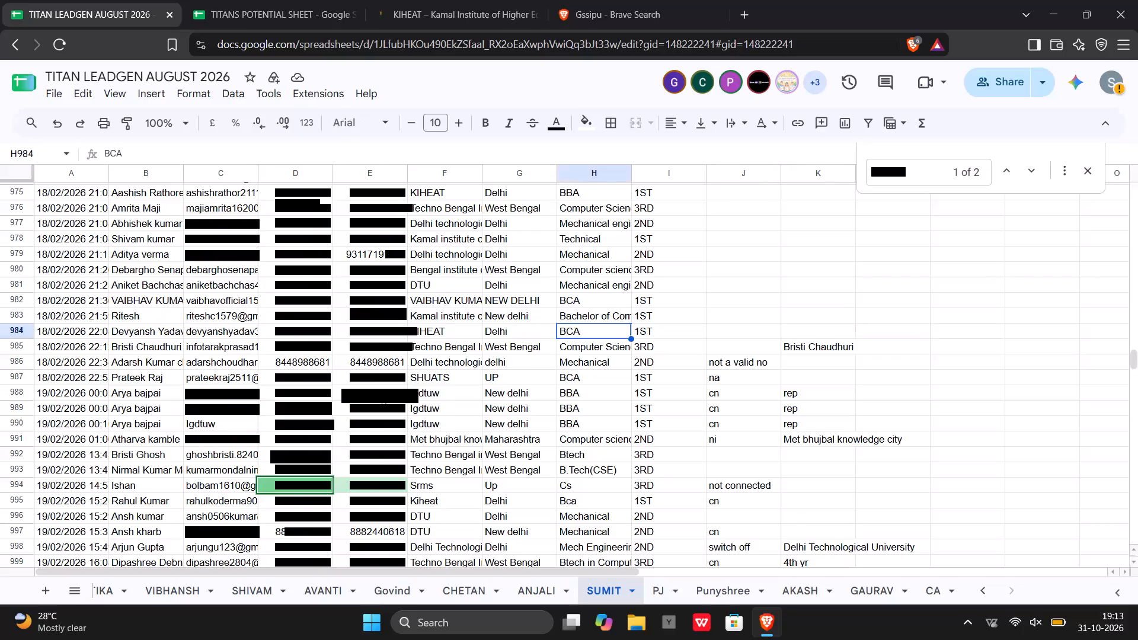
pyautogui.press('Right')
pyautogui.press('Right')
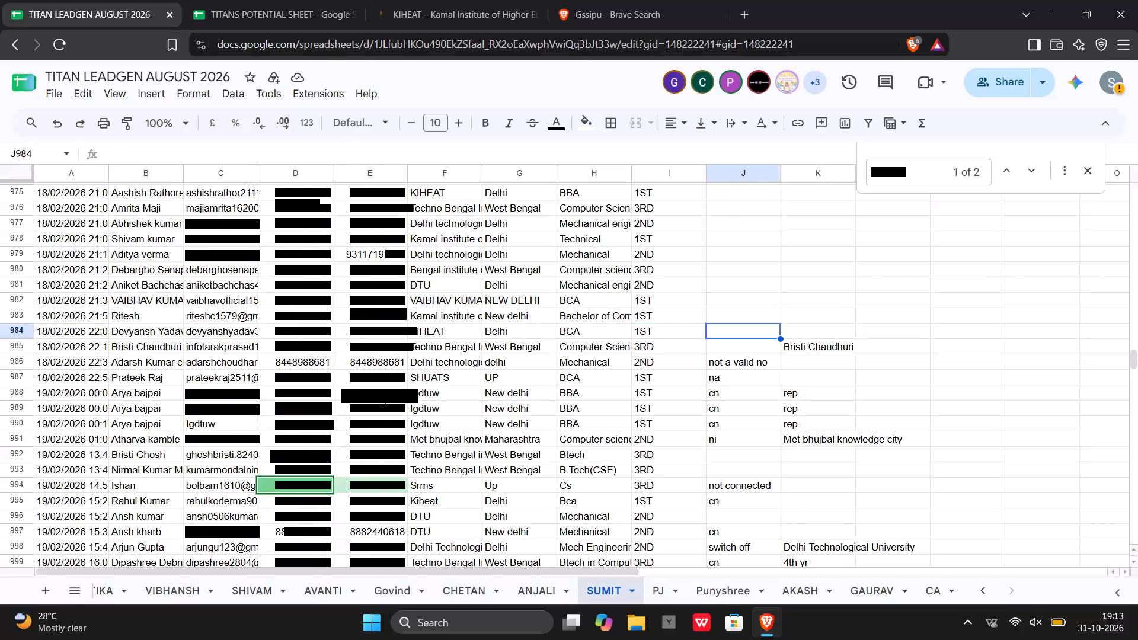
pyautogui.press('Down')
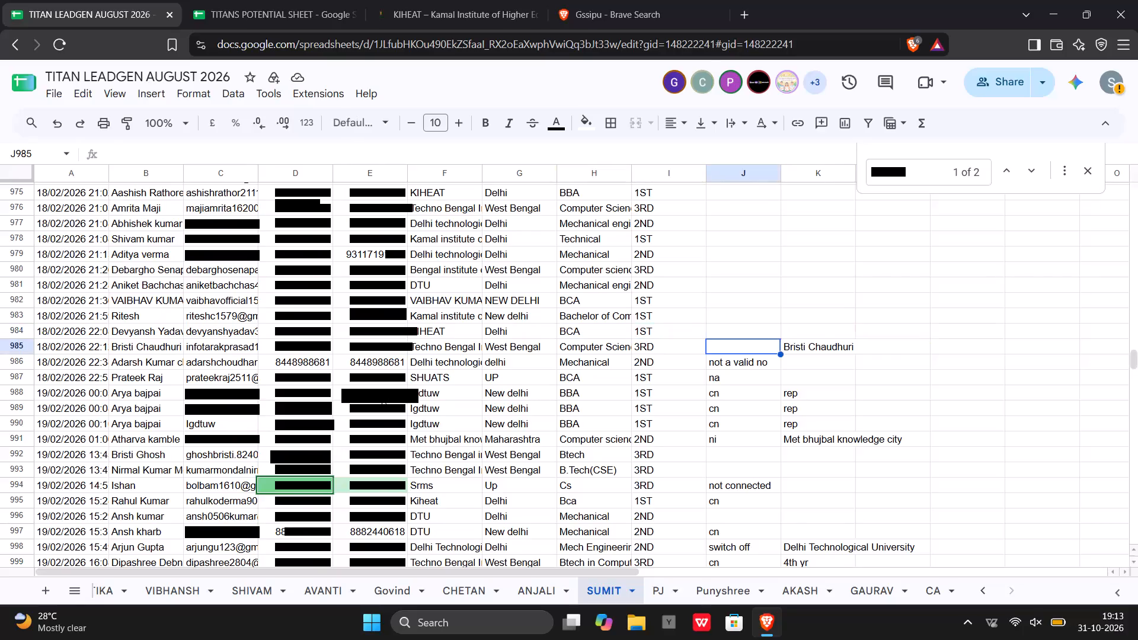
pyautogui.write('not')
pyautogui.press('space')
pyautogui.press('space')
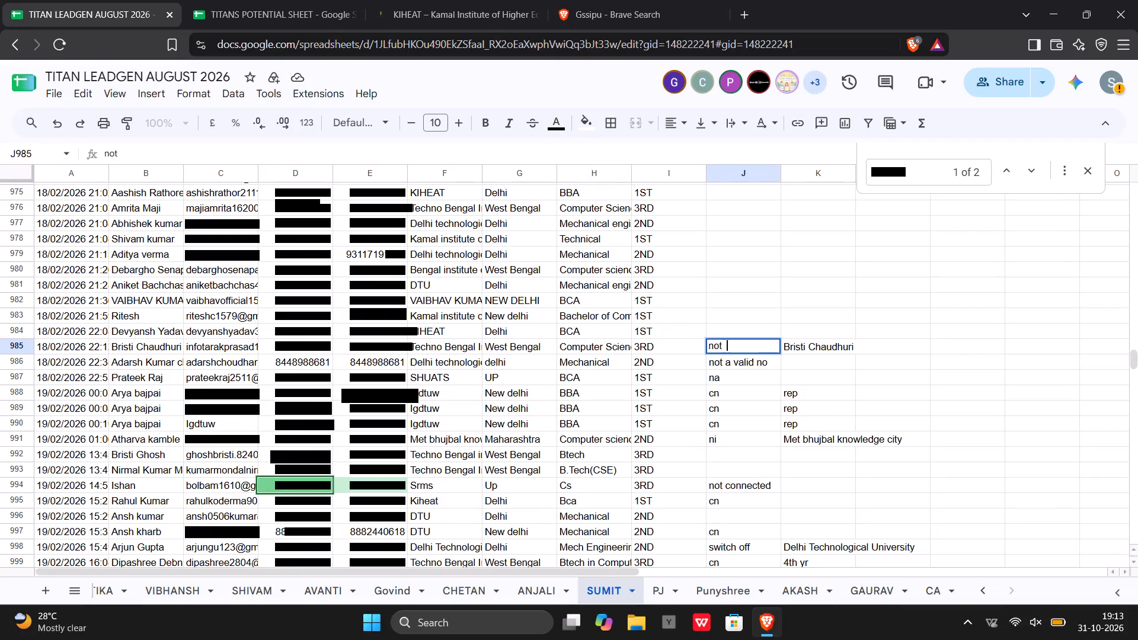
pyautogui.press('v')
pyautogui.press('a')
pyautogui.write('lid no')
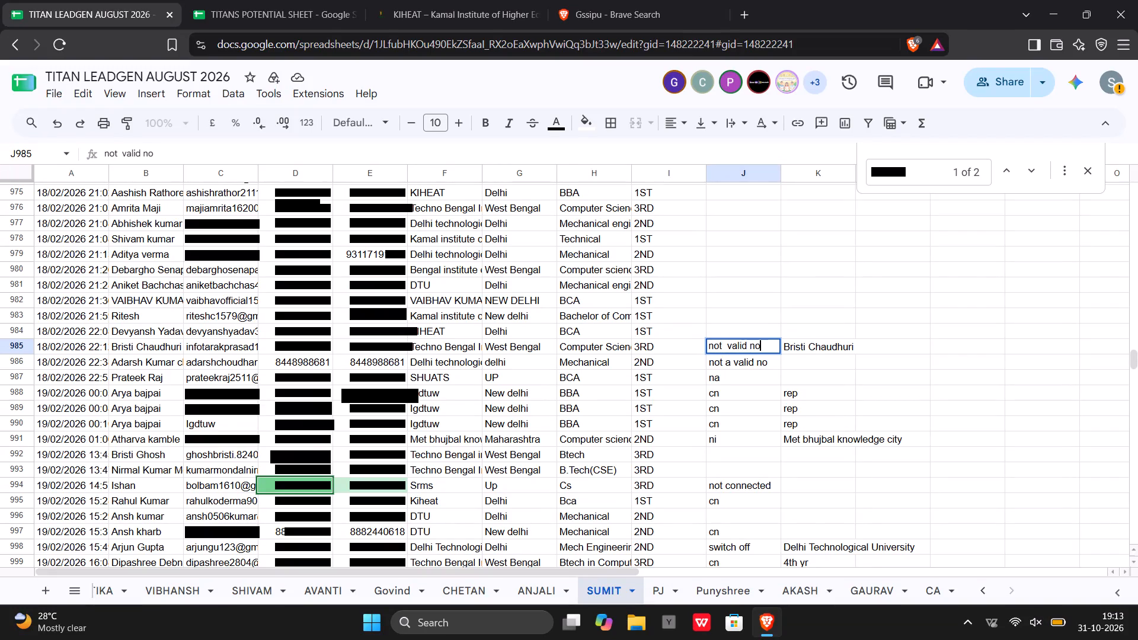
pyautogui.press('Up')
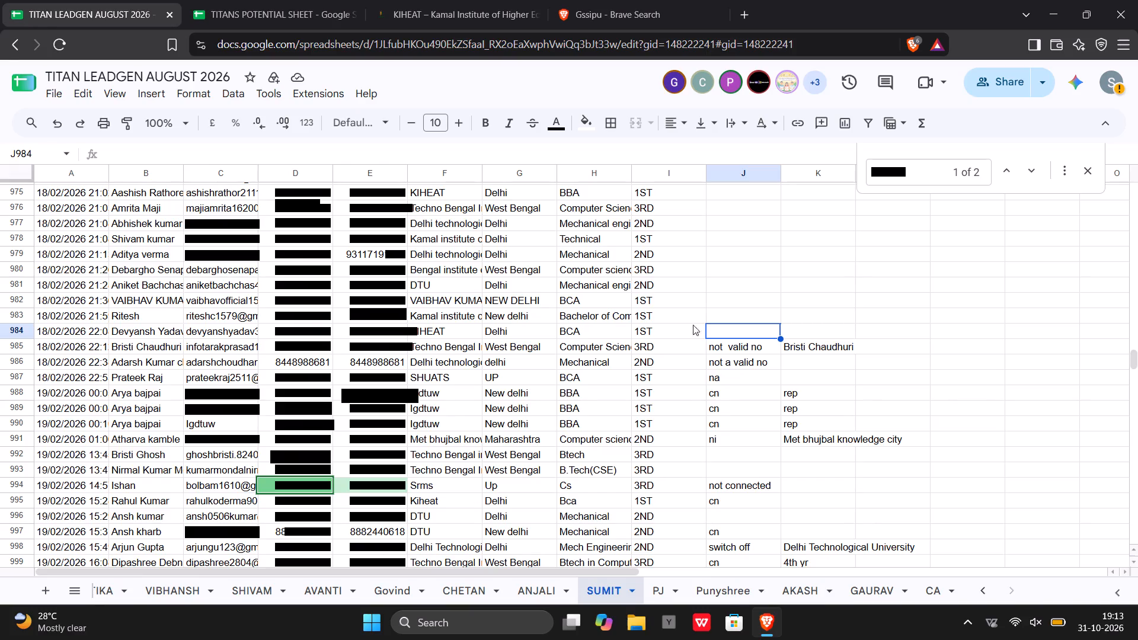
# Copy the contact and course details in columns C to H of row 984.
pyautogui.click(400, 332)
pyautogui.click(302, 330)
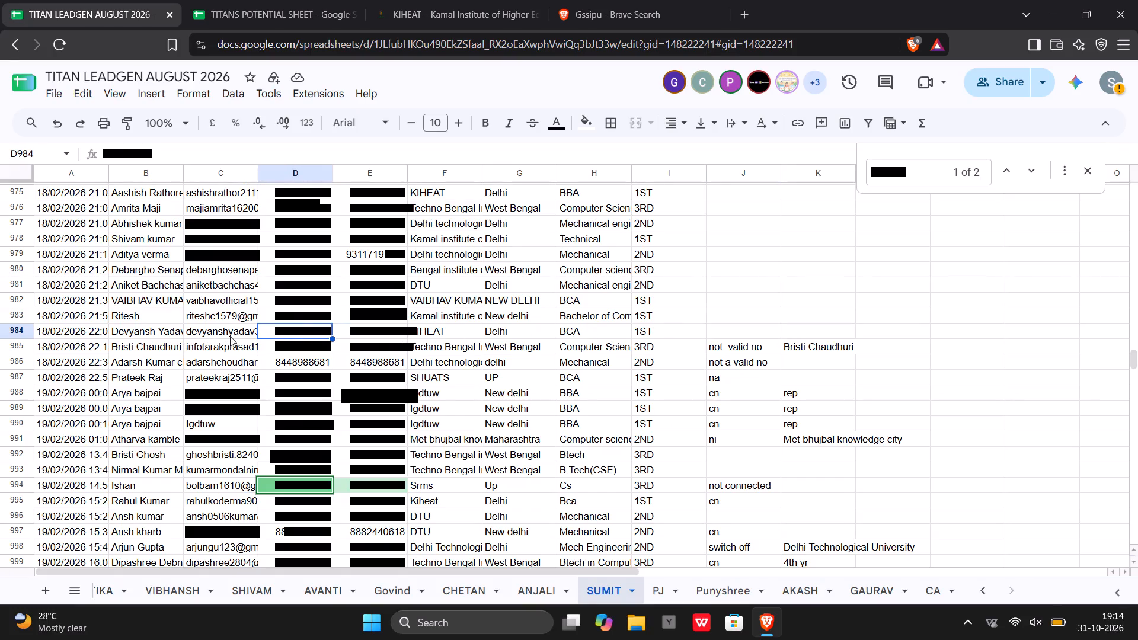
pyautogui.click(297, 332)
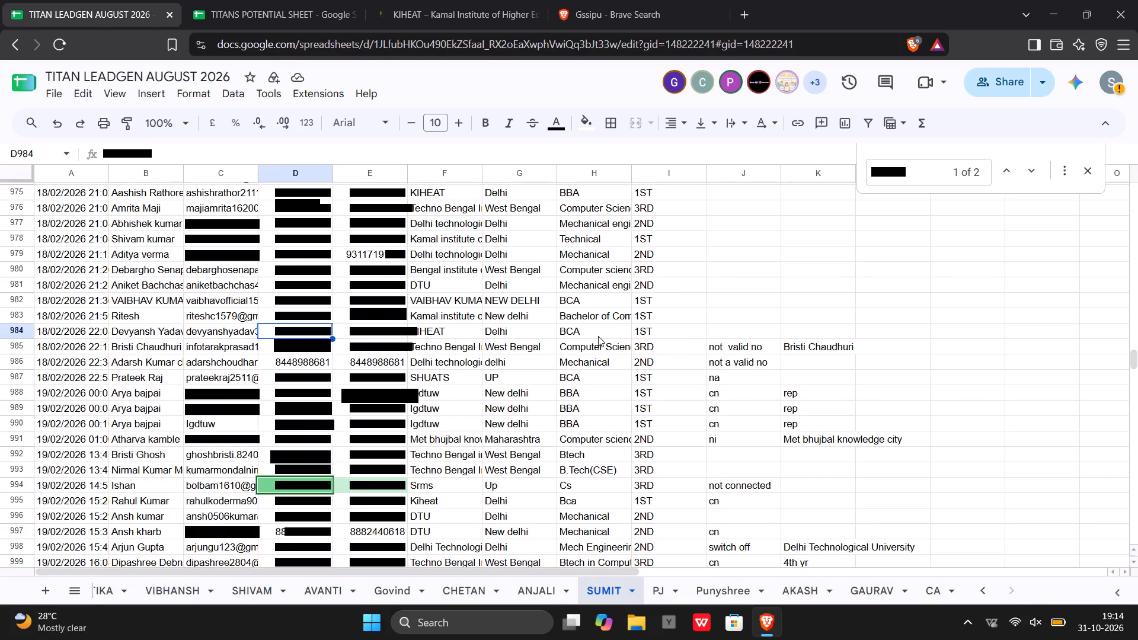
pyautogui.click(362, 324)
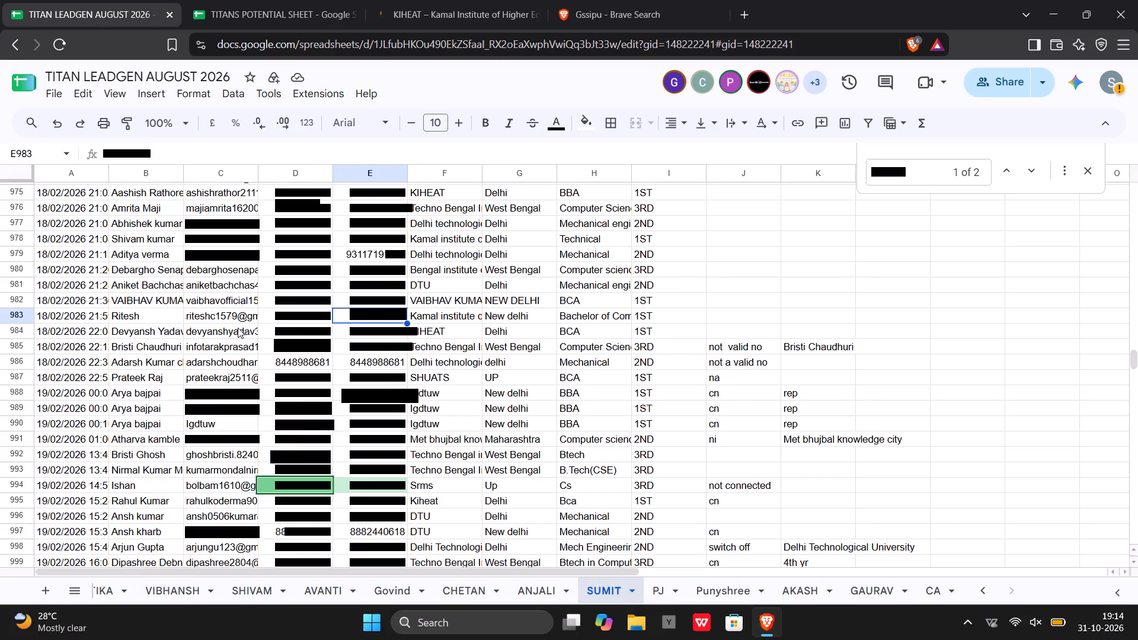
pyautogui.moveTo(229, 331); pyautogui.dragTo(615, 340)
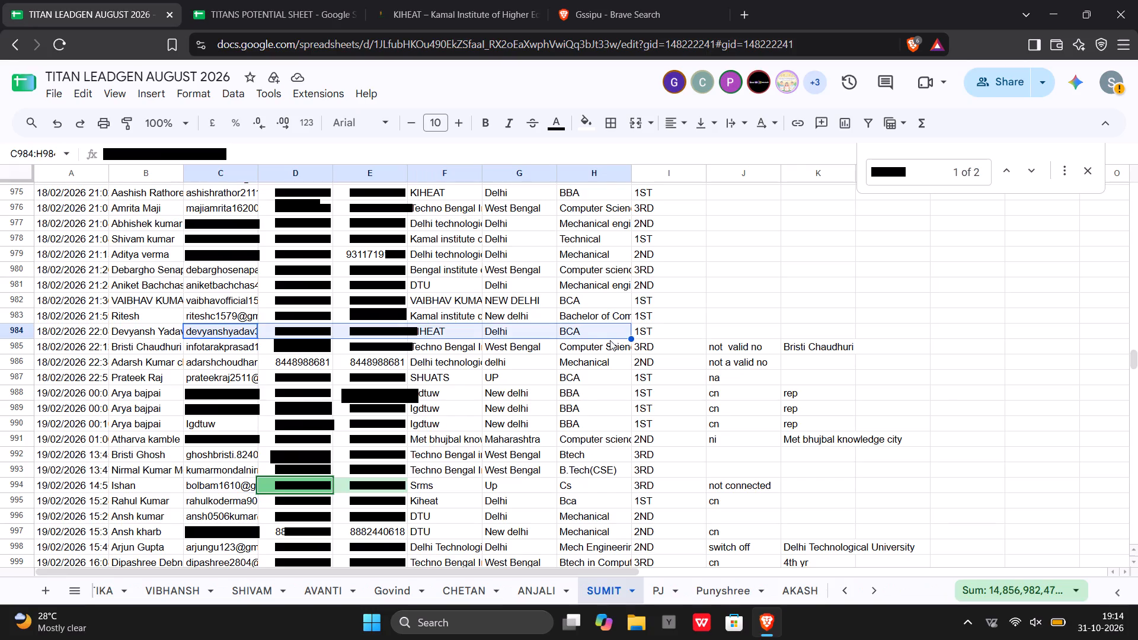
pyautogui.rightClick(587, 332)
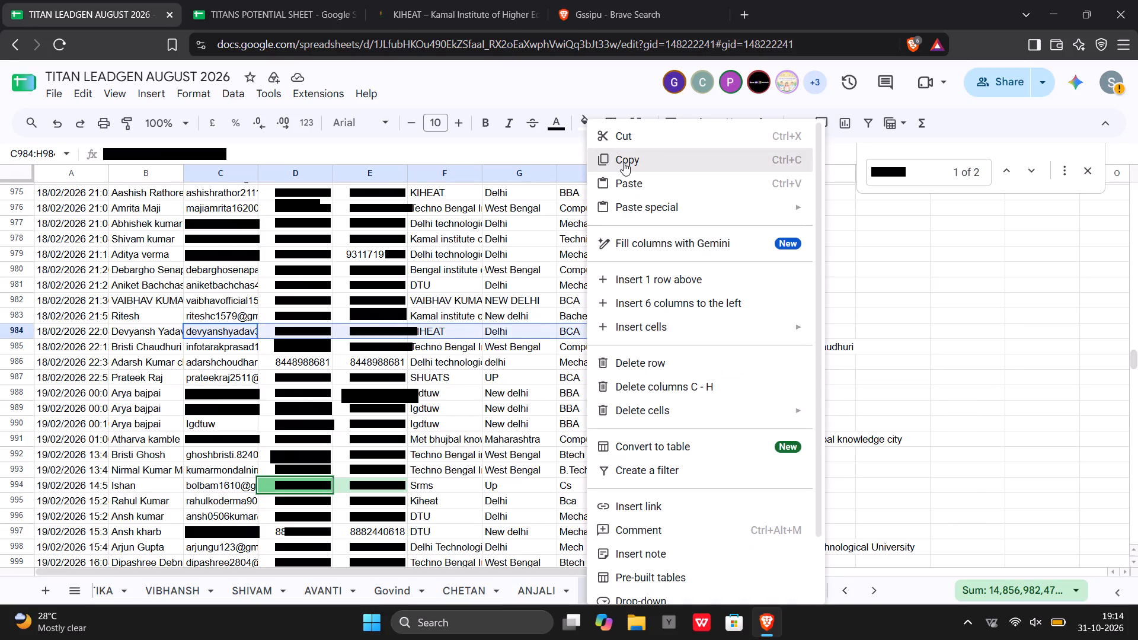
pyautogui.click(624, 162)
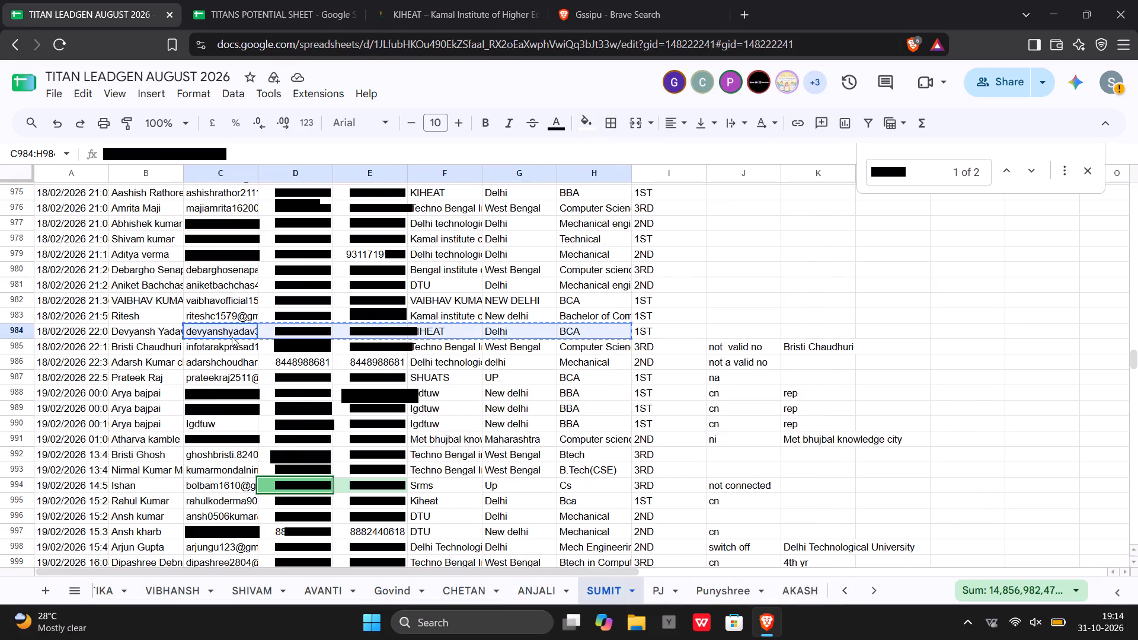
# Record the call status "no incoming" in column J for the lead in row 984.
pyautogui.click(302, 332)
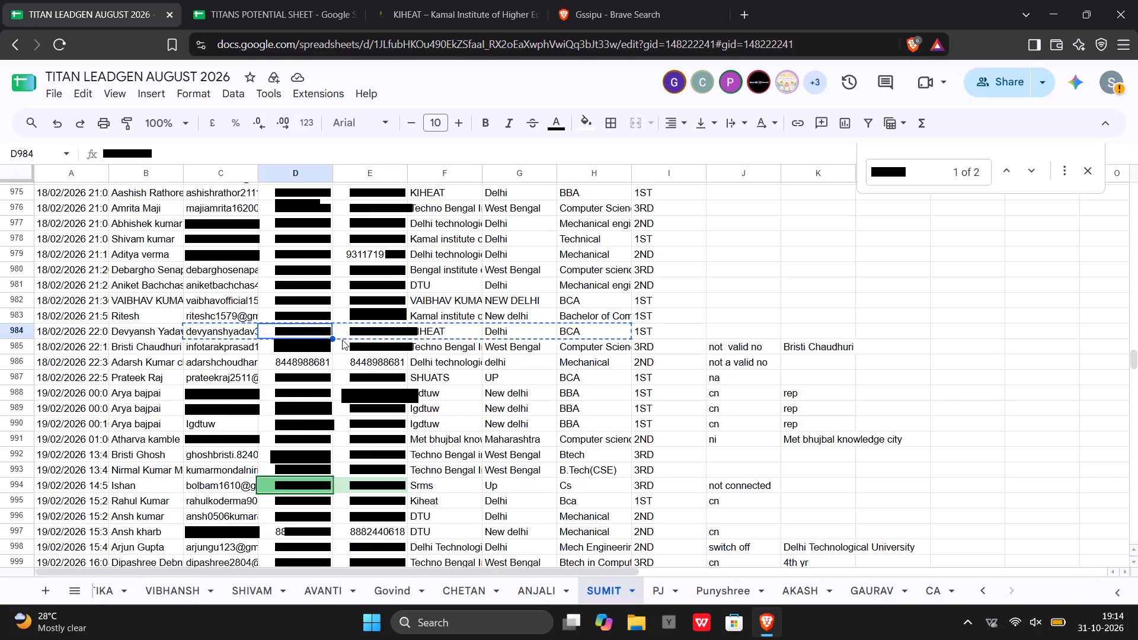
pyautogui.click(719, 329)
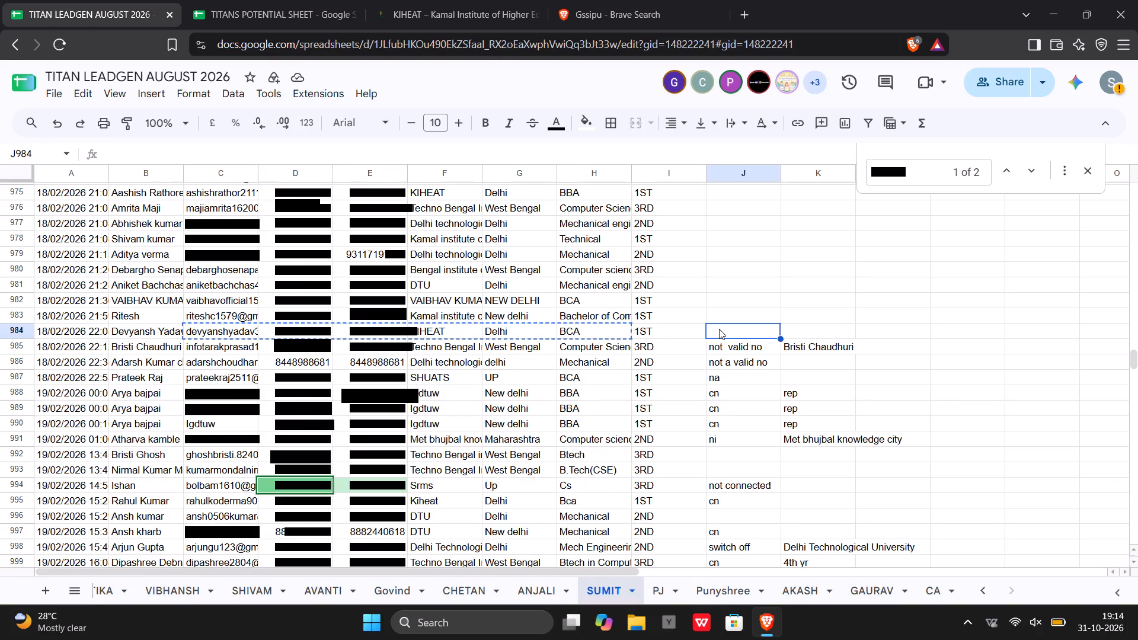
pyautogui.write('no')
pyautogui.press('space')
pyautogui.write('in')
pyautogui.press('c')
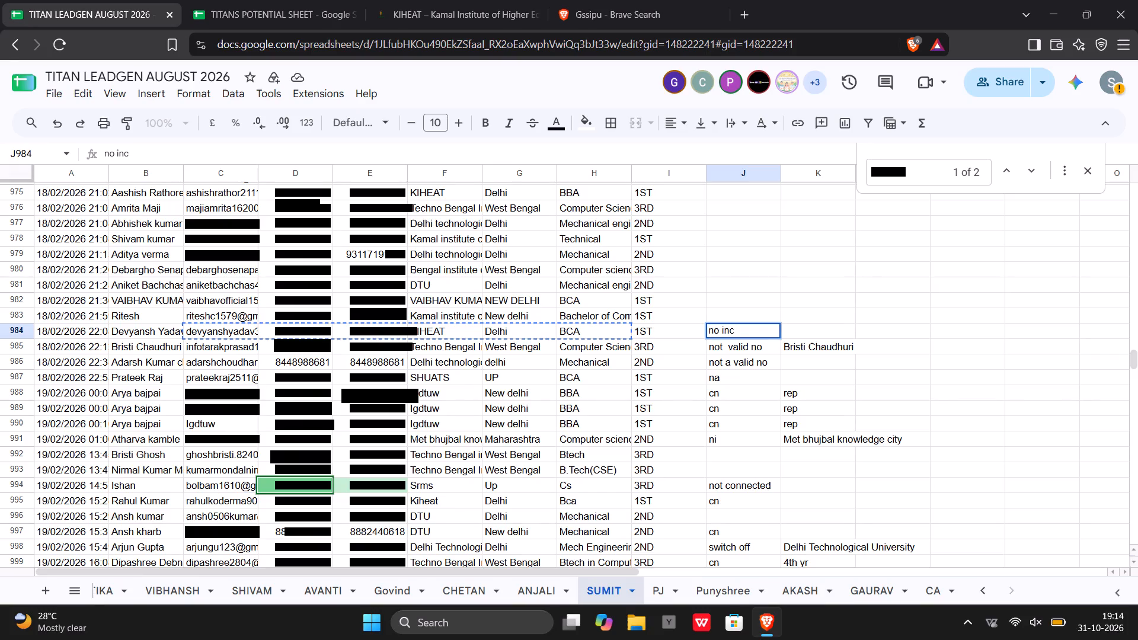
pyautogui.press('o')
pyautogui.write('ming')
pyautogui.press('Up')
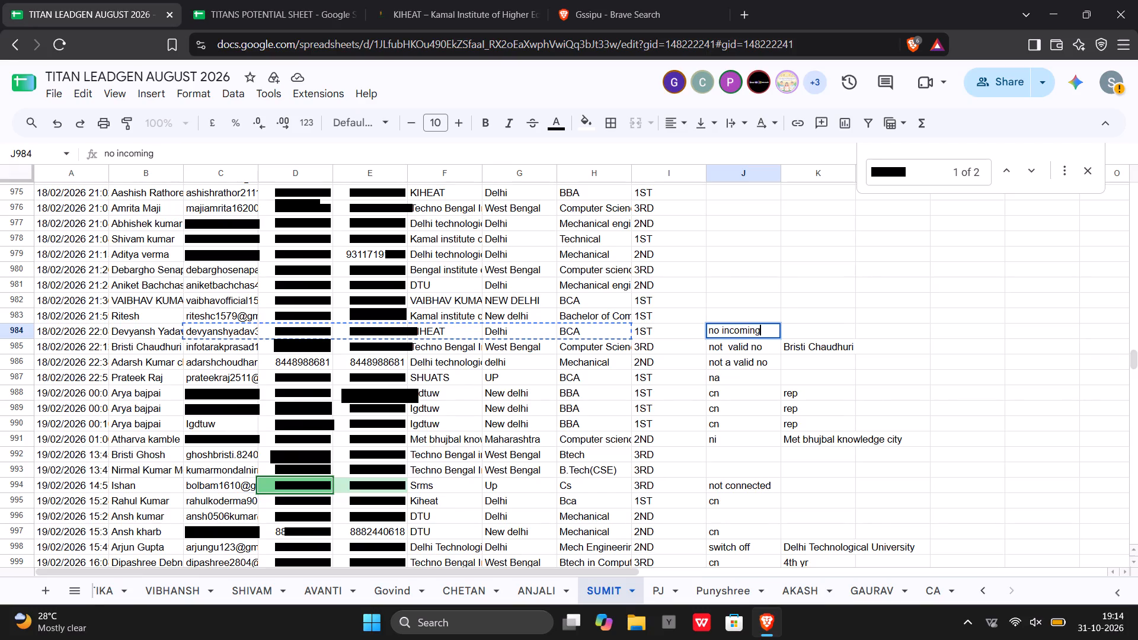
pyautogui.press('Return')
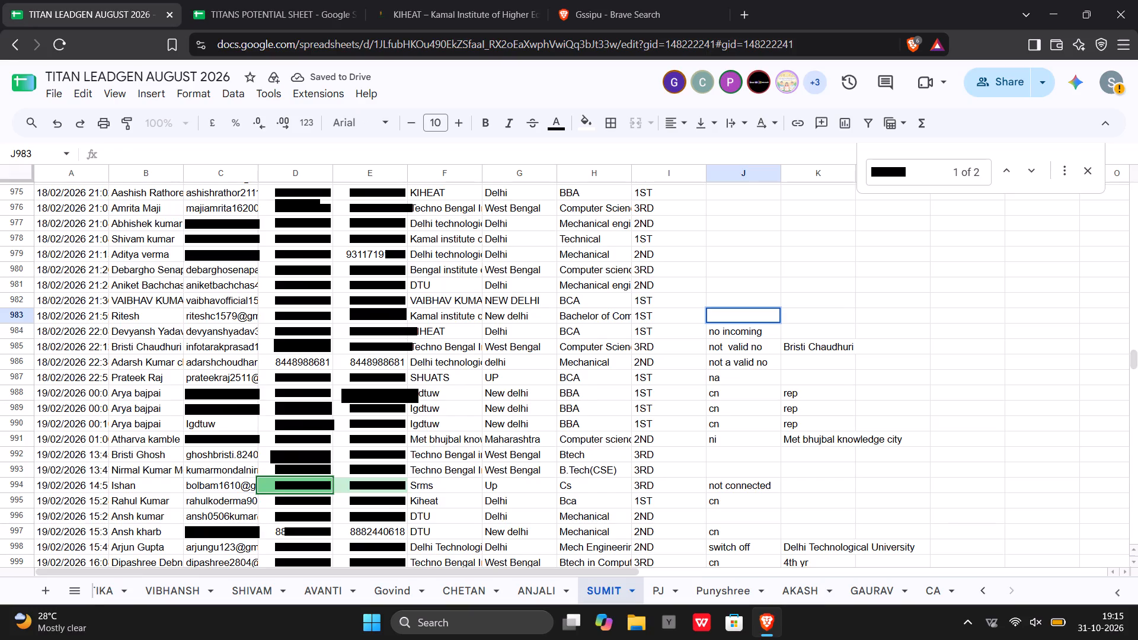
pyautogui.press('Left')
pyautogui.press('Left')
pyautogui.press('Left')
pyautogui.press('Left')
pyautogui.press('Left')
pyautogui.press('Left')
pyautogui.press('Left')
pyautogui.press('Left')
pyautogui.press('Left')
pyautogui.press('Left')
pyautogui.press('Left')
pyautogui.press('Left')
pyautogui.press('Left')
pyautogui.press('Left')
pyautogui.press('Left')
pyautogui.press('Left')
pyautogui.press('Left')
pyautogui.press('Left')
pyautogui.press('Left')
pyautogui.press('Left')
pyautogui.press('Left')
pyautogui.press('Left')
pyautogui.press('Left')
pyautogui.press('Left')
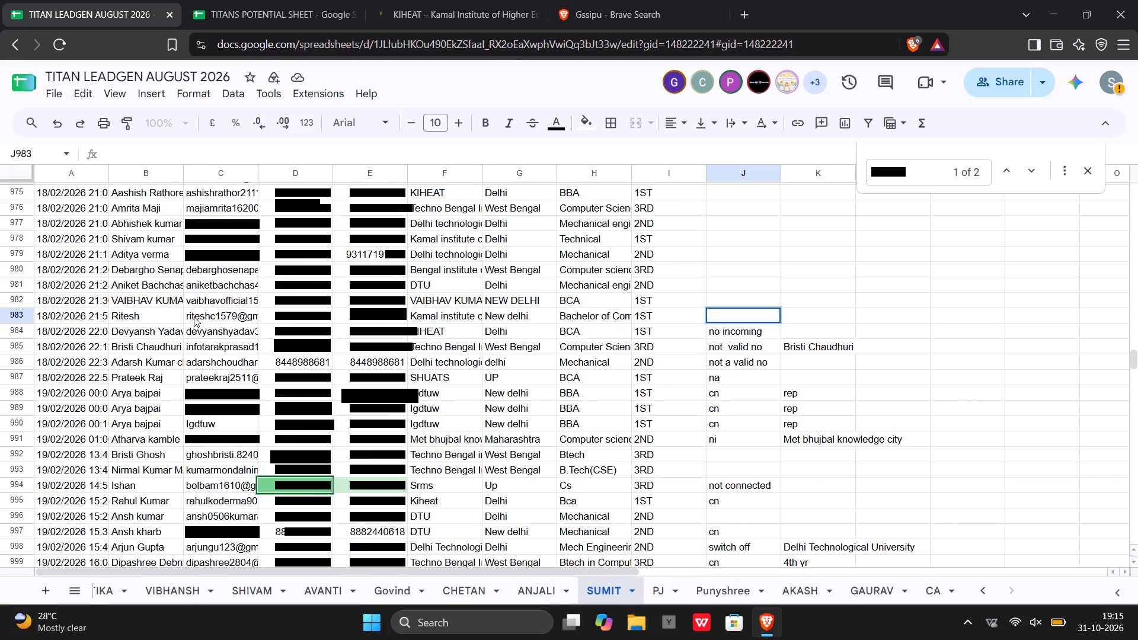
# Copy the course entry from column H of row 983 into cells J982 and J983.
pyautogui.click(287, 308)
pyautogui.click(289, 316)
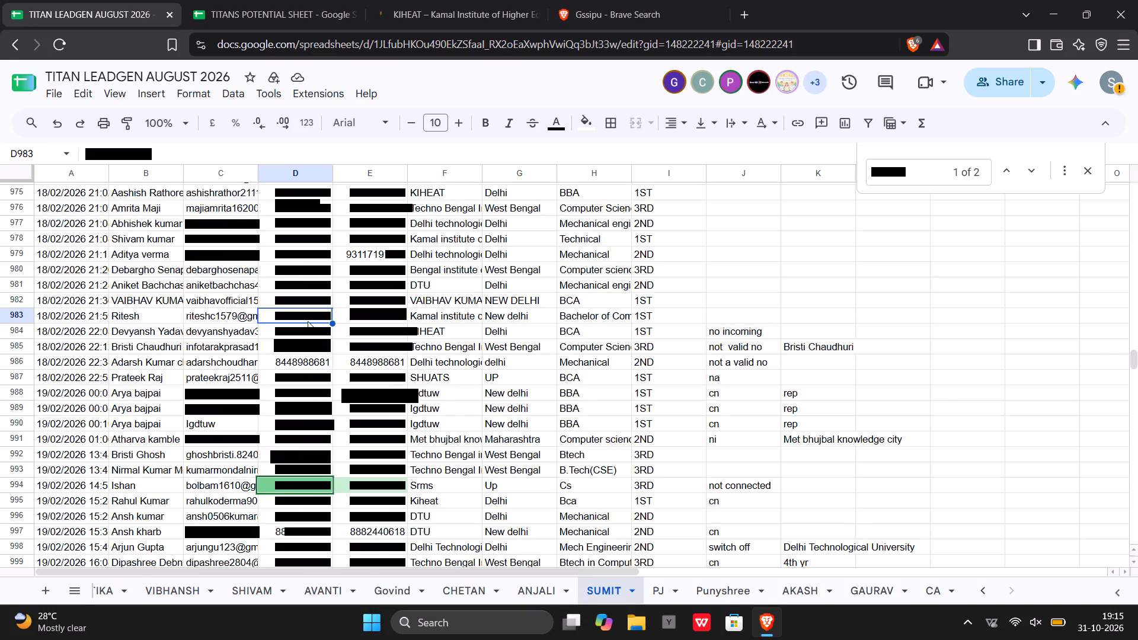
pyautogui.click(308, 321)
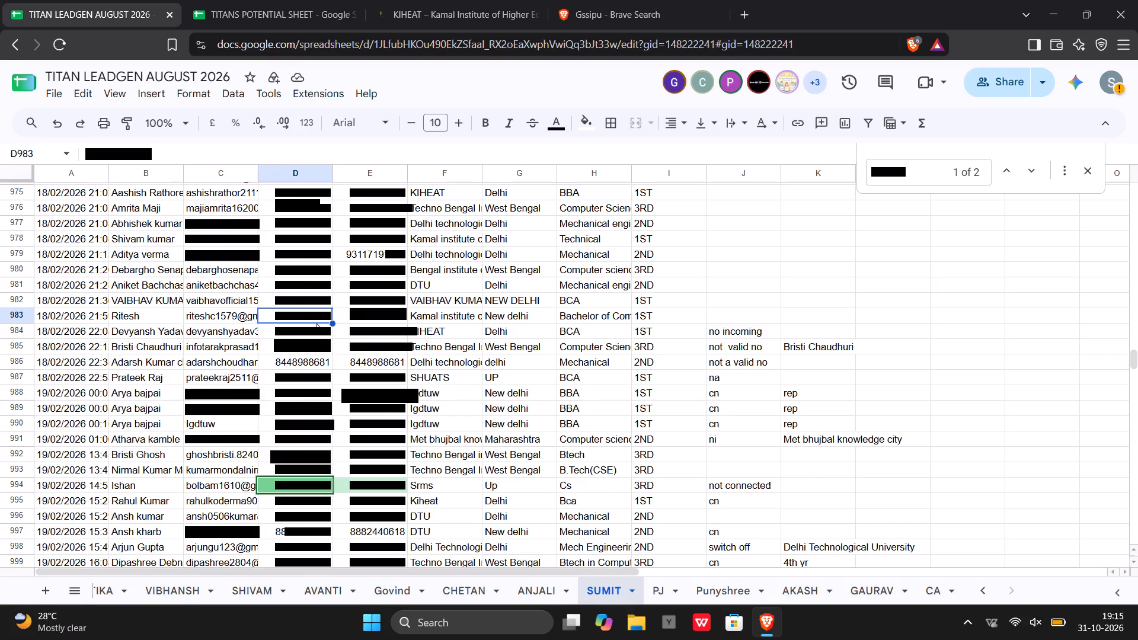
pyautogui.click(317, 324)
pyautogui.rightClick(600, 313)
pyautogui.click(665, 161)
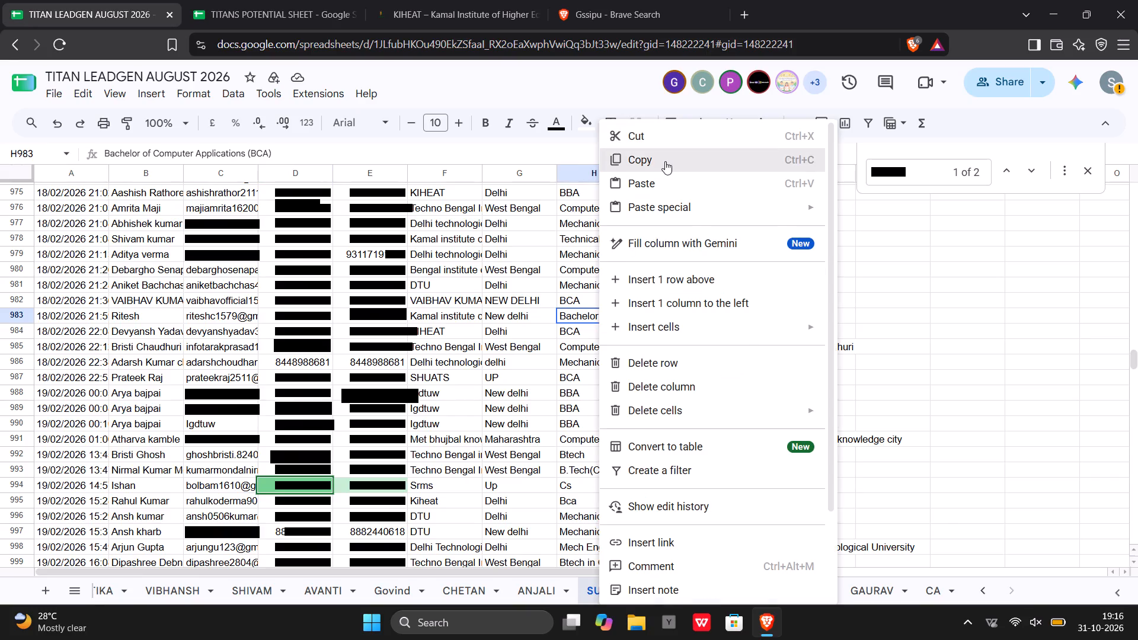
pyautogui.click(745, 311)
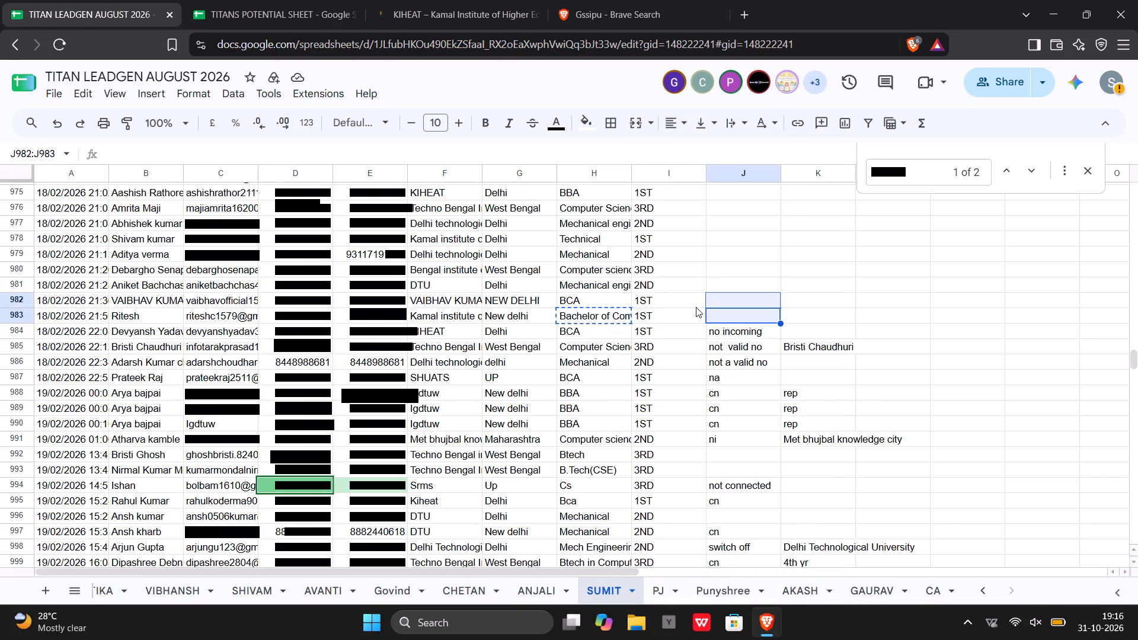
pyautogui.hotkey('ctrl', 'v')
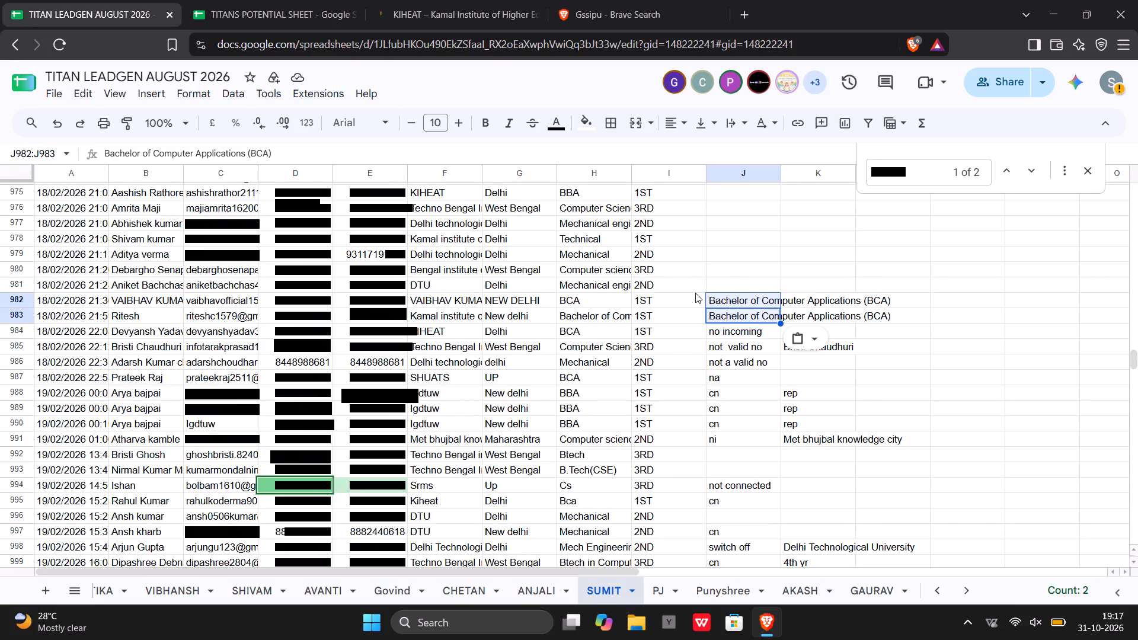
# Clear the pasted course entry from cell J982.
pyautogui.click(742, 299)
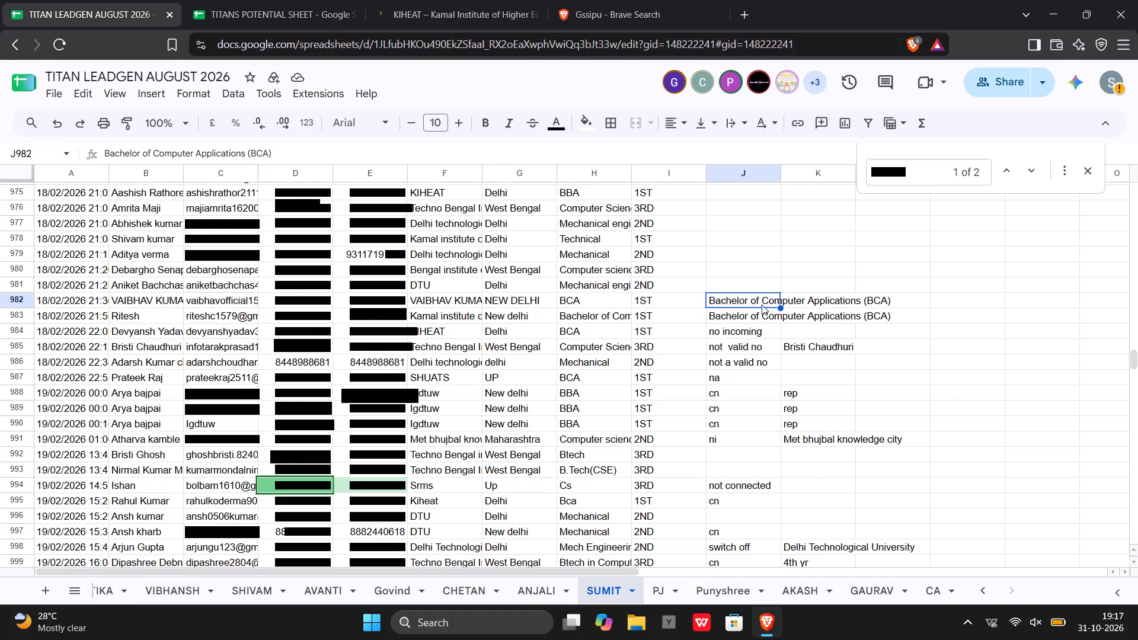
pyautogui.press('BackSpace')
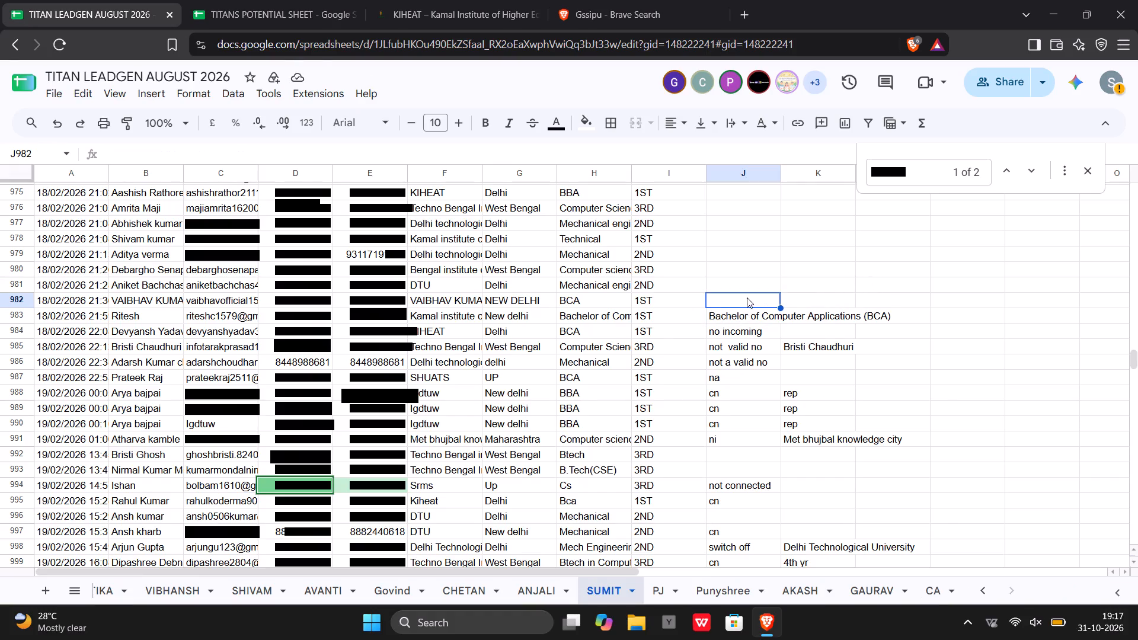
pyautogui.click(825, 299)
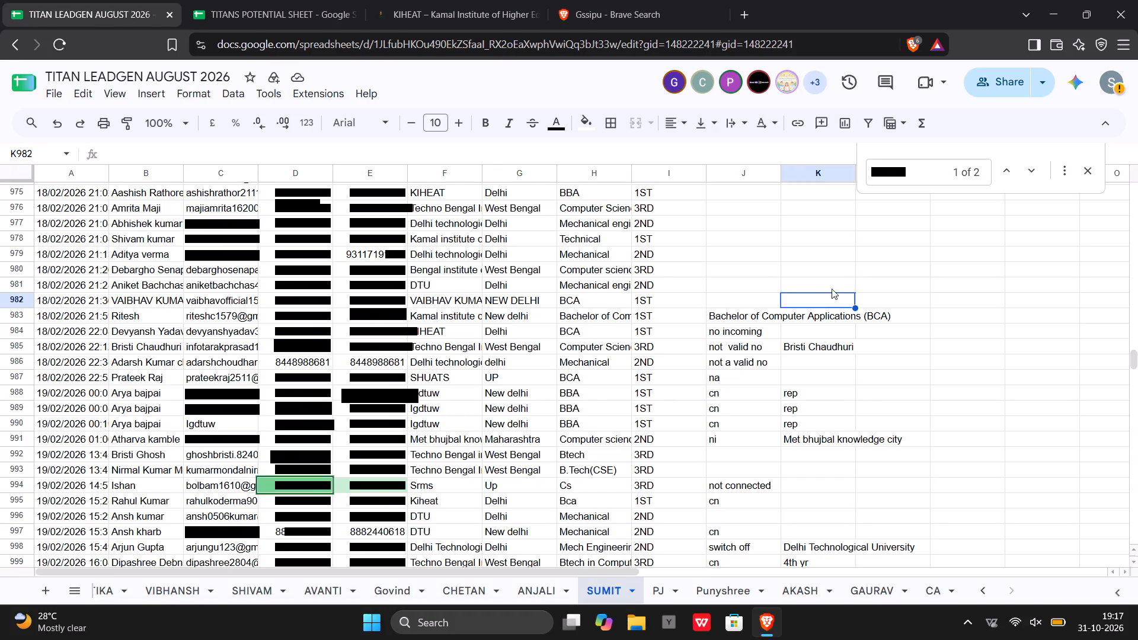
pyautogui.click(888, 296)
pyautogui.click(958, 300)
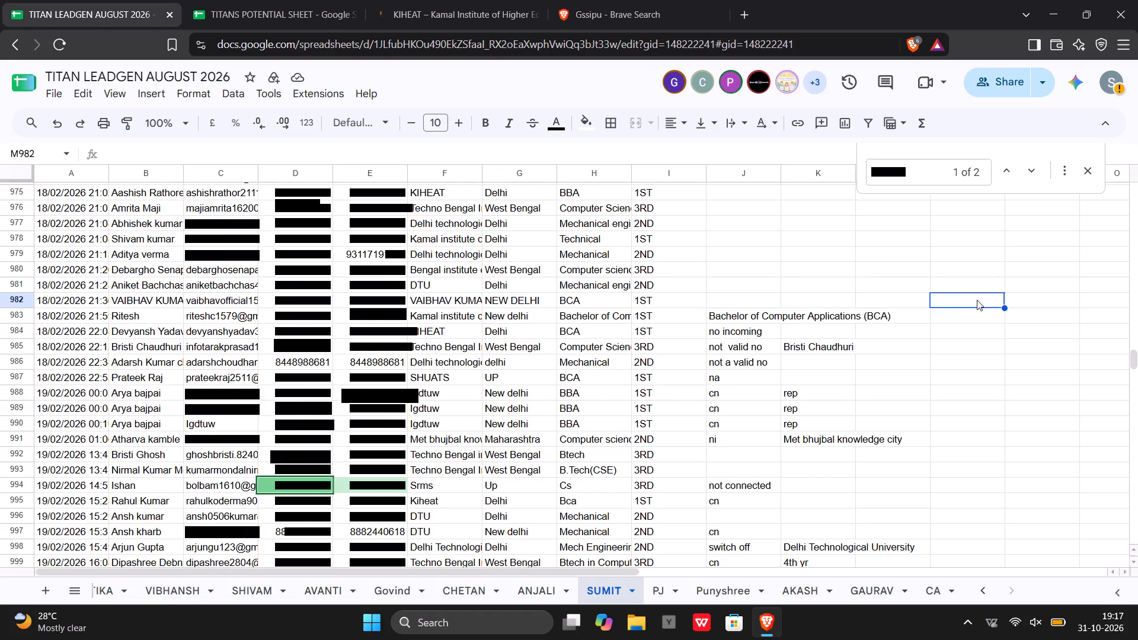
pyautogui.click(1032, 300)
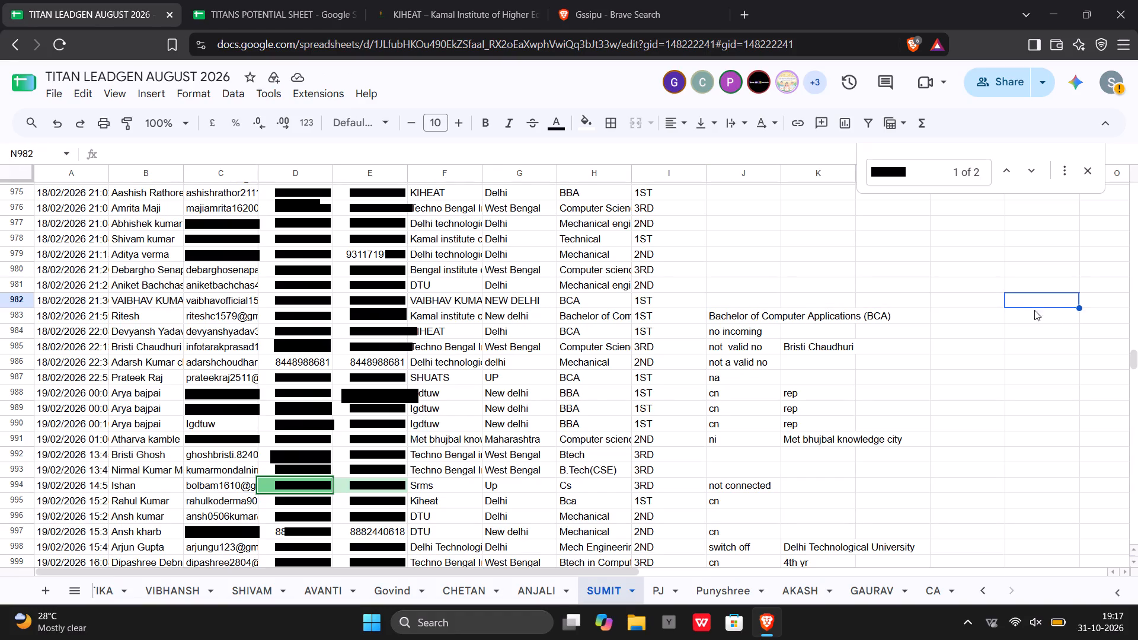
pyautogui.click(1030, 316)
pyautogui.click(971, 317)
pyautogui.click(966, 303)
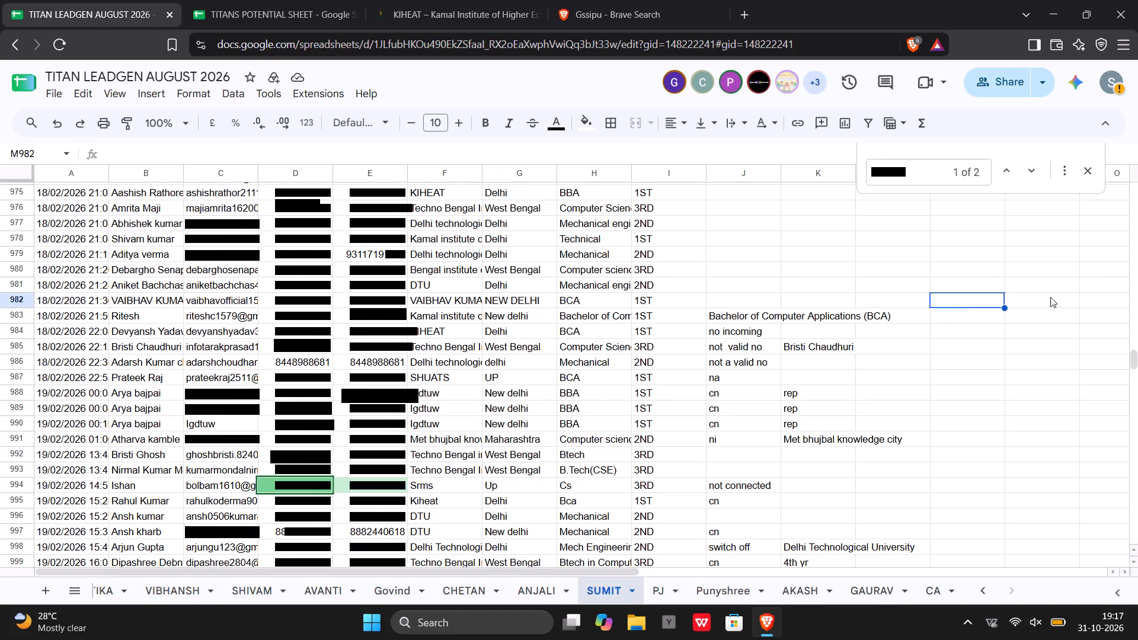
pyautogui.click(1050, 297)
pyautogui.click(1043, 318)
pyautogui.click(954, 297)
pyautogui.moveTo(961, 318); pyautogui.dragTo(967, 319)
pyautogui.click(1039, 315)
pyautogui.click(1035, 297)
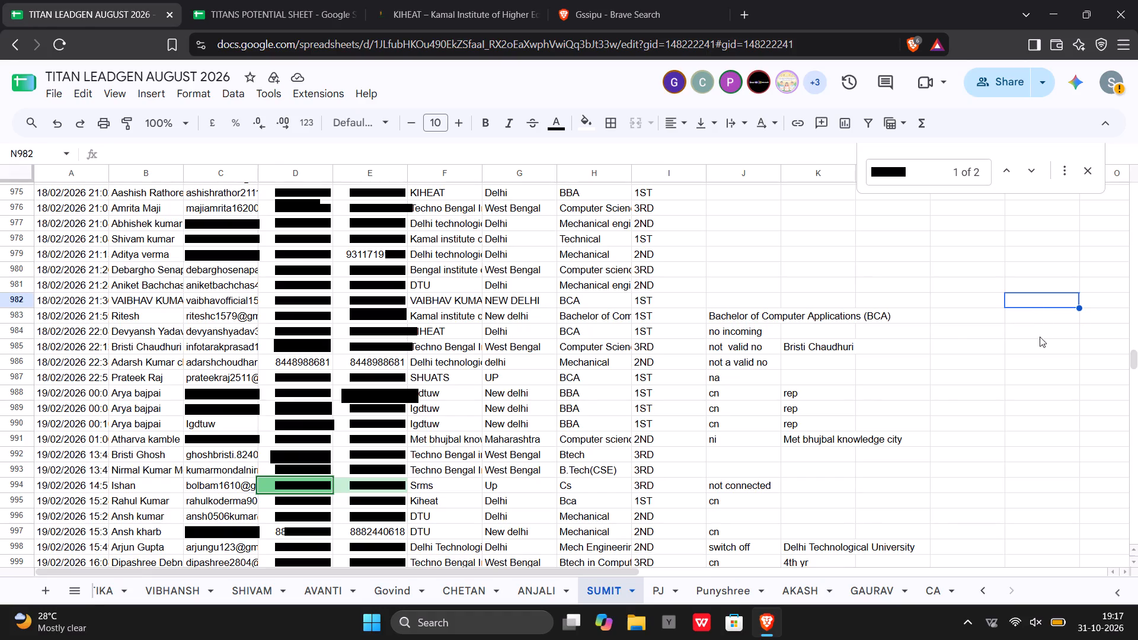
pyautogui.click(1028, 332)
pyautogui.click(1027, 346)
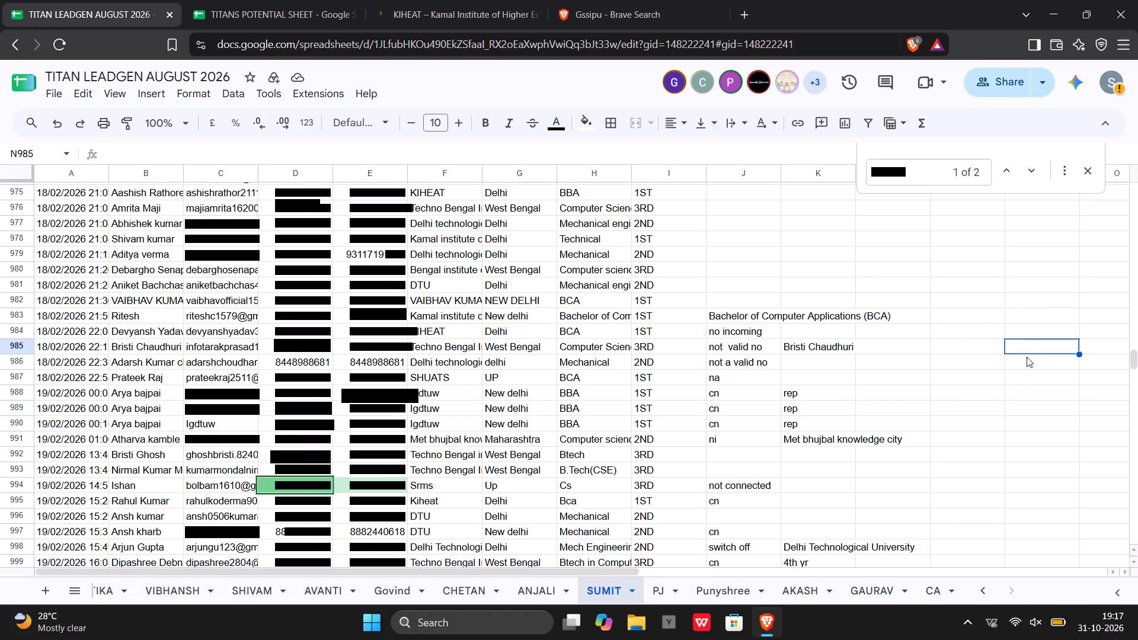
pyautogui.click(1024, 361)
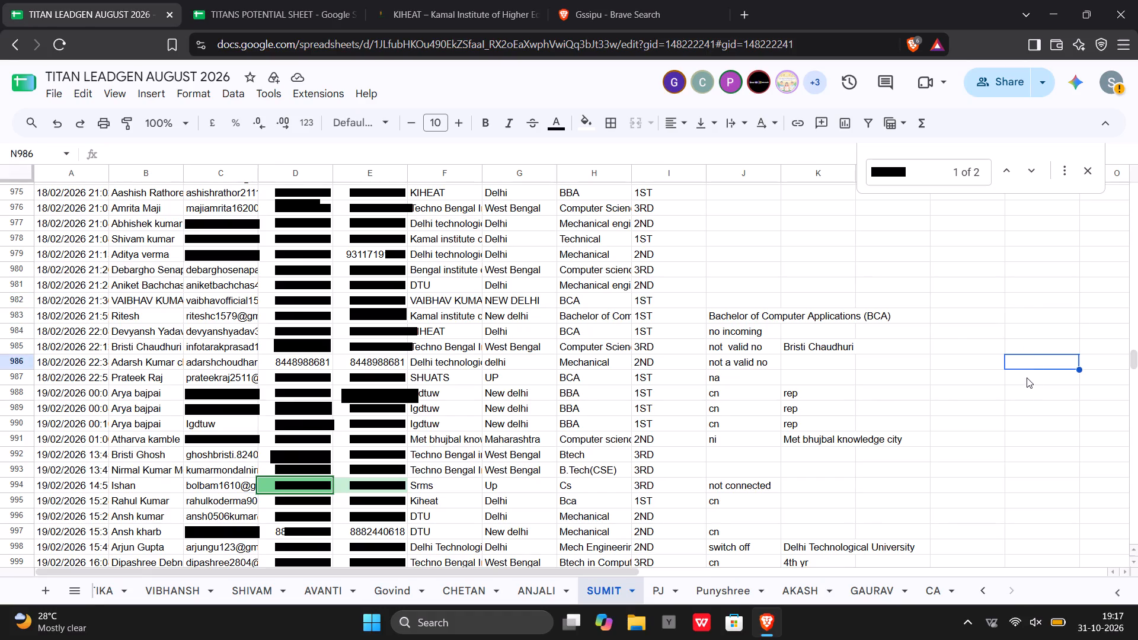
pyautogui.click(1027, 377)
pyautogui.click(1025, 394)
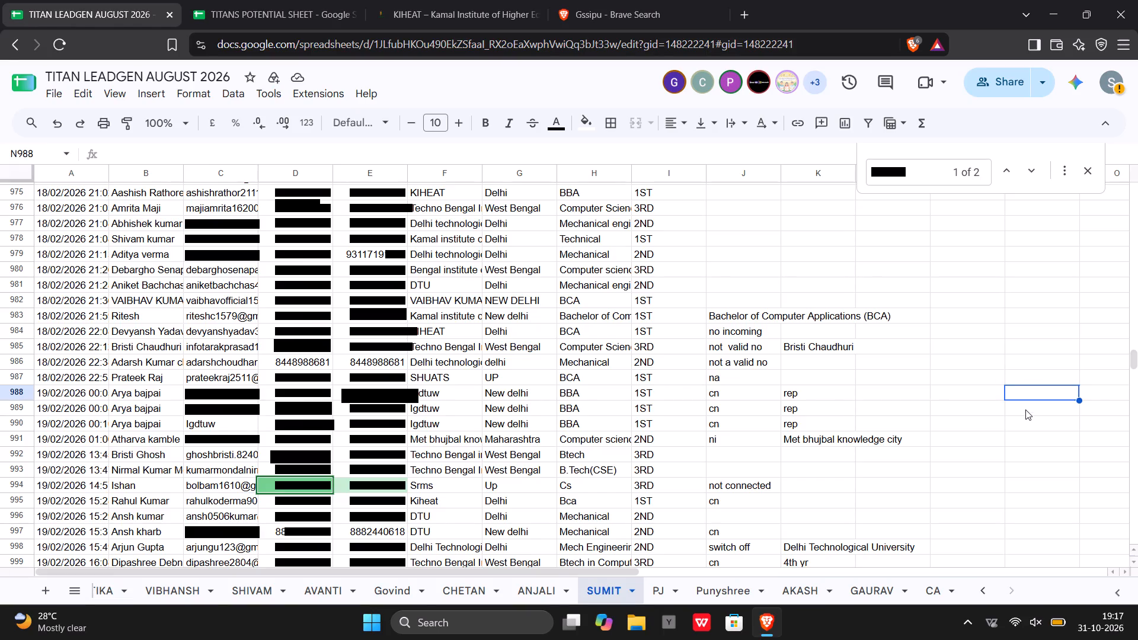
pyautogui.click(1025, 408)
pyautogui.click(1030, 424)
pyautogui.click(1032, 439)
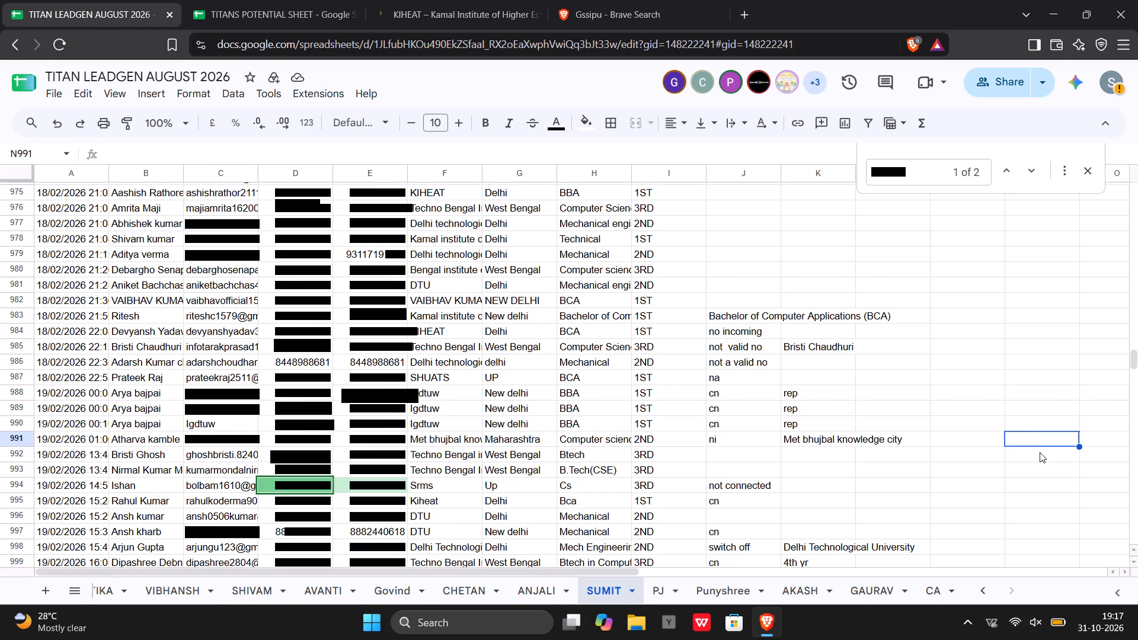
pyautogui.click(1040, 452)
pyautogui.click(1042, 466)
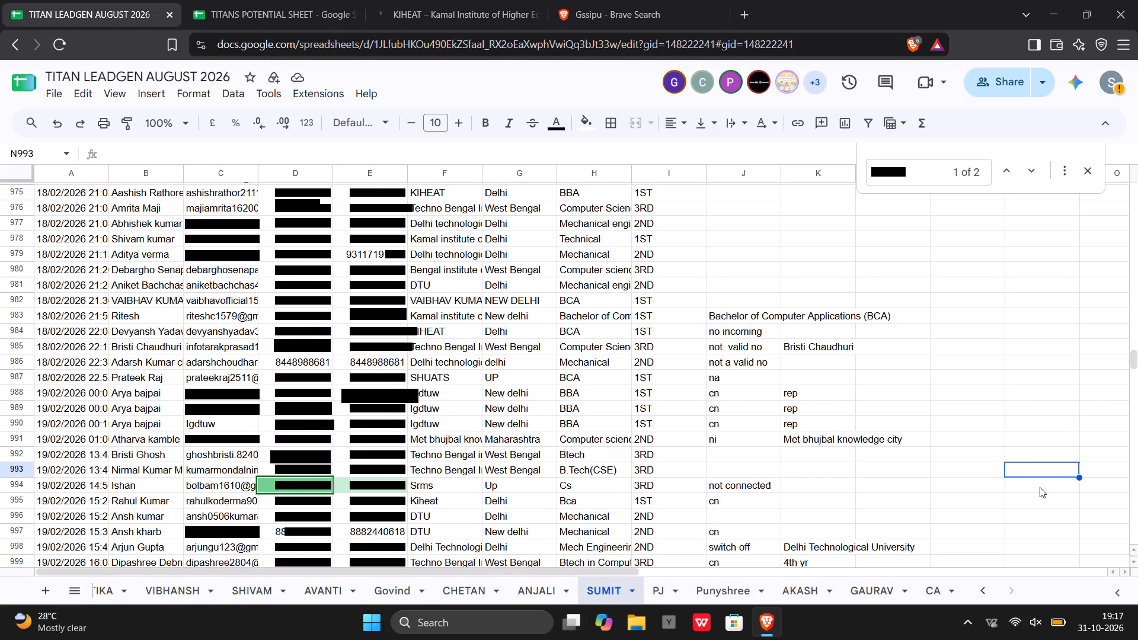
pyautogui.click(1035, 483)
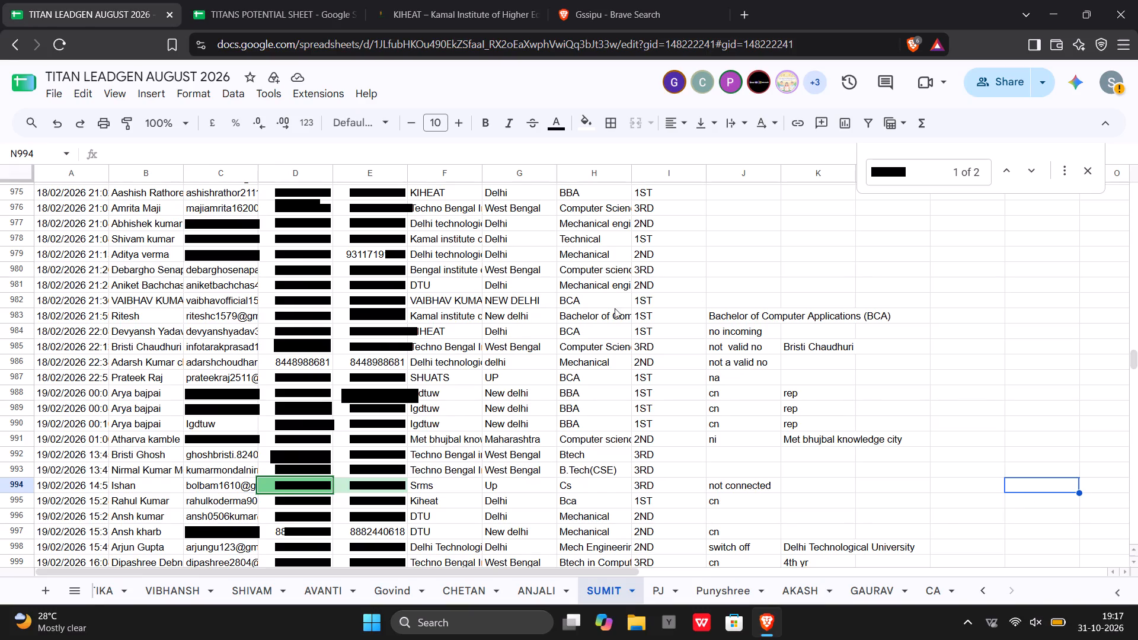
# Clear the pasted course entry from cell J983.
pyautogui.click(744, 318)
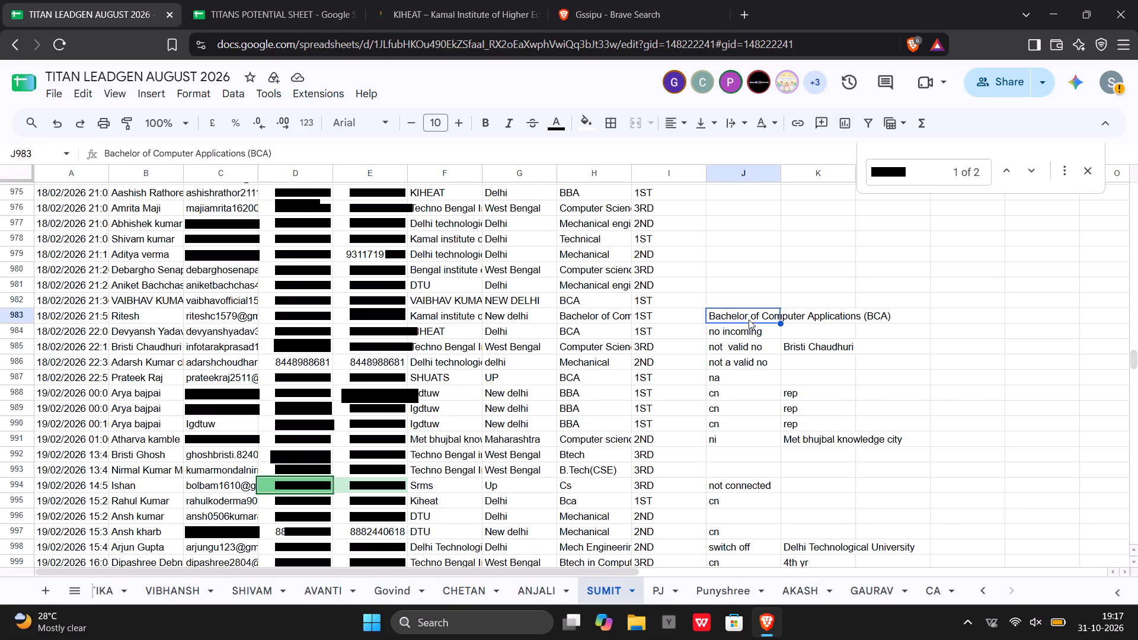
pyautogui.press('BackSpace')
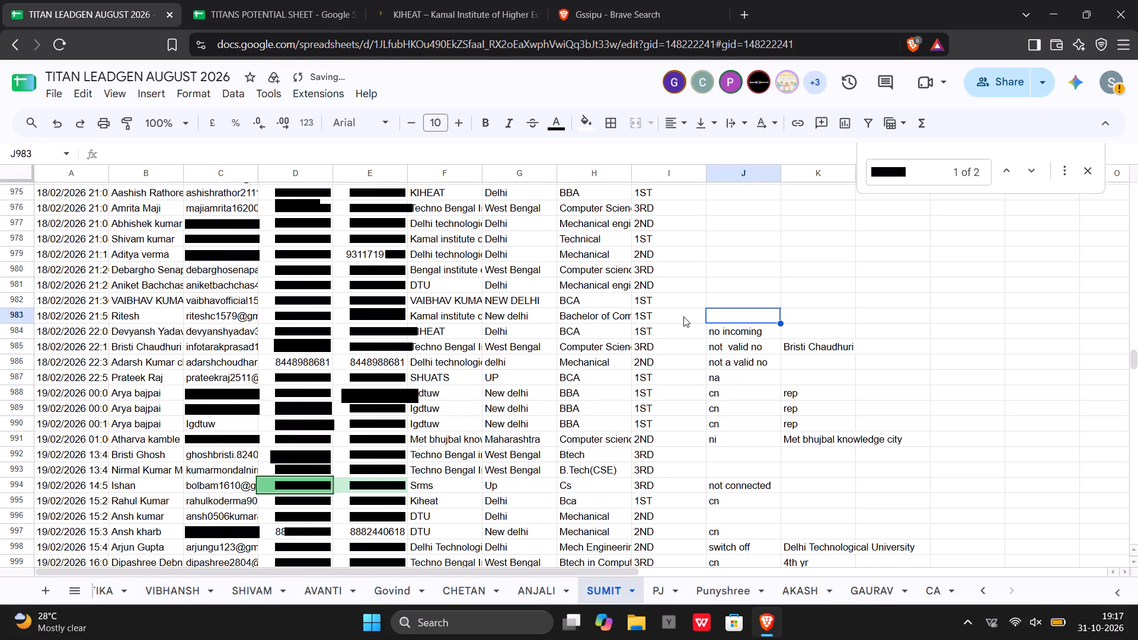
# Copy the phone number in column D and the name in column B of row 983.
pyautogui.rightClick(300, 319)
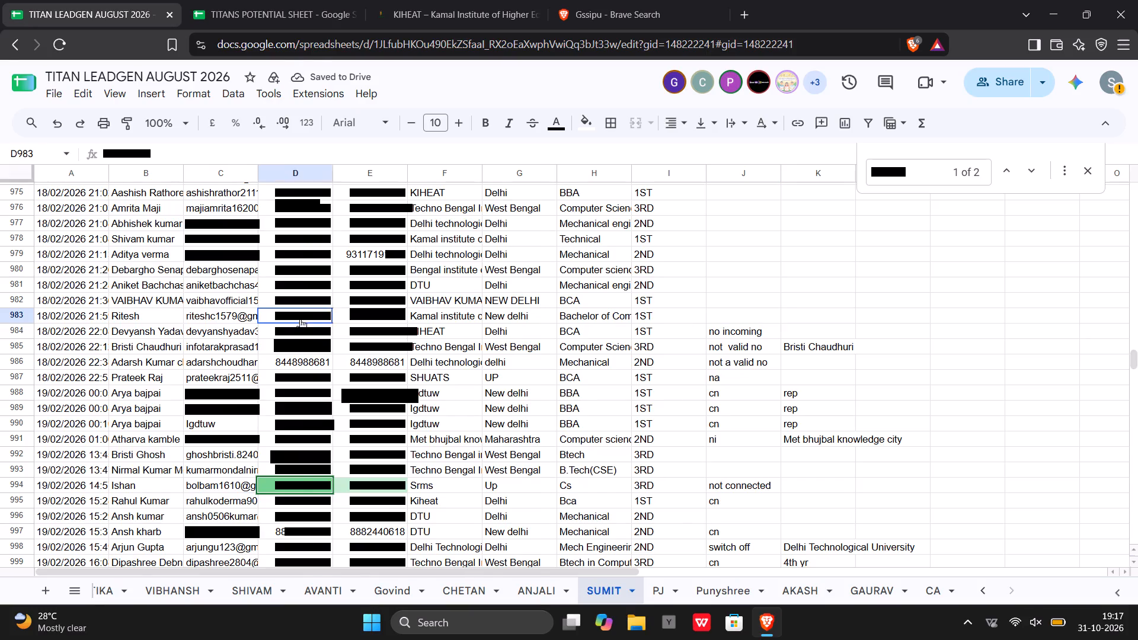
pyautogui.click(351, 162)
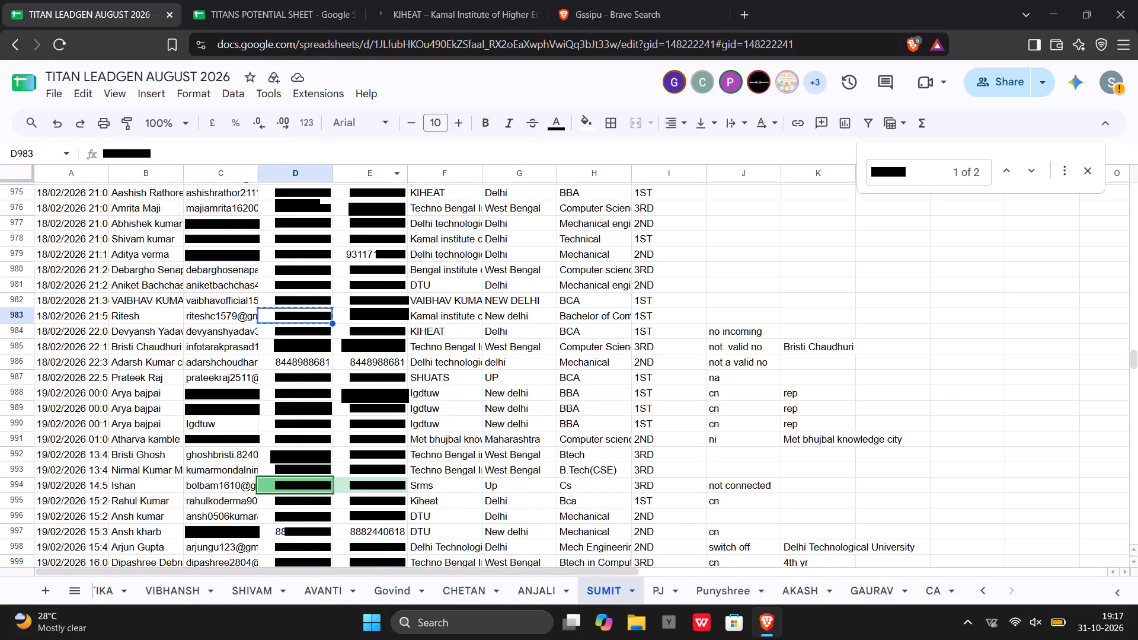
pyautogui.rightClick(132, 316)
pyautogui.click(180, 155)
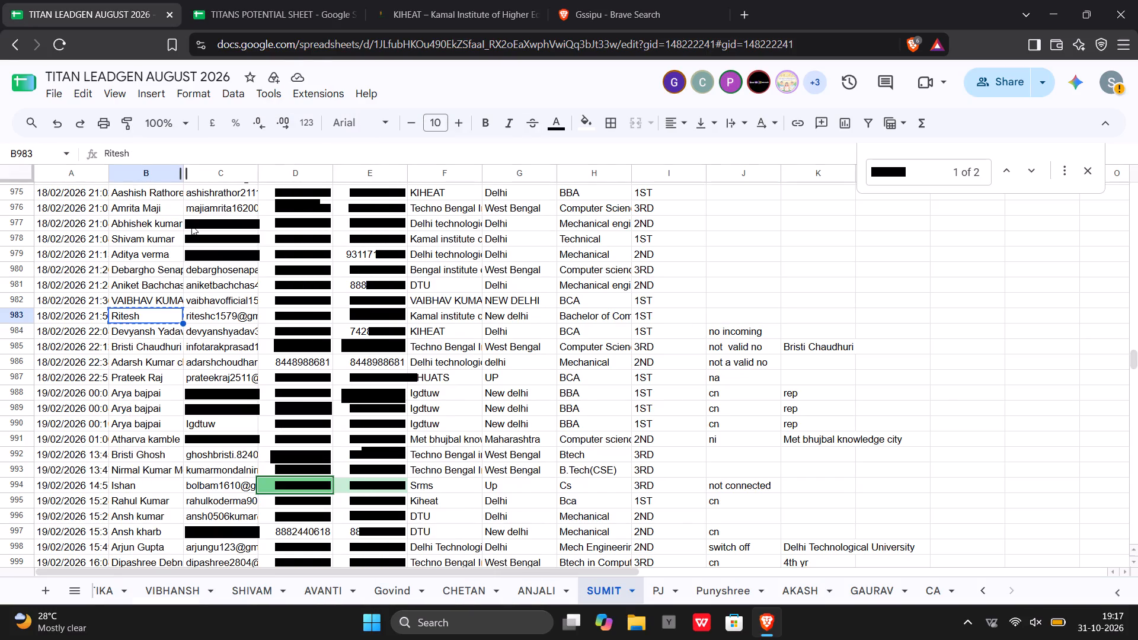
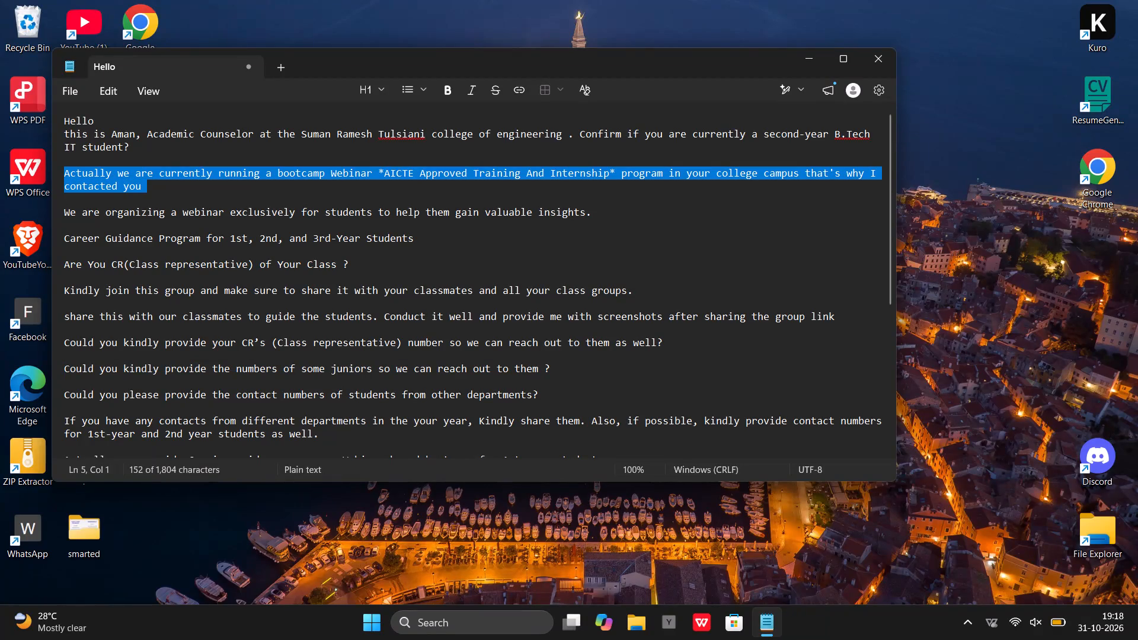
# In the Hello note, separately copy the AICTE bootcamp webinar paragraph and the "We are organizing a webinar exclusively for students" line.
pyautogui.hotkey('ctrl', 'c')
pyautogui.moveTo(599, 216); pyautogui.dragTo(599, 212)
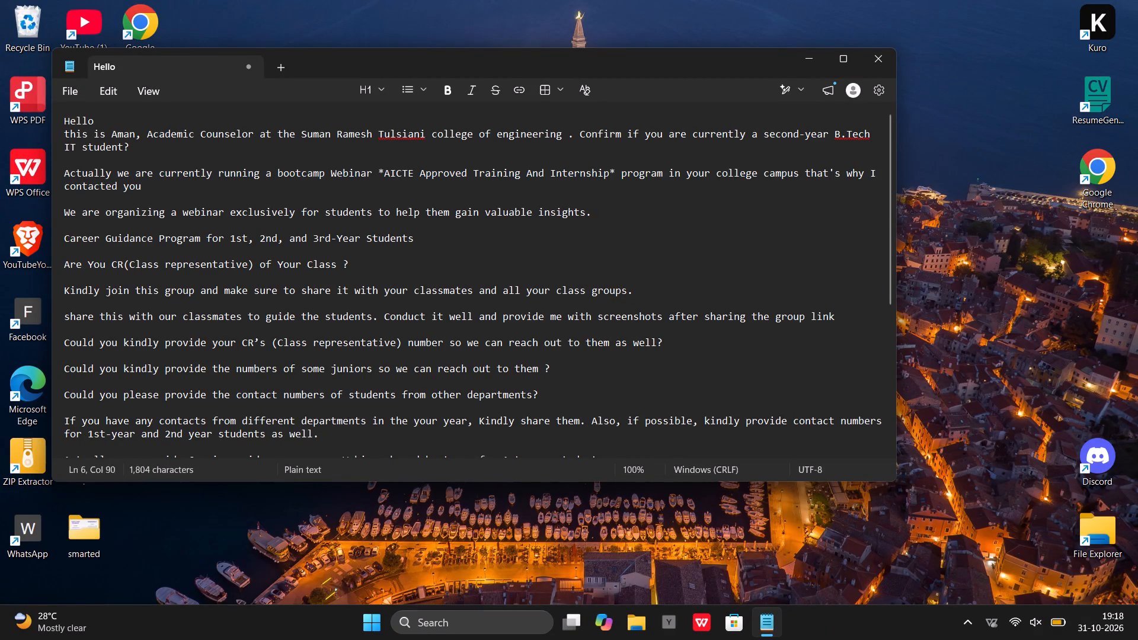
pyautogui.moveTo(599, 212); pyautogui.dragTo(594, 199)
pyautogui.hotkey('ctrl', 'c')
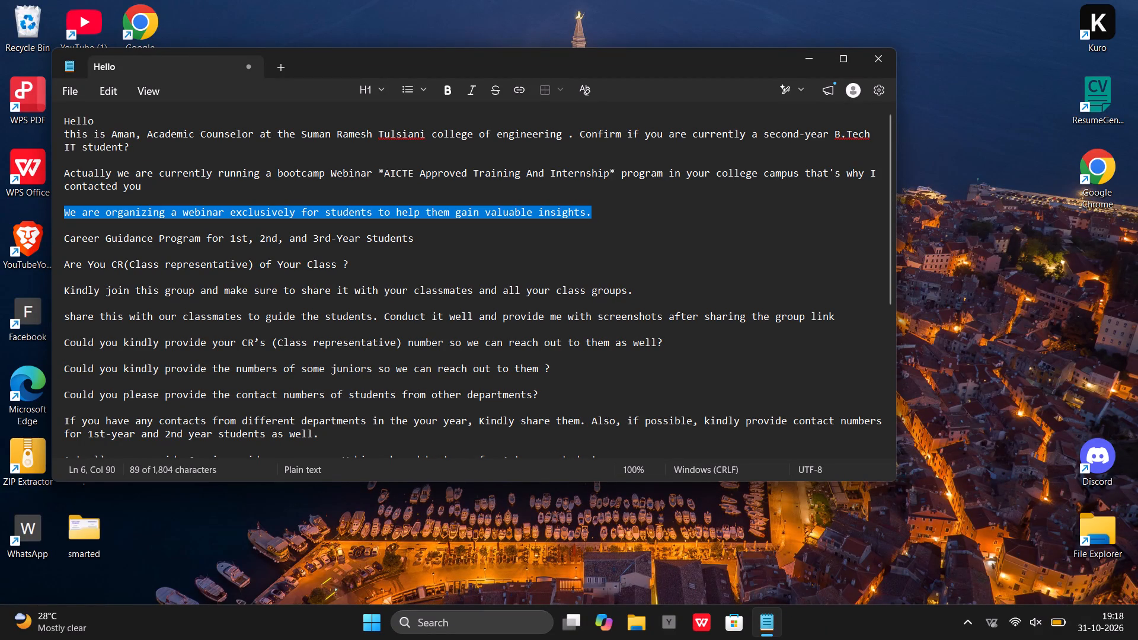
# Separately copy the "Career Guidance Program for 1st, 2nd, and 3rd-Year Students" line and the "Are You CR(Class representative) of Your Class ?" line.
pyautogui.moveTo(434, 241); pyautogui.dragTo(427, 224)
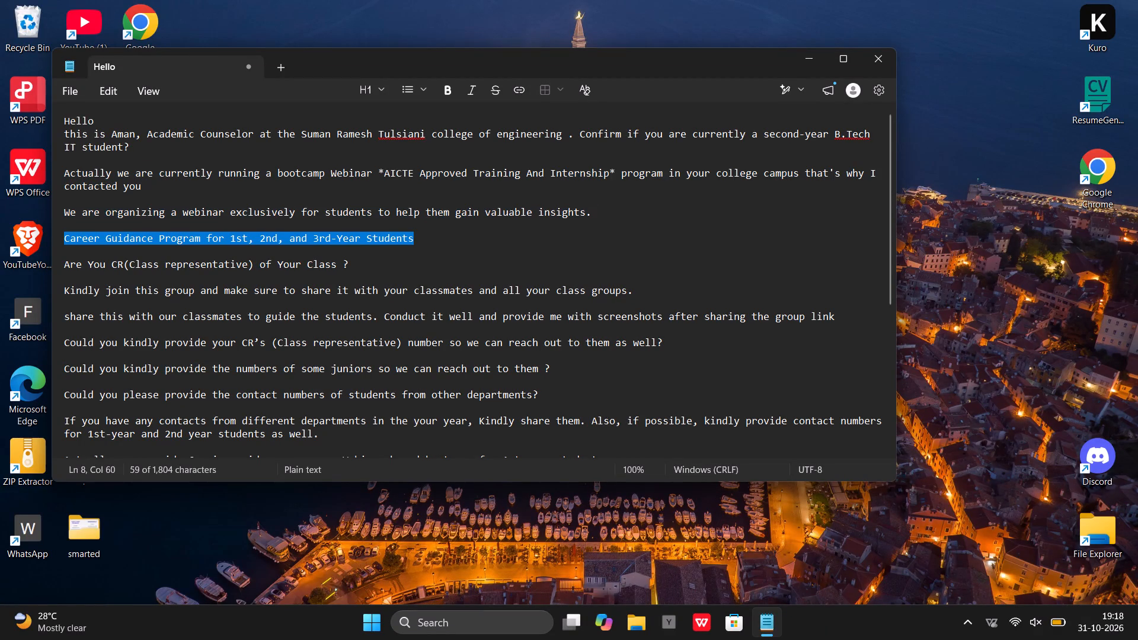
pyautogui.moveTo(427, 224); pyautogui.dragTo(425, 233)
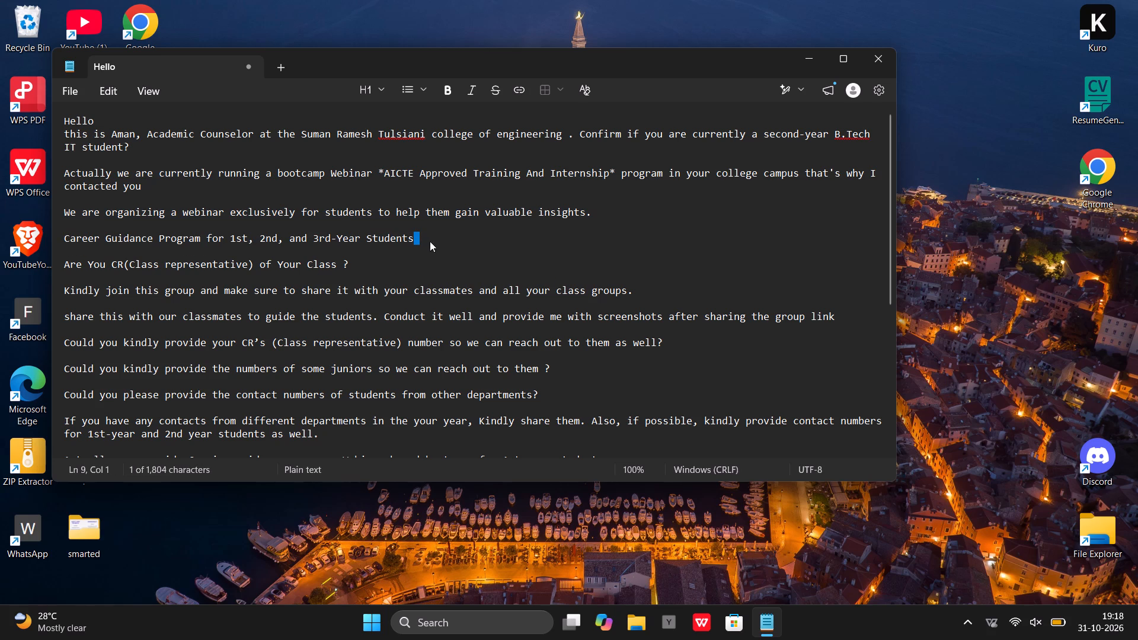
pyautogui.click(434, 238)
pyautogui.moveTo(423, 239); pyautogui.dragTo(420, 228)
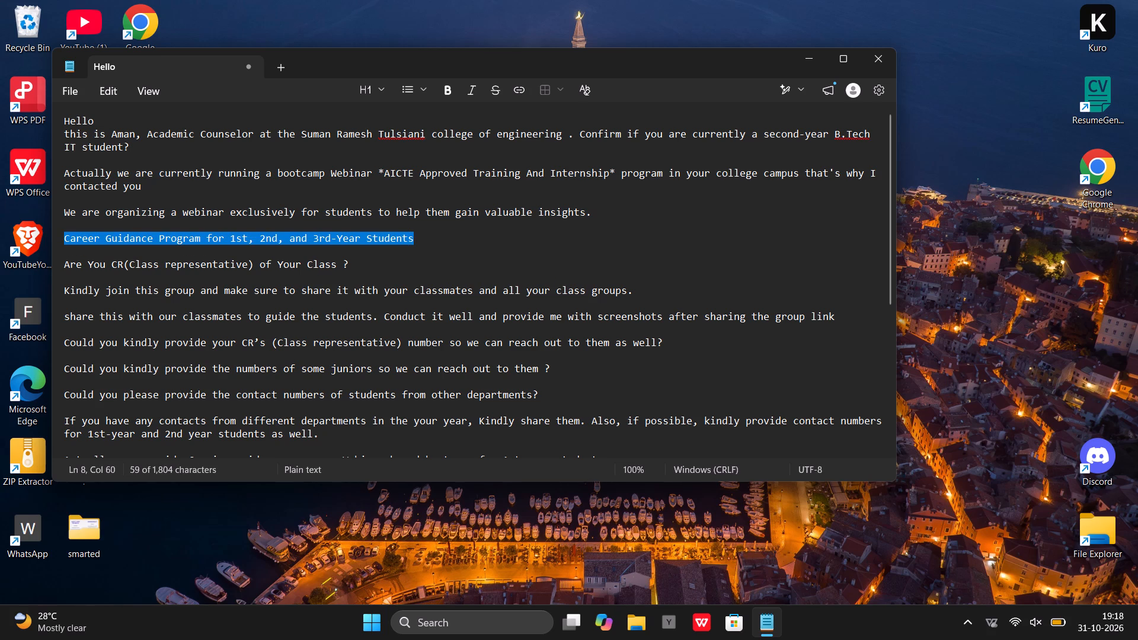
pyautogui.hotkey('ctrl', 'c')
pyautogui.moveTo(365, 266); pyautogui.dragTo(363, 250)
pyautogui.hotkey('ctrl', 'c')
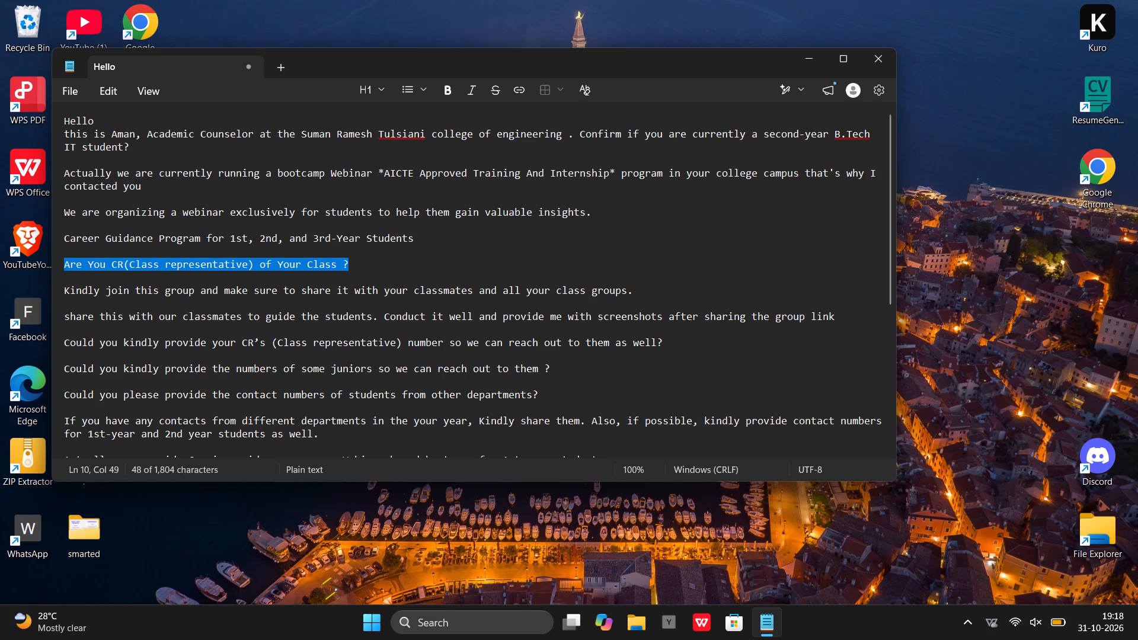
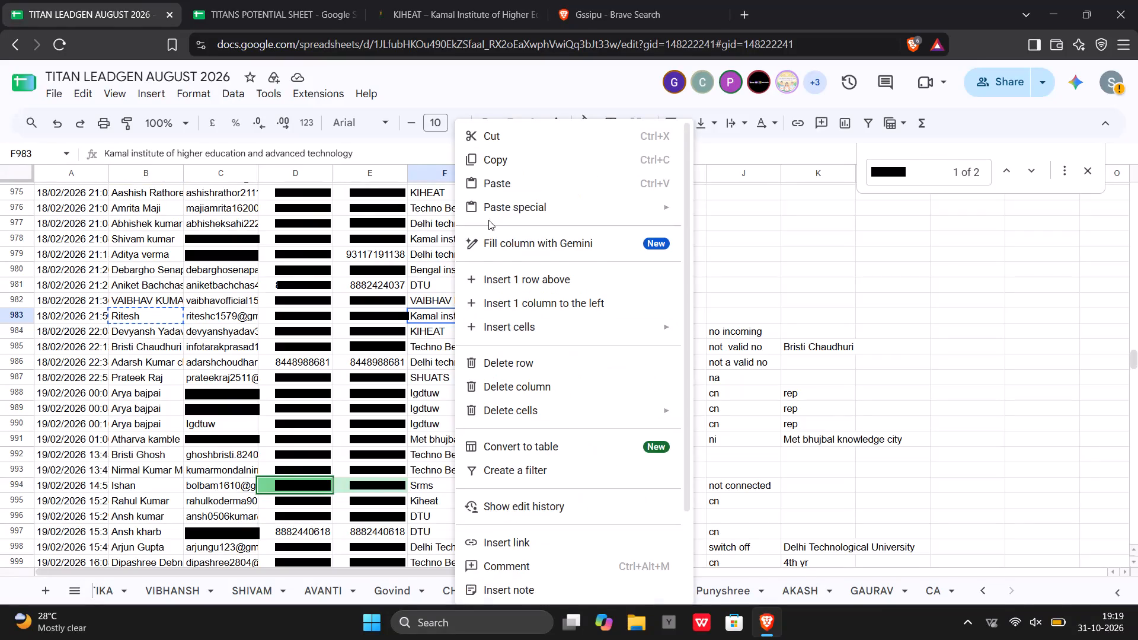
# Copy the college name, Kamal institute of higher education and advanced technology, from cell F983 of the SUMIT sheet.
pyautogui.click(504, 164)
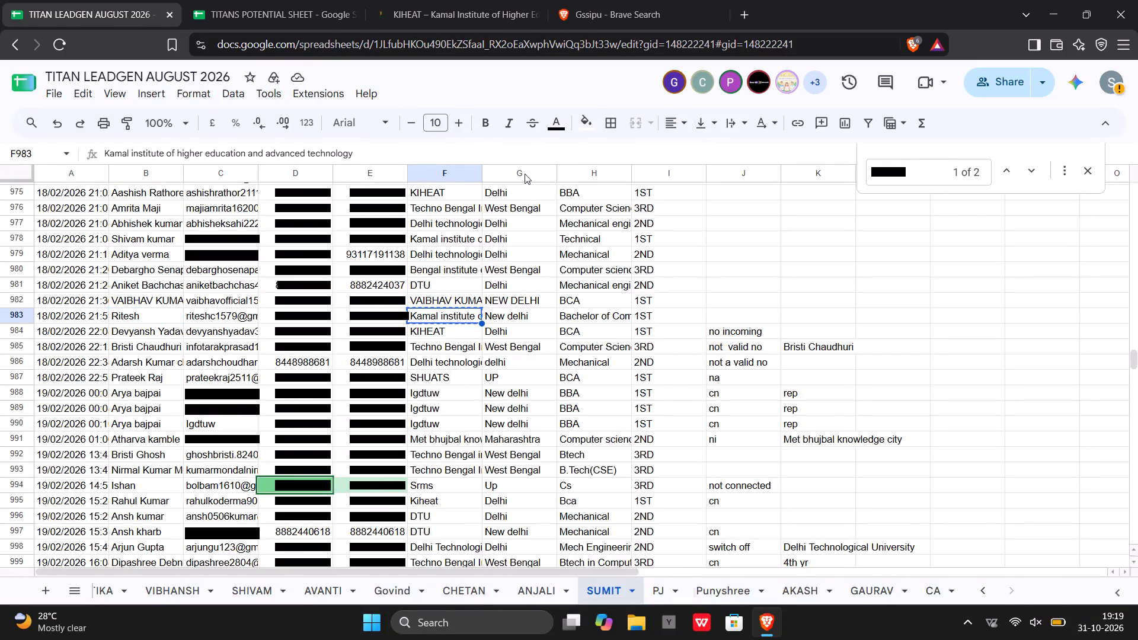
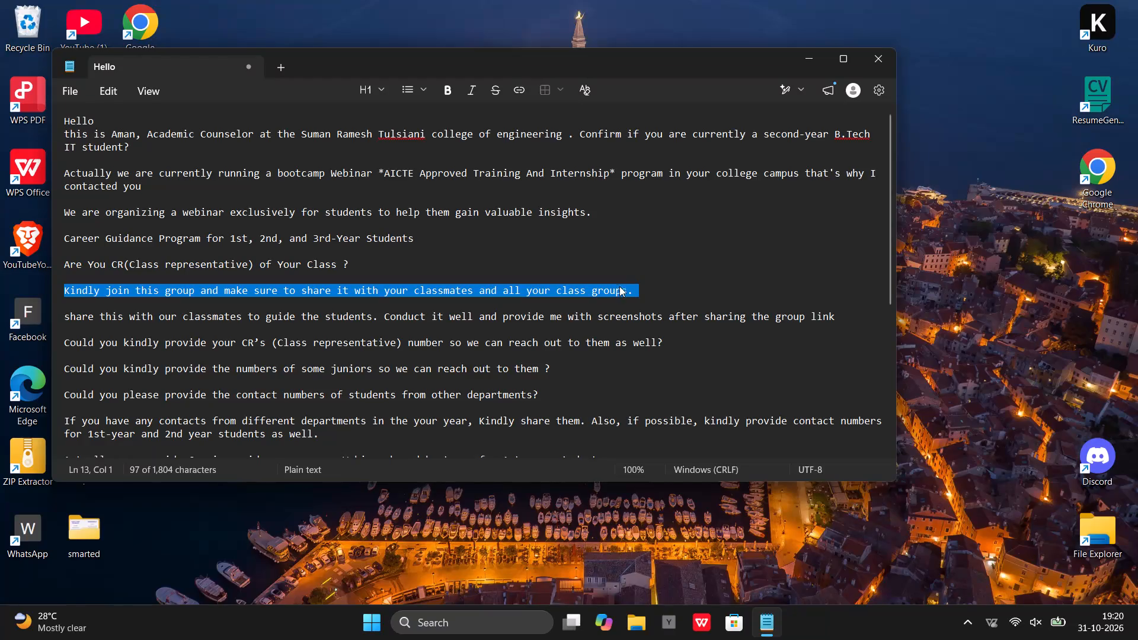
# Copy the selected template line "Kindly join this group and make sure to share it with your classmates" from the Hello note.
pyautogui.hotkey('ctrl', 'c')
# Copy the template line starting "share this with our classmates to guide the students" from the Hello note.
pyautogui.moveTo(840, 326); pyautogui.dragTo(839, 306)
pyautogui.hotkey('ctrl', 'c')
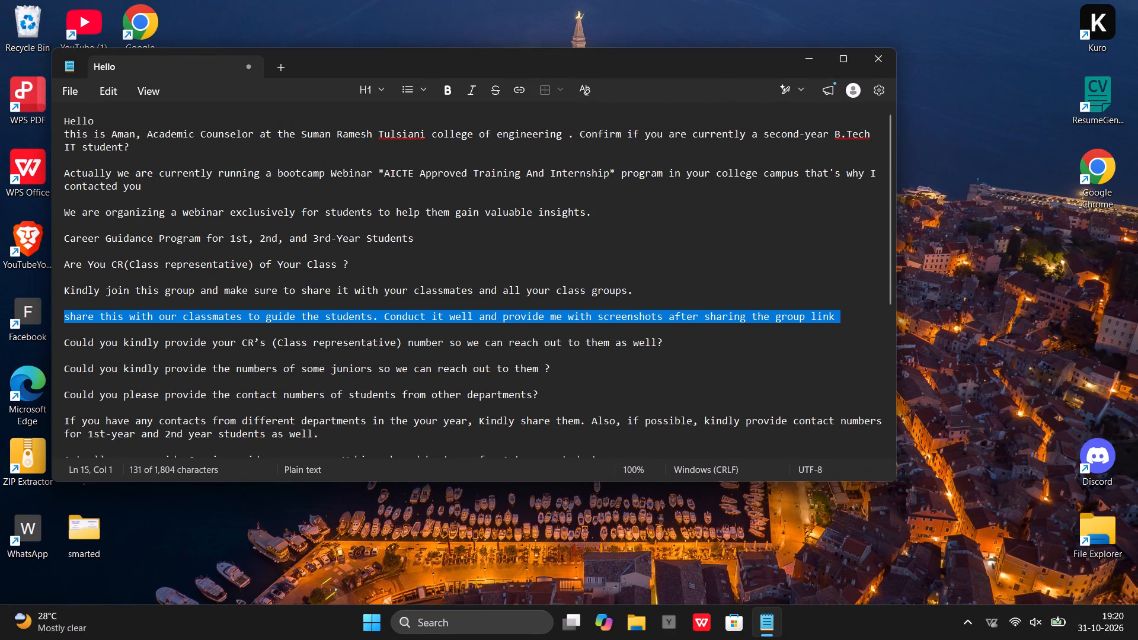
# Select the template line starting "After sharing the official group link, send the *screenshots*" in the Hello note.
pyautogui.scroll(-7, 752, 361)
pyautogui.moveTo(845, 264); pyautogui.dragTo(837, 250)
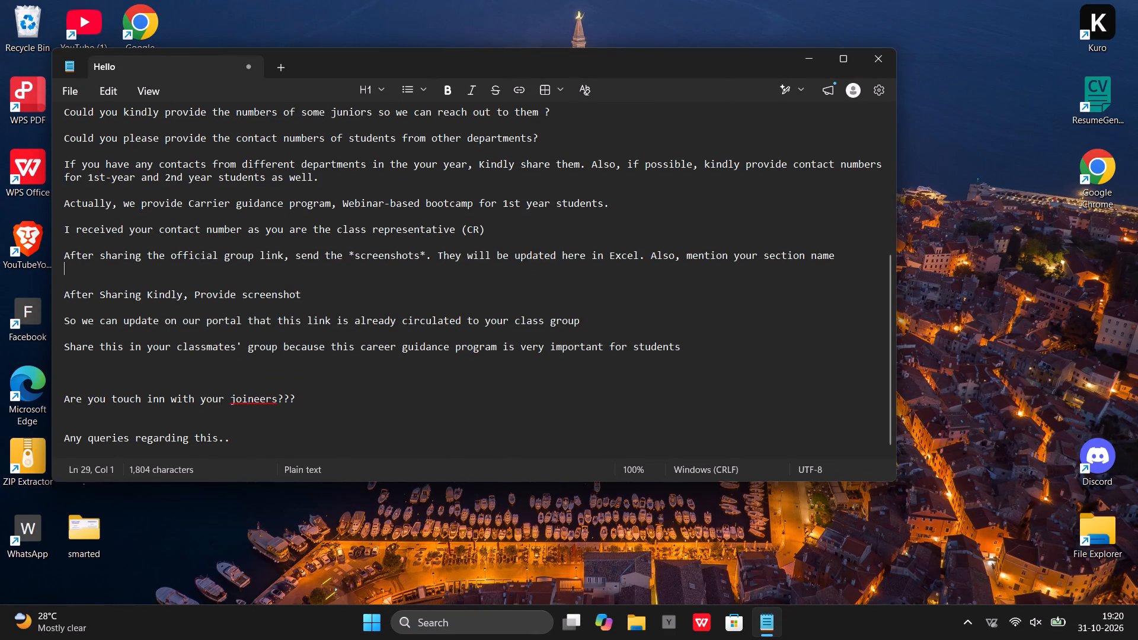
pyautogui.moveTo(837, 250); pyautogui.dragTo(837, 249)
pyautogui.click(842, 255)
pyautogui.moveTo(842, 256); pyautogui.dragTo(835, 247)
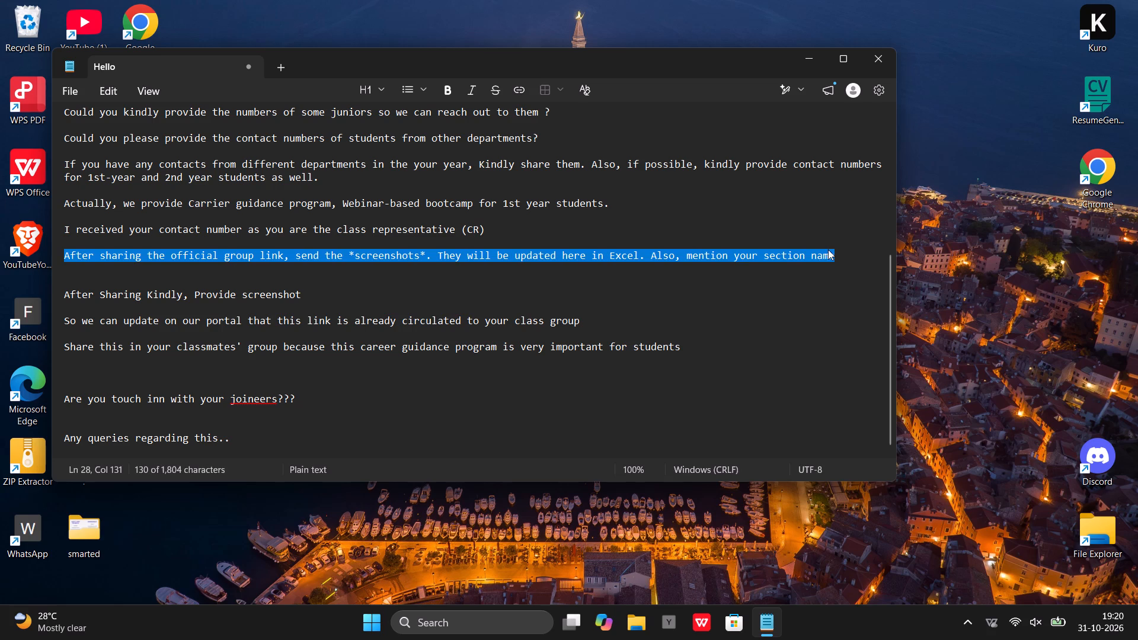
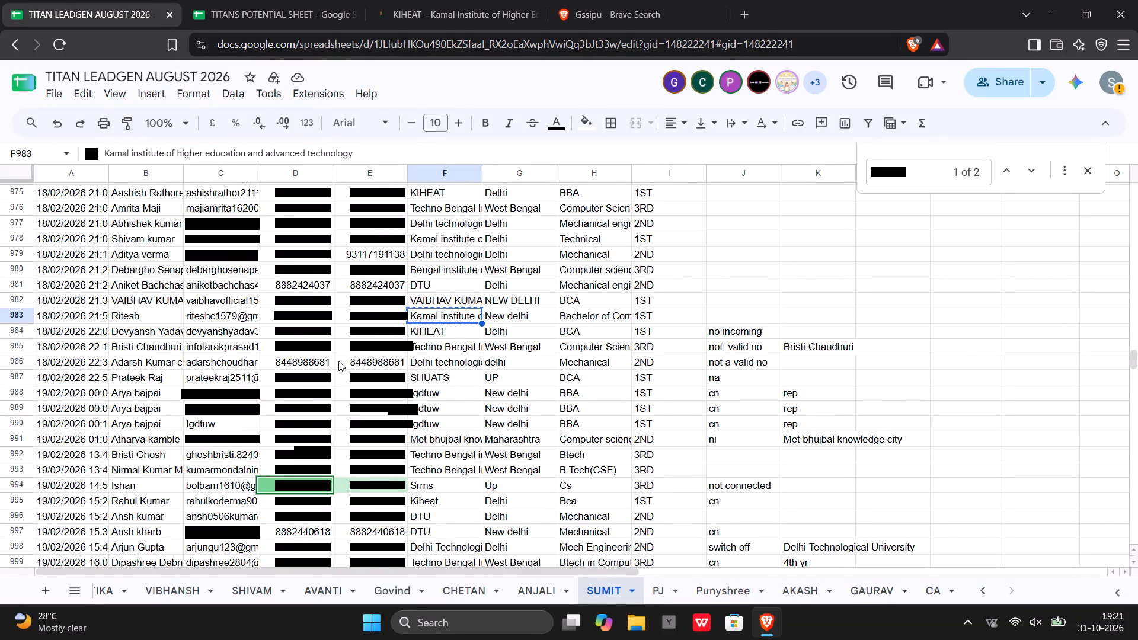
# Copy the first phone number of the SHUATS lead in row 987 of the SUMIT sheet.
pyautogui.moveTo(129, 377); pyautogui.dragTo(130, 377)
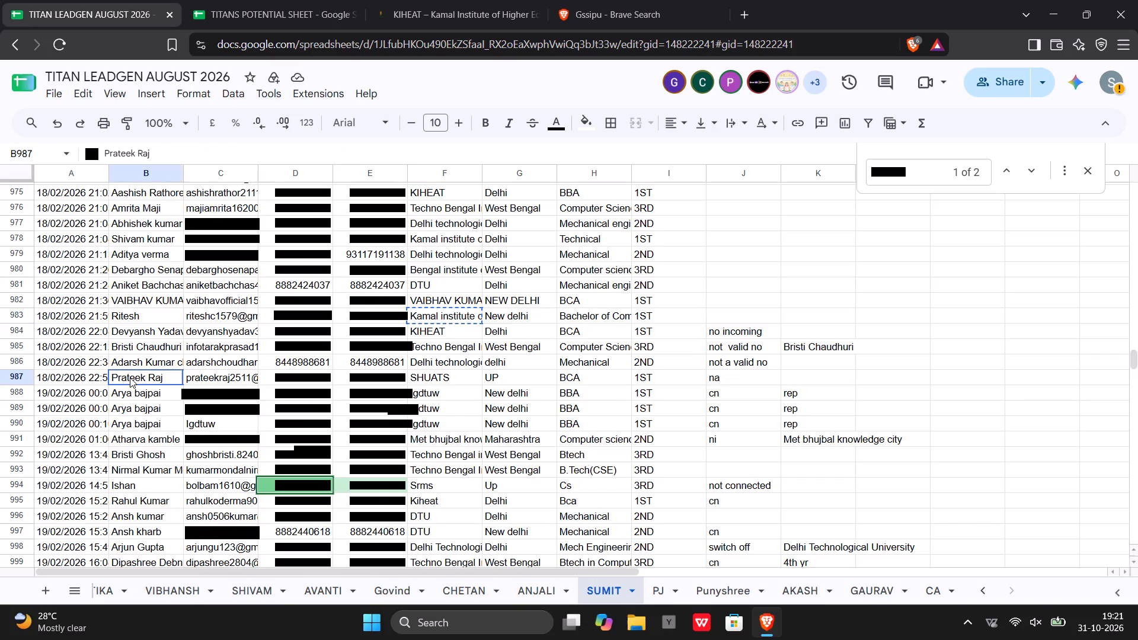
pyautogui.moveTo(130, 377); pyautogui.dragTo(827, 378)
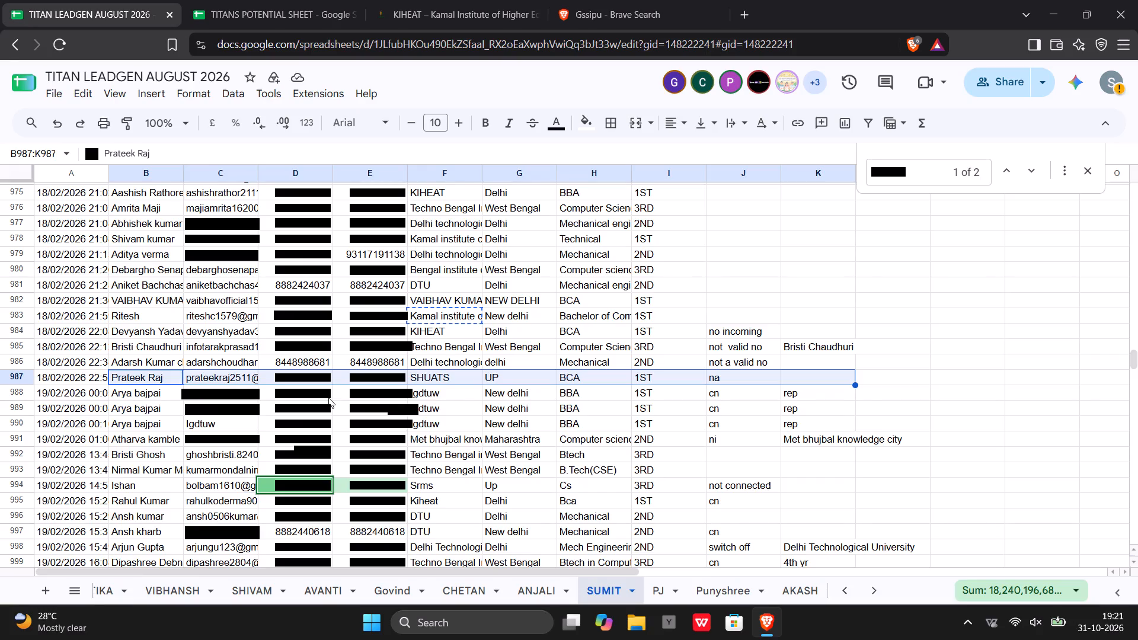
pyautogui.click(897, 377)
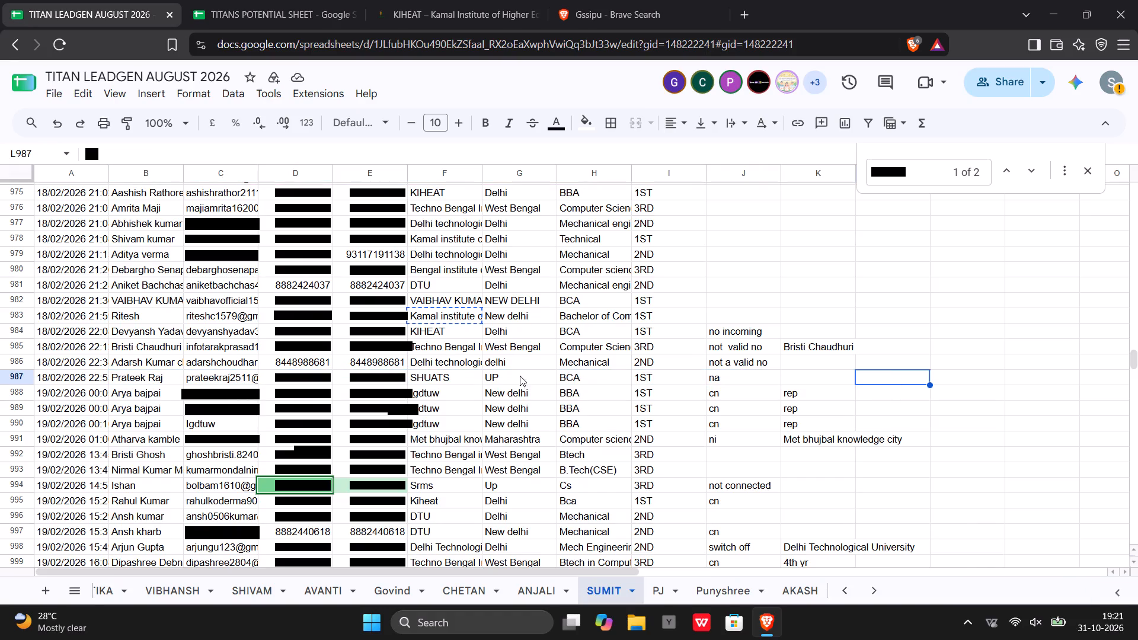
pyautogui.rightClick(289, 375)
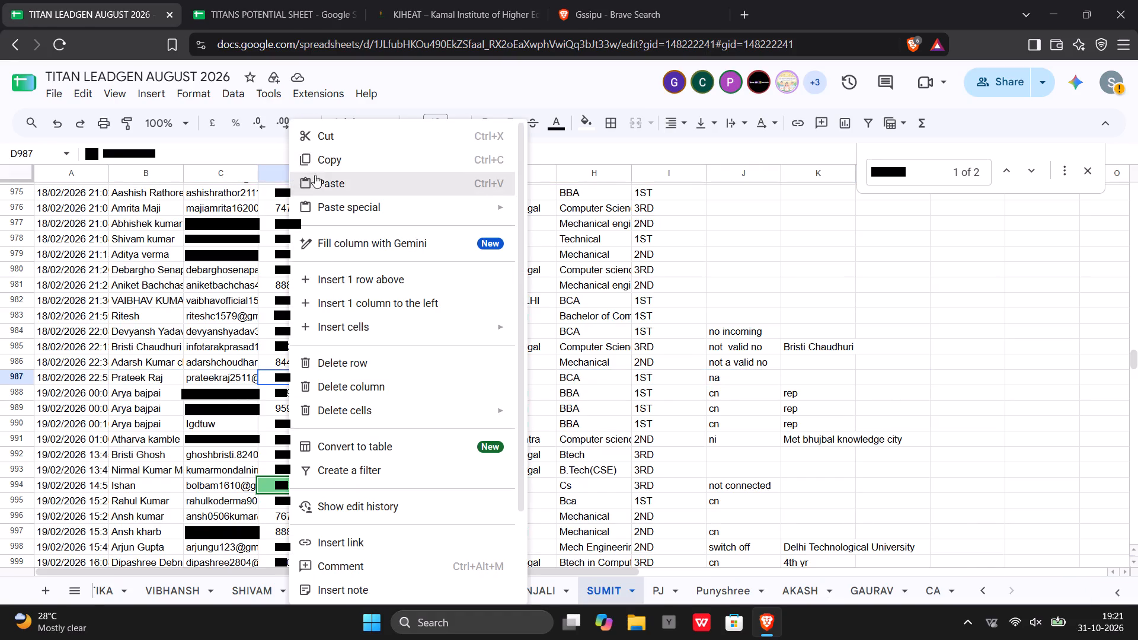
pyautogui.click(328, 165)
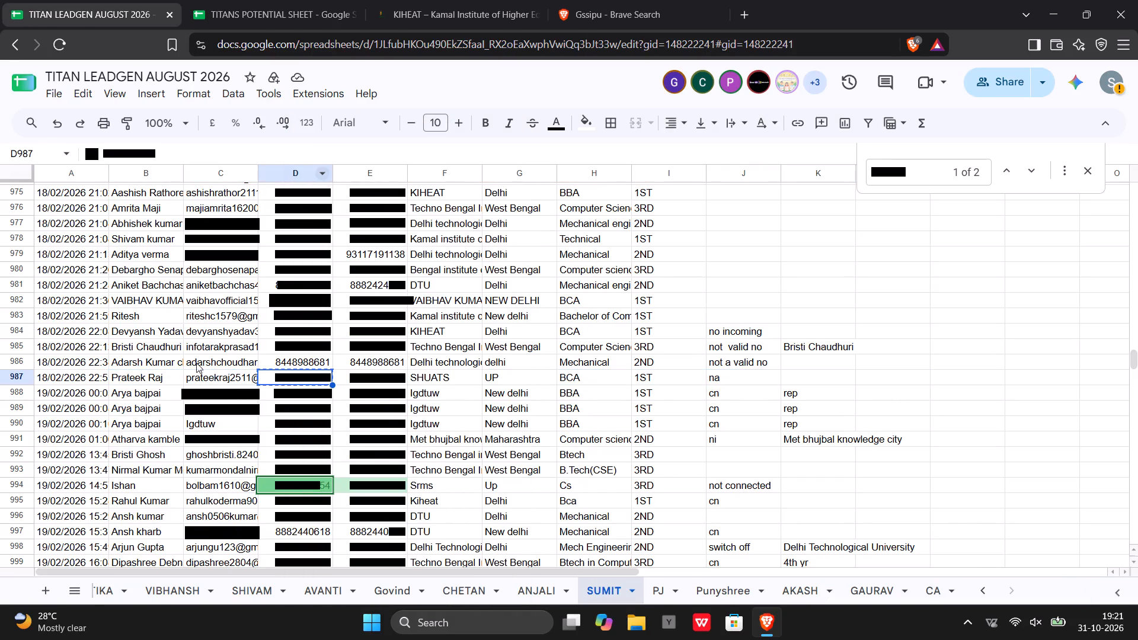
# Copy the name of the SHUATS lead in row 987.
pyautogui.rightClick(152, 375)
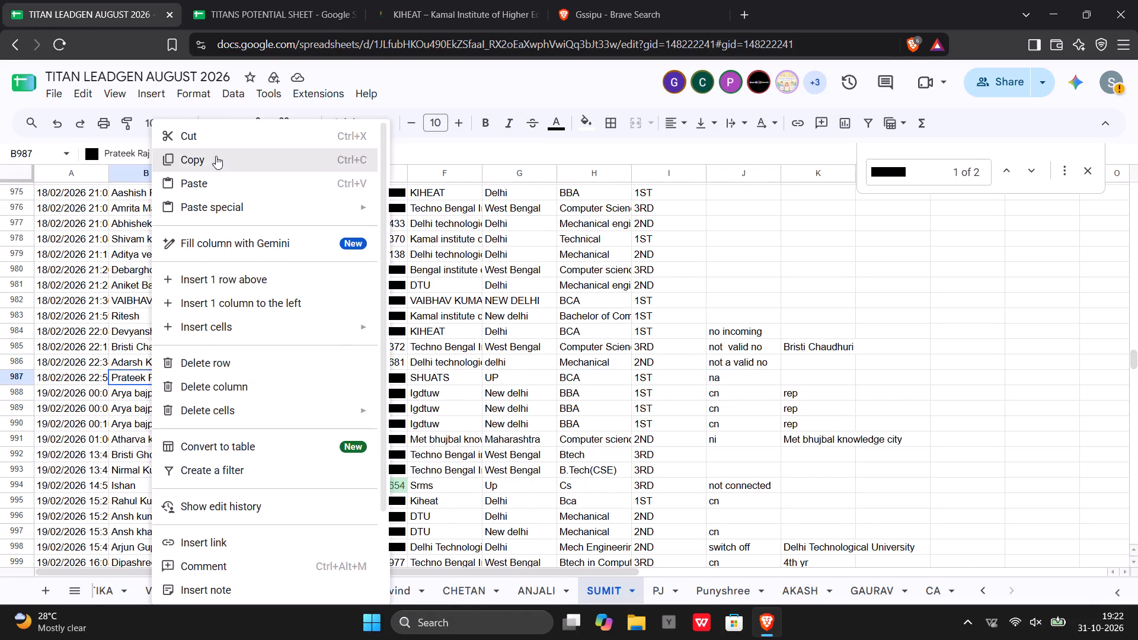
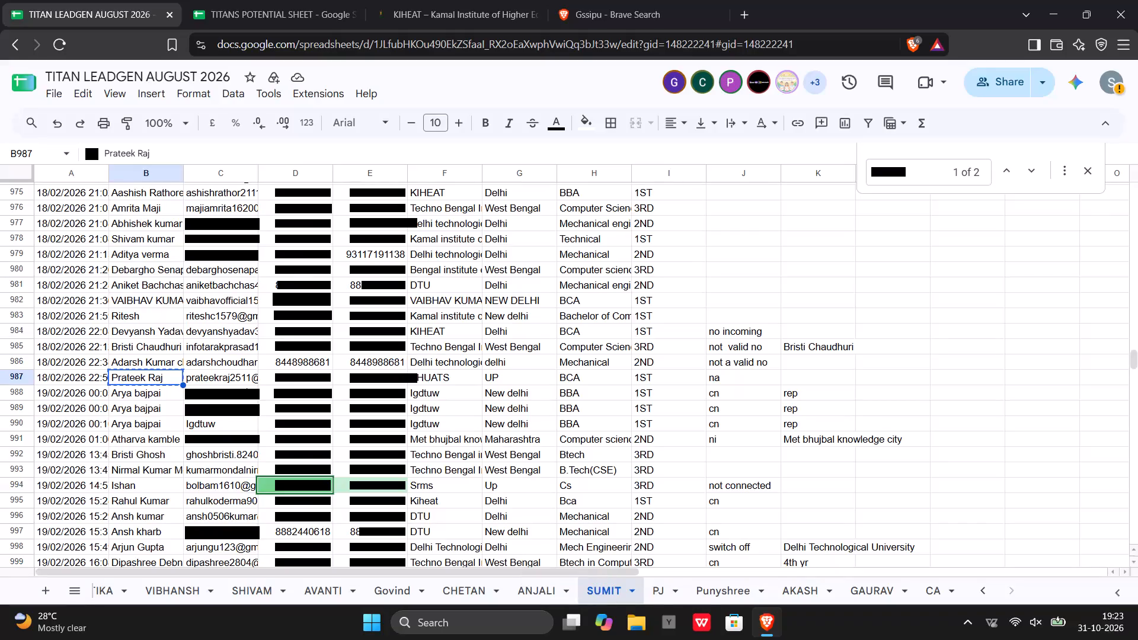
# Replace the status of the SHUATS lead in row 987 with "cn".
pyautogui.click(725, 376)
pyautogui.press('BackSpace')
pyautogui.write('cn')
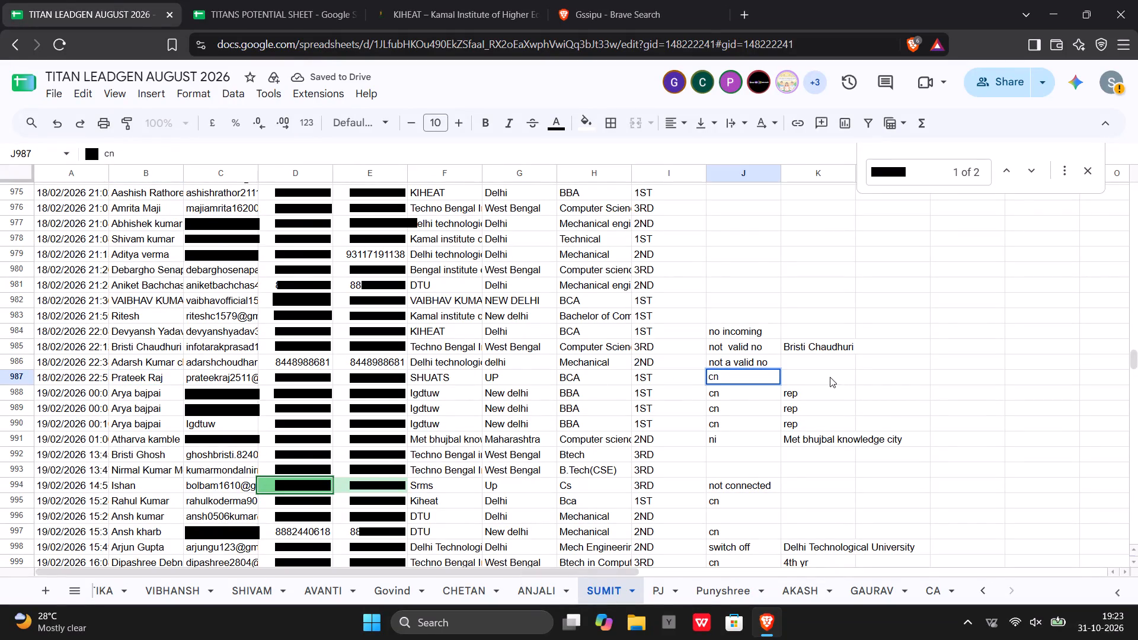
pyautogui.click(830, 377)
# Check the first phone number of the Kamal institute lead in row 983 and record the lead's status as "cn".
pyautogui.scroll(1, 915, 373)
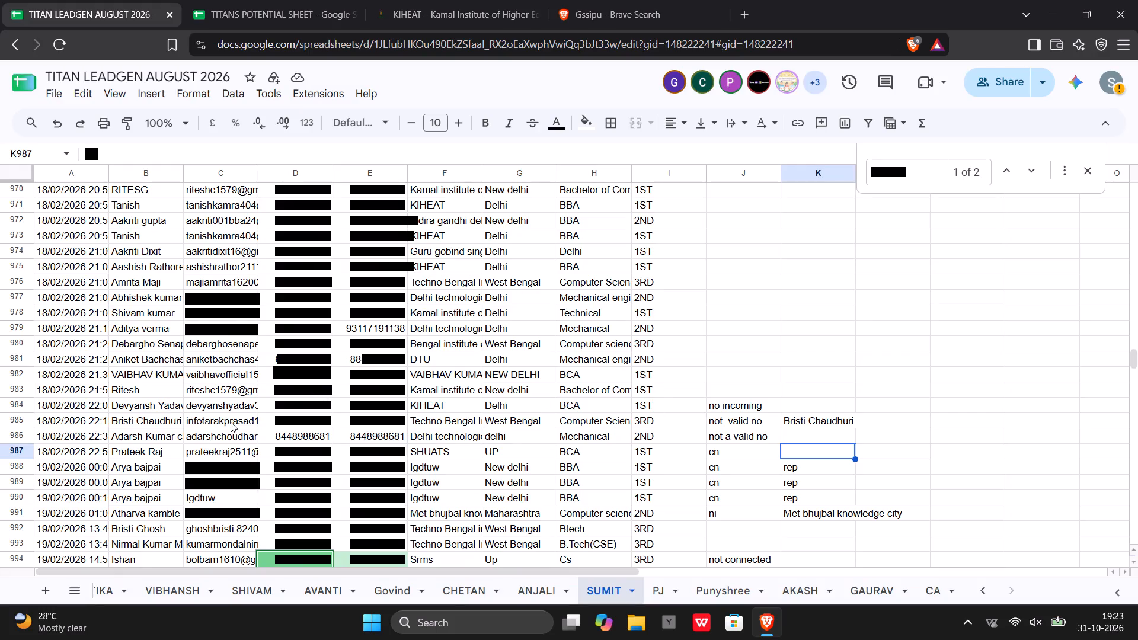
pyautogui.scroll(-2, 205, 399)
pyautogui.scroll(3, 202, 391)
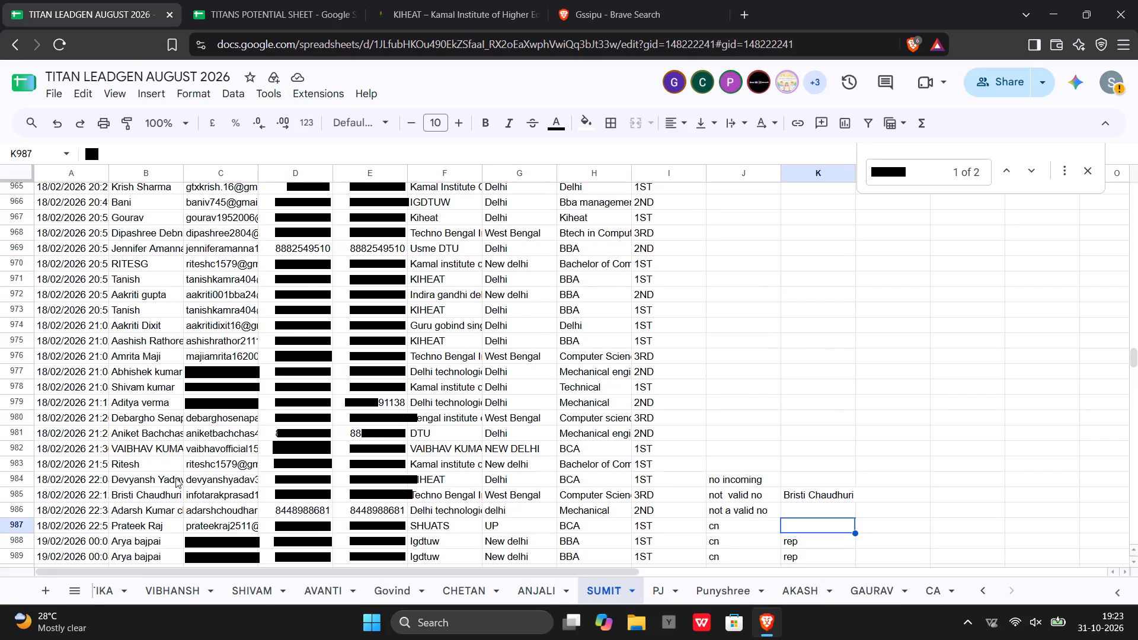
pyautogui.click(289, 463)
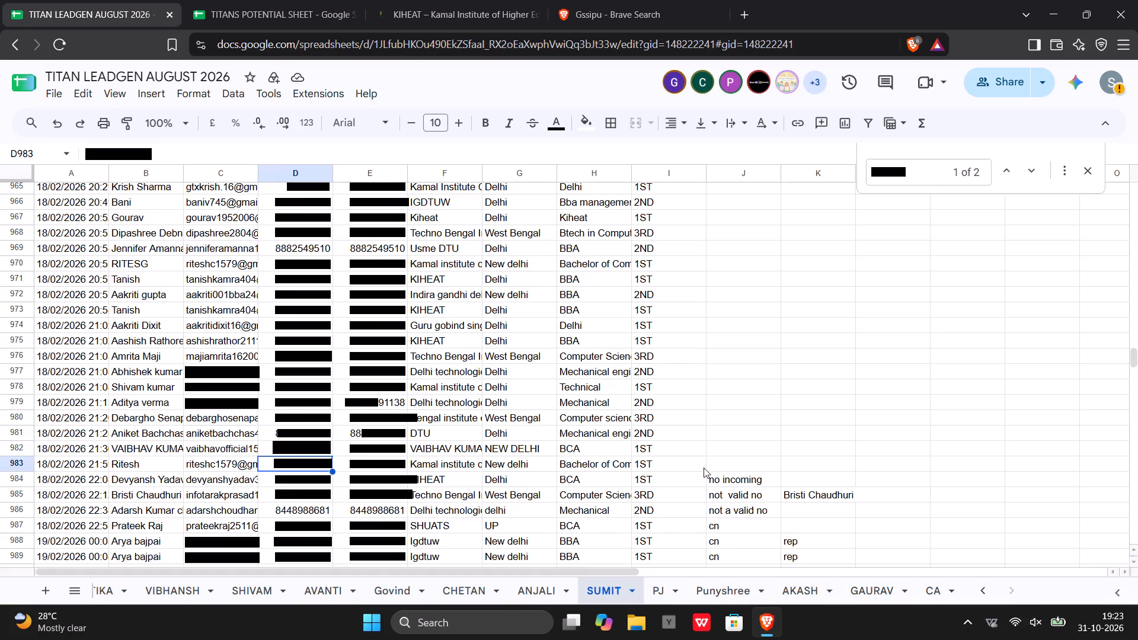
pyautogui.click(722, 466)
pyautogui.press('c')
pyautogui.press('n')
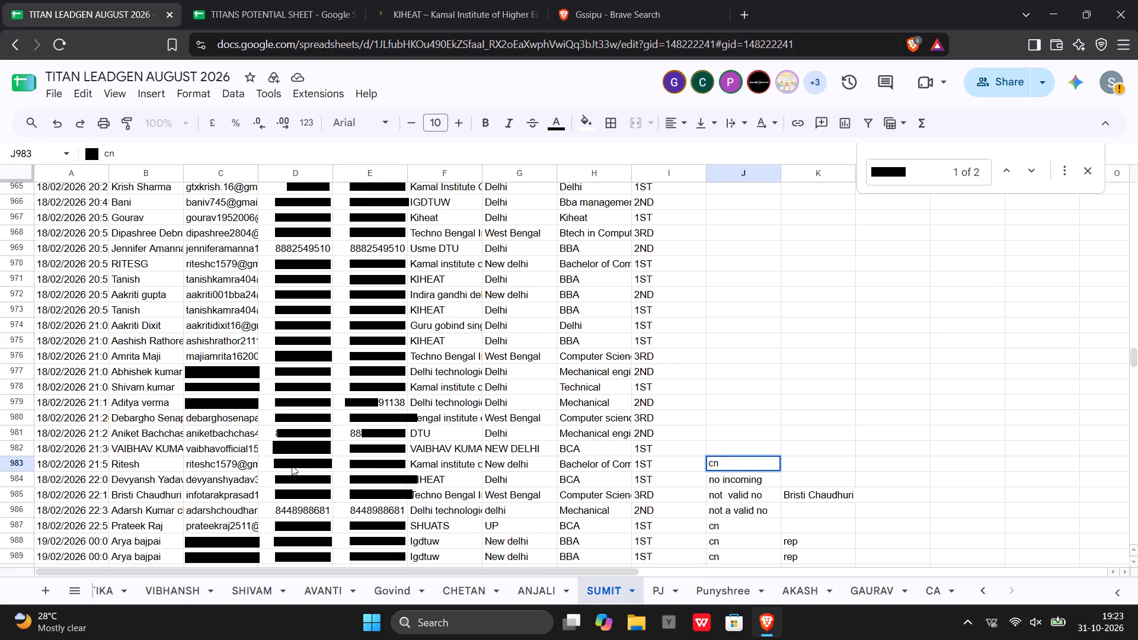
# Copy the first phone number of the Kamal institute lead in row 983.
pyautogui.rightClick(315, 465)
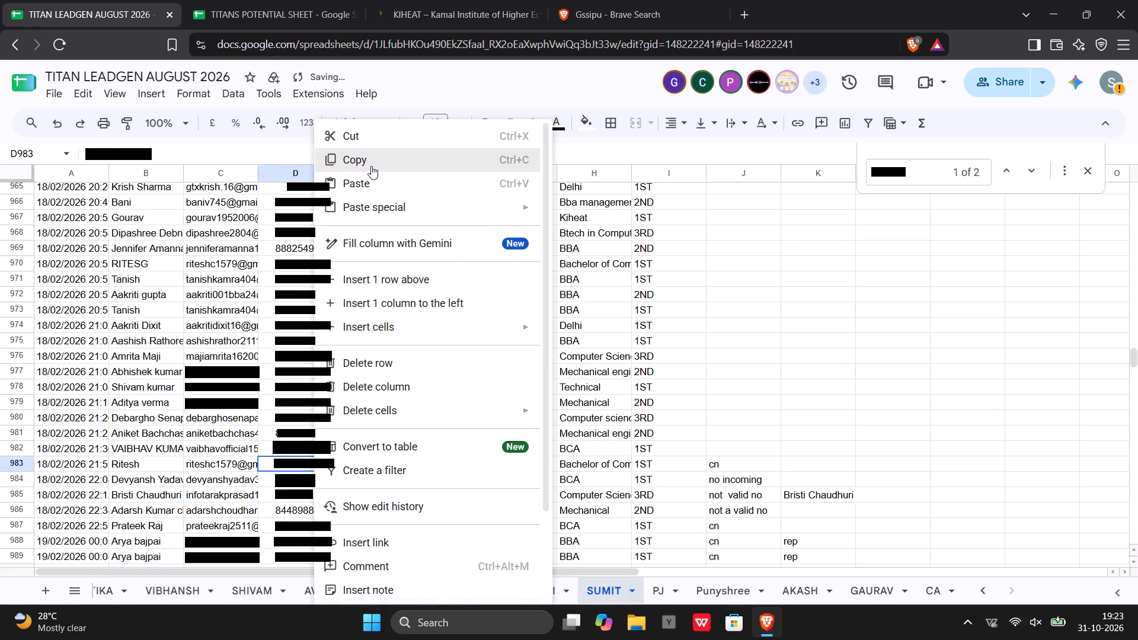
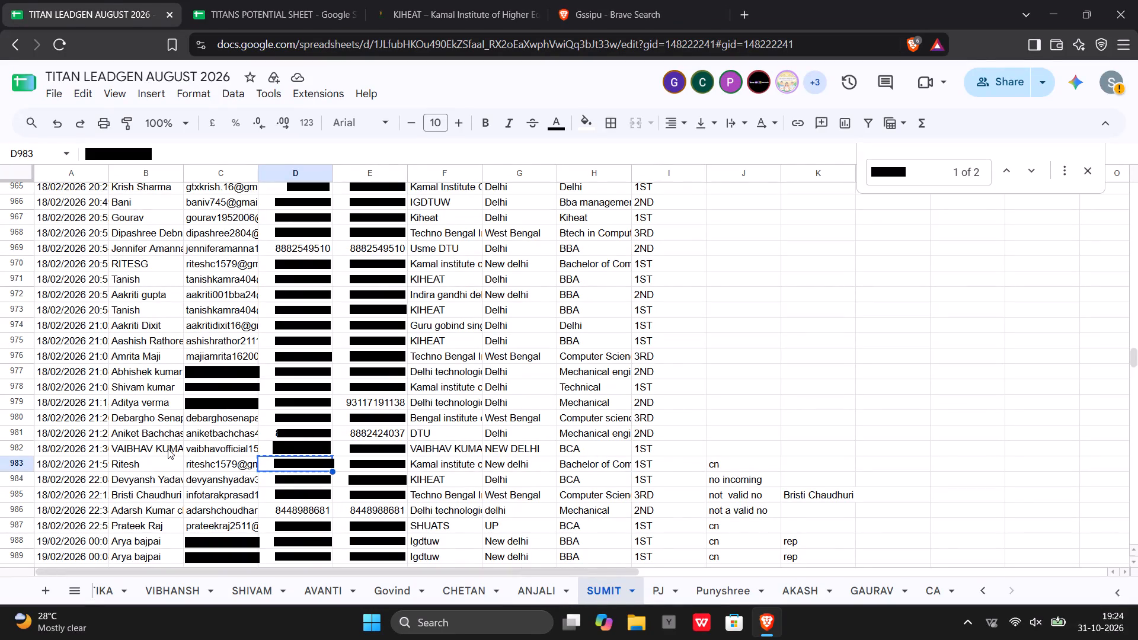
# Record the status of the New Delhi BCA lead in row 982 as "cn".
pyautogui.click(714, 447)
pyautogui.press('c')
pyautogui.press('n')
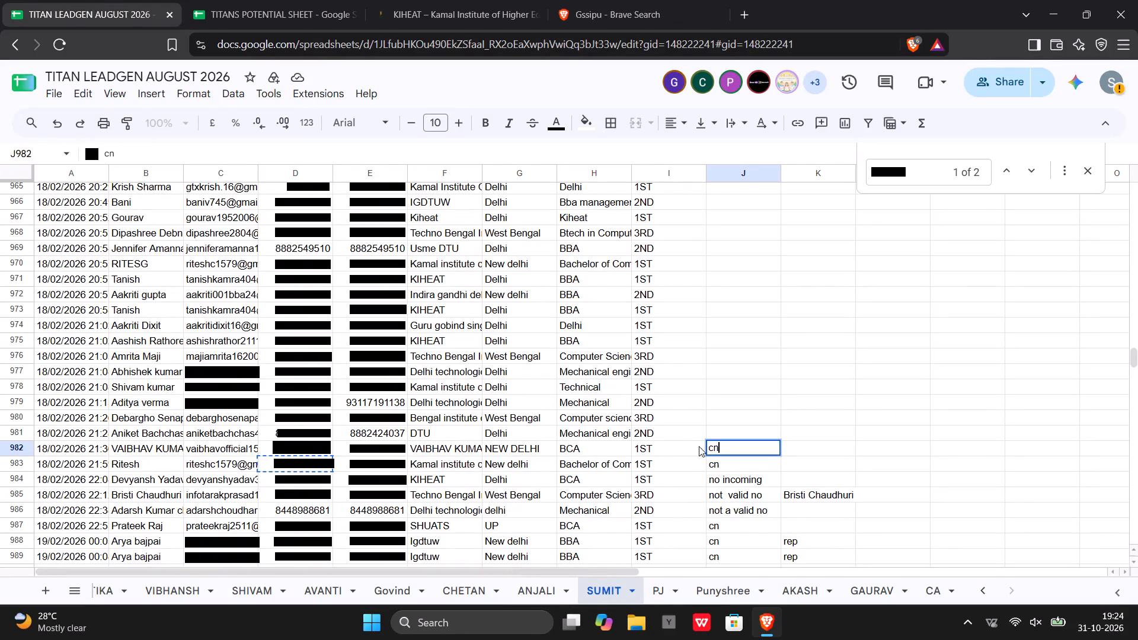
# Copy the first phone number of the New Delhi BCA lead in row 982.
pyautogui.rightClick(280, 447)
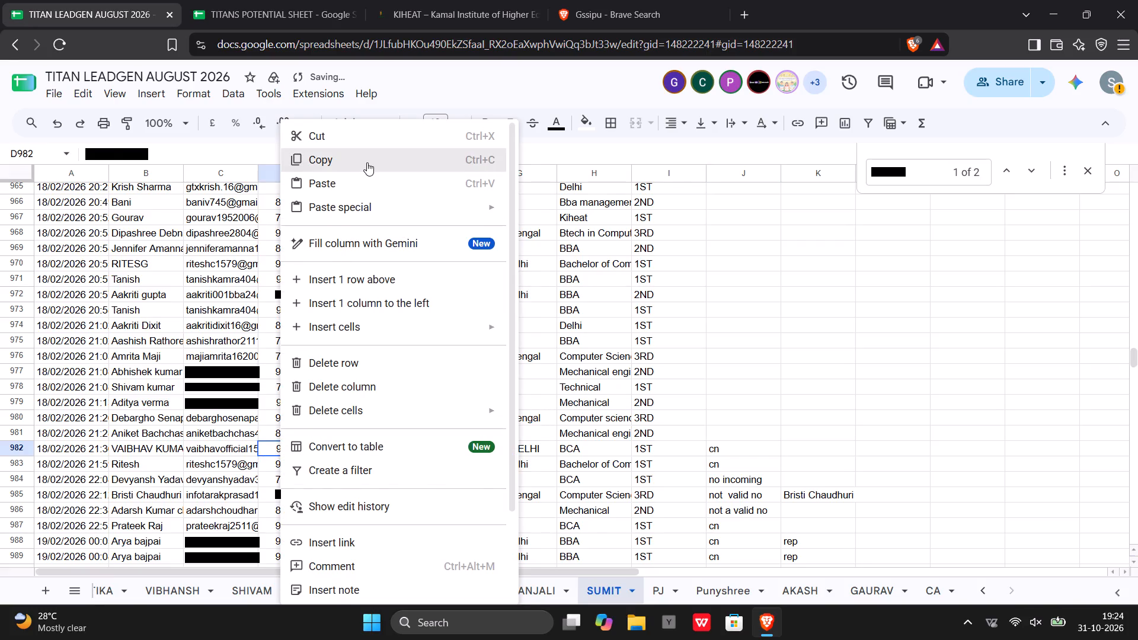
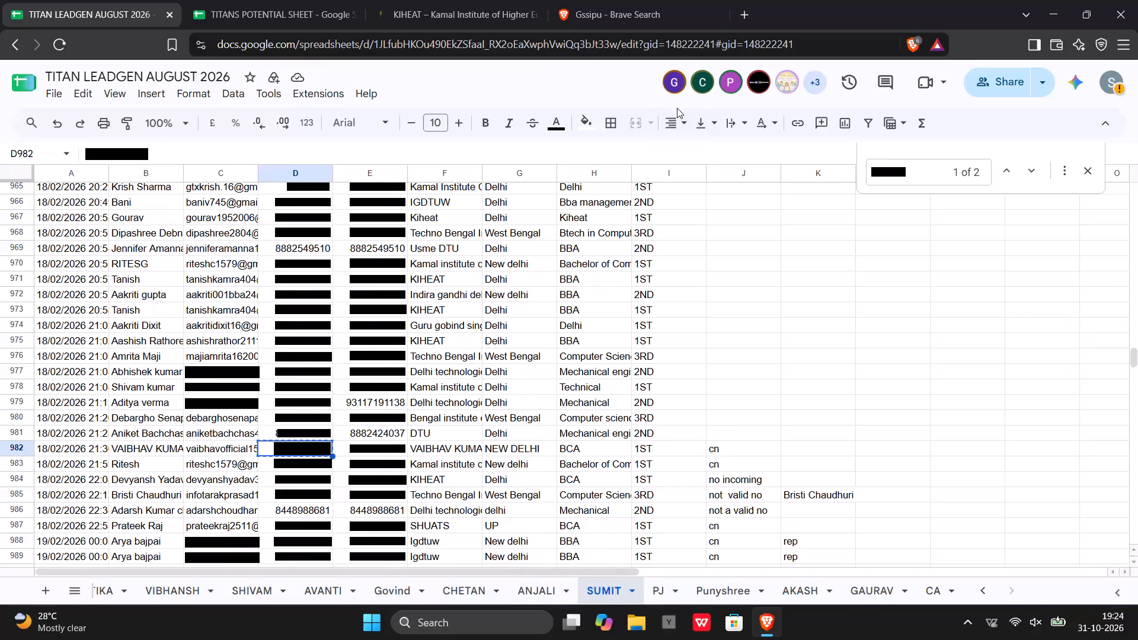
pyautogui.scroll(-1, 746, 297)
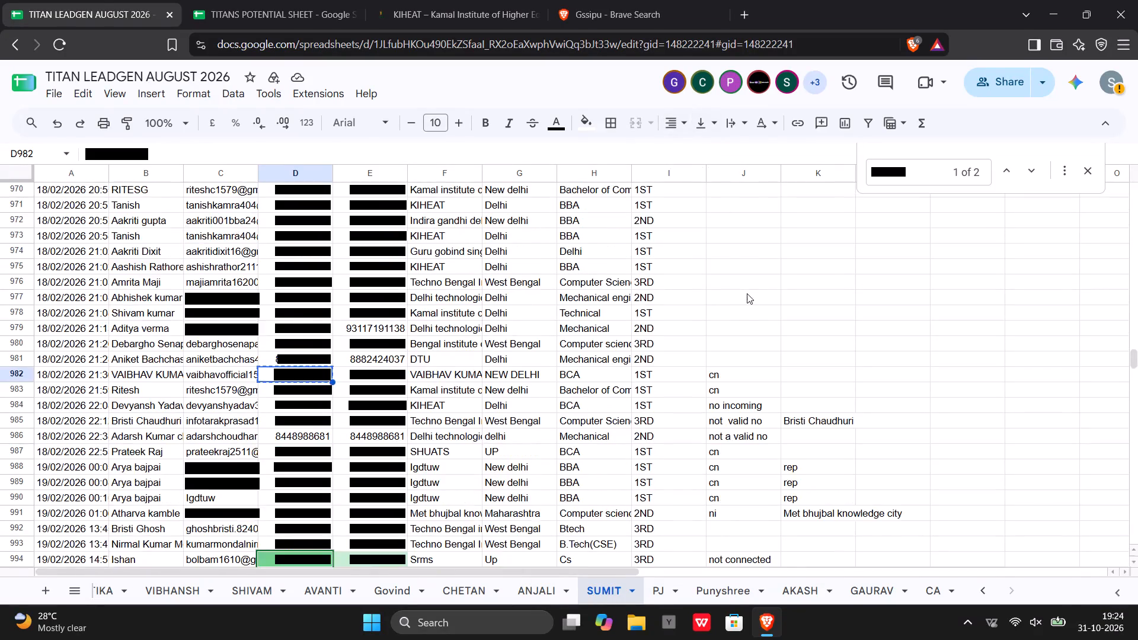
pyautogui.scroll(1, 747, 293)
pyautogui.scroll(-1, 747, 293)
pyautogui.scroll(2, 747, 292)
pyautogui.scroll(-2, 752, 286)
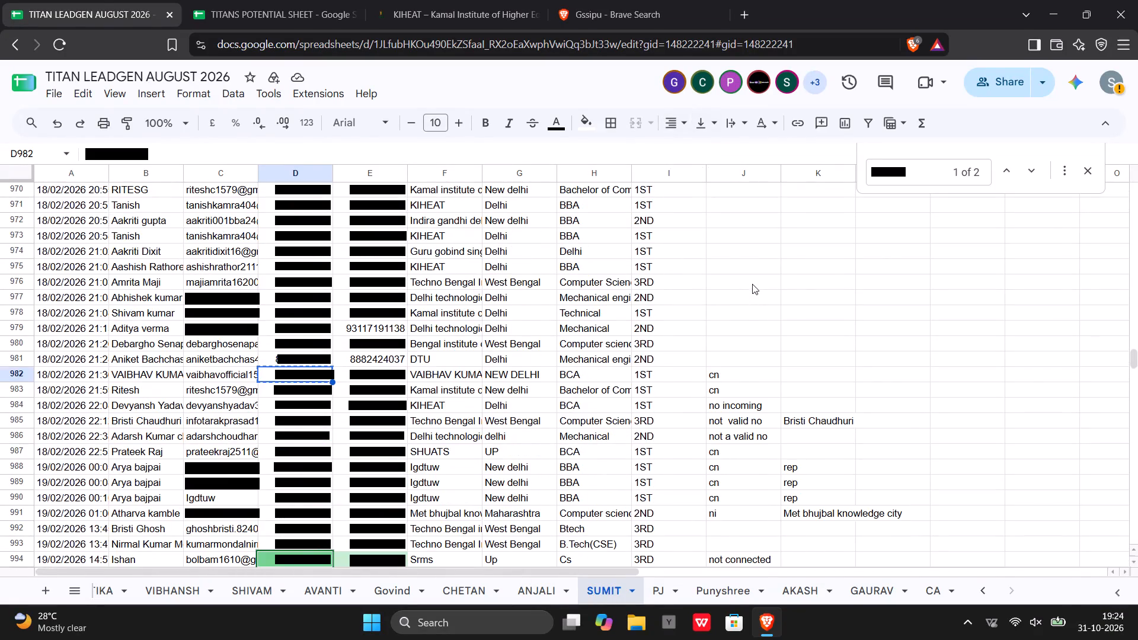
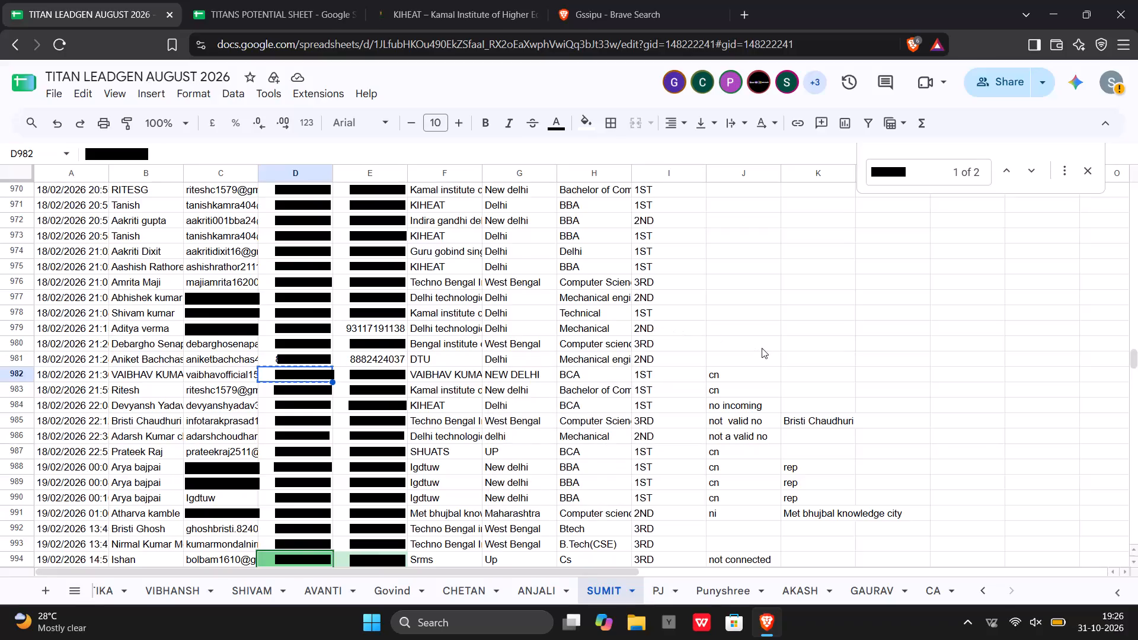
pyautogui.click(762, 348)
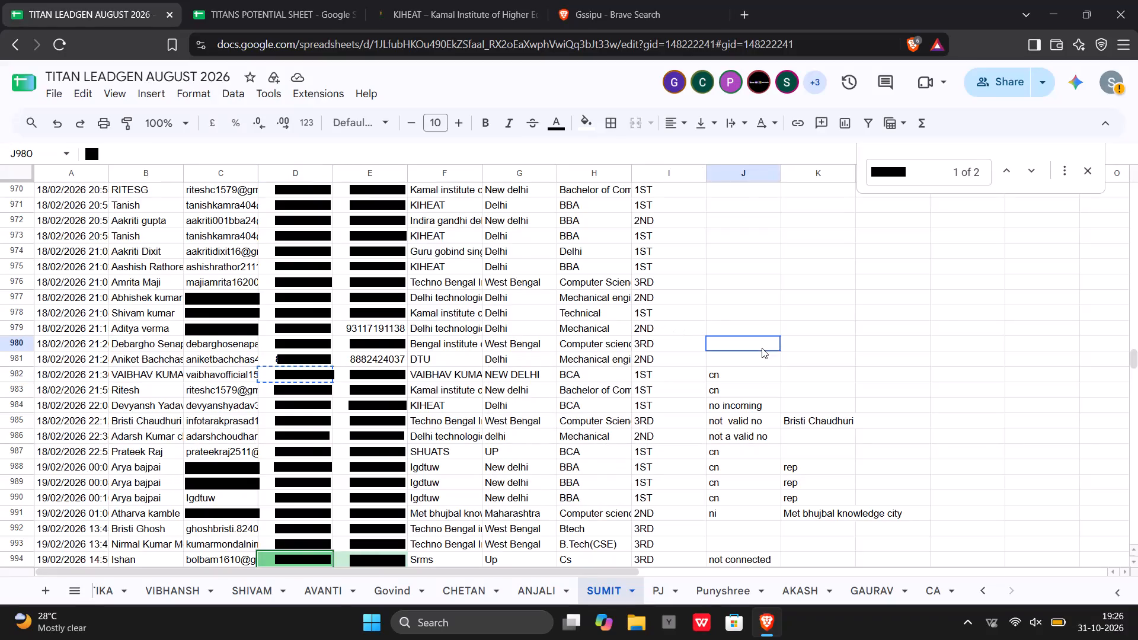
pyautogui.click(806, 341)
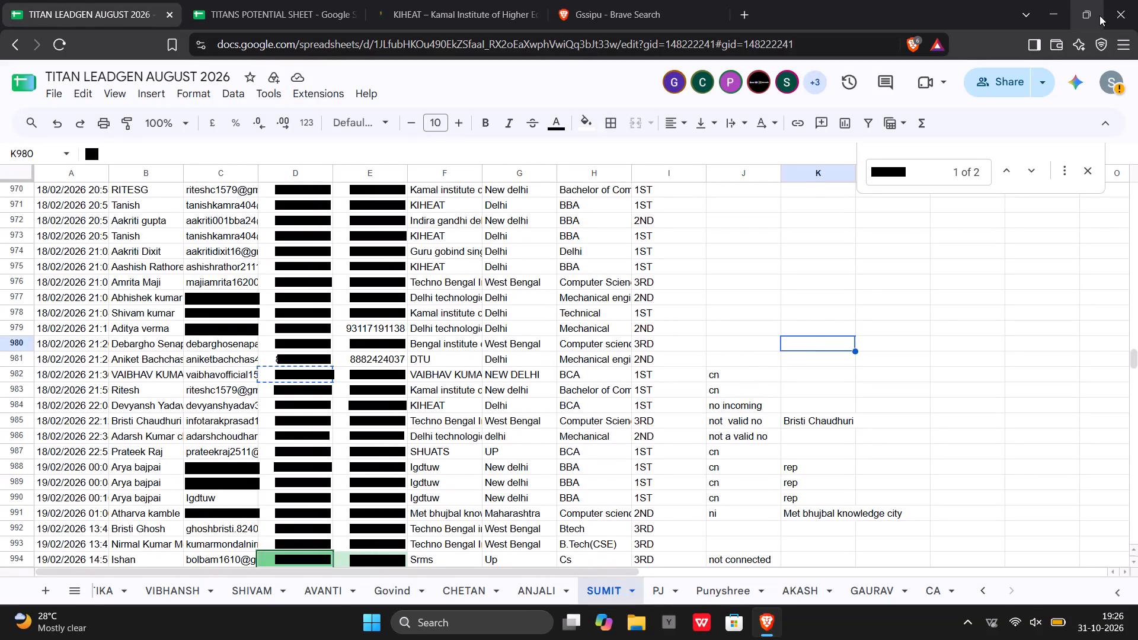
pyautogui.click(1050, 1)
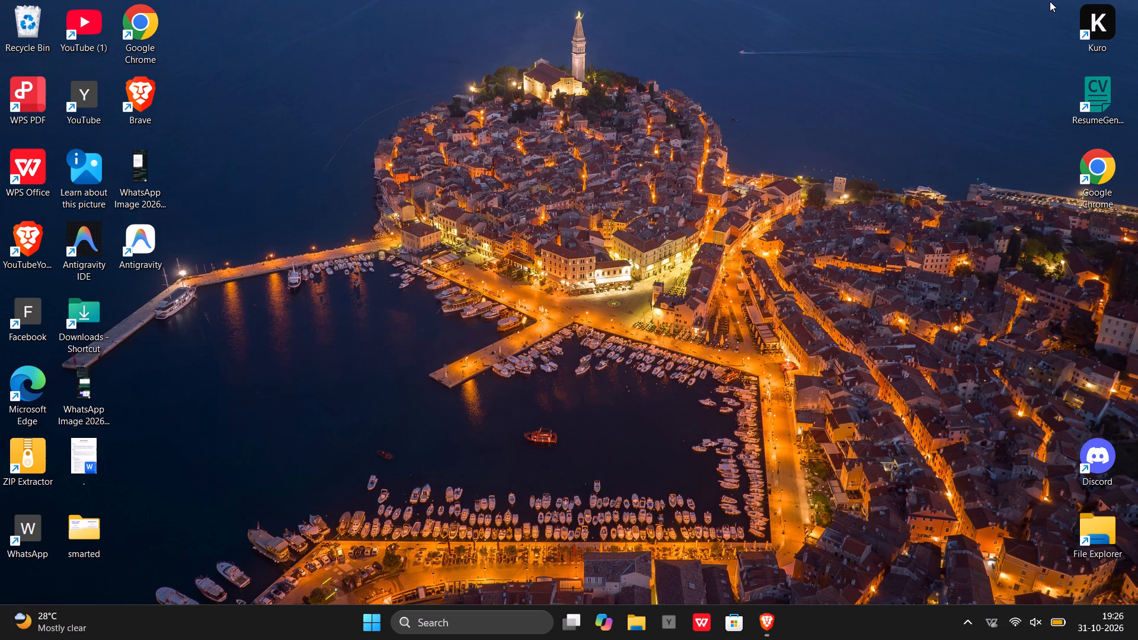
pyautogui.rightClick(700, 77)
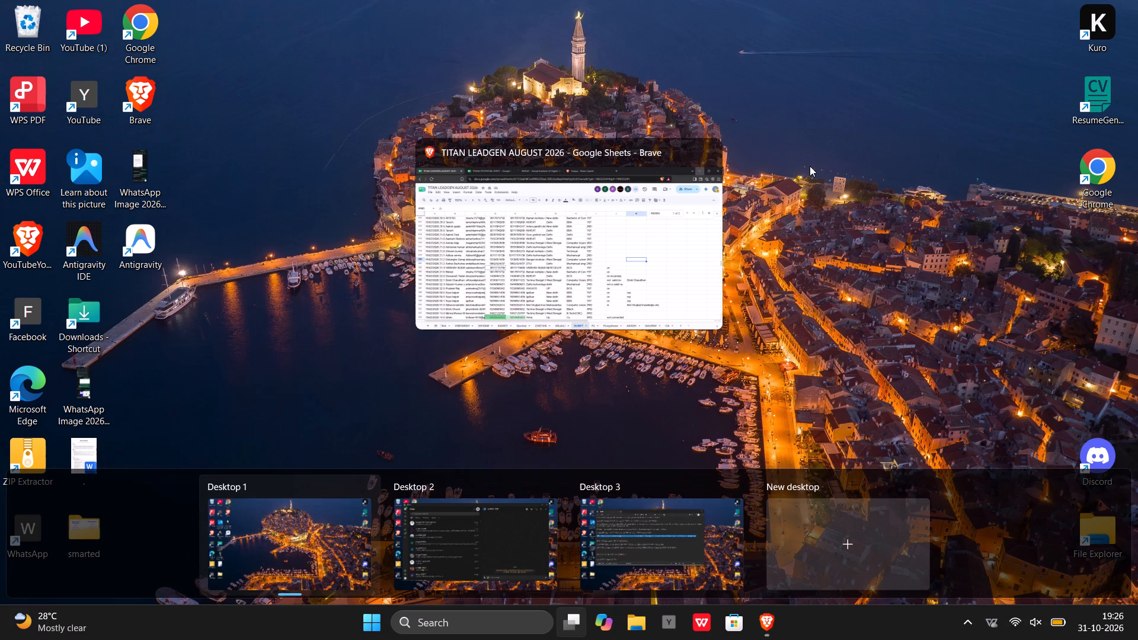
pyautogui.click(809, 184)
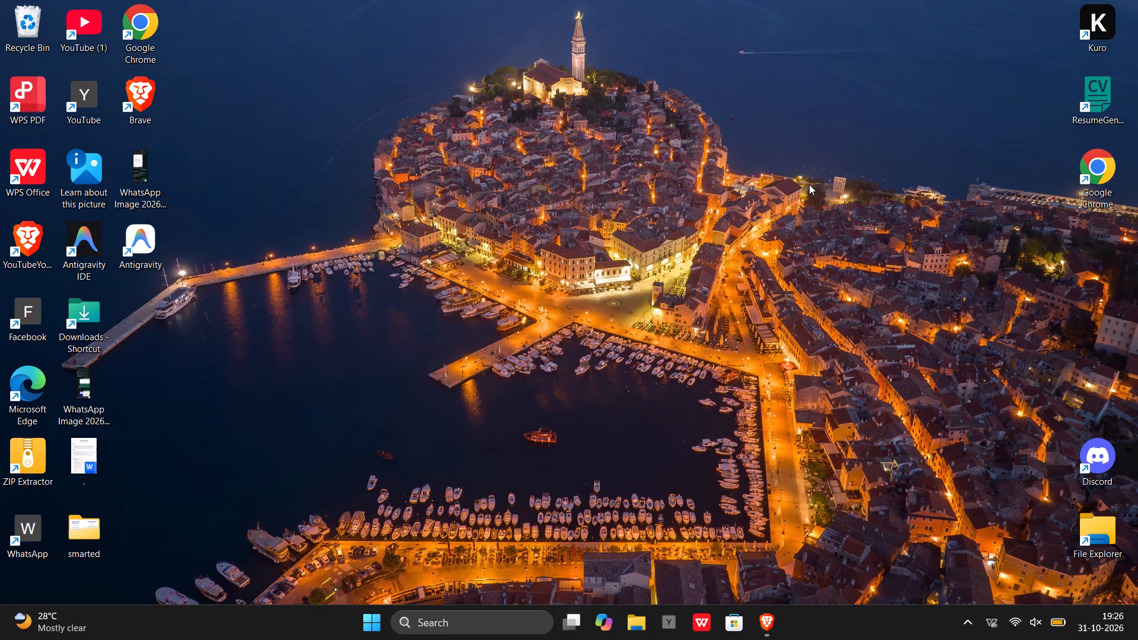
# Show the mobile device companion beside the Start screen and open its Calls feature.
pyautogui.click(360, 618)
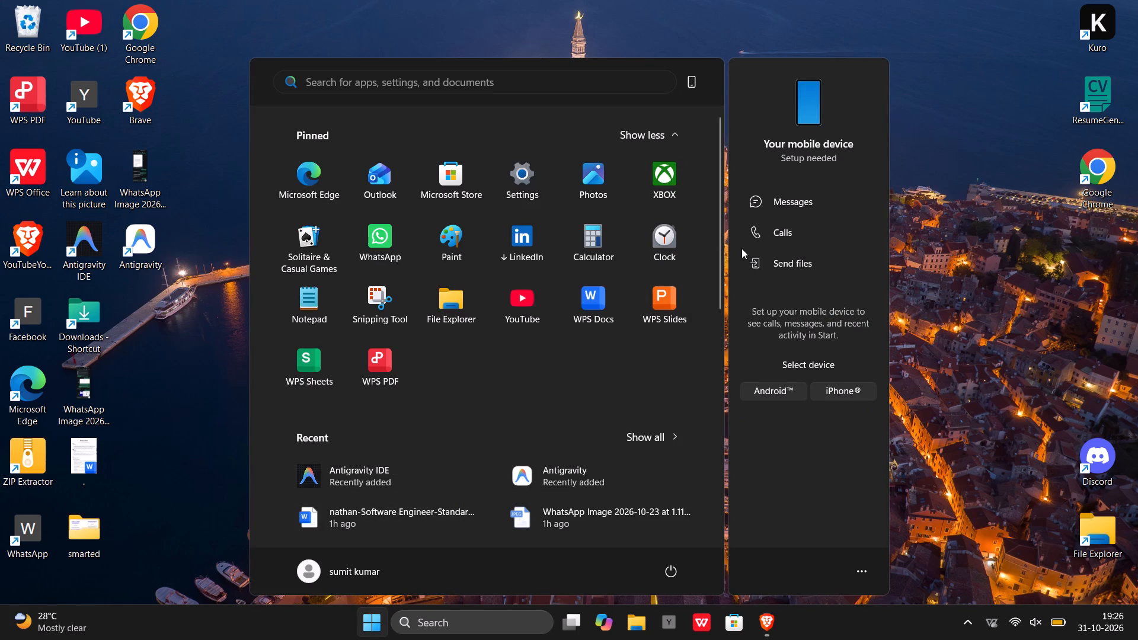
pyautogui.click(698, 85)
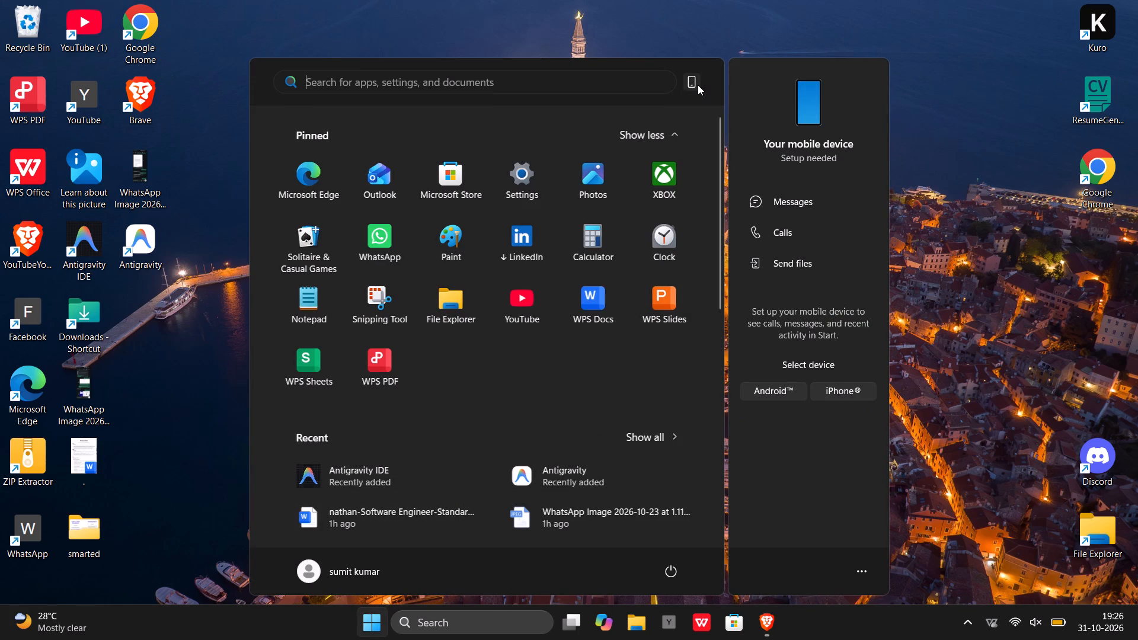
pyautogui.click(773, 84)
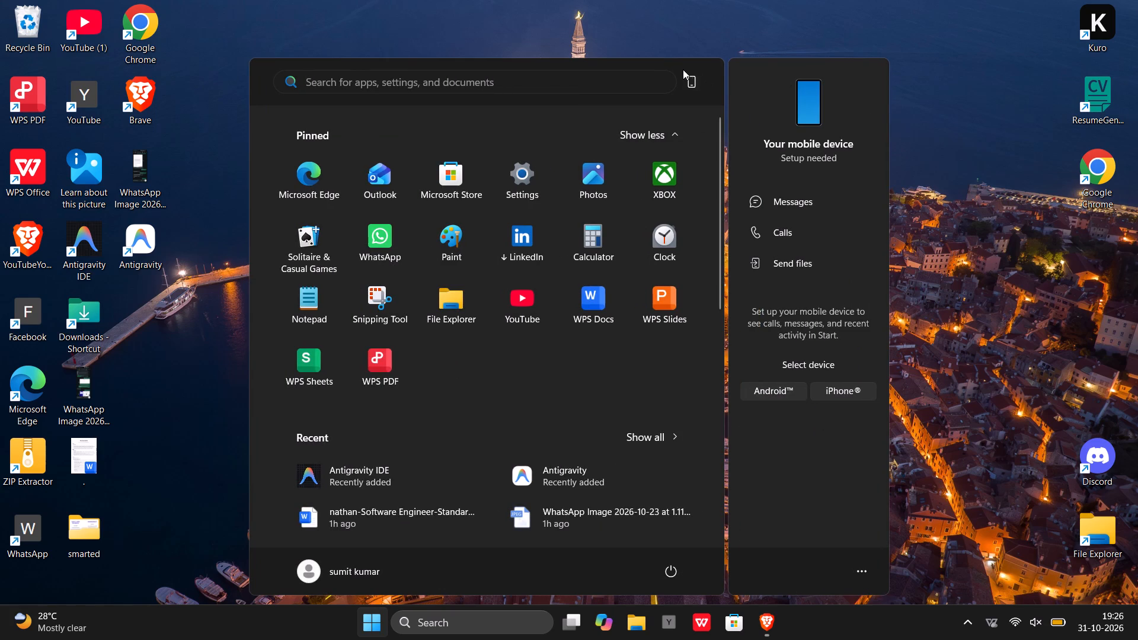
pyautogui.click(689, 76)
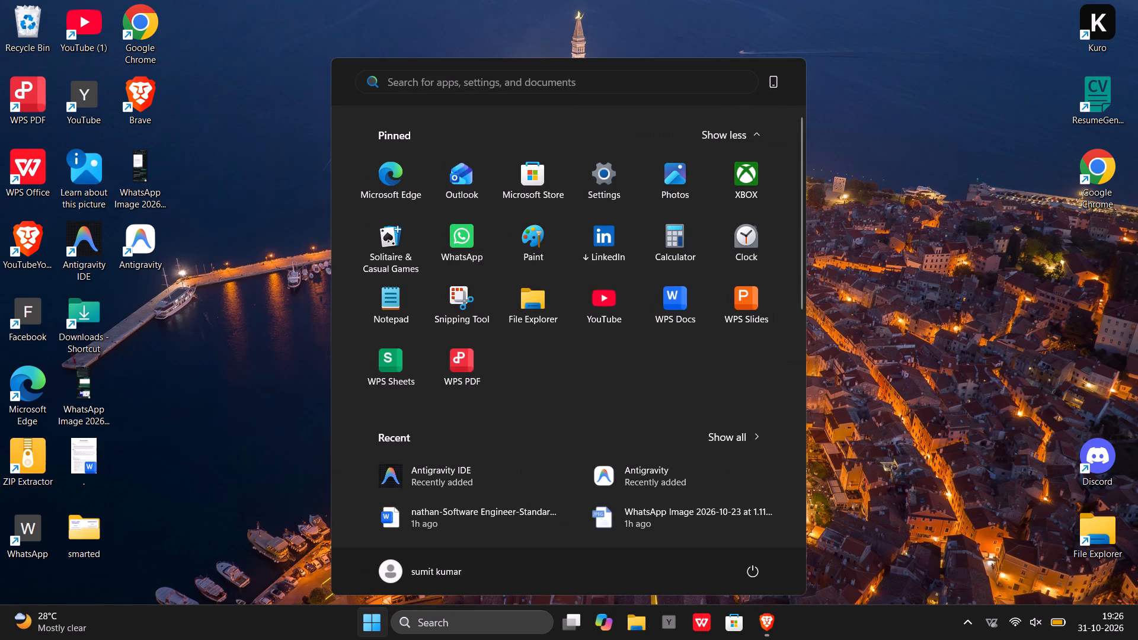
pyautogui.click(768, 82)
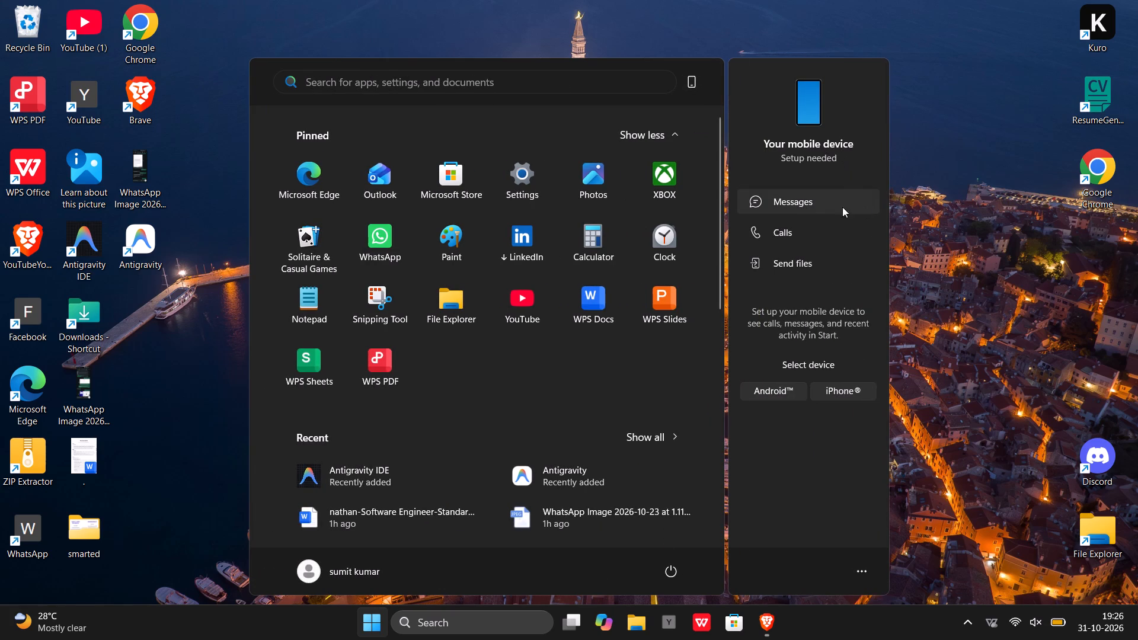
pyautogui.click(789, 232)
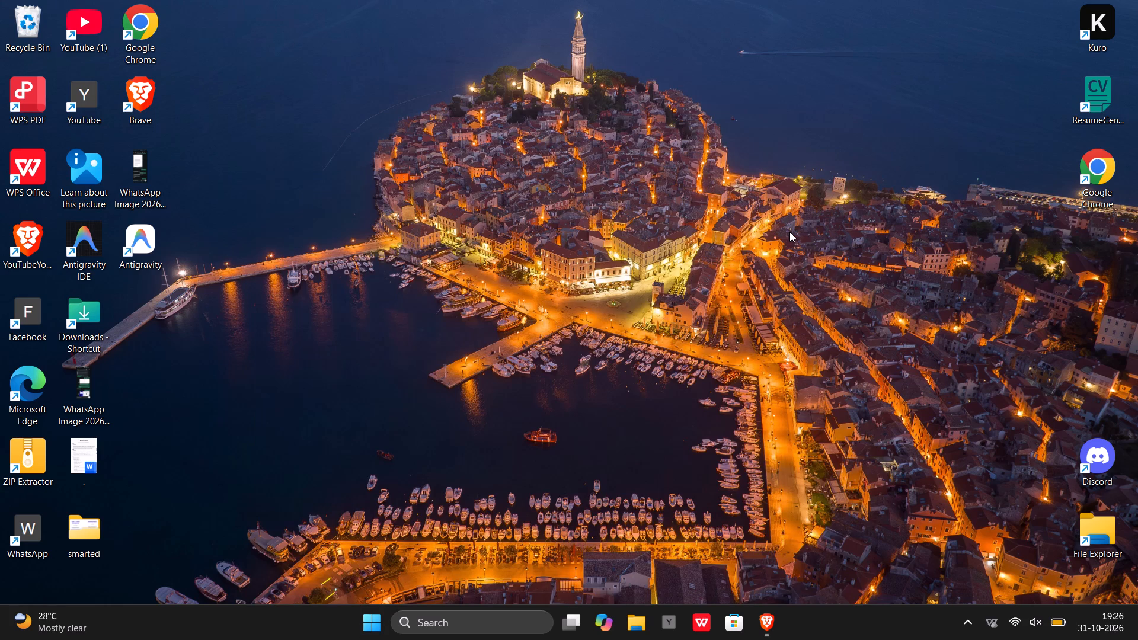
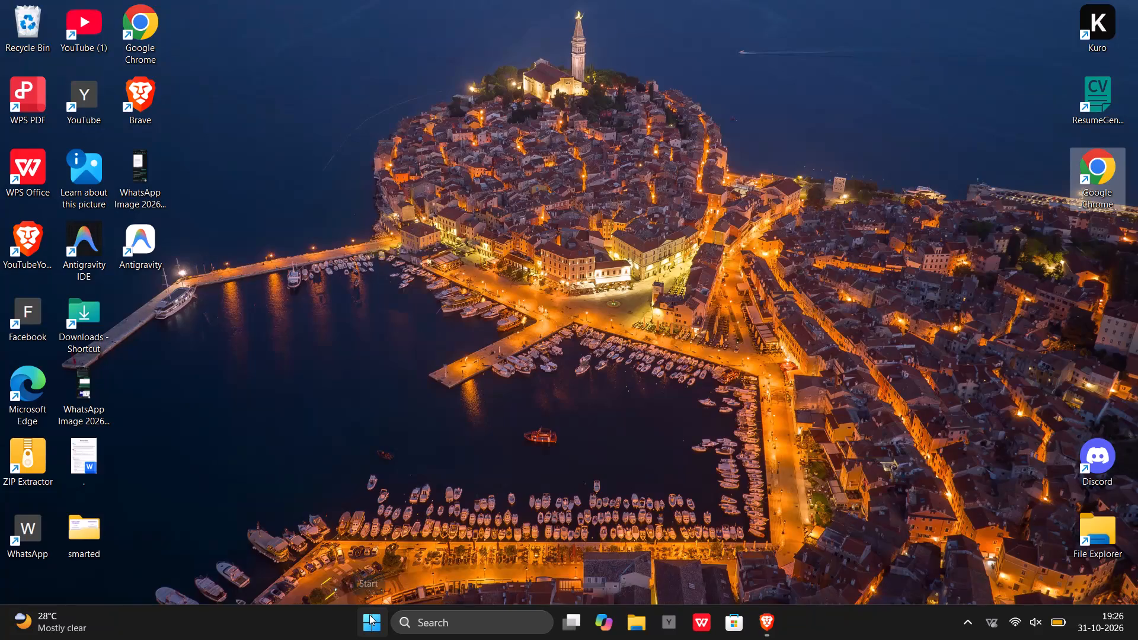
# Open the Start screen and switch the view of all apps from Category to Grid.
pyautogui.click(369, 615)
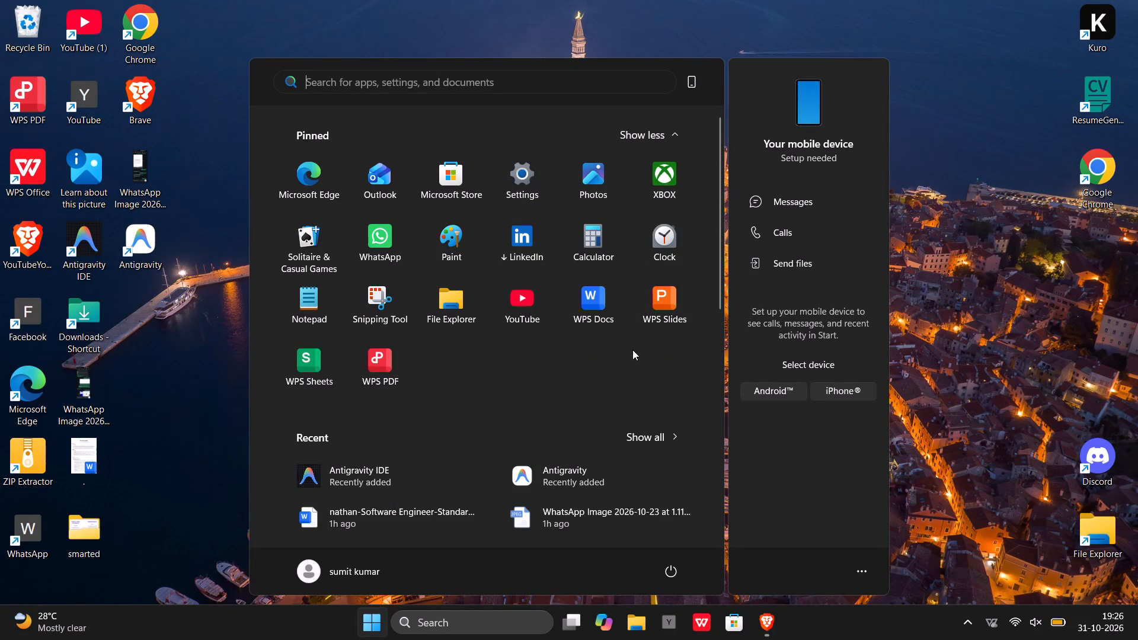
pyautogui.scroll(-3, 631, 349)
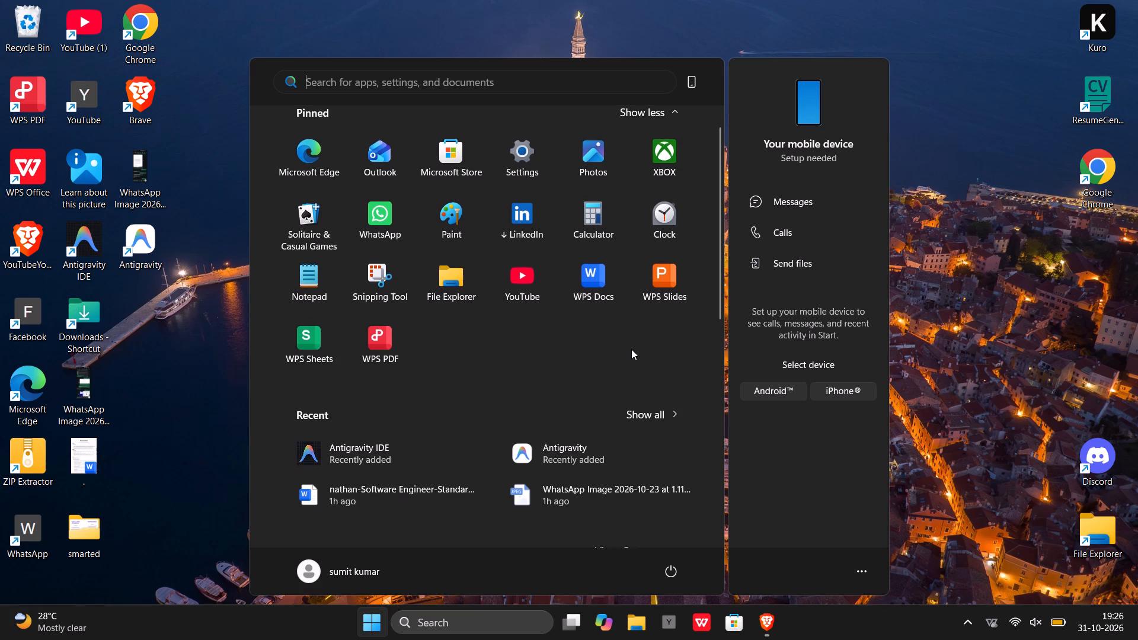
pyautogui.scroll(-3, 631, 349)
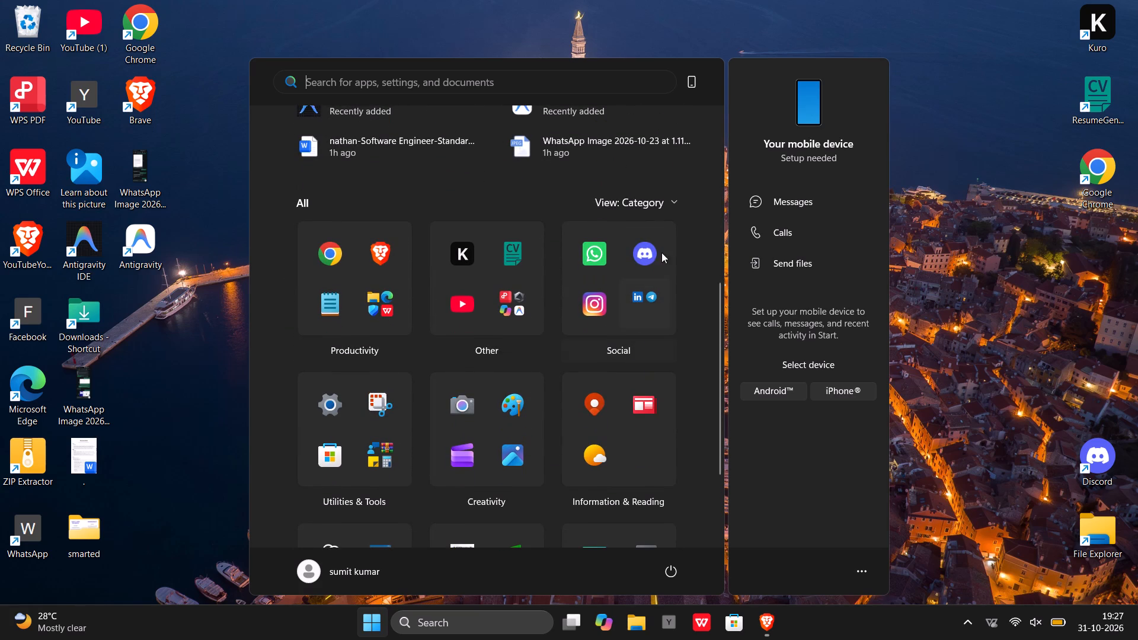
pyautogui.click(670, 201)
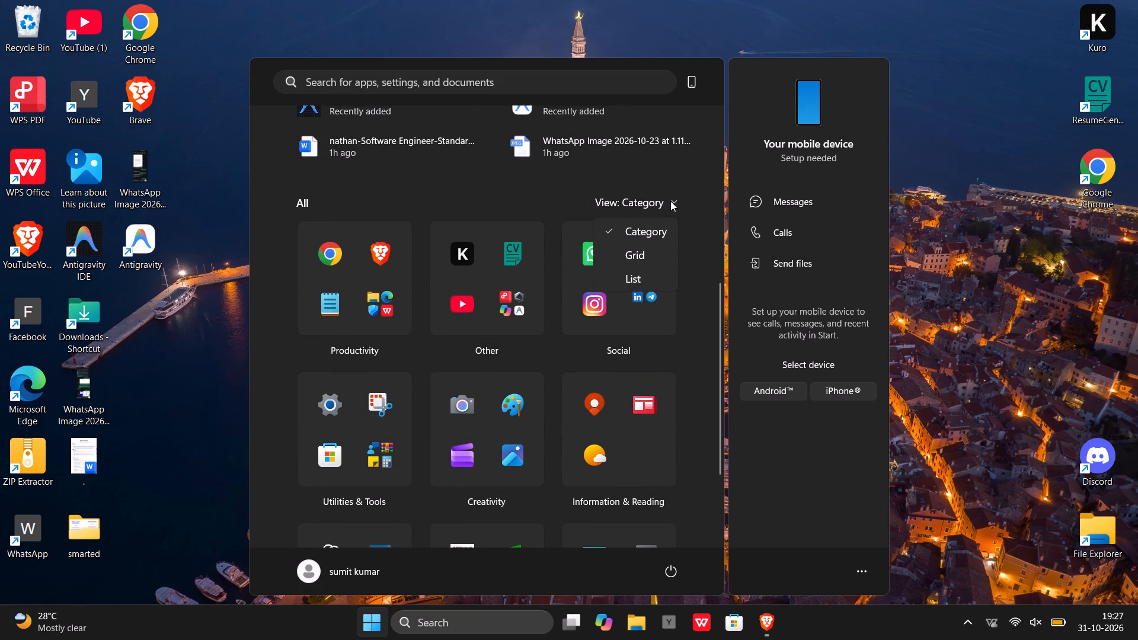
pyautogui.click(644, 254)
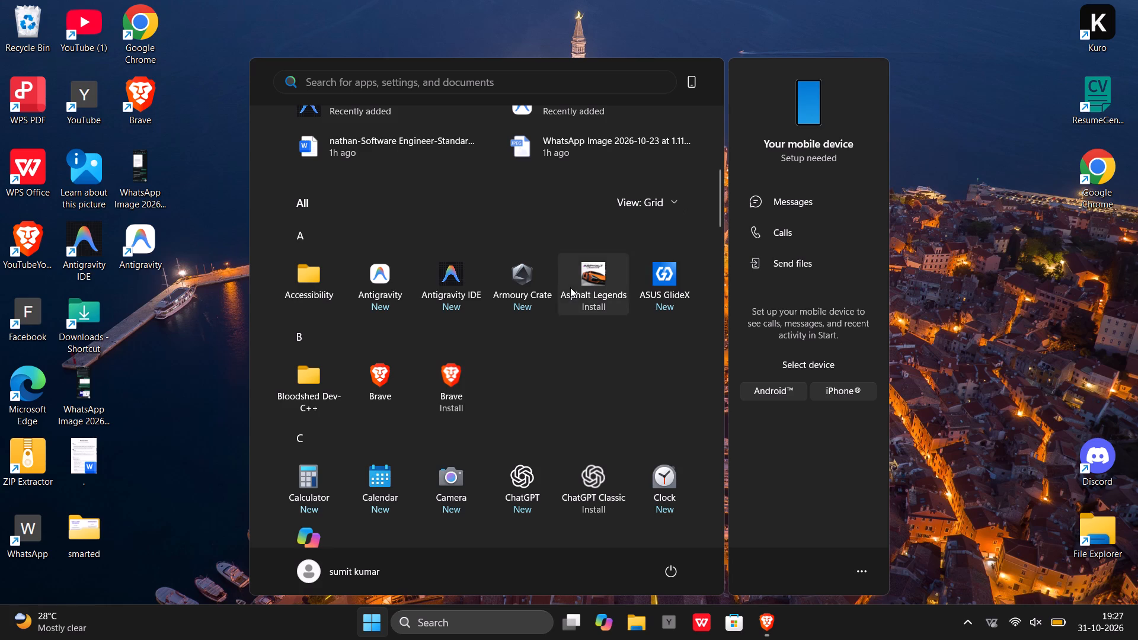
# Look through the full alphabetical grid of installed apps from A to Z.
pyautogui.scroll(-17, 570, 287)
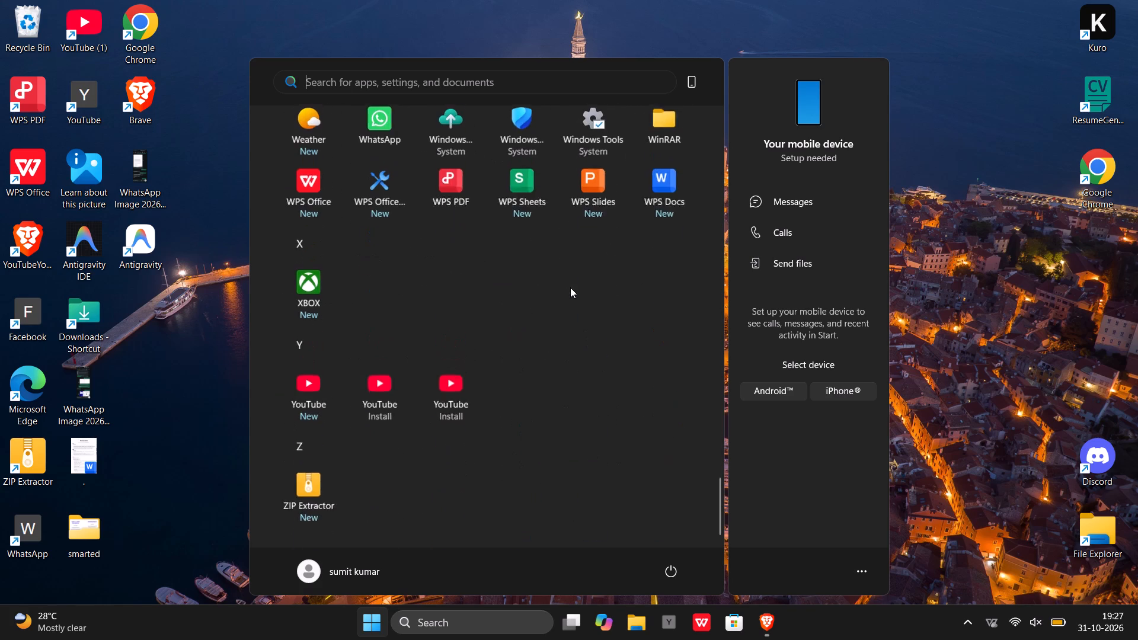
pyautogui.scroll(5, 570, 287)
pyautogui.scroll(-12, 570, 287)
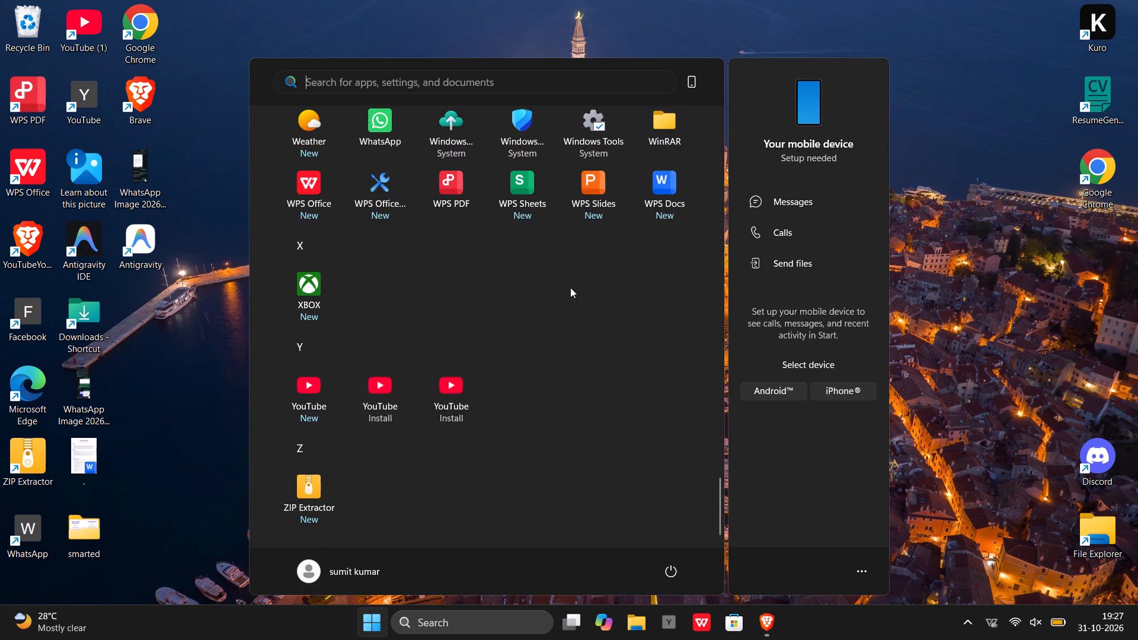
pyautogui.scroll(5, 570, 287)
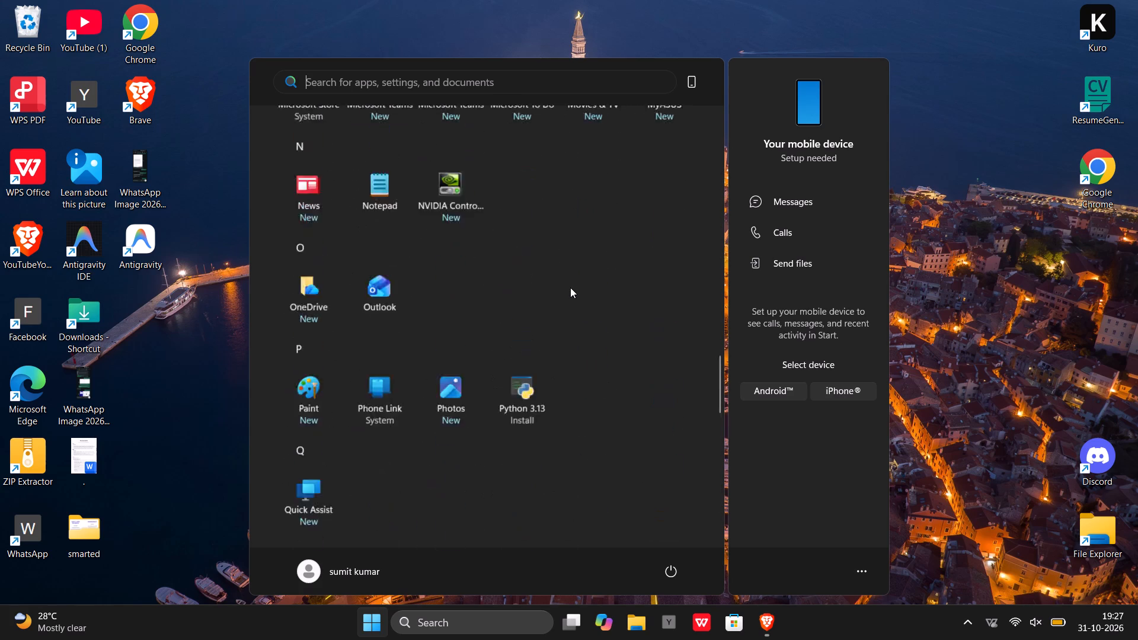
pyautogui.scroll(6, 570, 287)
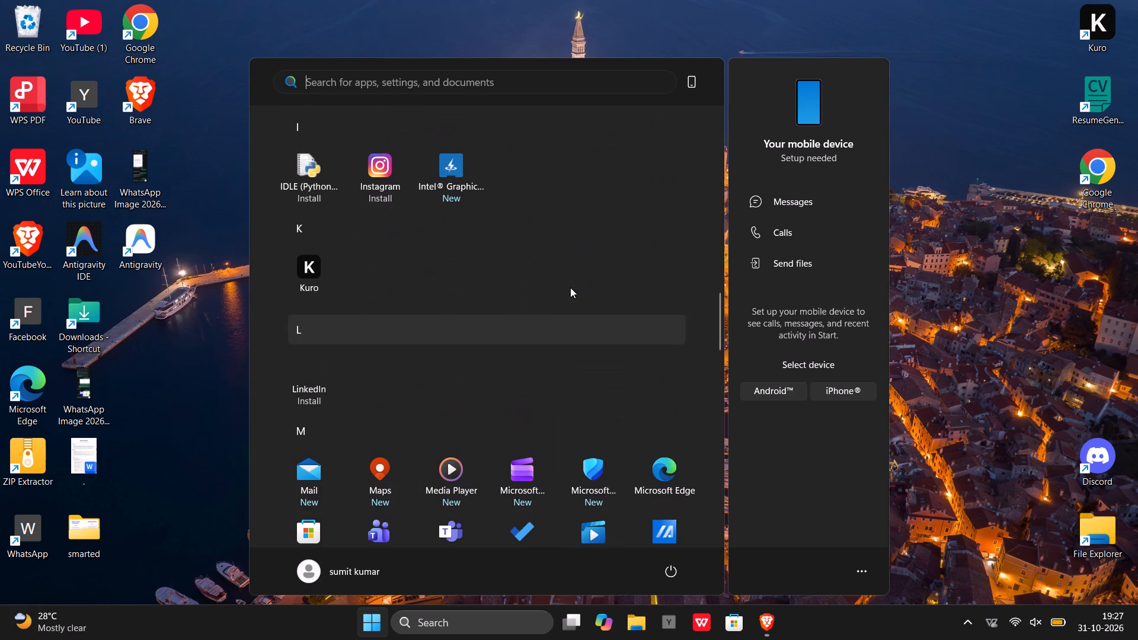
pyautogui.scroll(3, 570, 287)
pyautogui.hscroll(1, 570, 287)
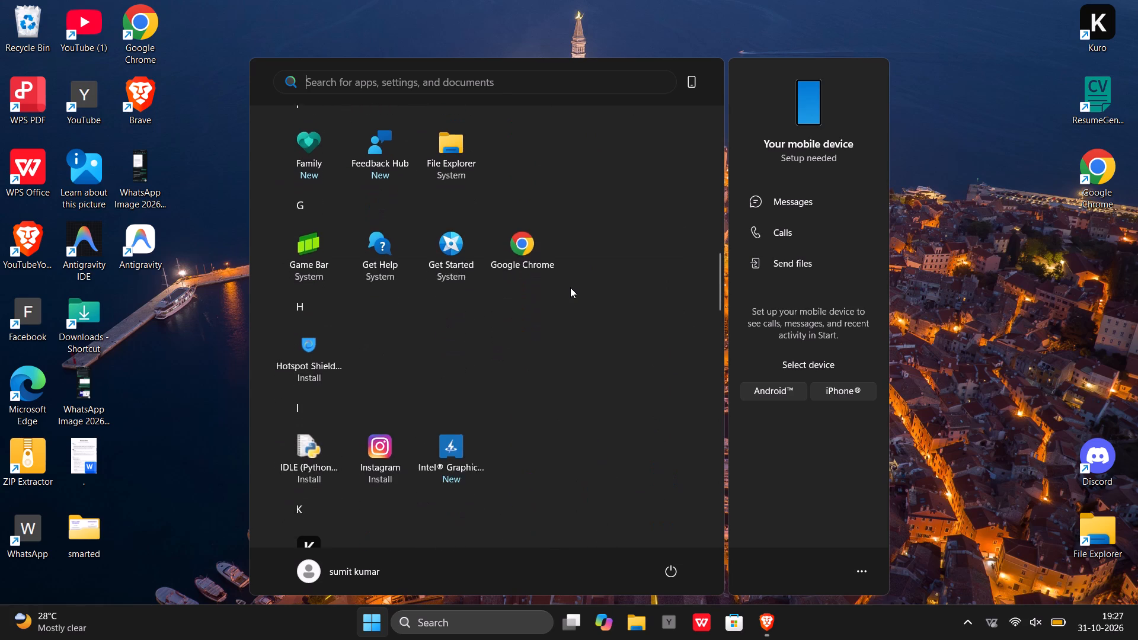
pyautogui.hscroll(1, 570, 287)
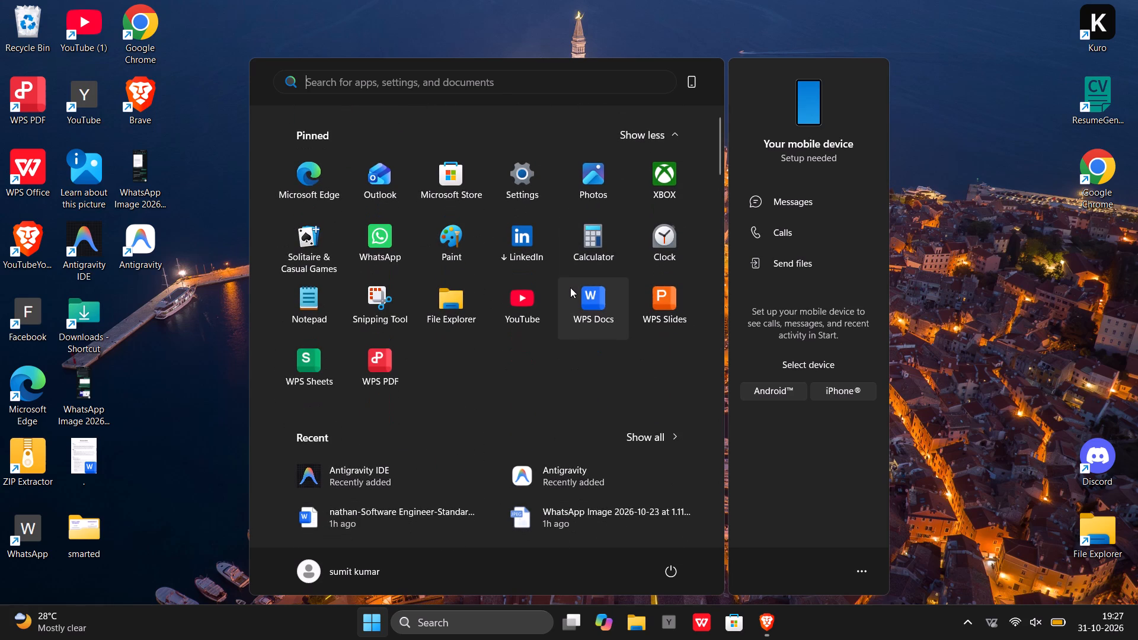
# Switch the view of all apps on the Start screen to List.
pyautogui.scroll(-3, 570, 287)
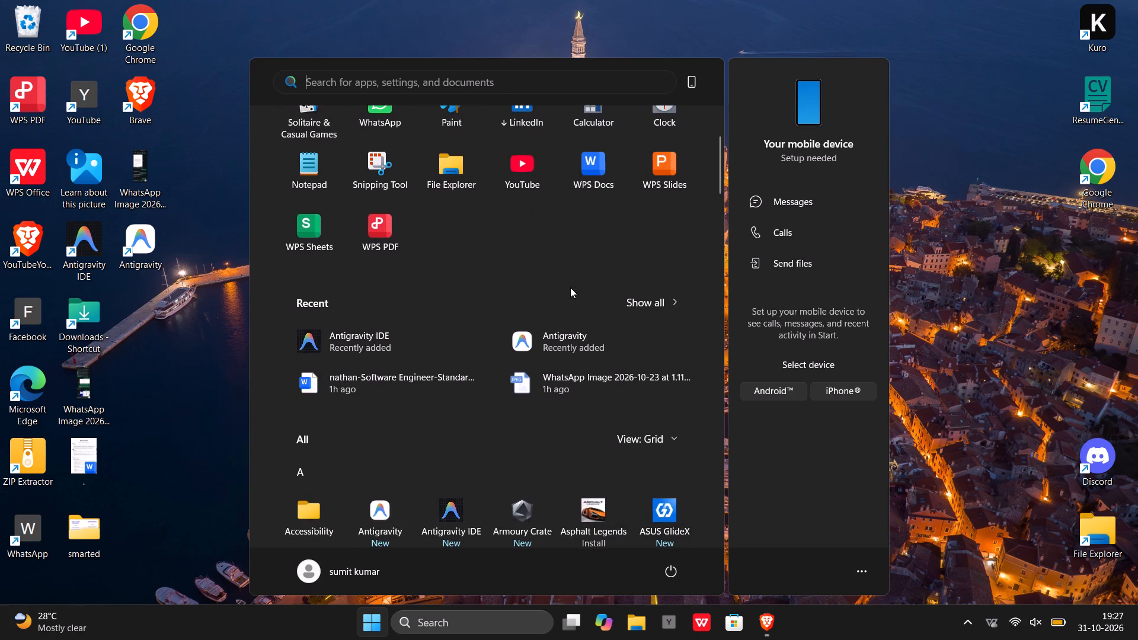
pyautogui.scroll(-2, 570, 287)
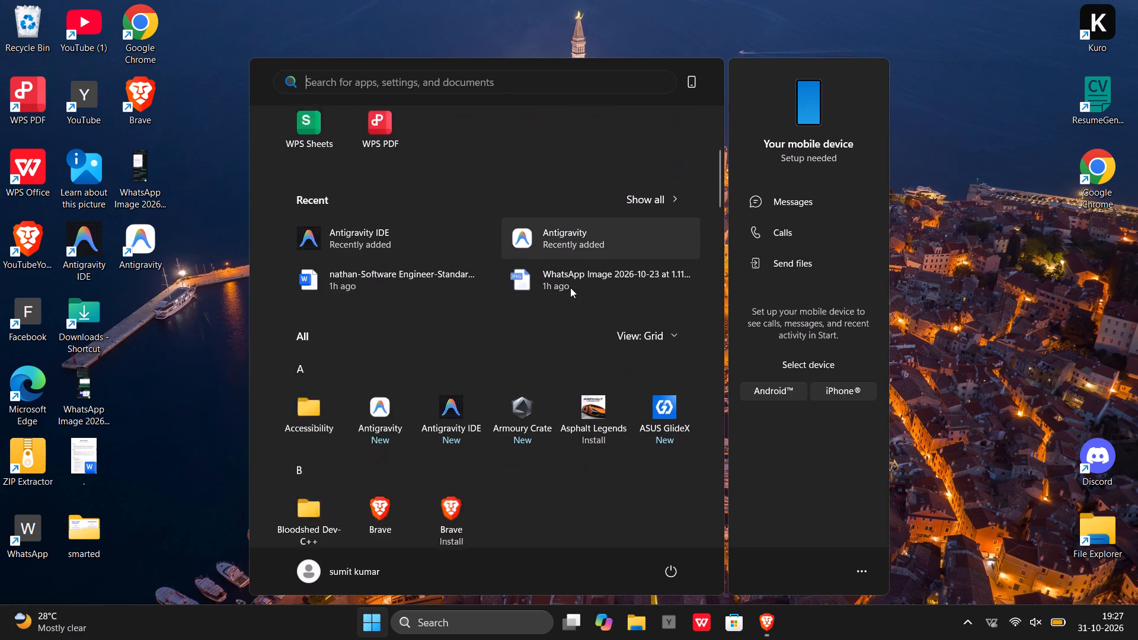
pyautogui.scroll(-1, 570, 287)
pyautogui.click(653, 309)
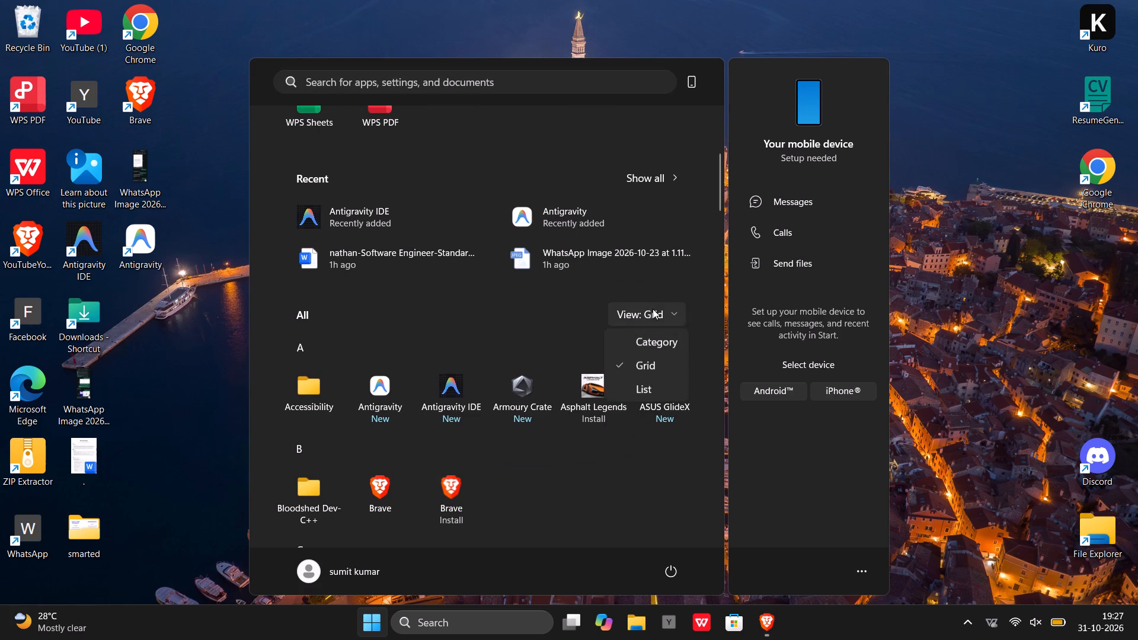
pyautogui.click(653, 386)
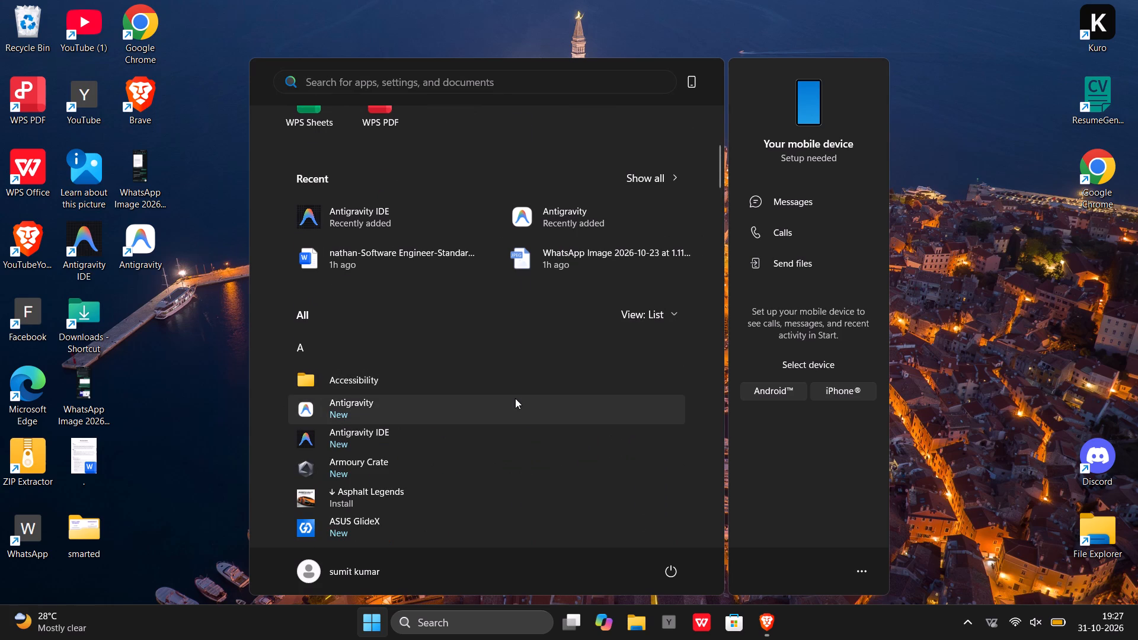
# Look through the alphabetical list of all apps, down to Z and back up to the pinned apps.
pyautogui.scroll(-14, 515, 398)
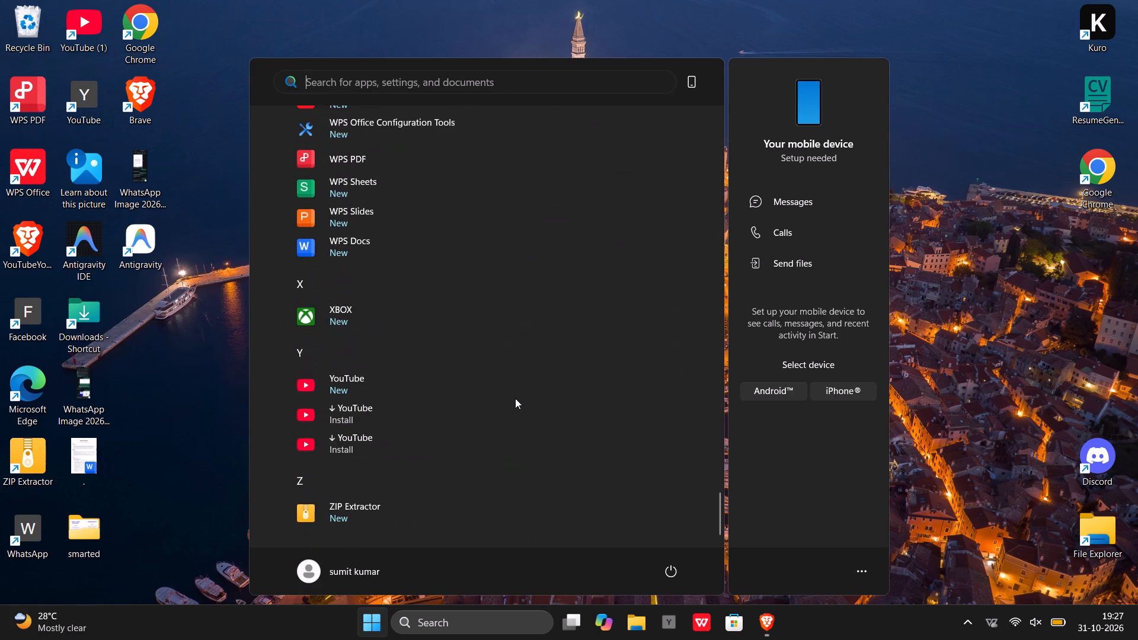
pyautogui.scroll(14, 515, 398)
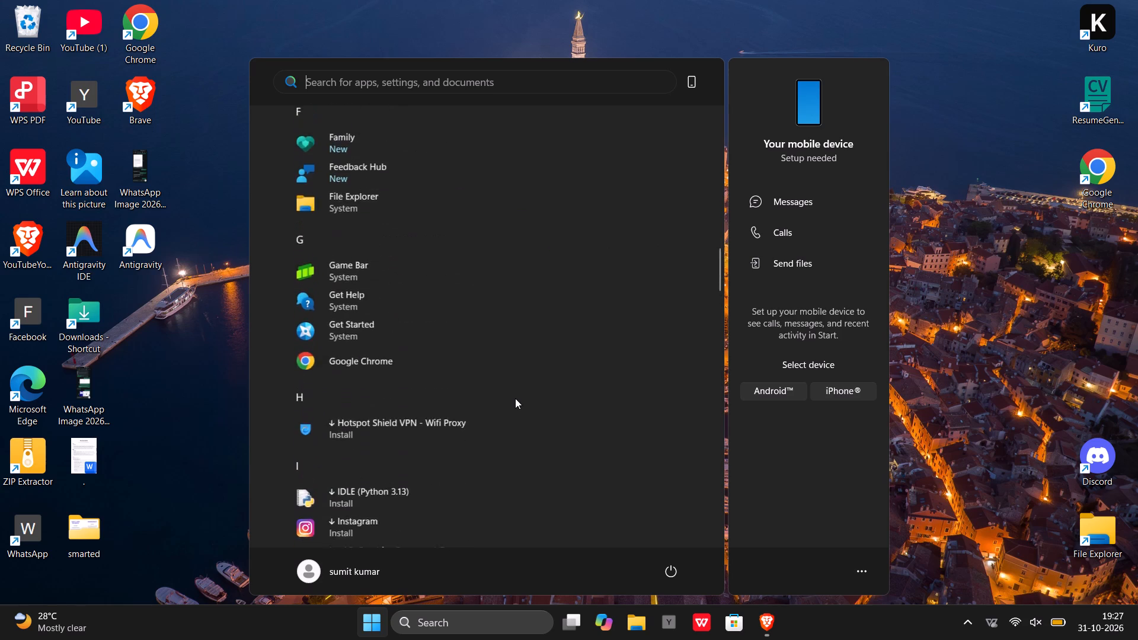
pyautogui.scroll(6, 515, 398)
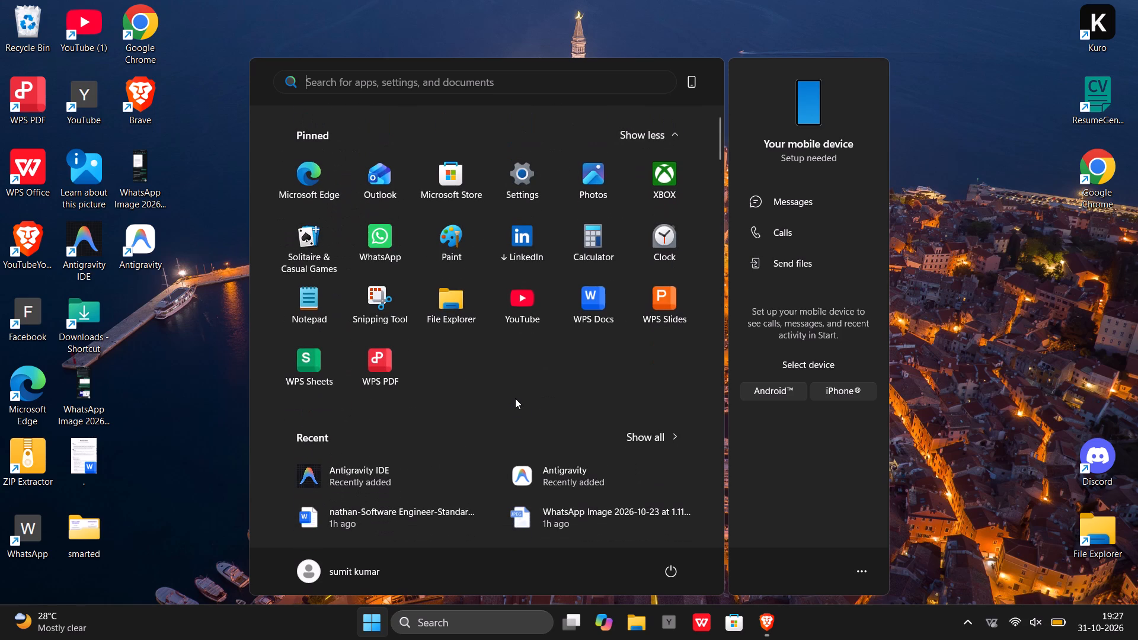
pyautogui.hscroll(1, 515, 398)
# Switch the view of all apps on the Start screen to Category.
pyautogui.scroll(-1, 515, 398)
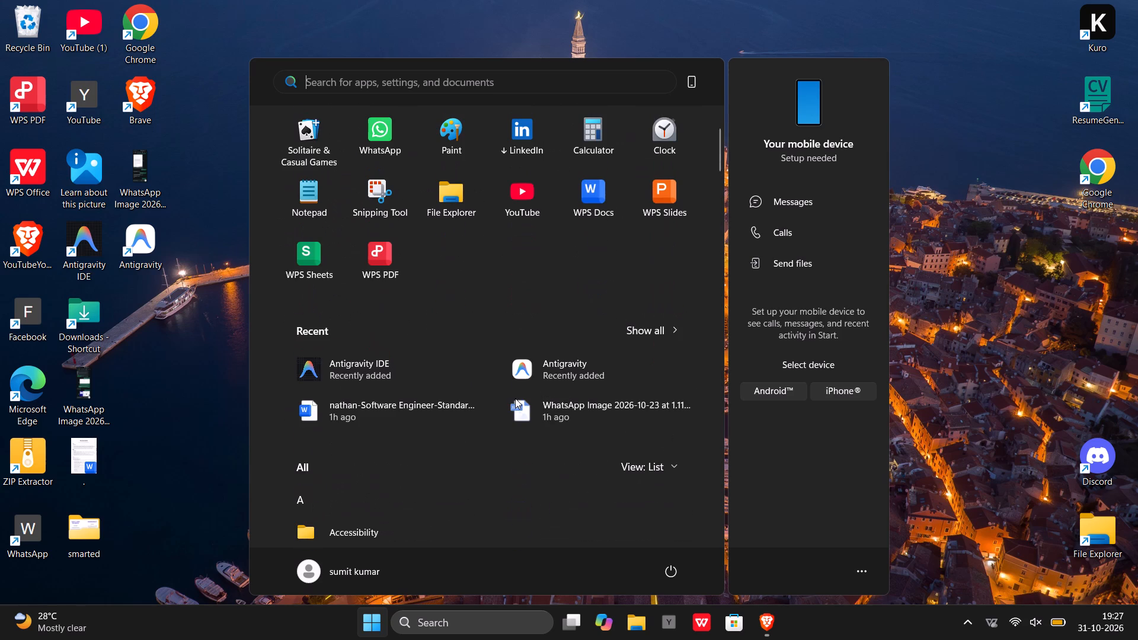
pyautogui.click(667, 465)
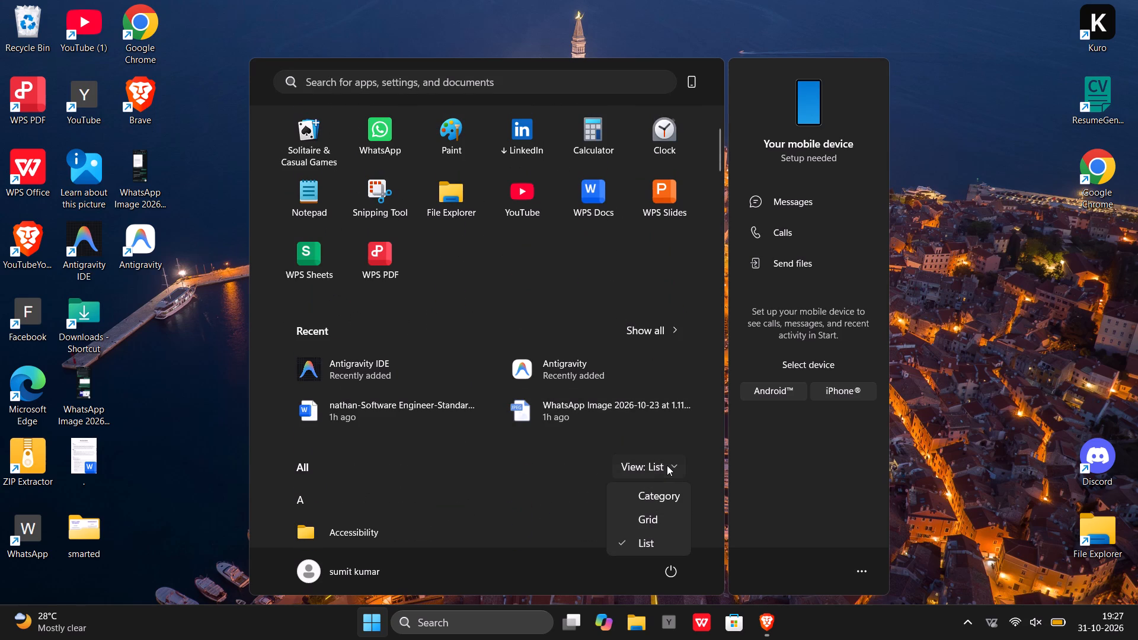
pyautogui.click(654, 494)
# Check the app category groups down to Accessibility and set the view of all apps to Grid.
pyautogui.scroll(-3, 559, 389)
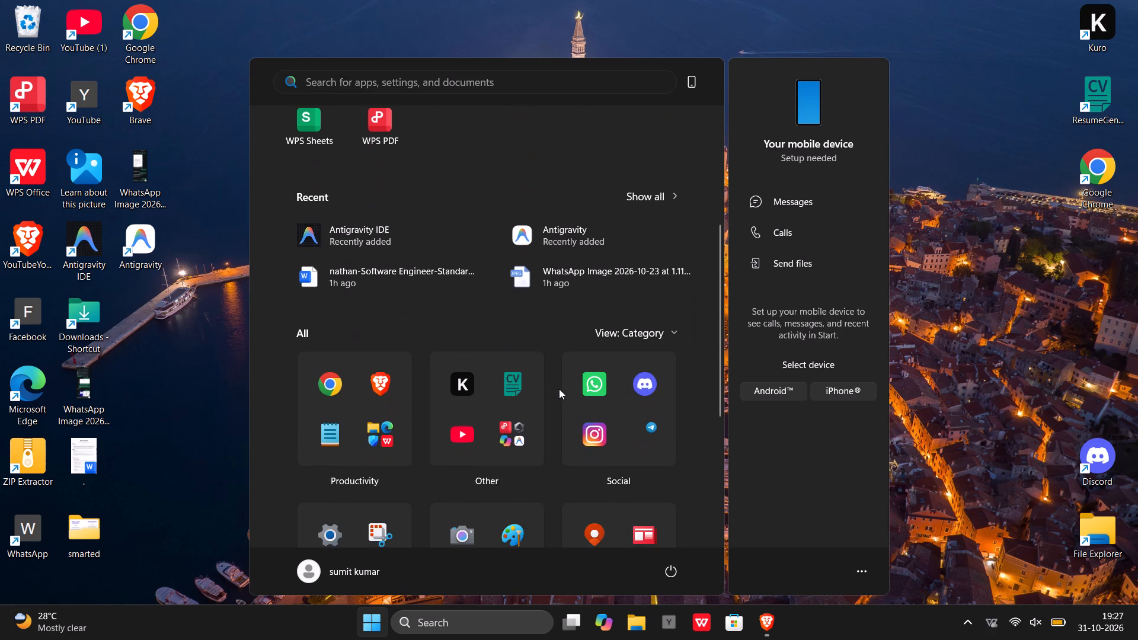
pyautogui.scroll(-6, 559, 389)
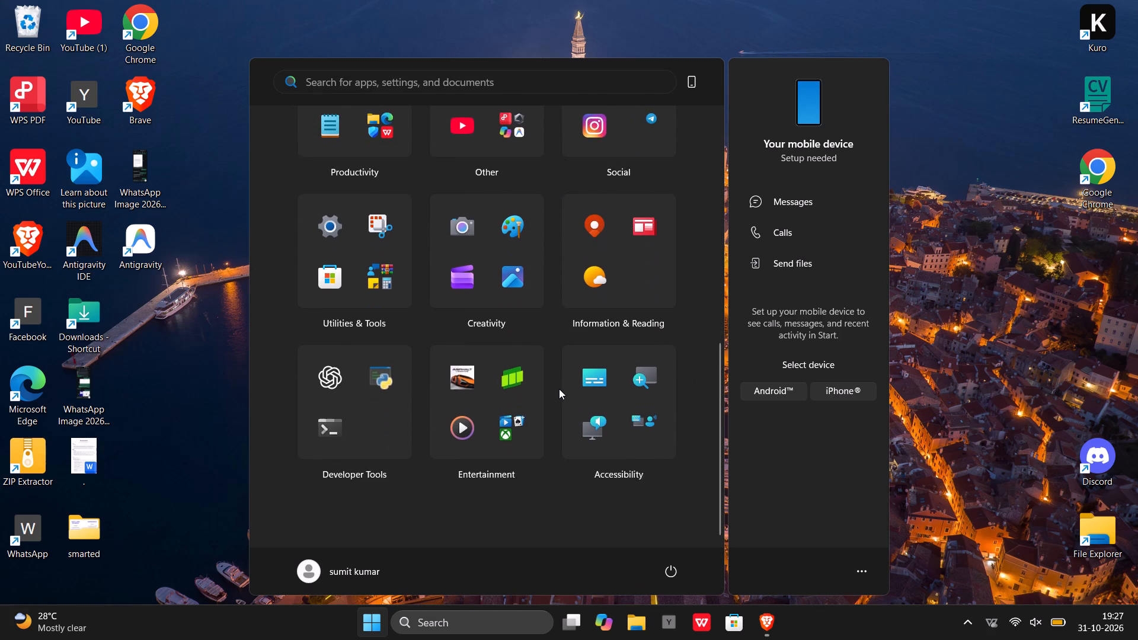
pyautogui.scroll(4, 559, 389)
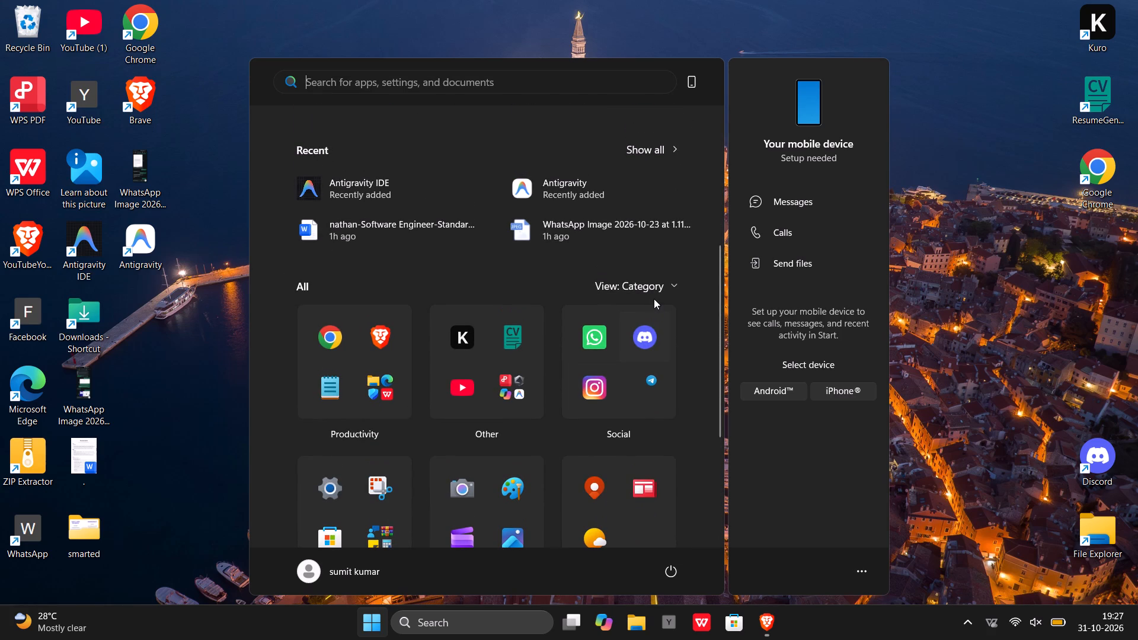
pyautogui.click(665, 291)
pyautogui.click(634, 329)
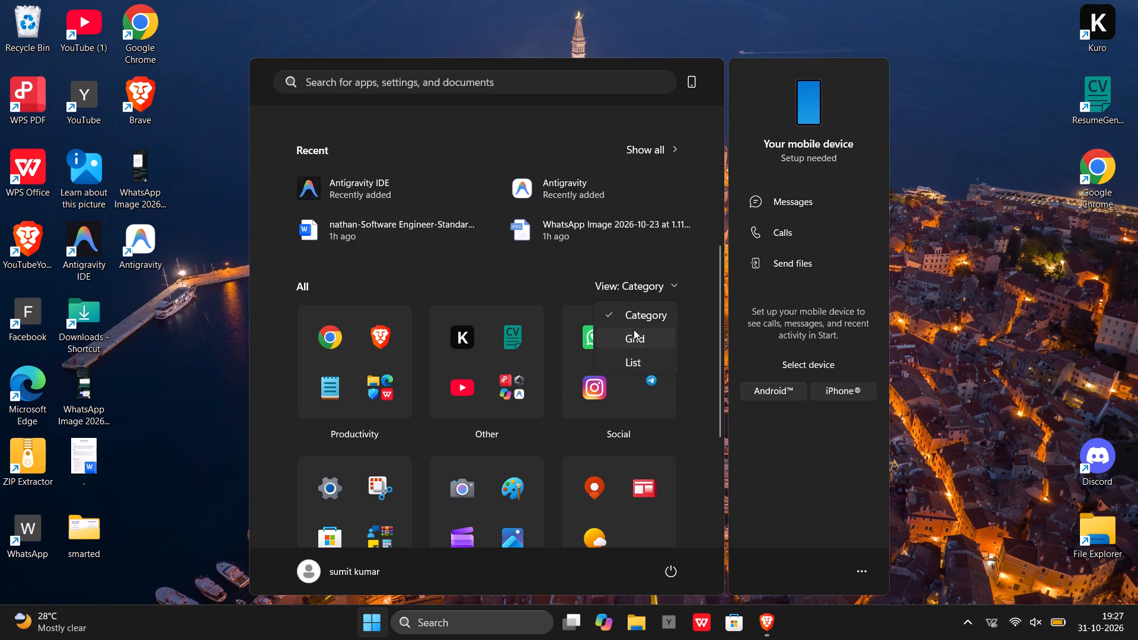
# Set the Start screen's full app list to List view.
pyautogui.click(663, 292)
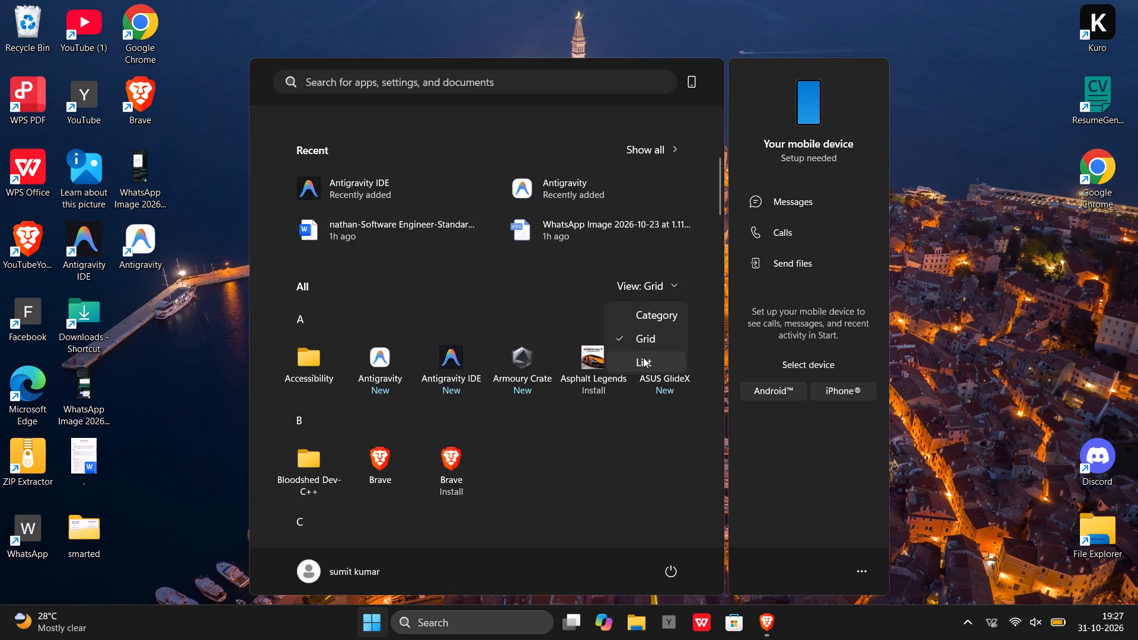
pyautogui.click(643, 357)
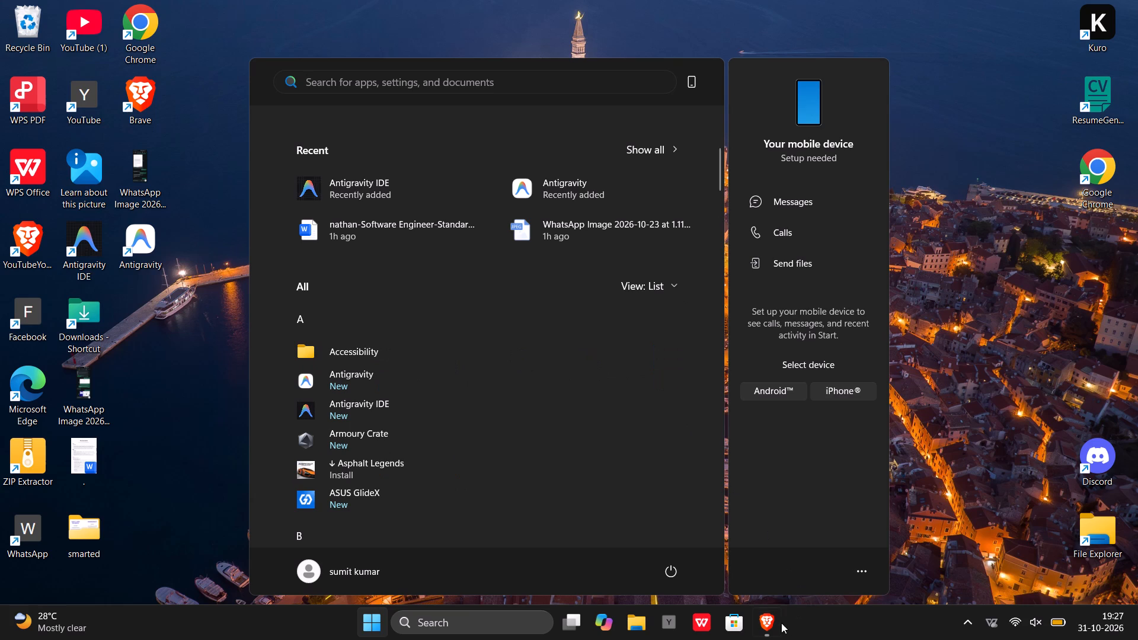
# Return to the TITAN LEADGEN AUGUST 2026 sheet in Brave and select the lead in row 978 across columns B to J.
pyautogui.click(769, 620)
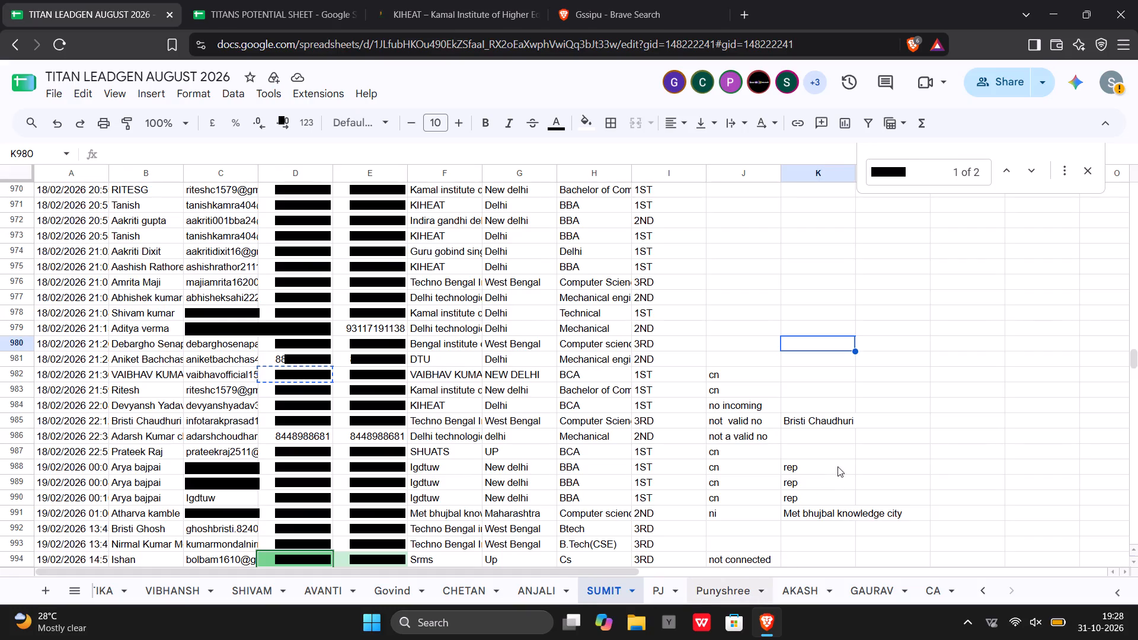
pyautogui.scroll(-1, 923, 390)
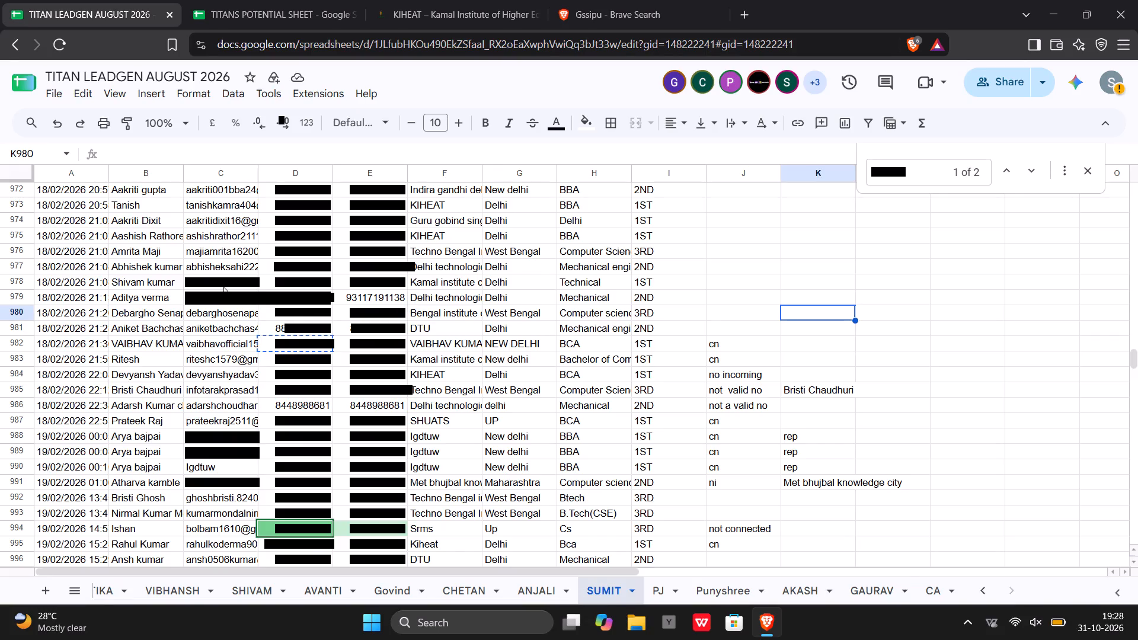
pyautogui.moveTo(150, 280); pyautogui.dragTo(402, 295)
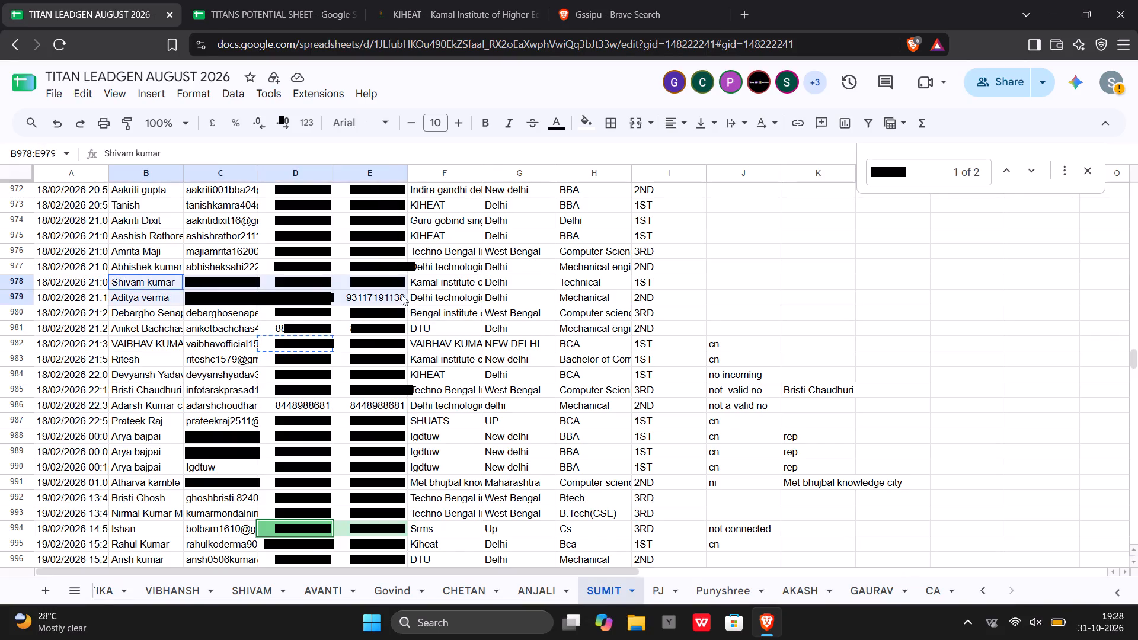
pyautogui.moveTo(402, 295); pyautogui.dragTo(747, 287)
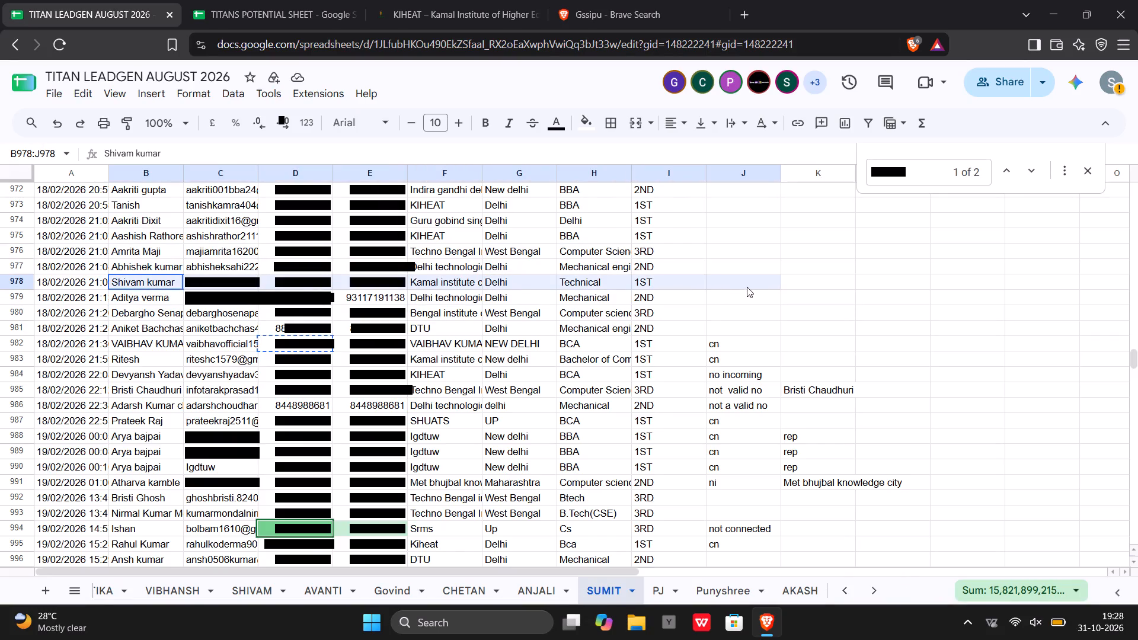
pyautogui.moveTo(747, 287); pyautogui.dragTo(761, 276)
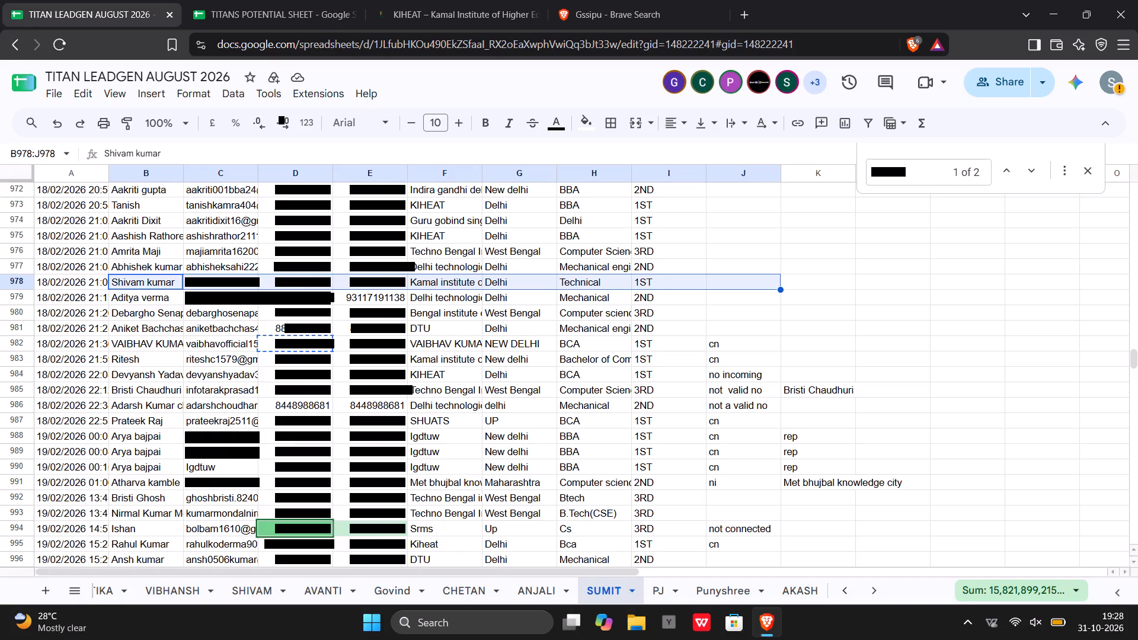
# Replace the existing sheet search with another lead's phone number and search the SUMIT sheet for it.
pyautogui.click(912, 169)
pyautogui.press('BackSpace')
pyautogui.press('BackSpace')
pyautogui.press('BackSpace')
pyautogui.press('BackSpace')
pyautogui.press('BackSpace')
pyautogui.press('BackSpace')
pyautogui.press('BackSpace')
pyautogui.press('BackSpace')
pyautogui.press('BackSpace')
pyautogui.press('BackSpace')
pyautogui.press('BackSpace')
pyautogui.press('BackSpace')
pyautogui.press('BackSpace')
pyautogui.press('BackSpace')
pyautogui.press('BackSpace')
pyautogui.press('BackSpace')
pyautogui.press('BackSpace')
pyautogui.press('BackSpace')
pyautogui.press('BackSpace')
pyautogui.press('BackSpace')
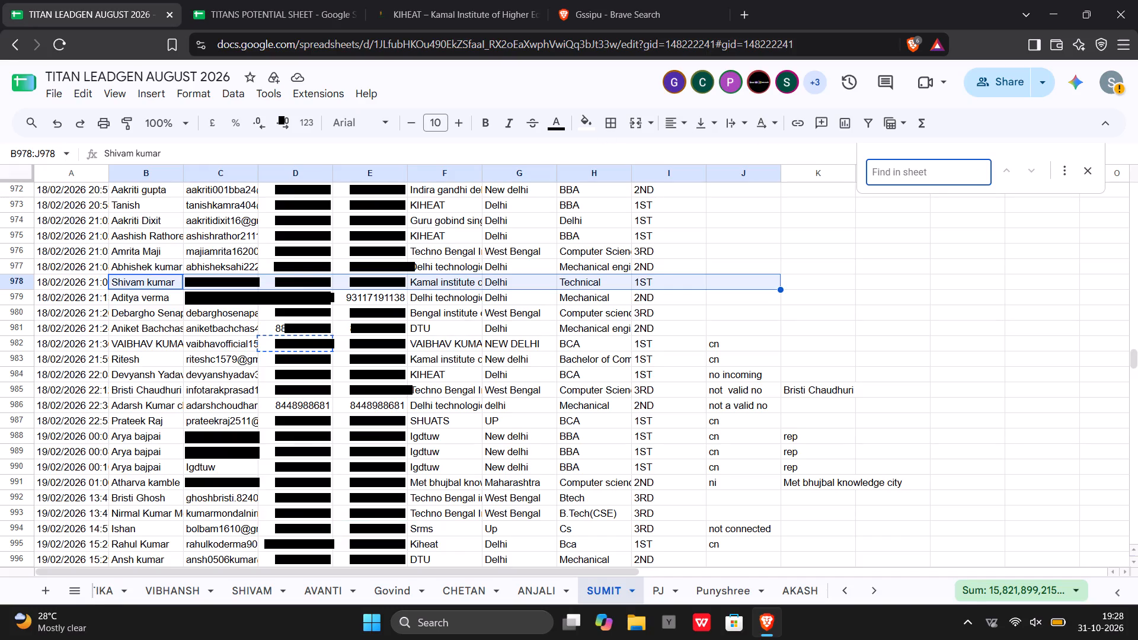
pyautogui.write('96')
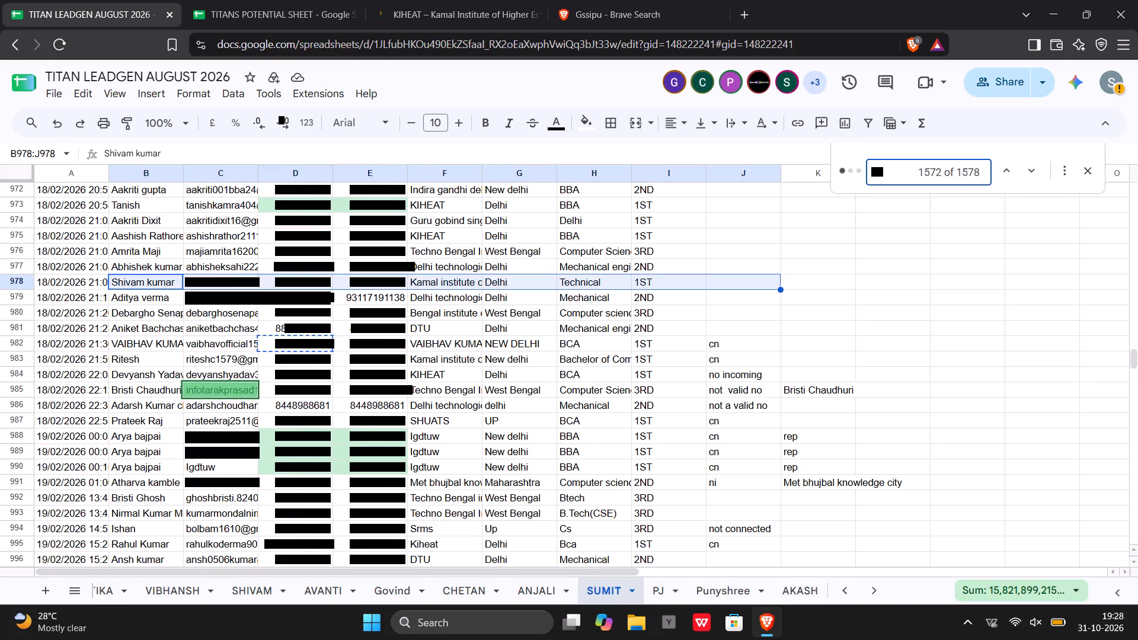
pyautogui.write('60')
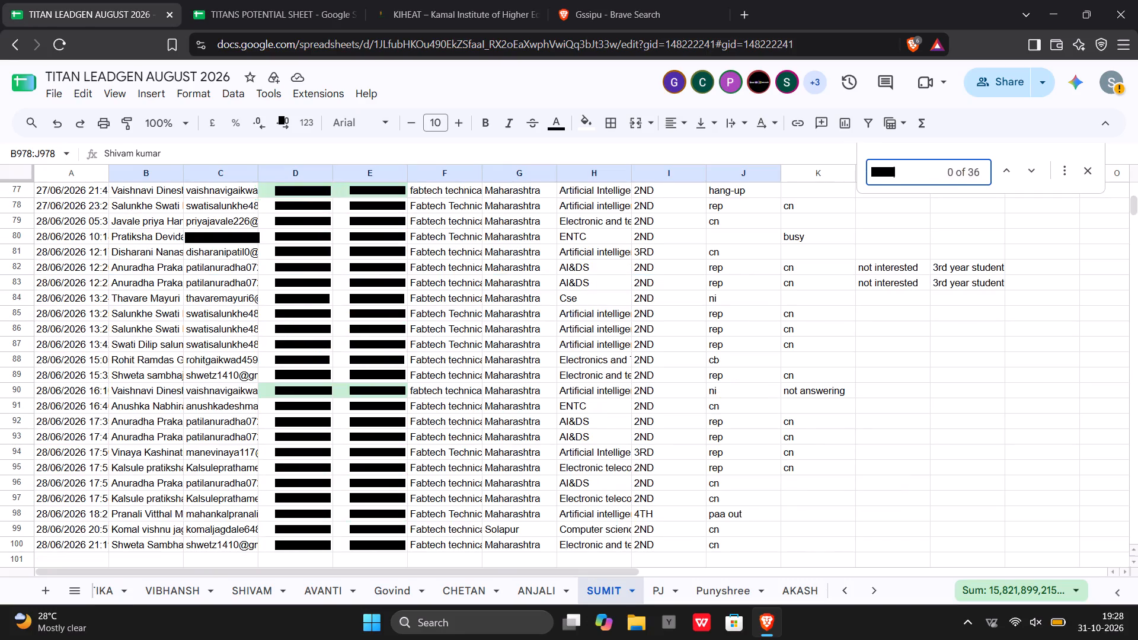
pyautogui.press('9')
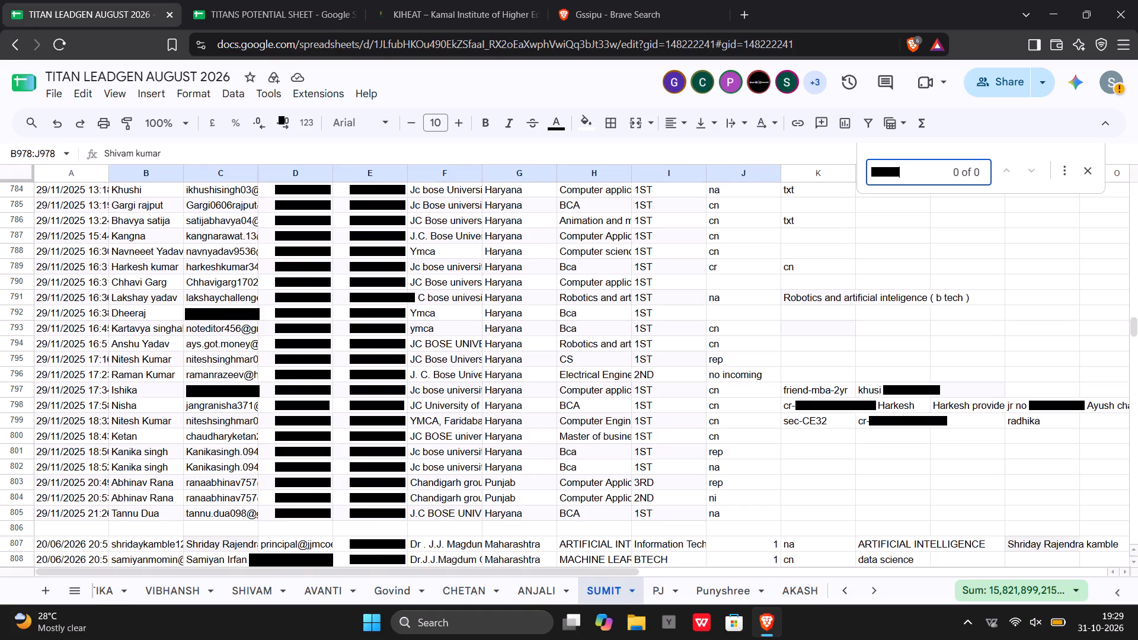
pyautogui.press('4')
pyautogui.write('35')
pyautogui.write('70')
# Look through the SUMIT sheet's Dr. J.J. Magdum and Arya College lead rows.
pyautogui.scroll(-13, 584, 362)
pyautogui.scroll(3, 580, 357)
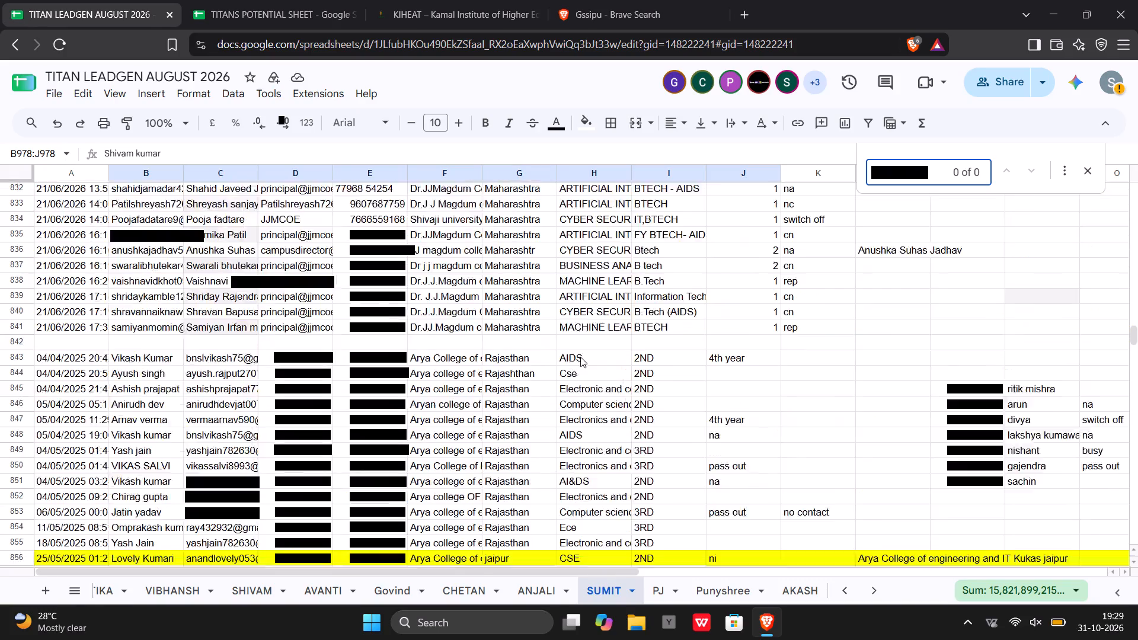
pyautogui.scroll(2, 580, 357)
pyautogui.scroll(-20, 580, 357)
pyautogui.scroll(-6, 618, 351)
pyautogui.scroll(14, 617, 350)
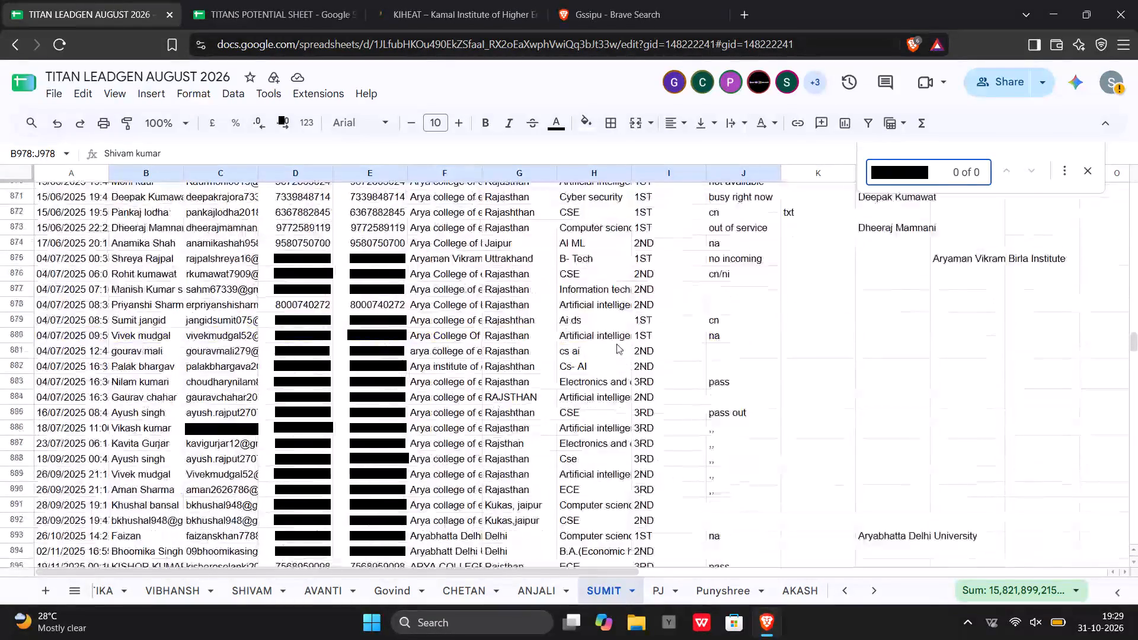
pyautogui.scroll(16, 616, 344)
pyautogui.scroll(6, 616, 344)
pyautogui.scroll(-12, 616, 344)
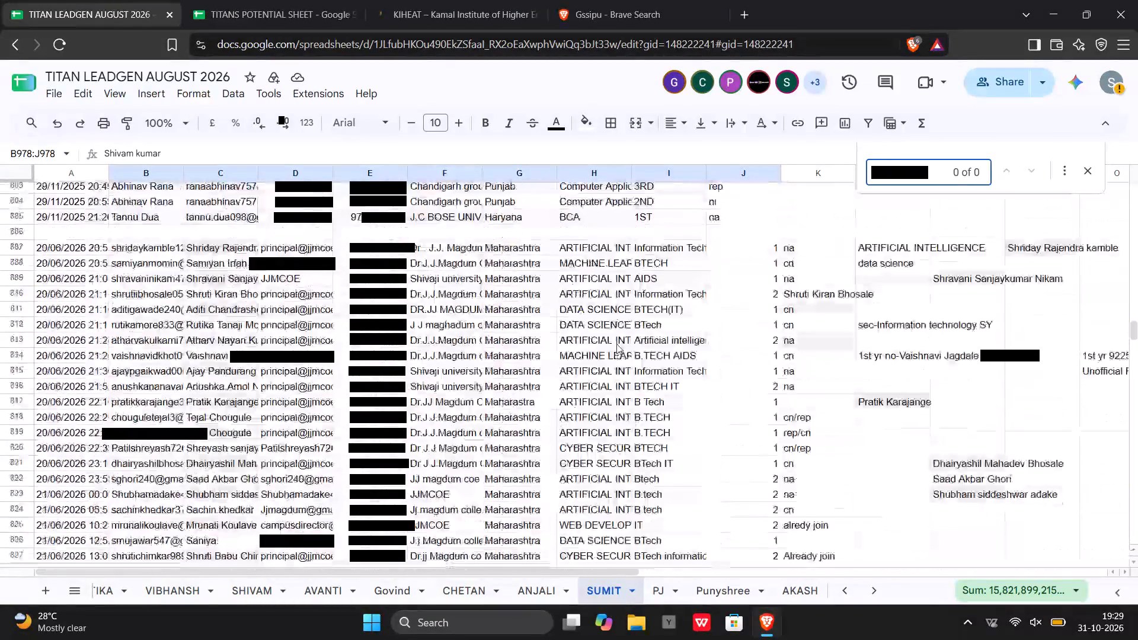
pyautogui.scroll(-3, 616, 344)
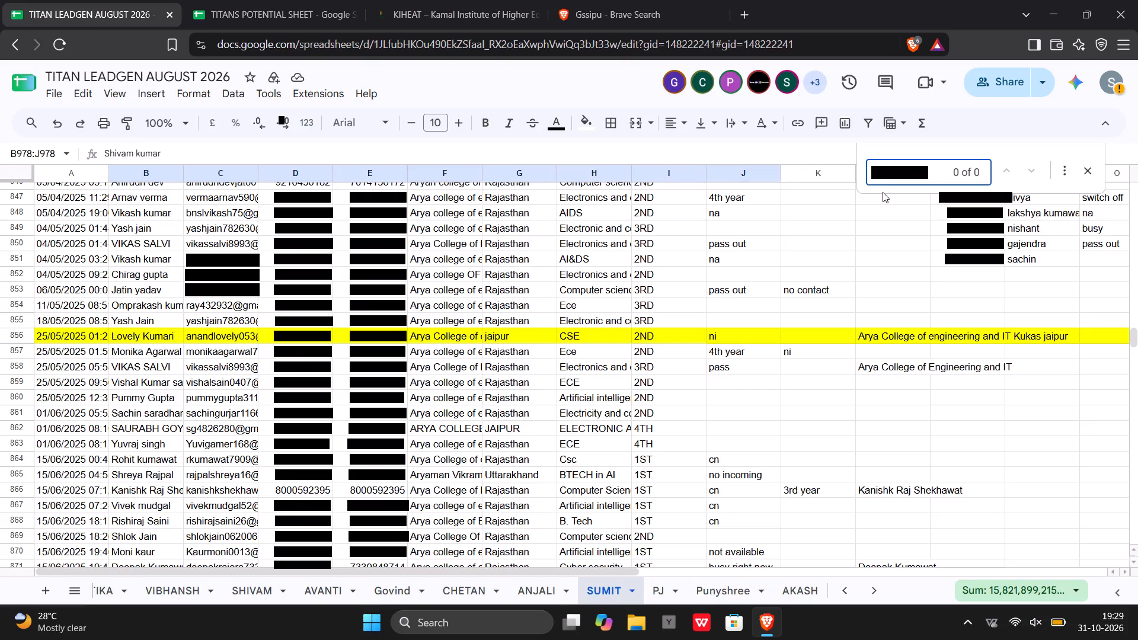
# Clear the phone number from the sheet search.
pyautogui.moveTo(934, 174); pyautogui.dragTo(797, 168)
pyautogui.press('BackSpace')
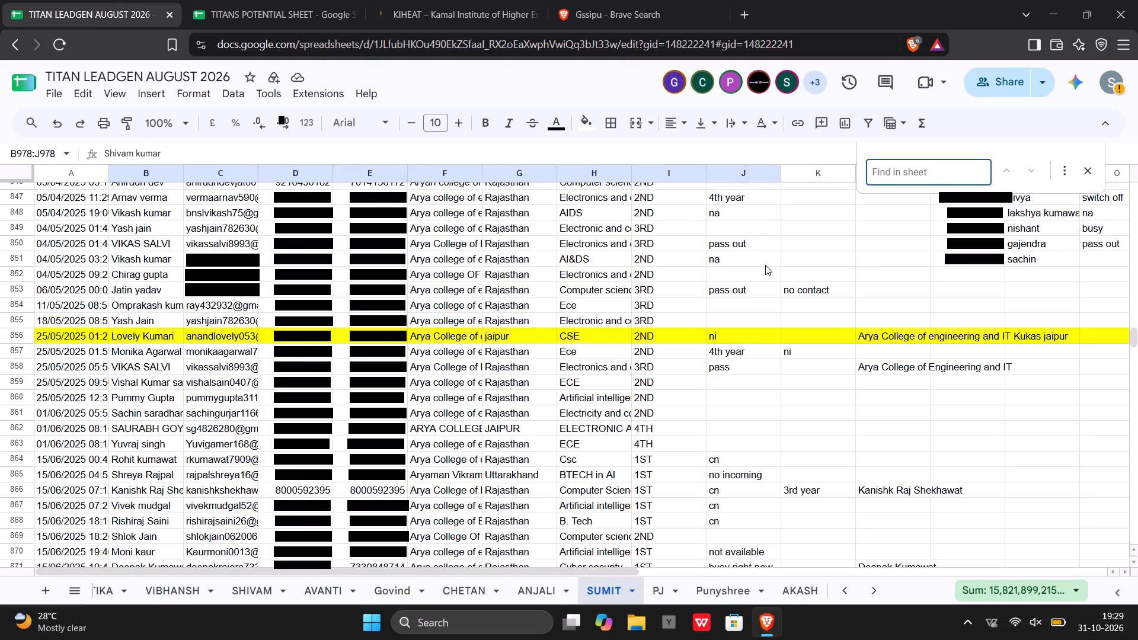
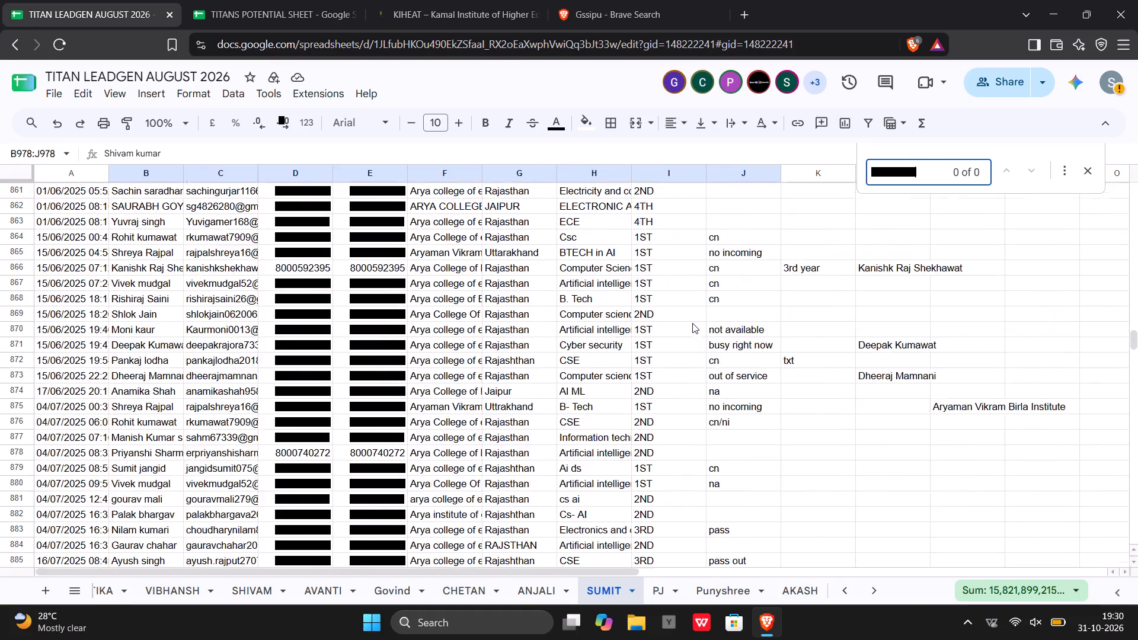
# Return to the Delhi college leads near row 978 and complete the partly entered phone number in the SUMIT sheet search.
pyautogui.scroll(-10, 692, 323)
pyautogui.scroll(-17, 692, 323)
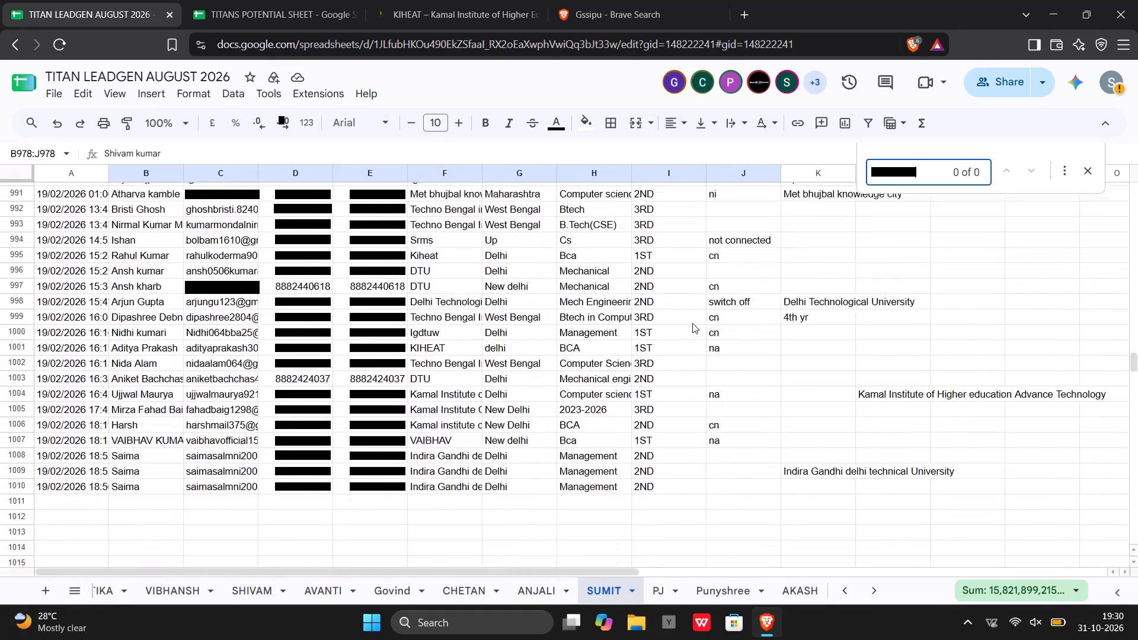
pyautogui.scroll(4, 692, 323)
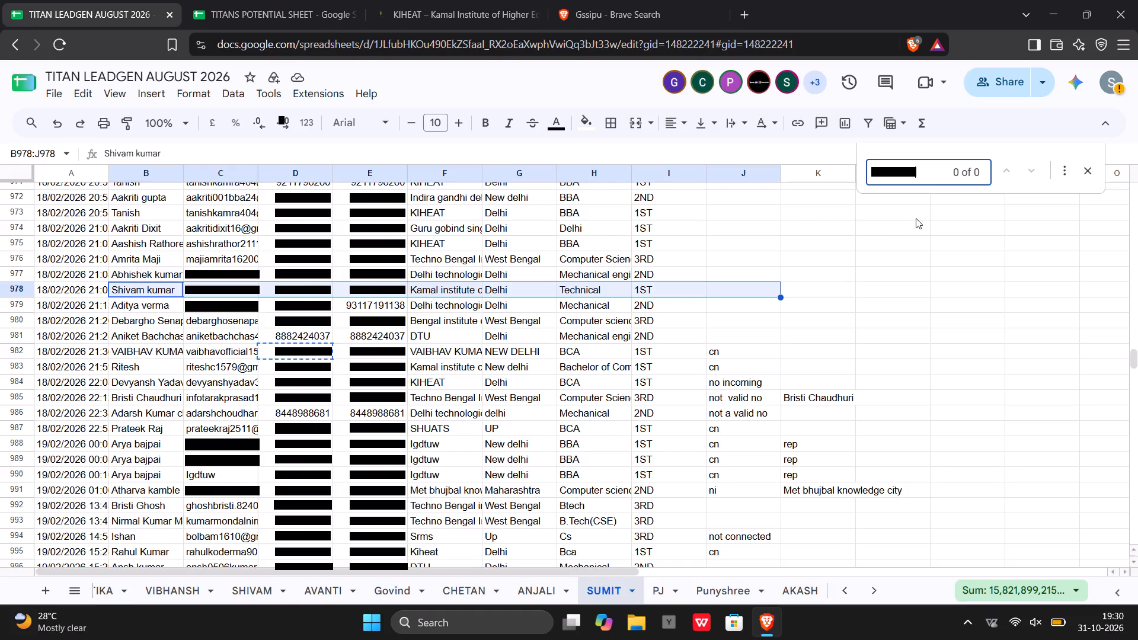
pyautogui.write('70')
# Copy the completed phone number from the sheet search.
pyautogui.moveTo(929, 174); pyautogui.dragTo(865, 179)
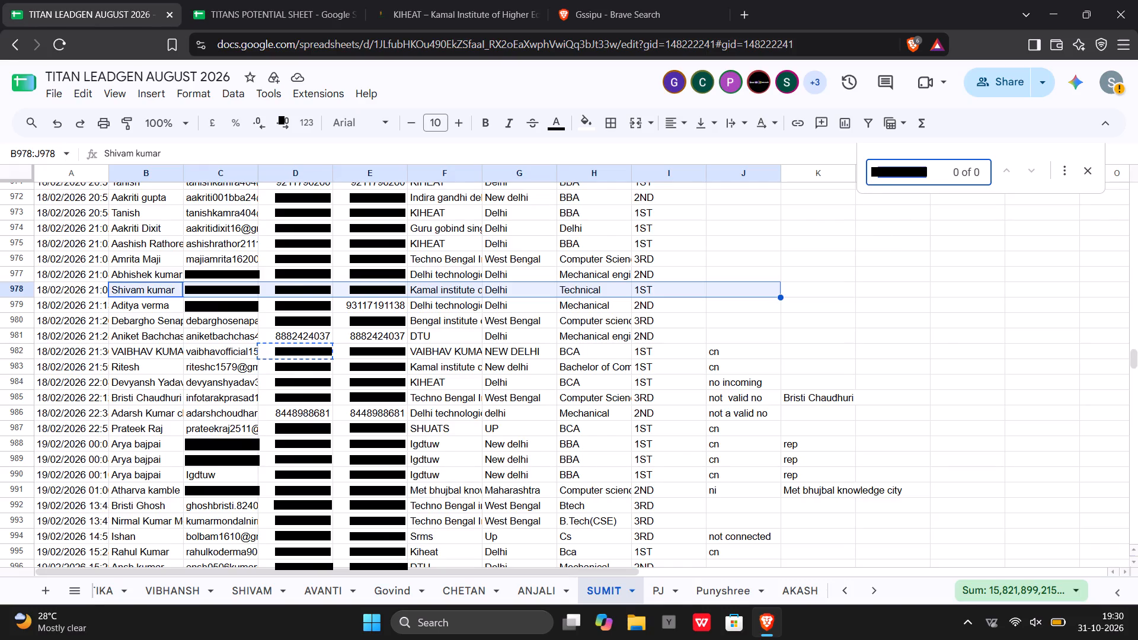
pyautogui.rightClick(886, 174)
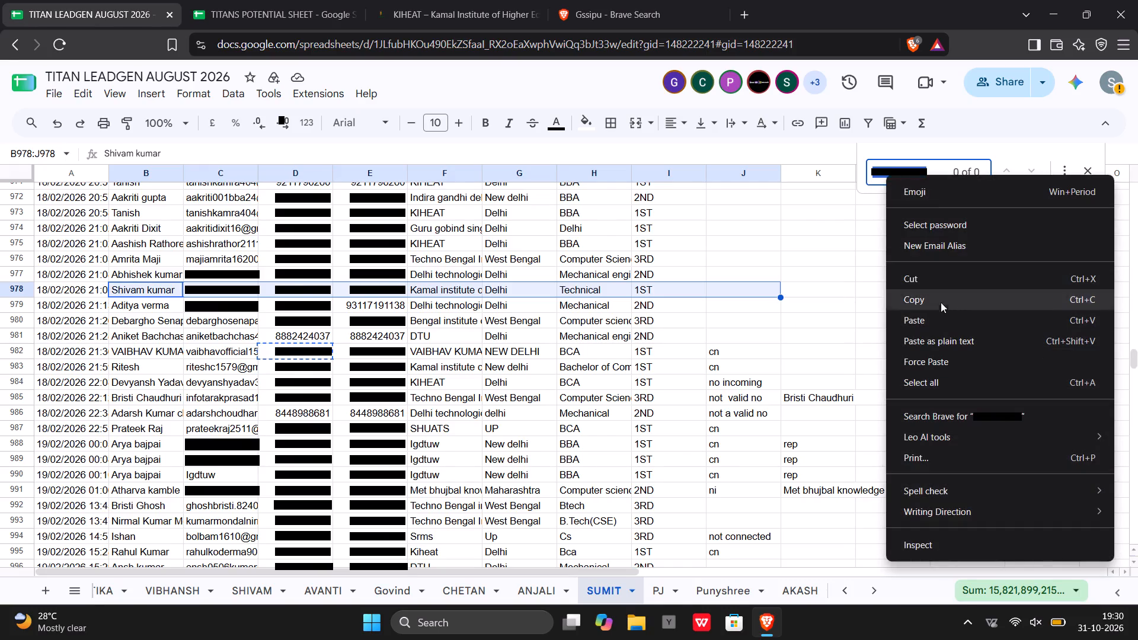
pyautogui.click(934, 298)
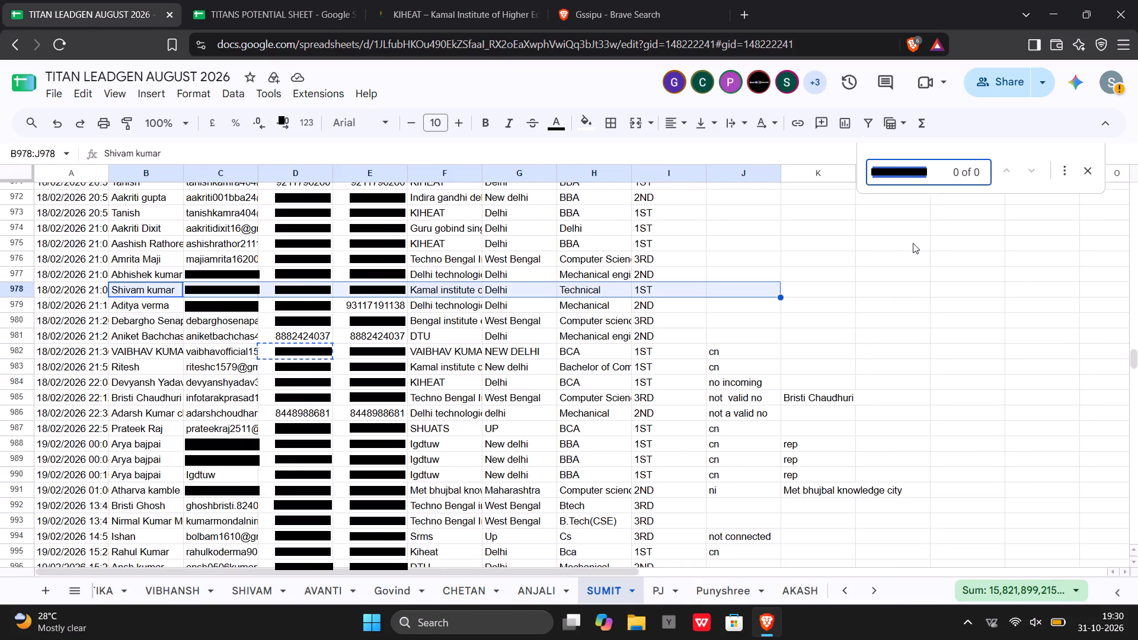
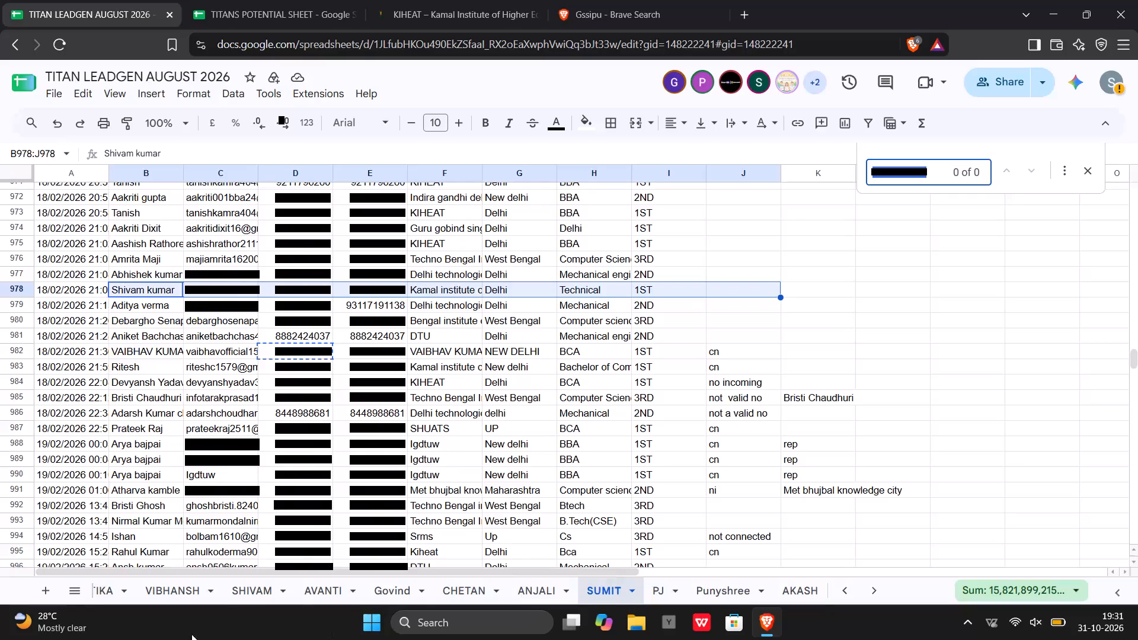
pyautogui.scroll(7, 535, 387)
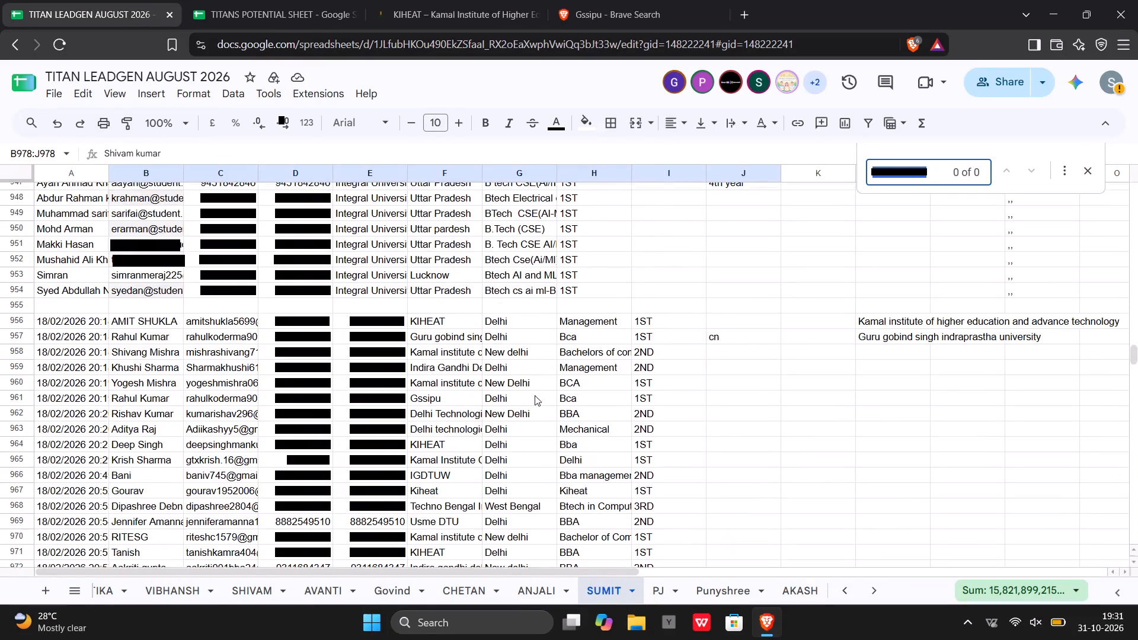
pyautogui.scroll(16, 535, 395)
pyautogui.scroll(13, 533, 402)
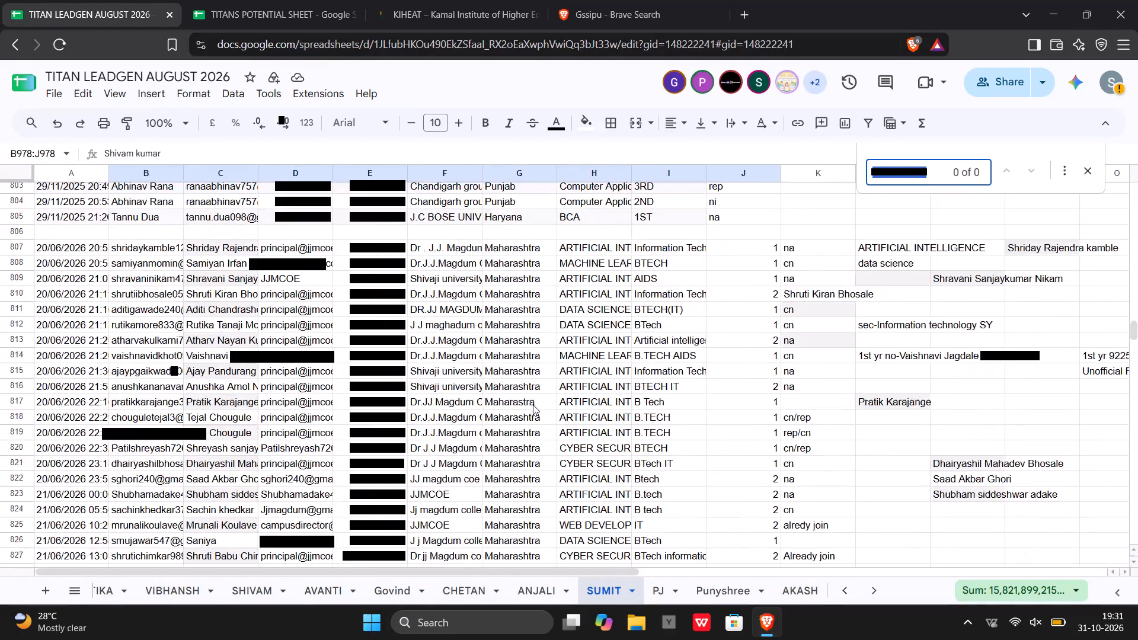
pyautogui.scroll(14, 533, 405)
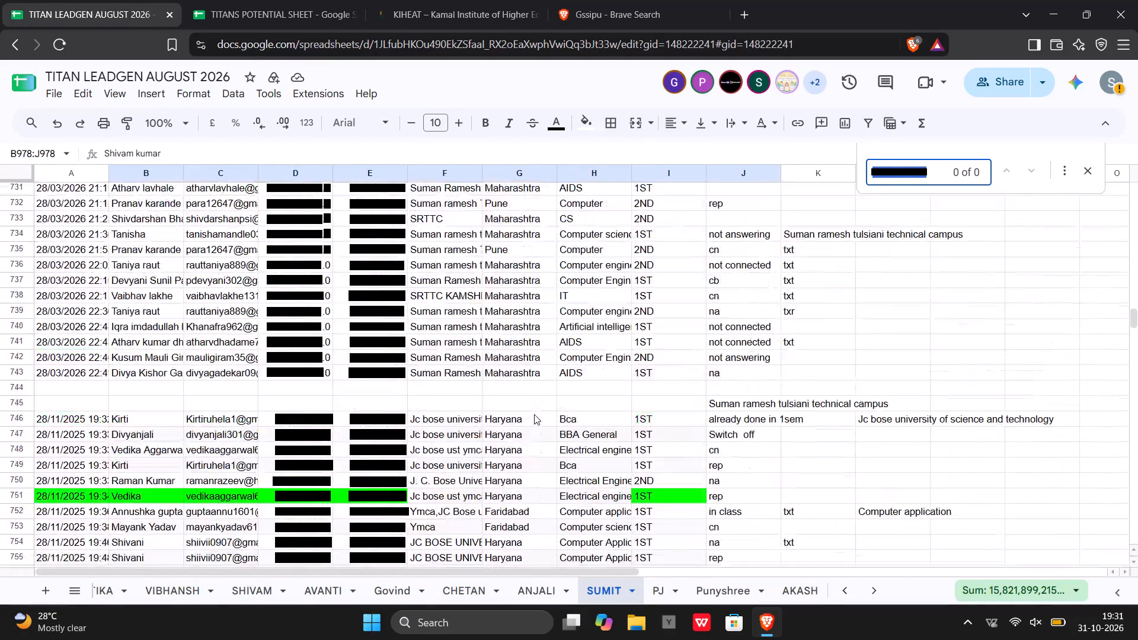
pyautogui.scroll(4, 534, 414)
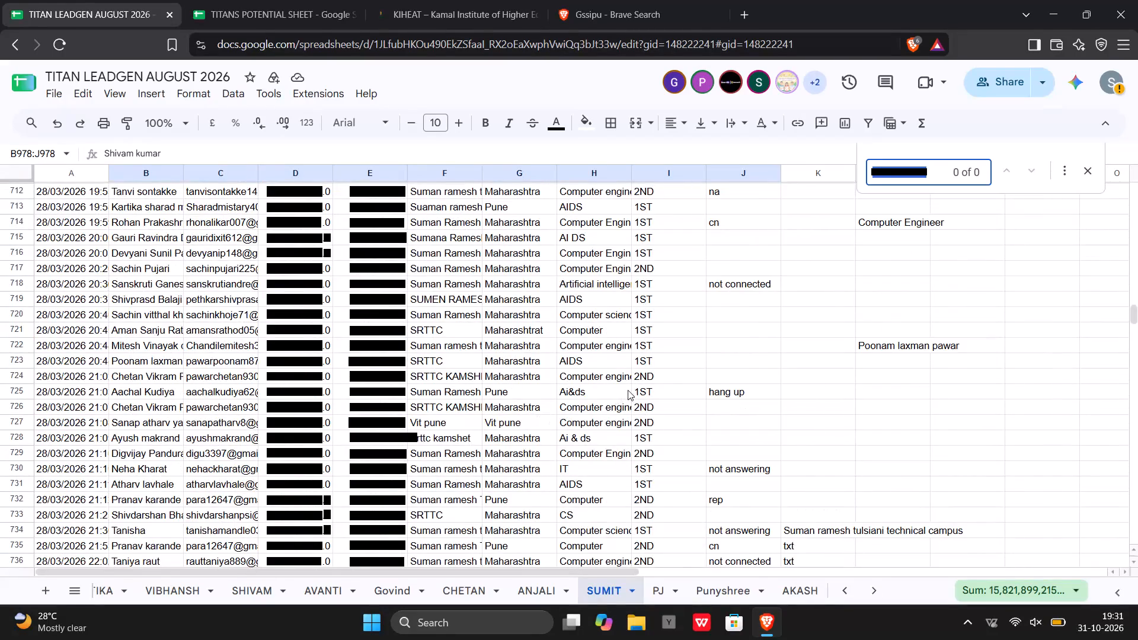
pyautogui.scroll(4, 628, 390)
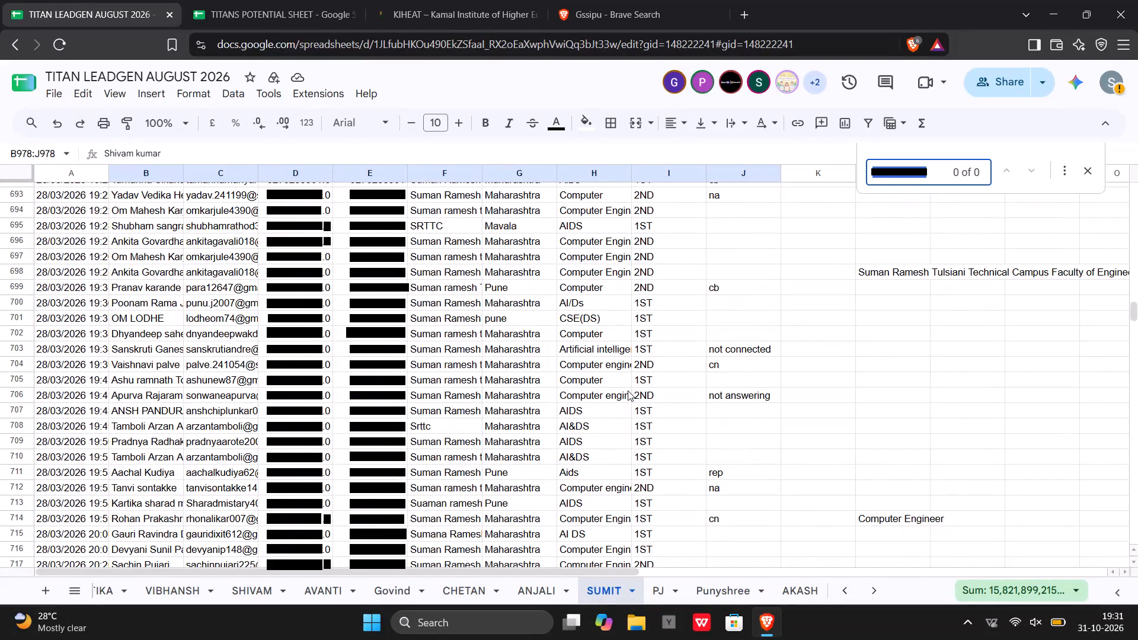
pyautogui.scroll(4, 625, 391)
pyautogui.scroll(-15, 622, 392)
pyautogui.scroll(-6, 618, 404)
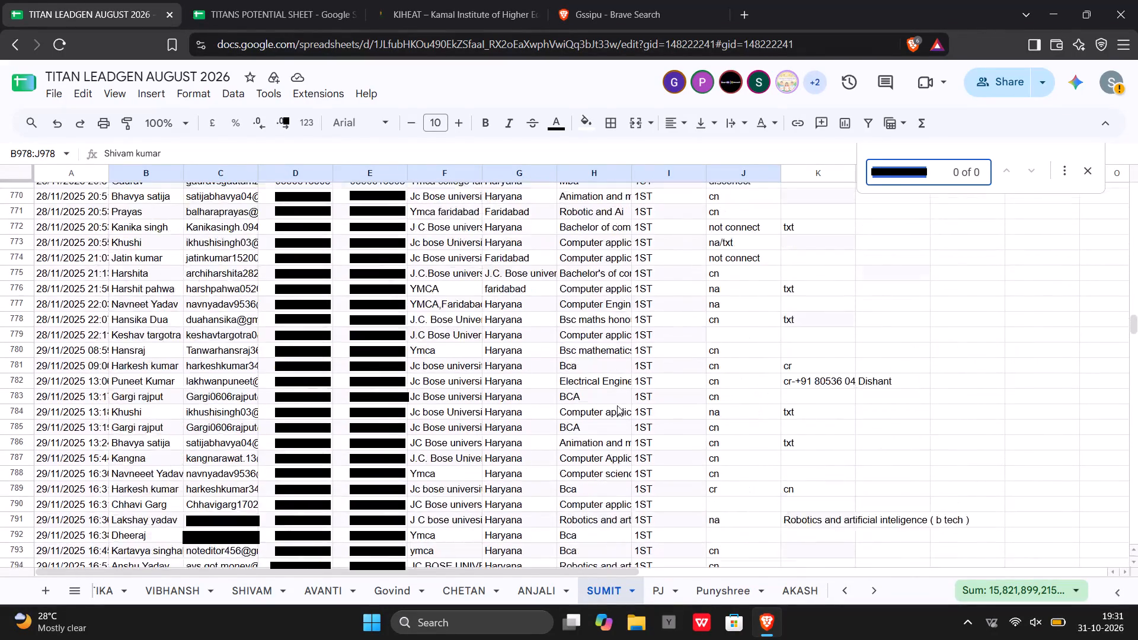
pyautogui.scroll(-19, 617, 405)
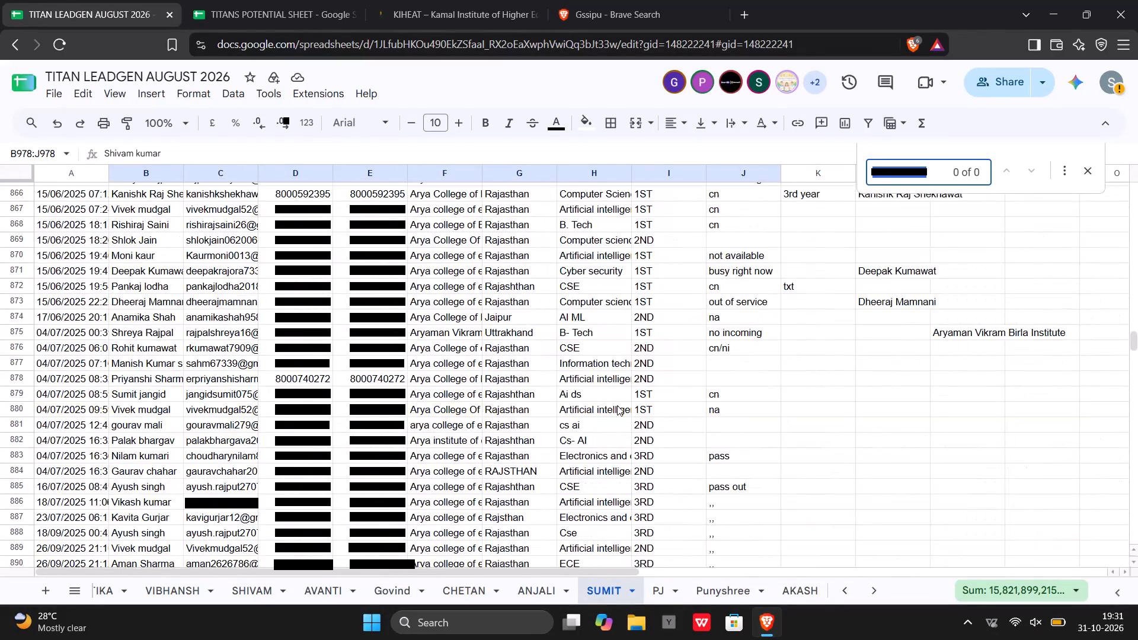
pyautogui.scroll(-10, 617, 405)
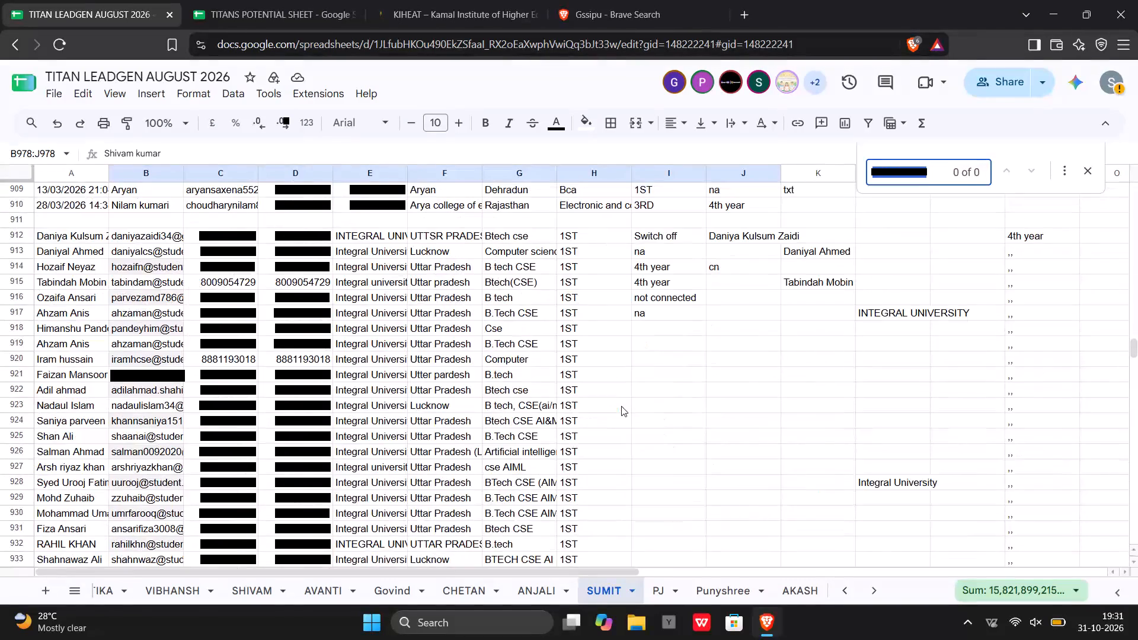
pyautogui.scroll(-13, 621, 406)
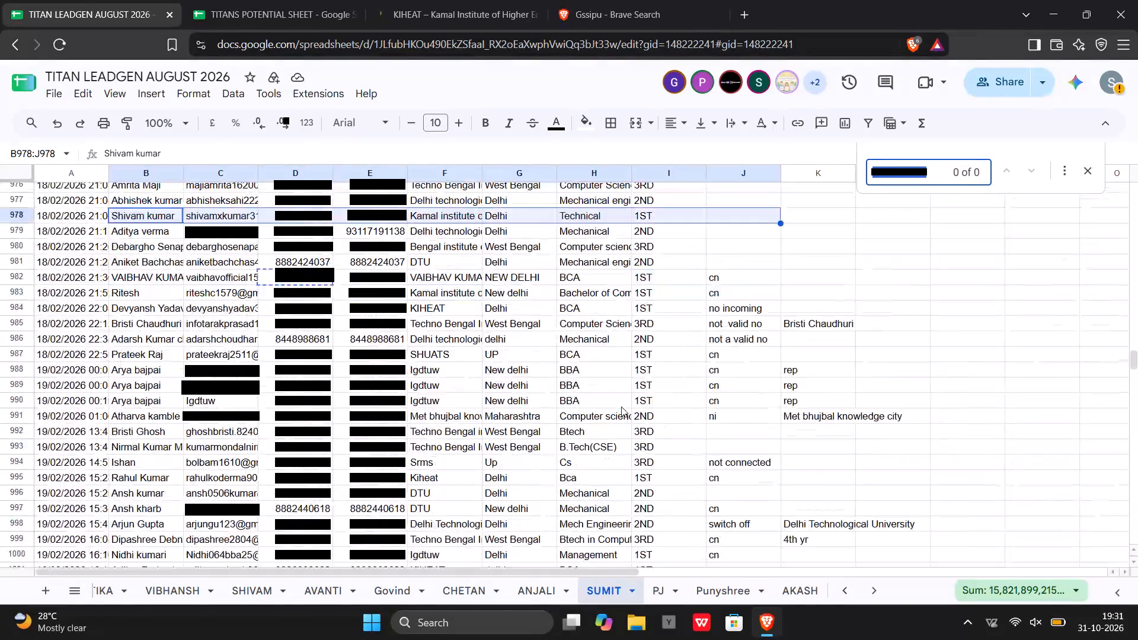
# Review the Integral University and Arya College leads with their call statuses and remarks, back to about row 837.
pyautogui.scroll(16, 621, 407)
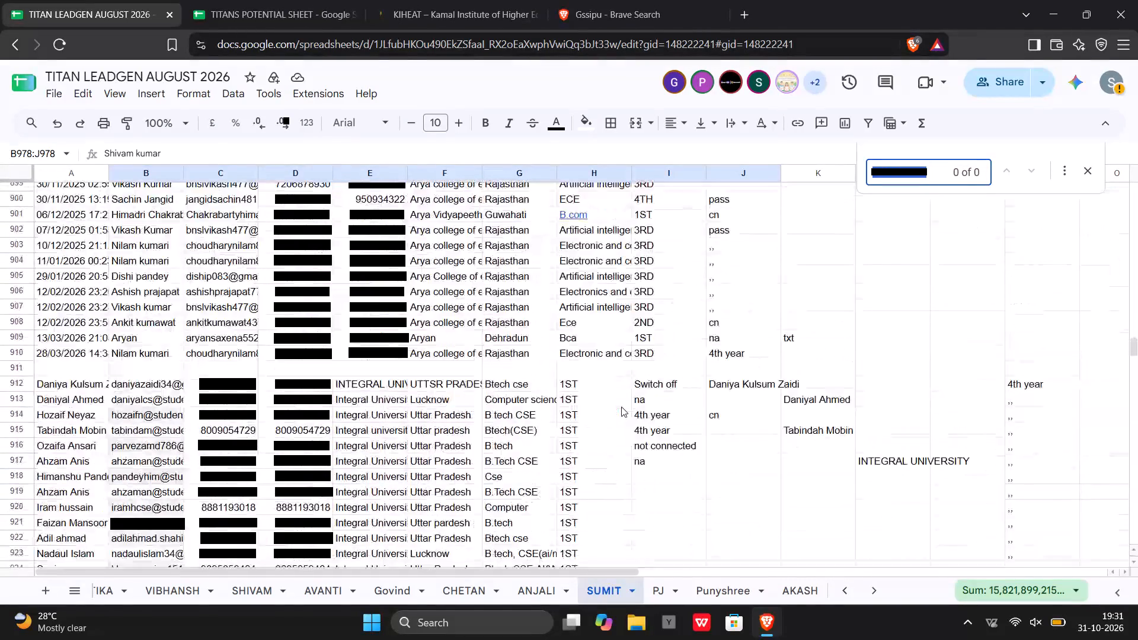
pyautogui.scroll(5, 621, 407)
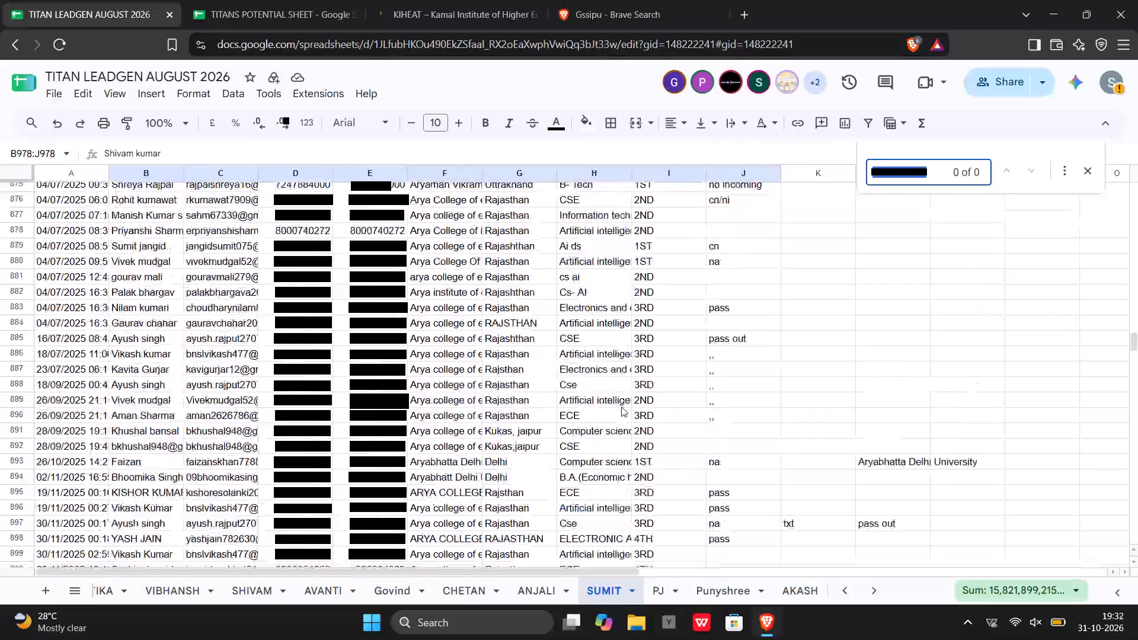
pyautogui.scroll(1, 621, 407)
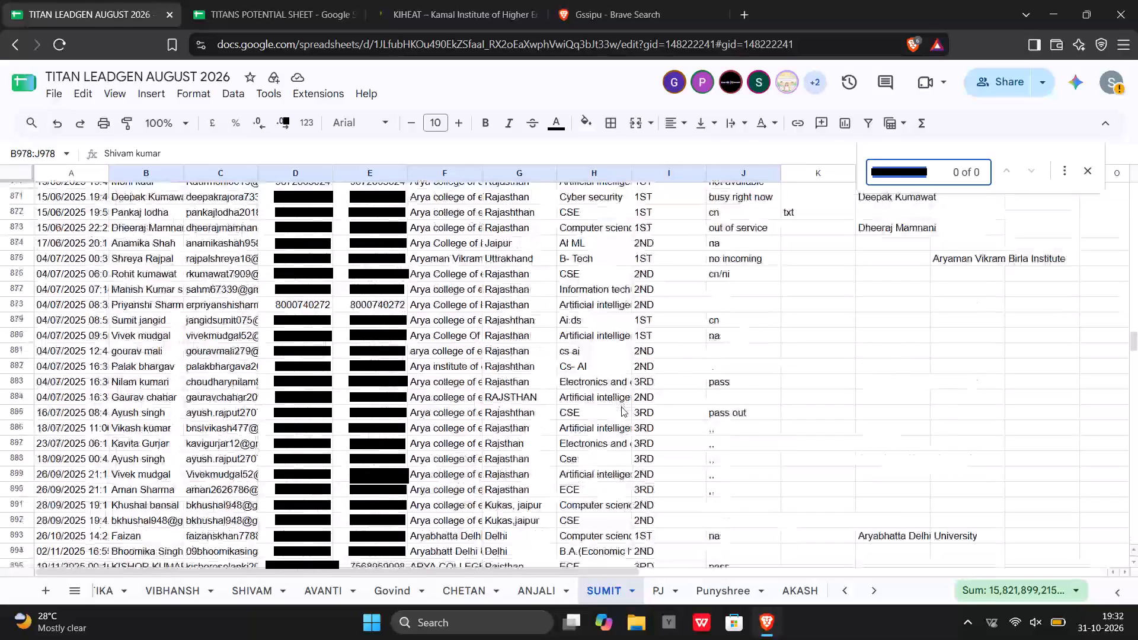
pyautogui.scroll(6, 562, 405)
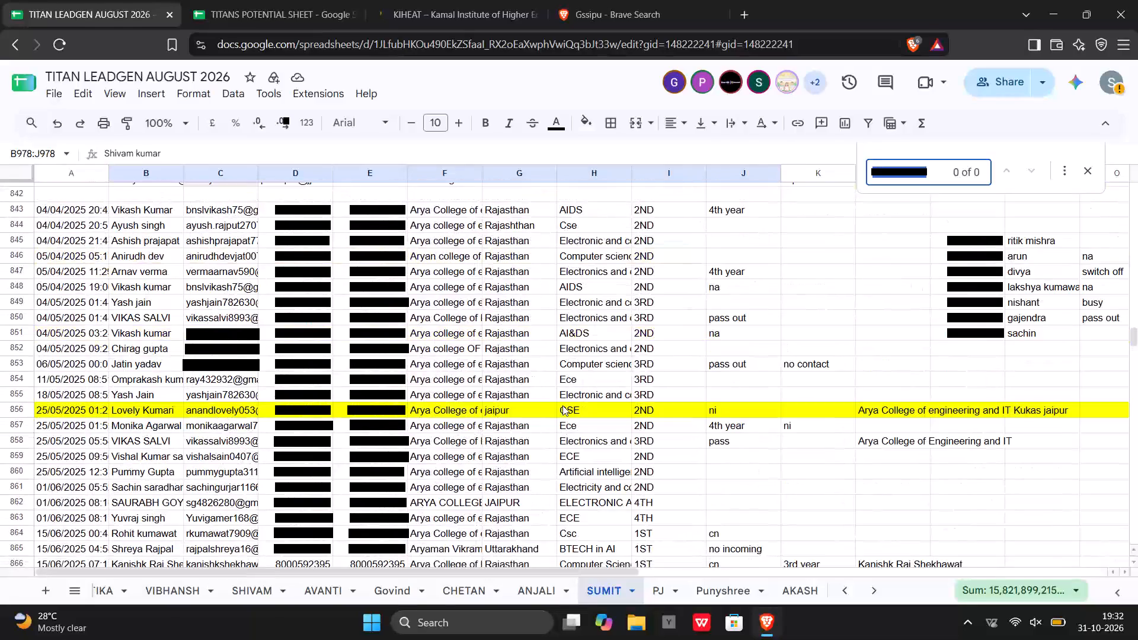
pyautogui.scroll(1, 731, 360)
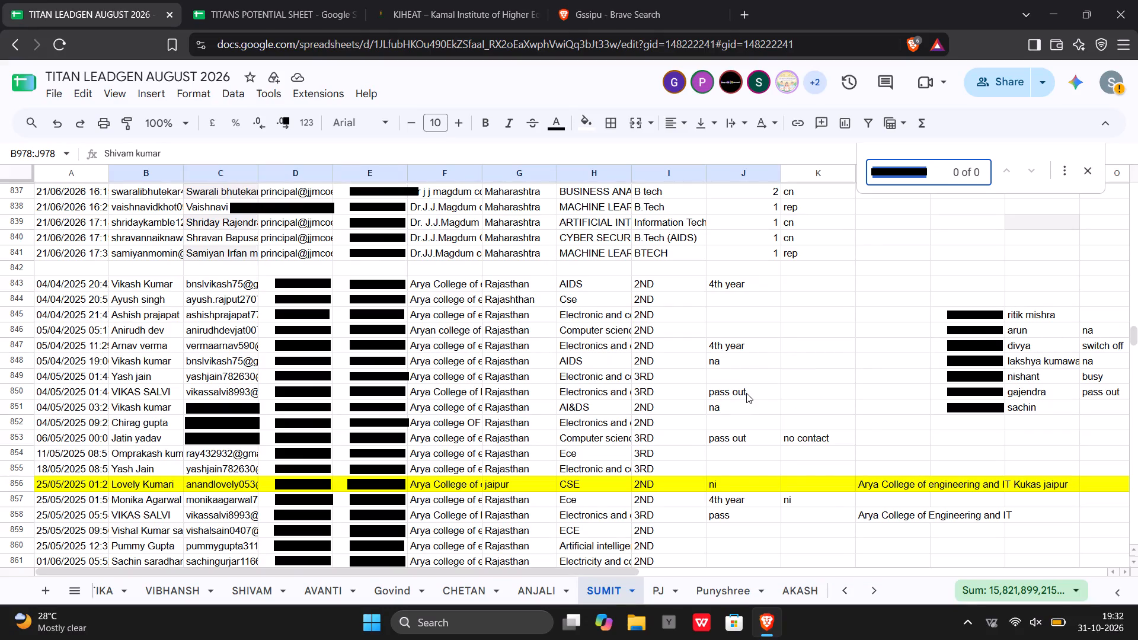
# Lower the screen brightness to its minimum in the Windows quick settings.
pyautogui.click(1033, 624)
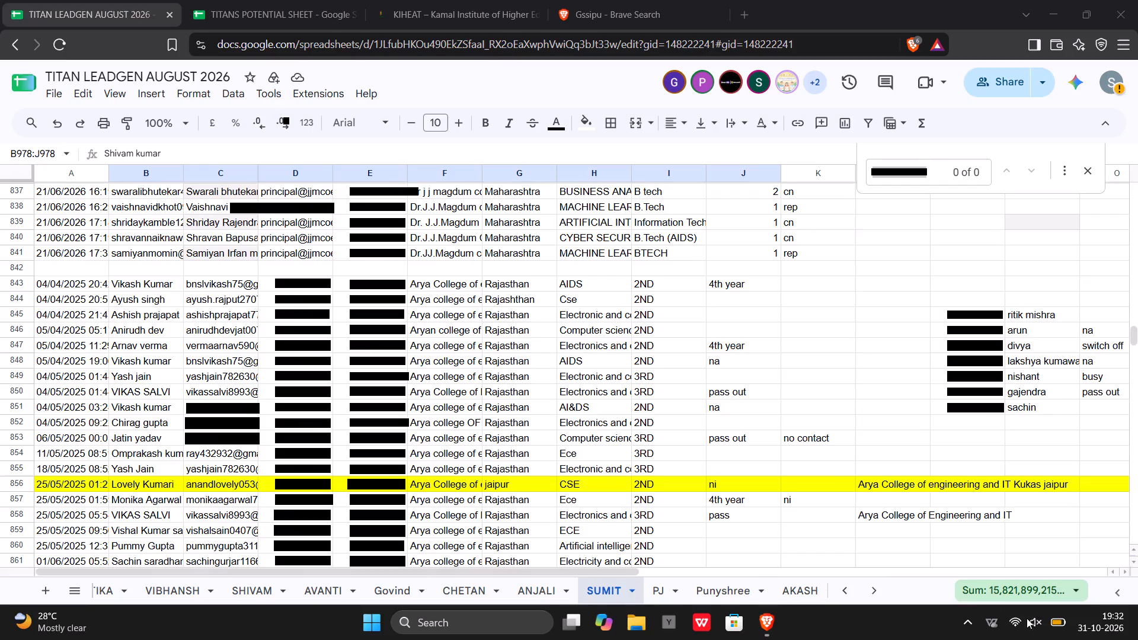
pyautogui.click(1027, 627)
pyautogui.click(1021, 625)
pyautogui.tripleClick(1021, 620)
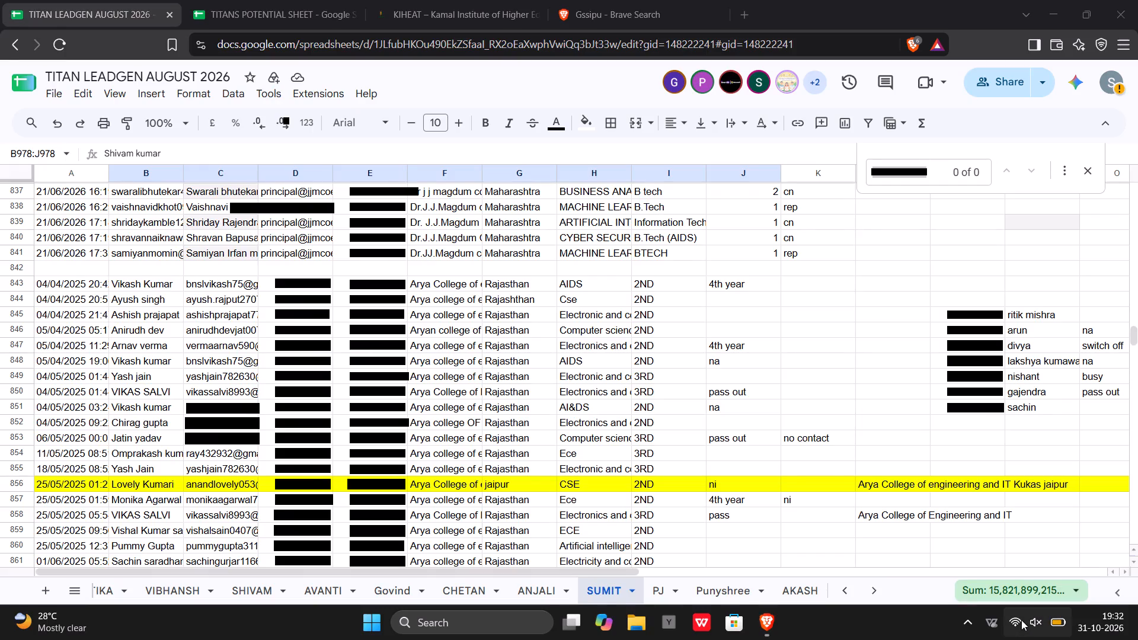
pyautogui.click(1019, 616)
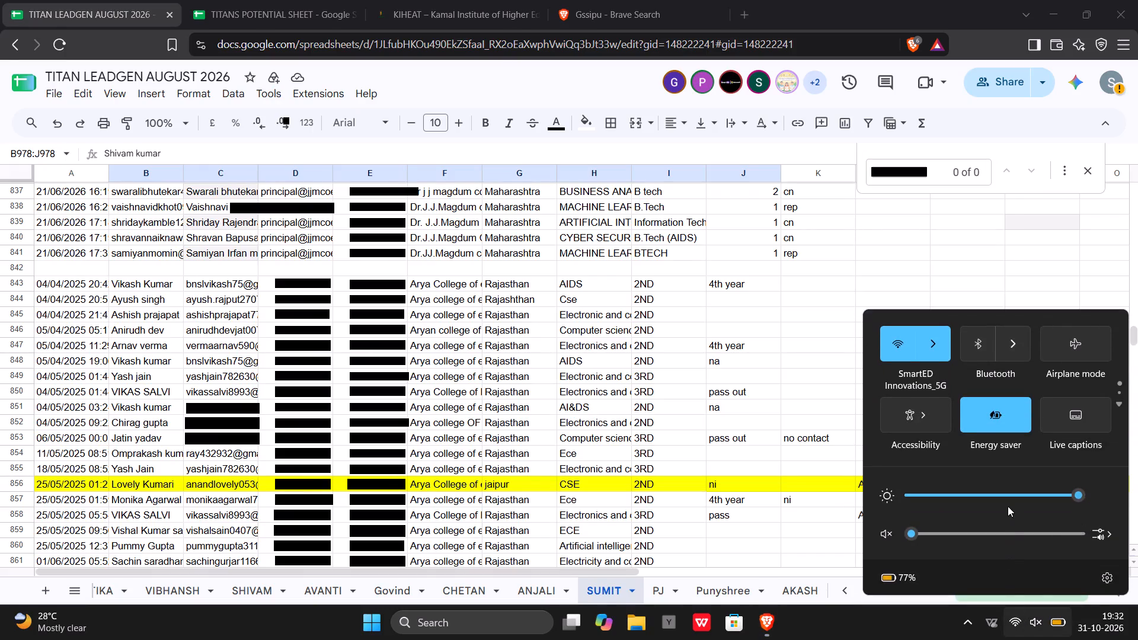
pyautogui.moveTo(1008, 500); pyautogui.dragTo(887, 494)
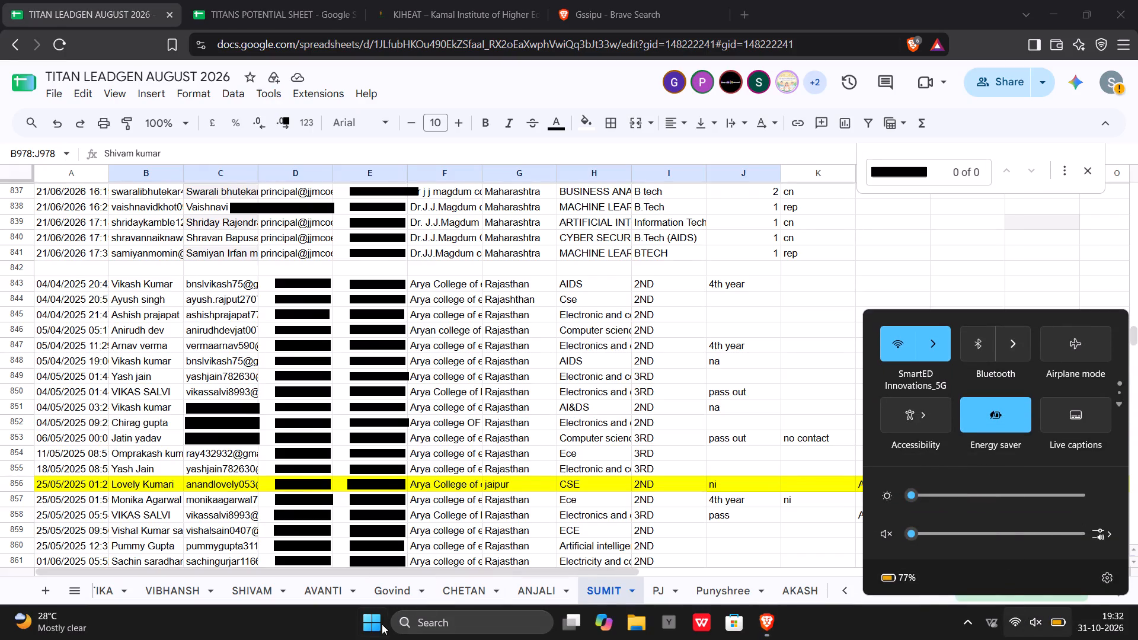
# Open the Windows Start screen and look through its pinned apps and the beginning of the full app list.
pyautogui.click(375, 624)
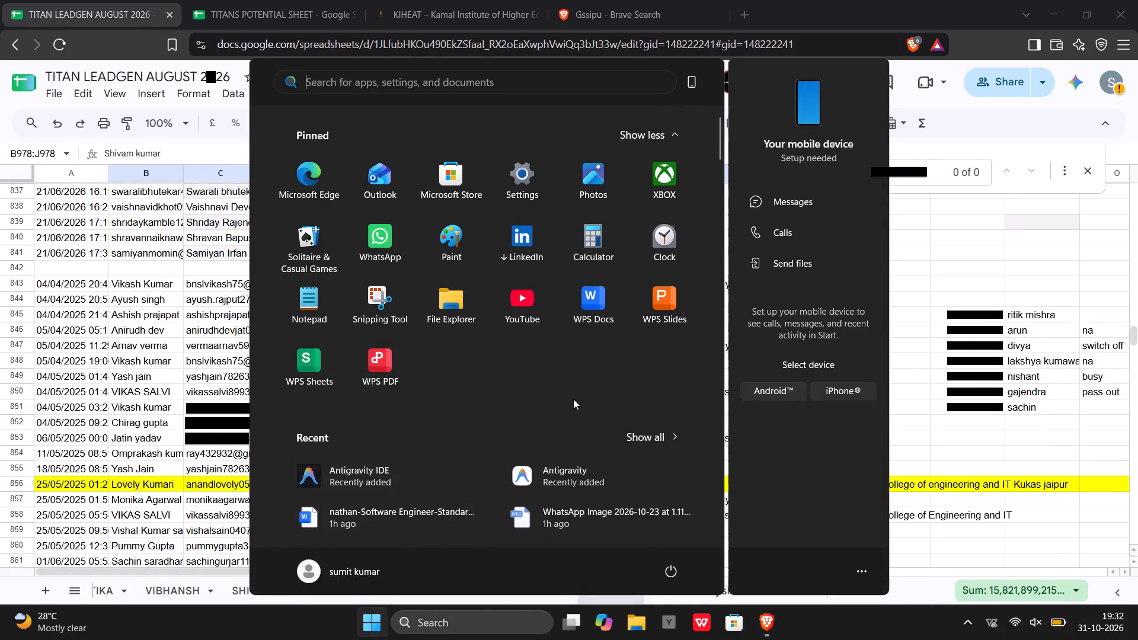
pyautogui.scroll(-6, 573, 399)
pyautogui.scroll(7, 573, 399)
pyautogui.scroll(-11, 573, 399)
pyautogui.scroll(8, 573, 399)
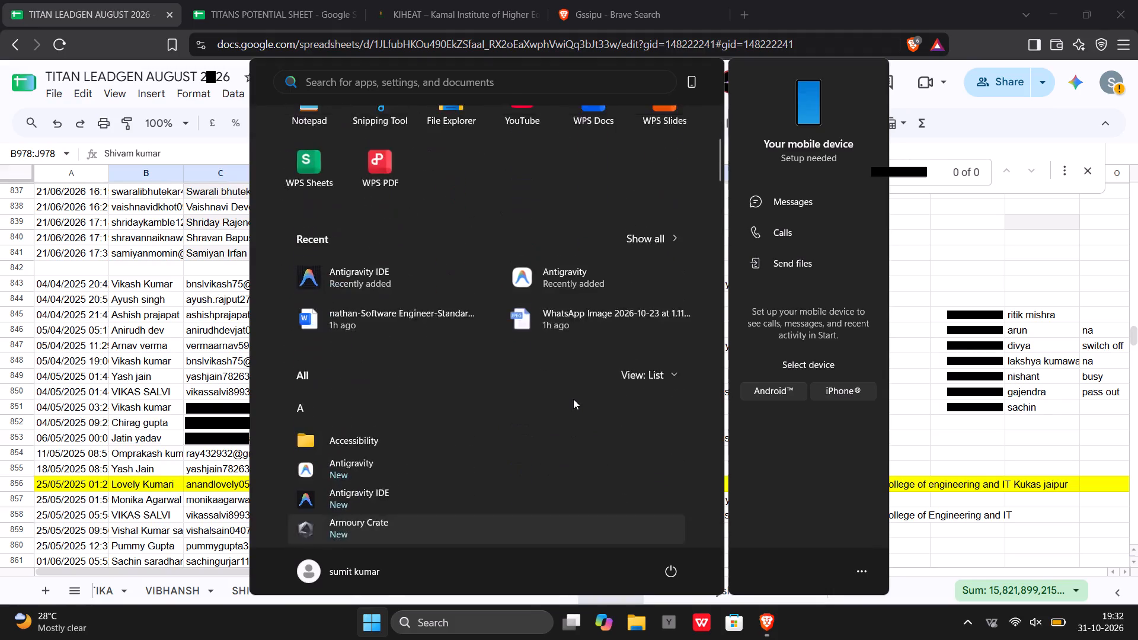
pyautogui.scroll(7, 573, 399)
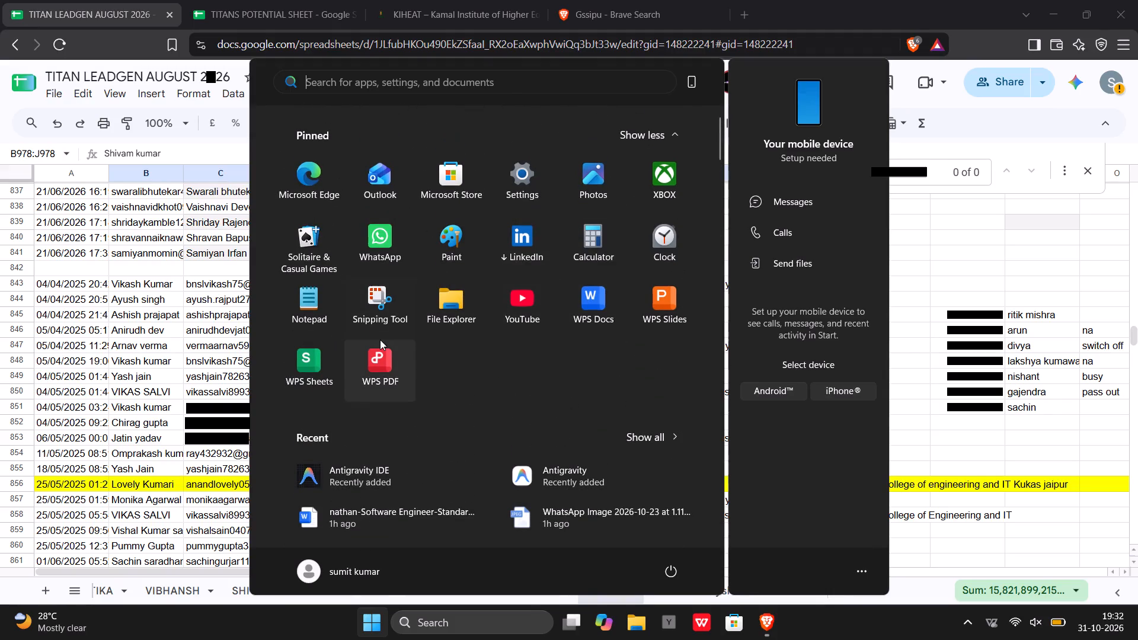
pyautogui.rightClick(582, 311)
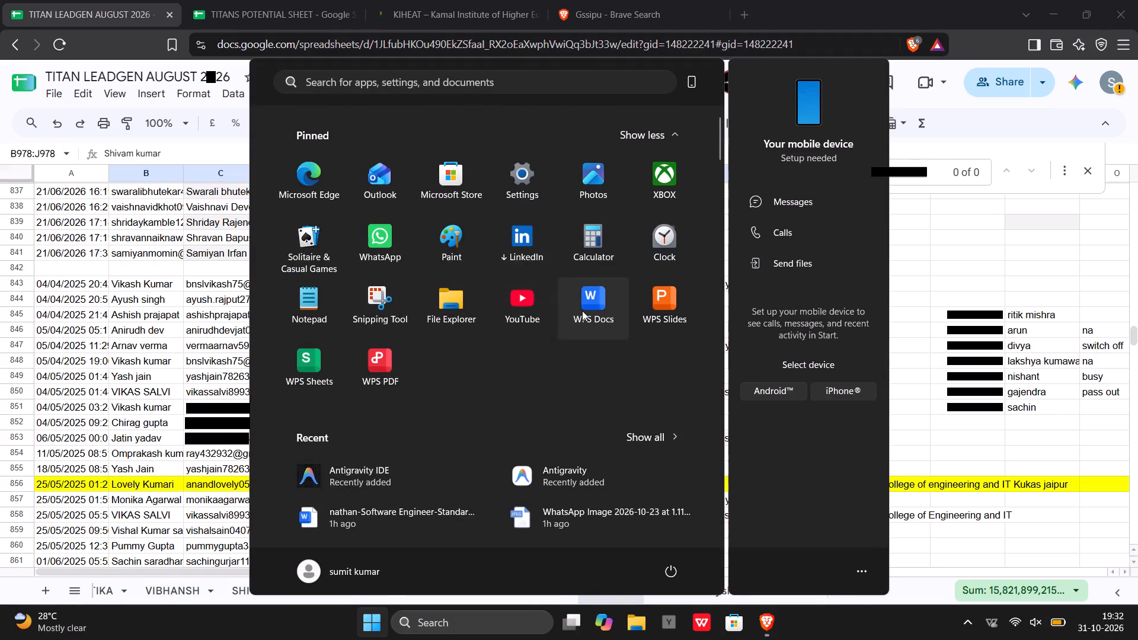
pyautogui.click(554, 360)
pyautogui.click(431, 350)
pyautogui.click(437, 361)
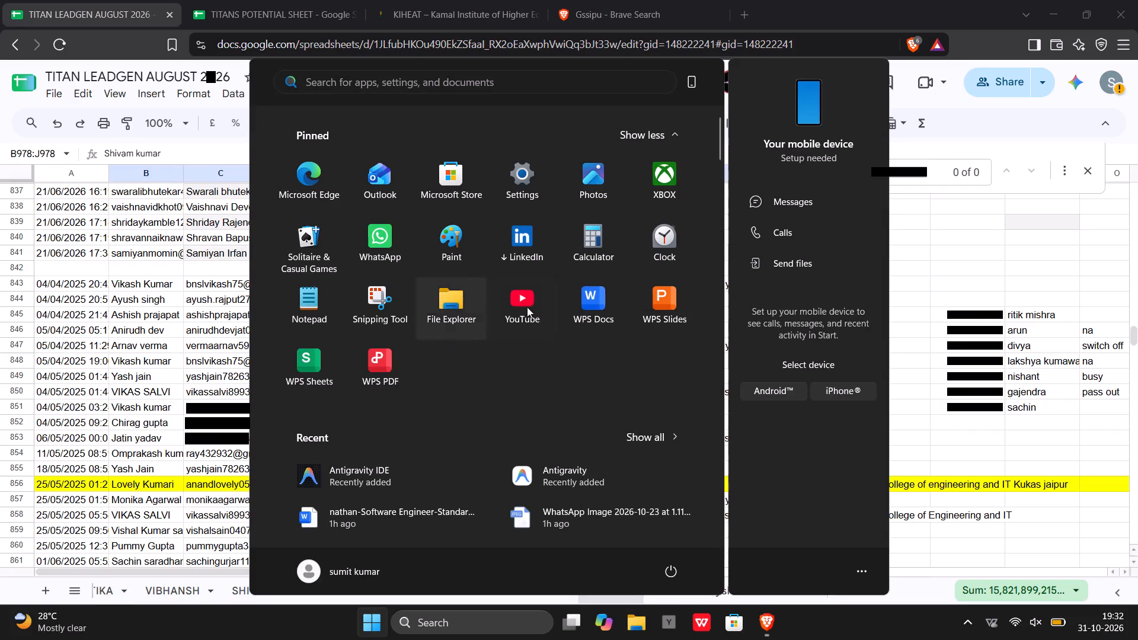
# Find Kuro in the full app list and pin it to Start.
pyautogui.scroll(-14, 513, 327)
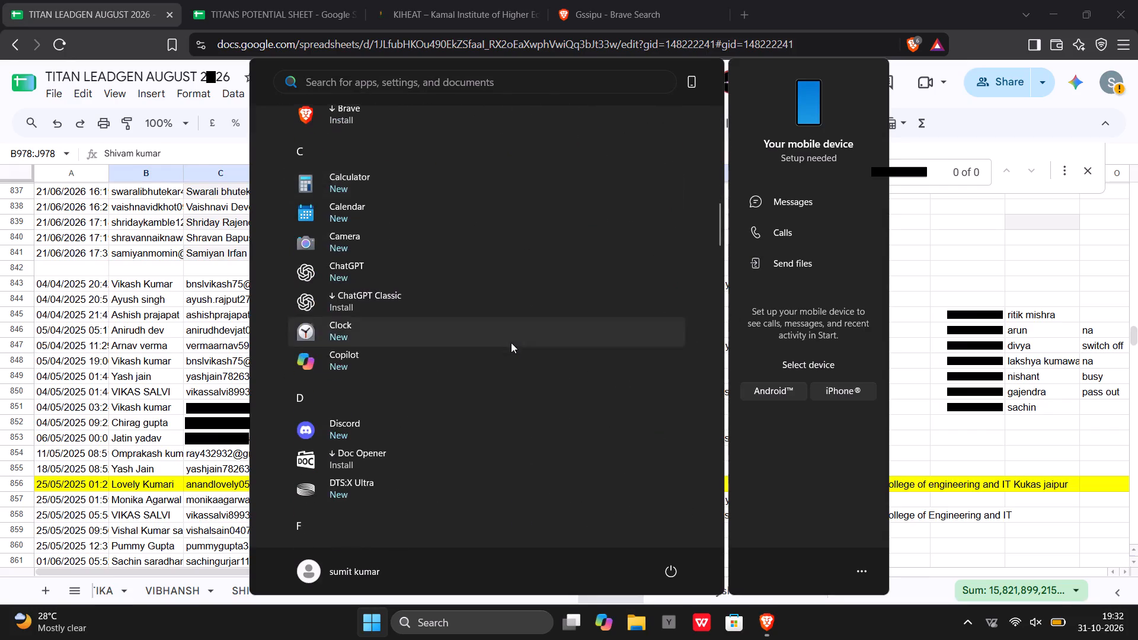
pyautogui.scroll(-13, 511, 343)
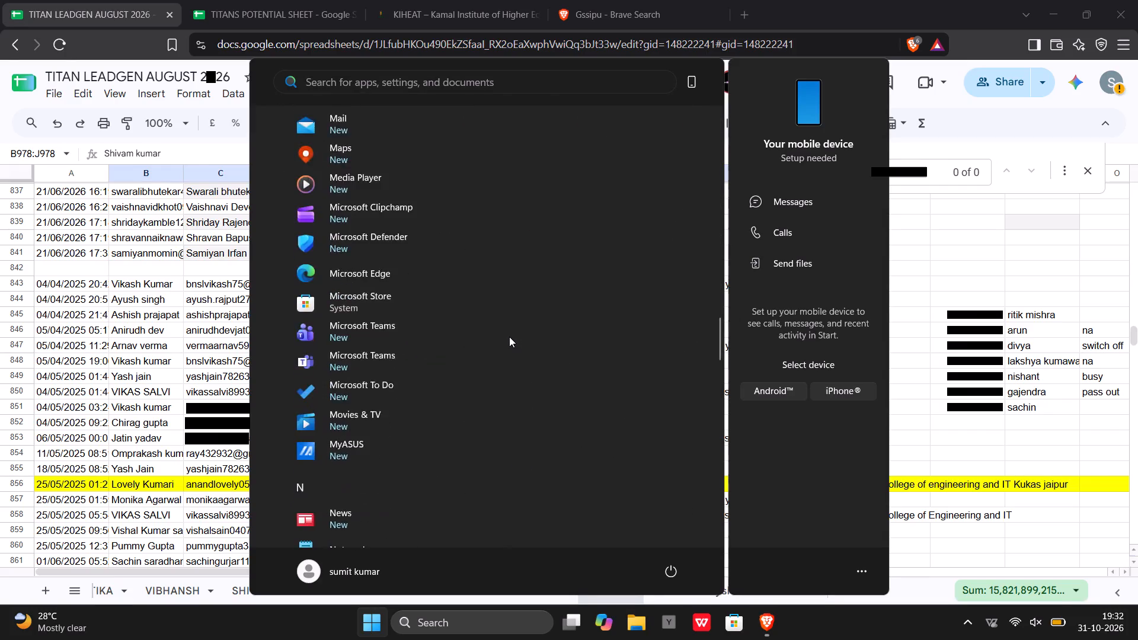
pyautogui.scroll(6, 509, 337)
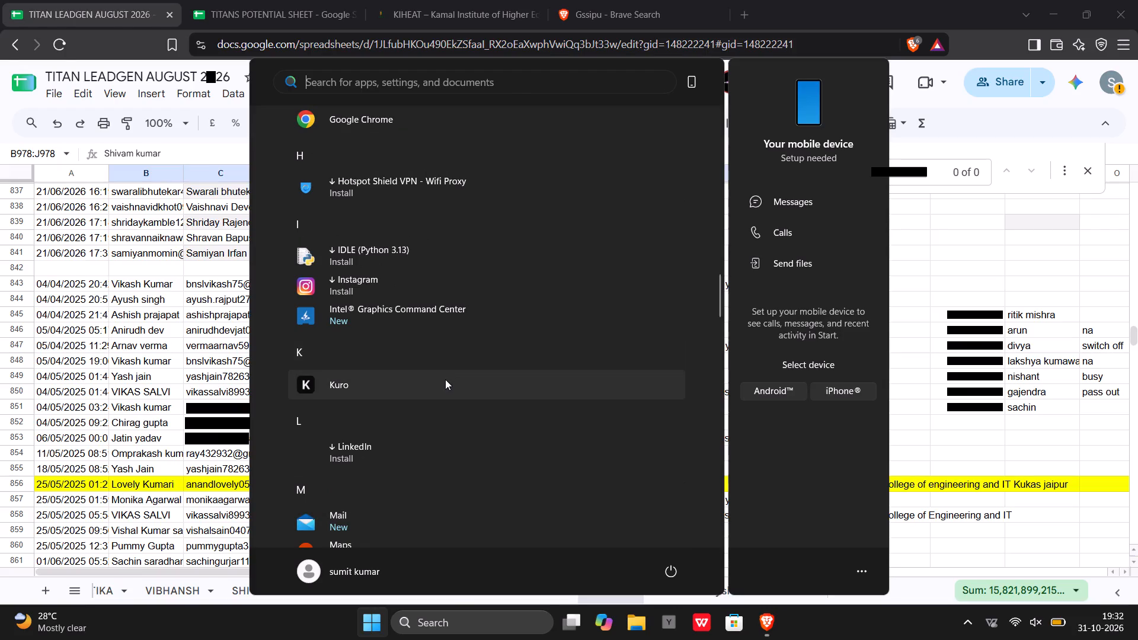
pyautogui.rightClick(445, 380)
pyautogui.click(488, 399)
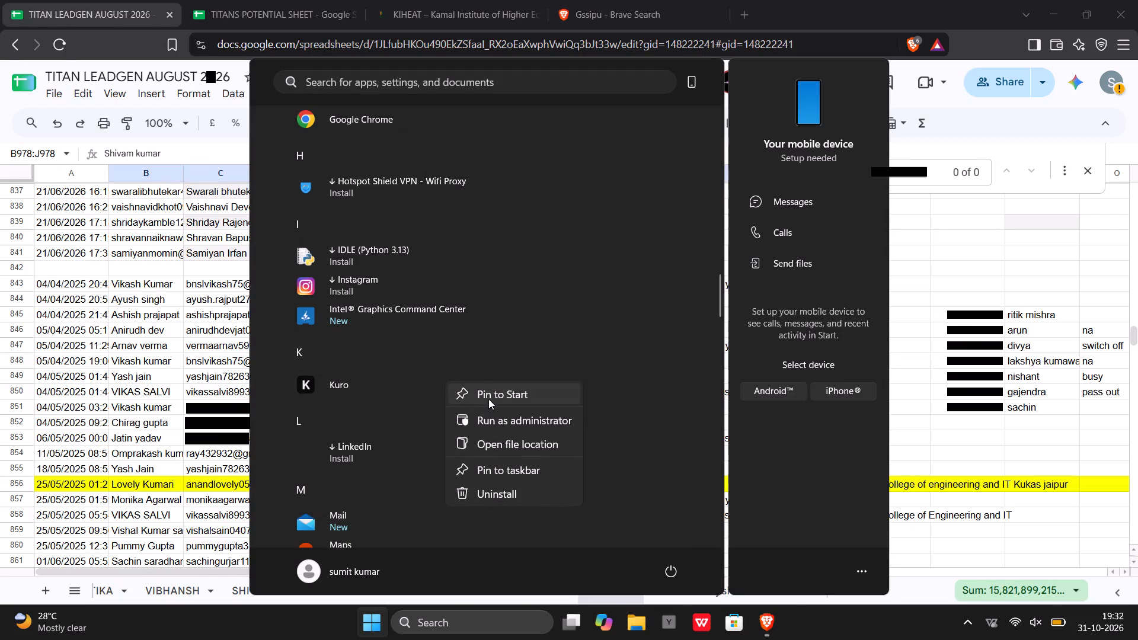
# Launch Kuro from the pinned apps on the Start screen.
pyautogui.scroll(17, 529, 363)
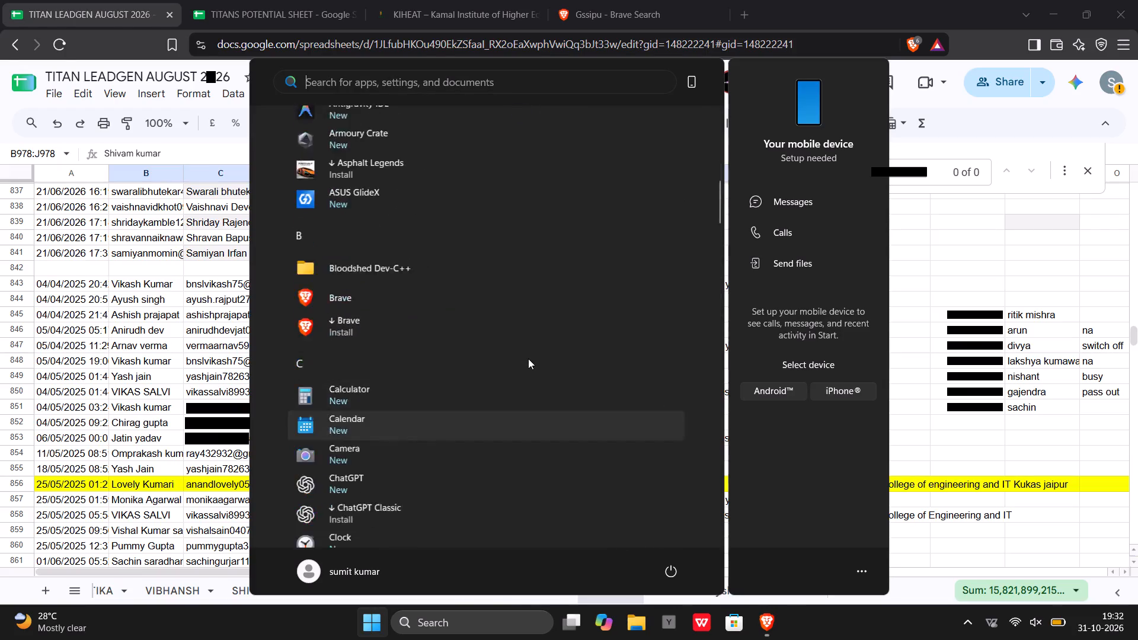
pyautogui.scroll(5, 528, 359)
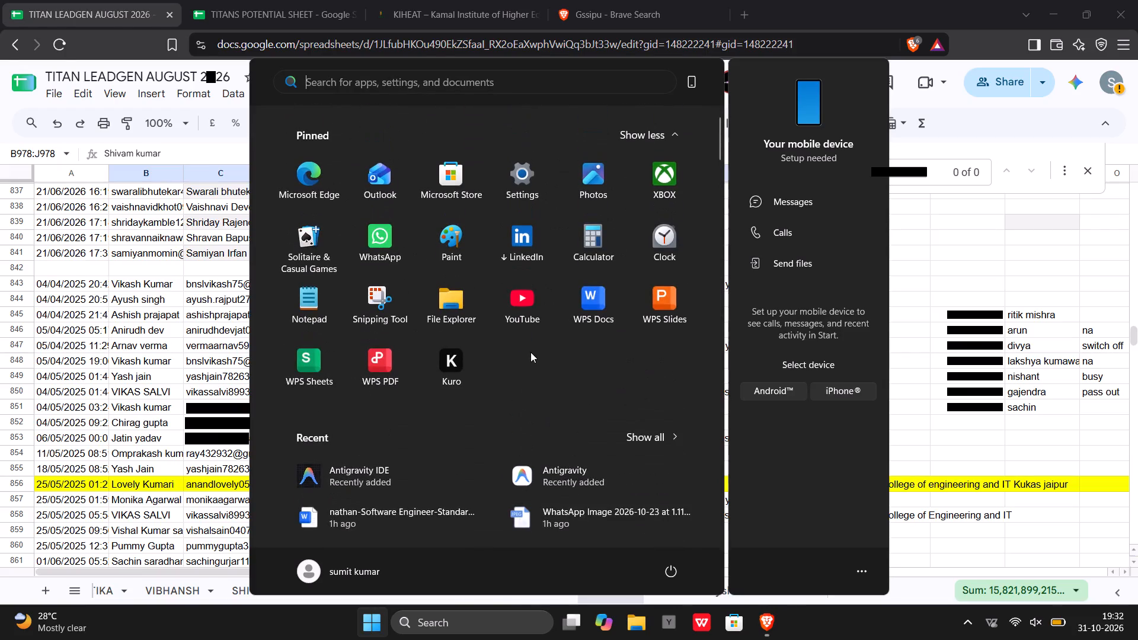
pyautogui.click(454, 363)
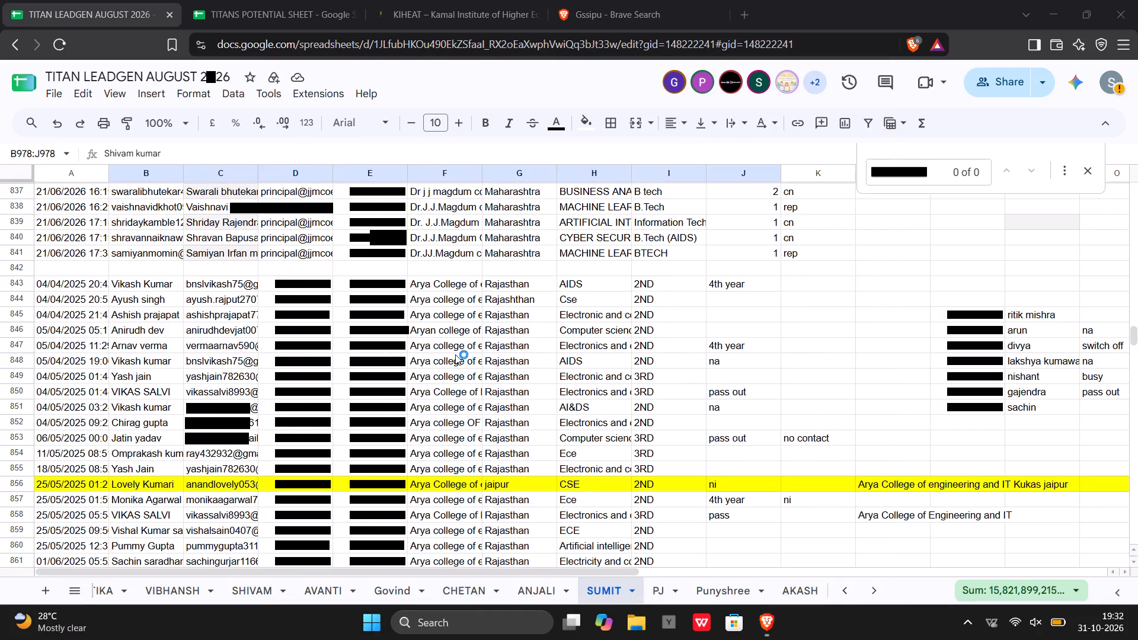
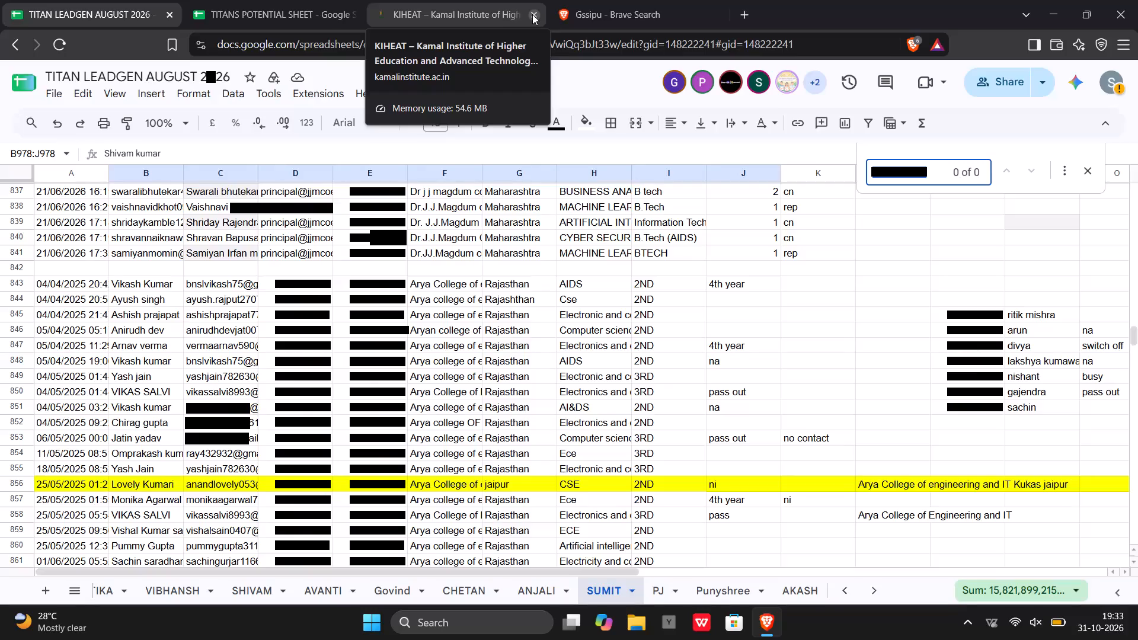
# Set the laptop's screen brightness to about 85.
pyautogui.click(1061, 626)
pyautogui.moveTo(992, 495); pyautogui.dragTo(1055, 493)
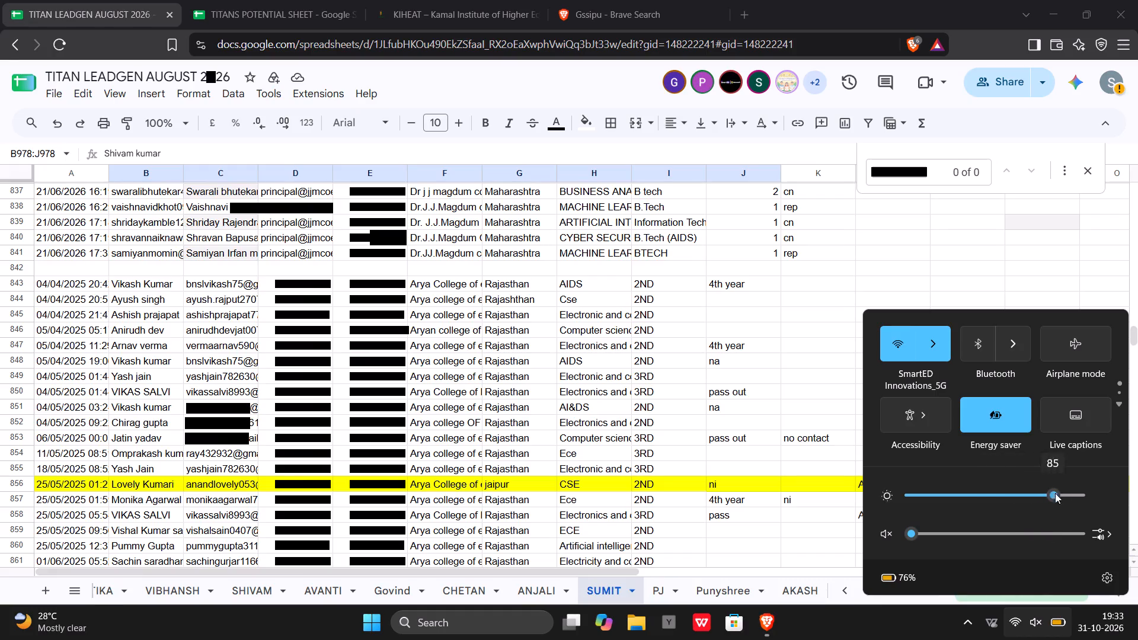
pyautogui.moveTo(1055, 493); pyautogui.dragTo(1053, 492)
pyautogui.click(1056, 621)
# Go back down past the Arya College and Integral University leads and select the phone number in row 978 of the Delhi block.
pyautogui.scroll(-6, 481, 412)
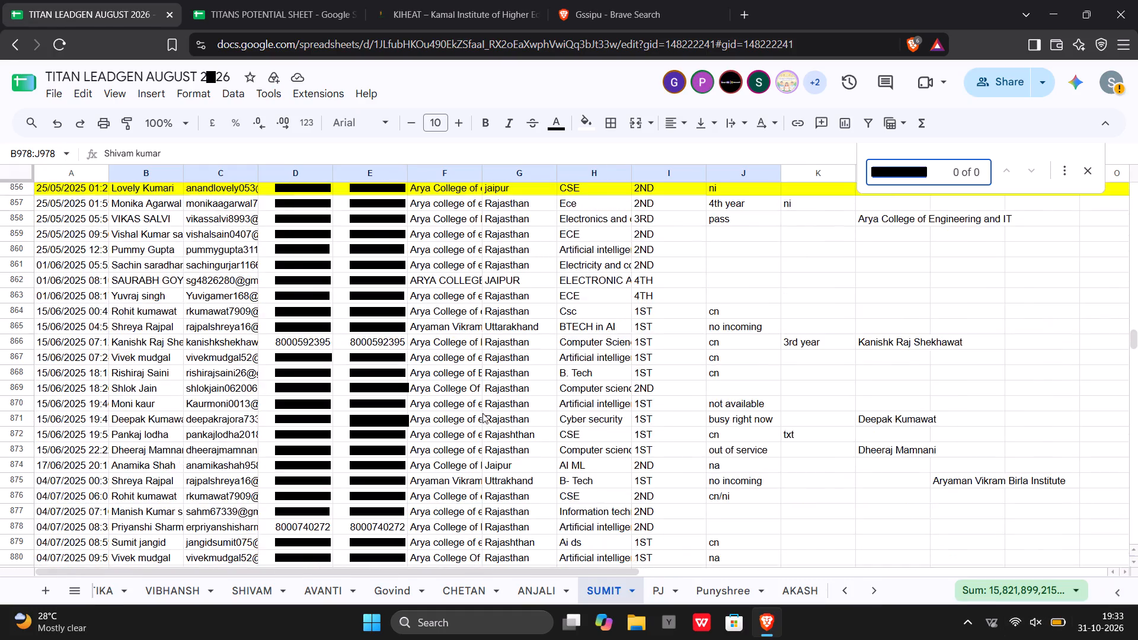
pyautogui.scroll(-3, 482, 413)
pyautogui.scroll(-12, 672, 456)
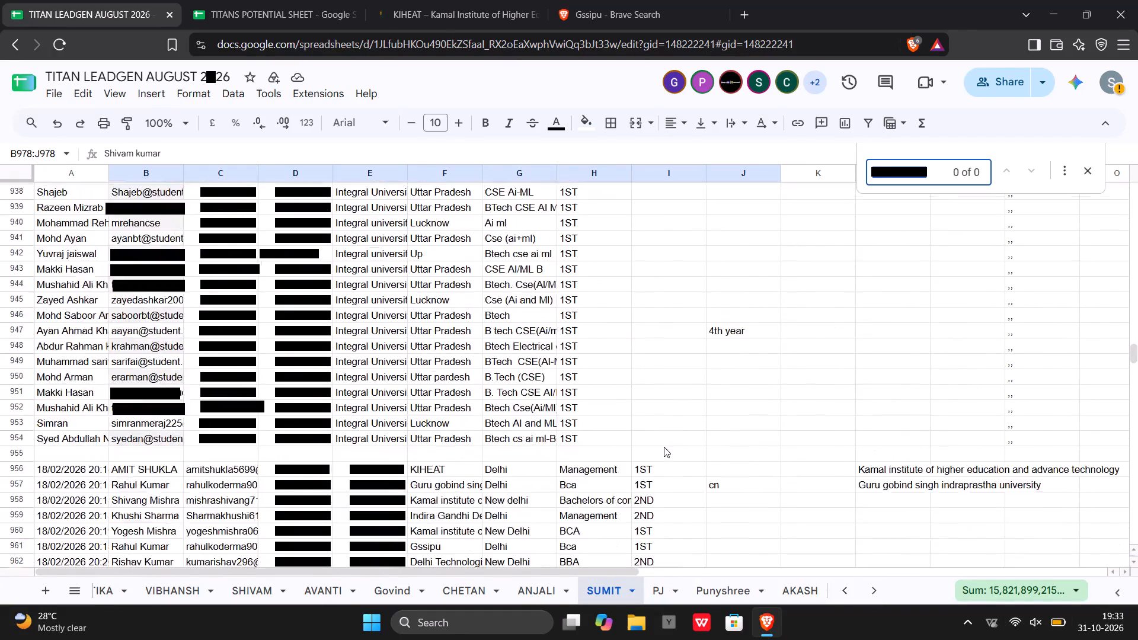
pyautogui.scroll(-1, 664, 447)
pyautogui.scroll(3, 674, 439)
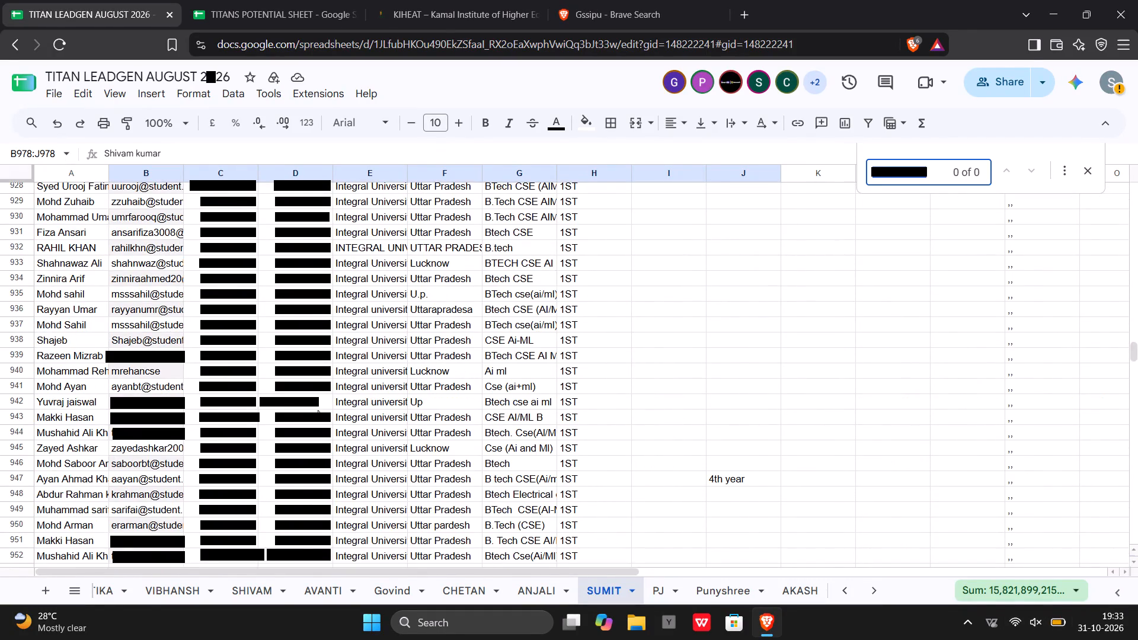
pyautogui.scroll(-4, 599, 360)
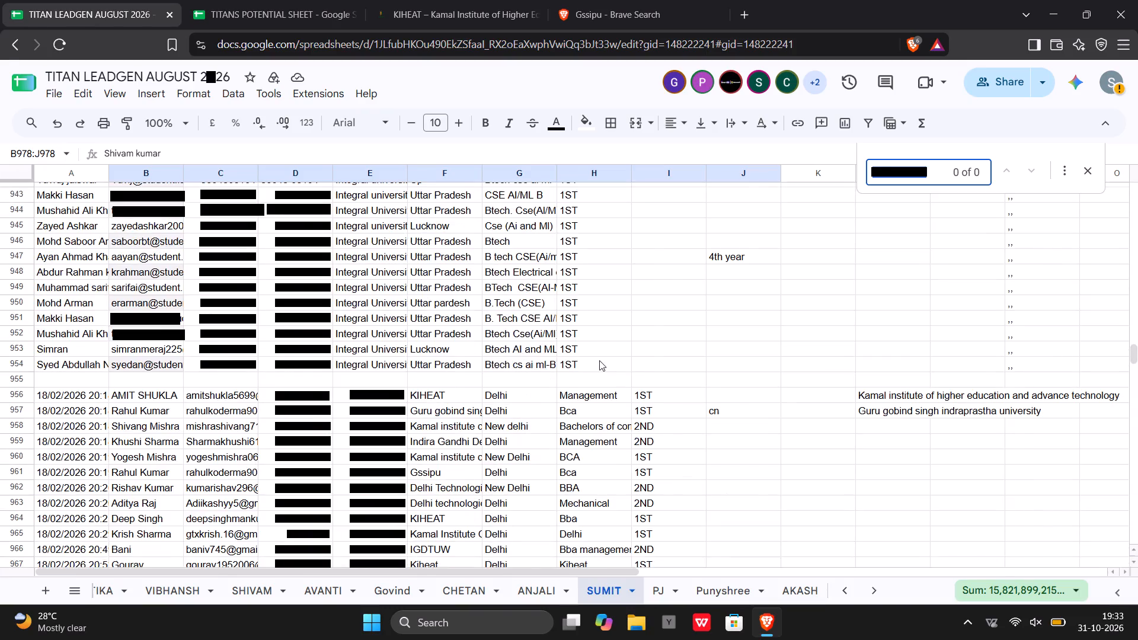
pyautogui.scroll(-3, 599, 360)
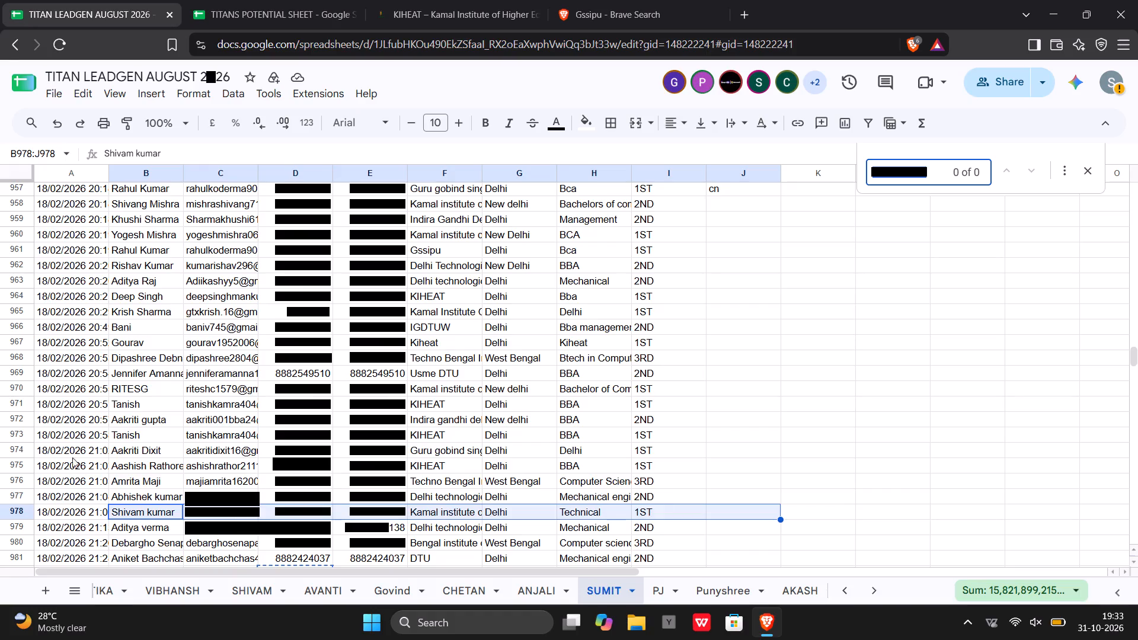
pyautogui.click(302, 442)
pyautogui.click(306, 440)
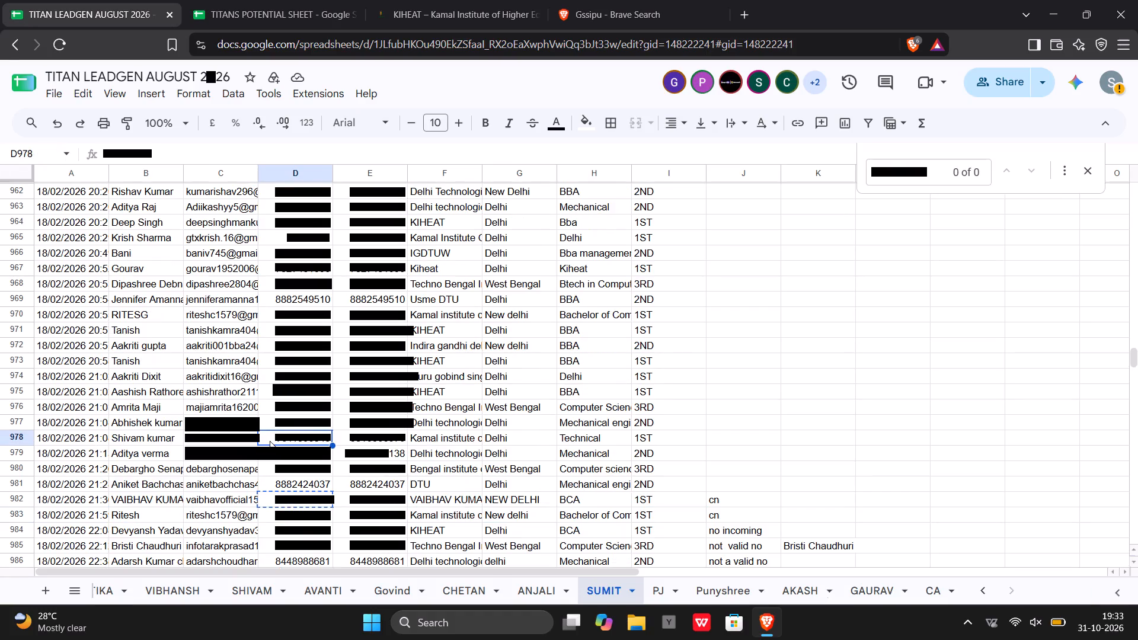
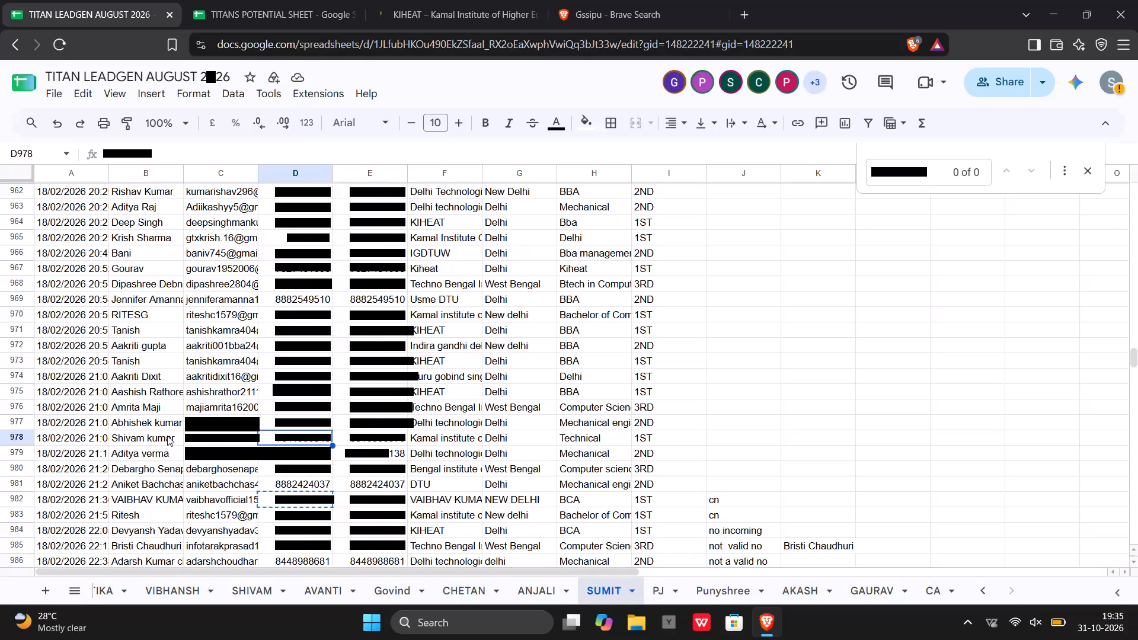
# Copy the phone number of the lead in row 978, followed by that lead's name from the name column.
pyautogui.rightClick(303, 438)
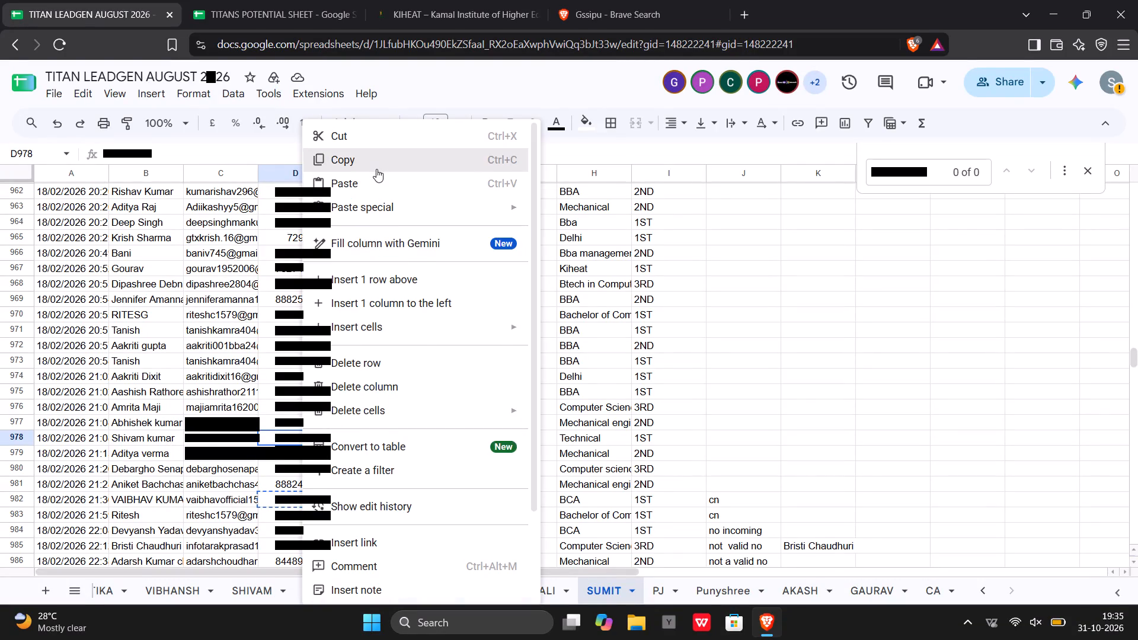
pyautogui.click(376, 163)
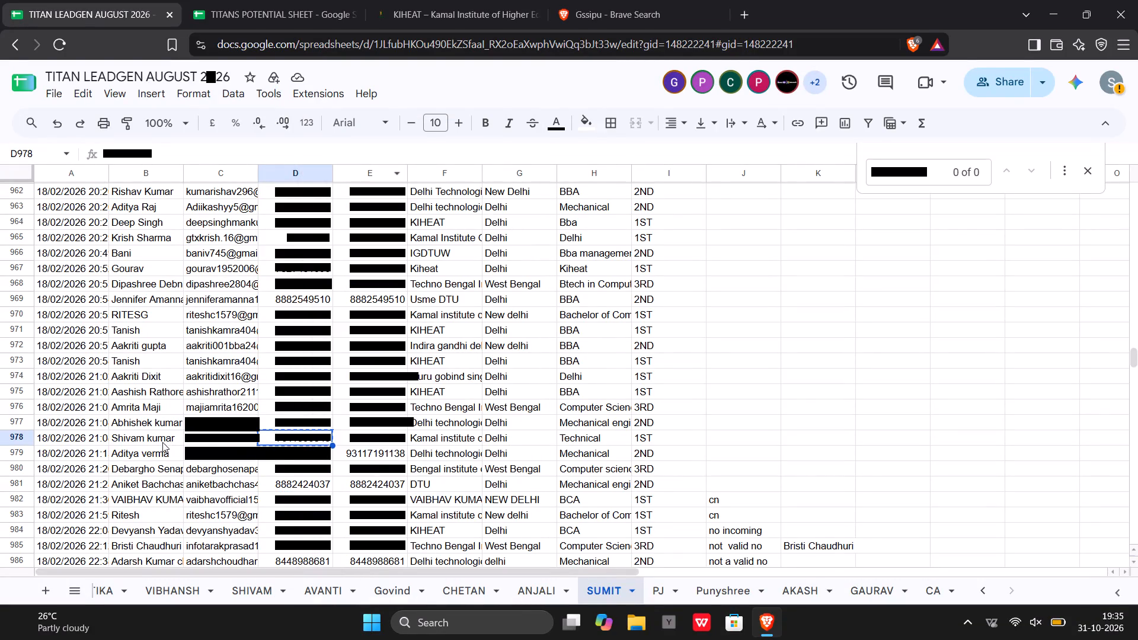
pyautogui.rightClick(162, 442)
pyautogui.click(224, 155)
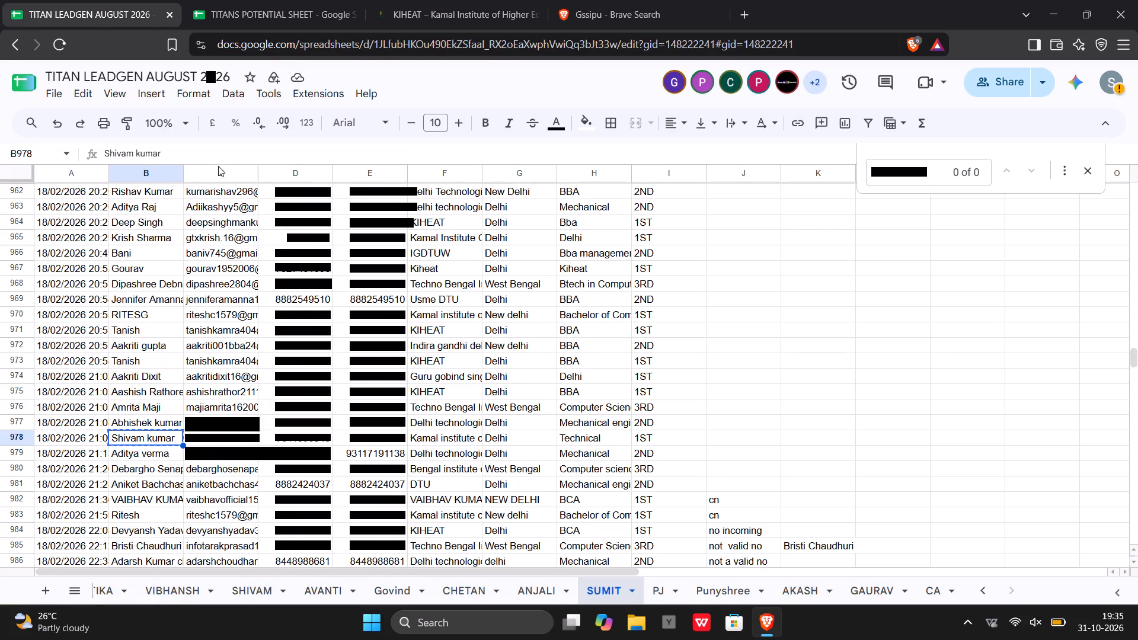
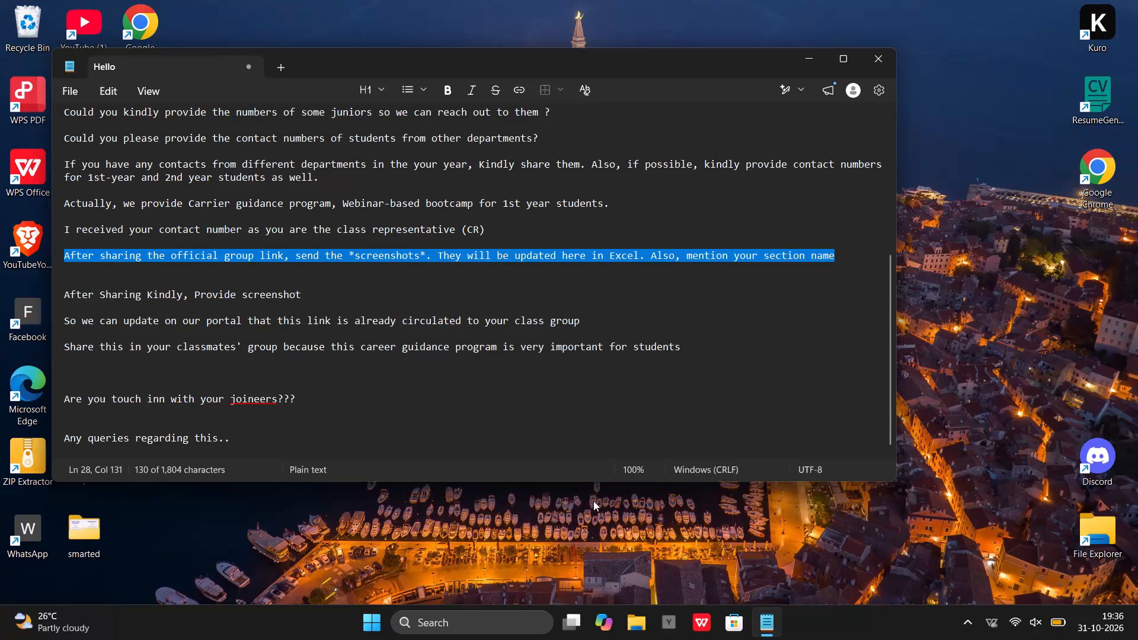
# In the Hello note in Notepad, copy the "AICTE Approved Training And Internship" bootcamp paragraph, followed by the "We are organizing a webinar" line.
pyautogui.scroll(20, 477, 302)
pyautogui.scroll(9, 477, 302)
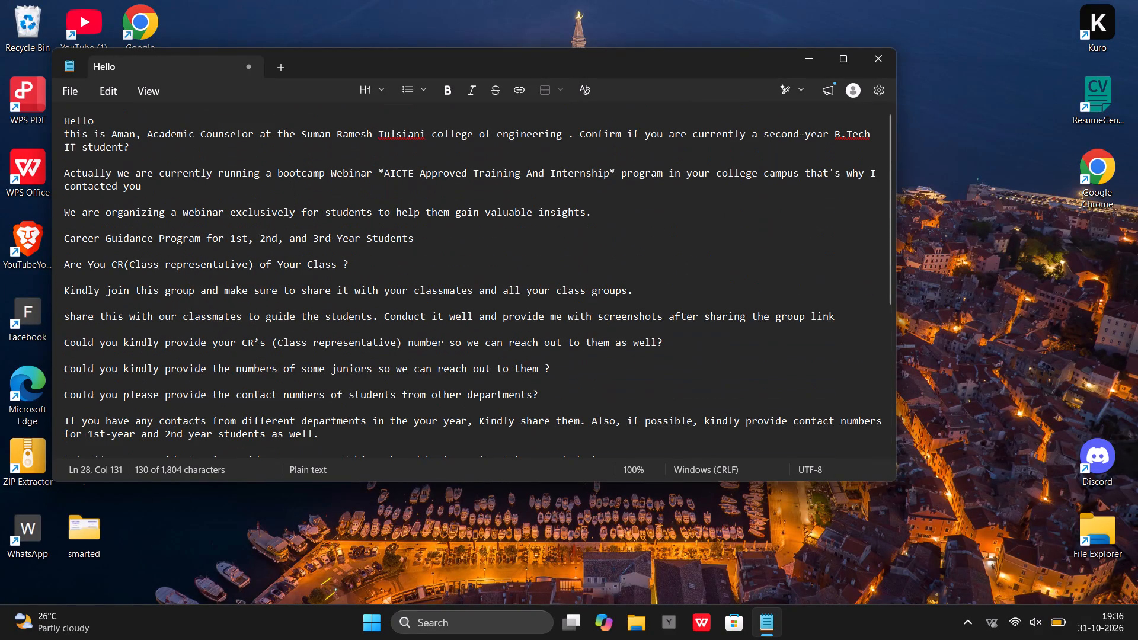
pyautogui.scroll(2, 482, 321)
pyautogui.moveTo(157, 188); pyautogui.dragTo(148, 167)
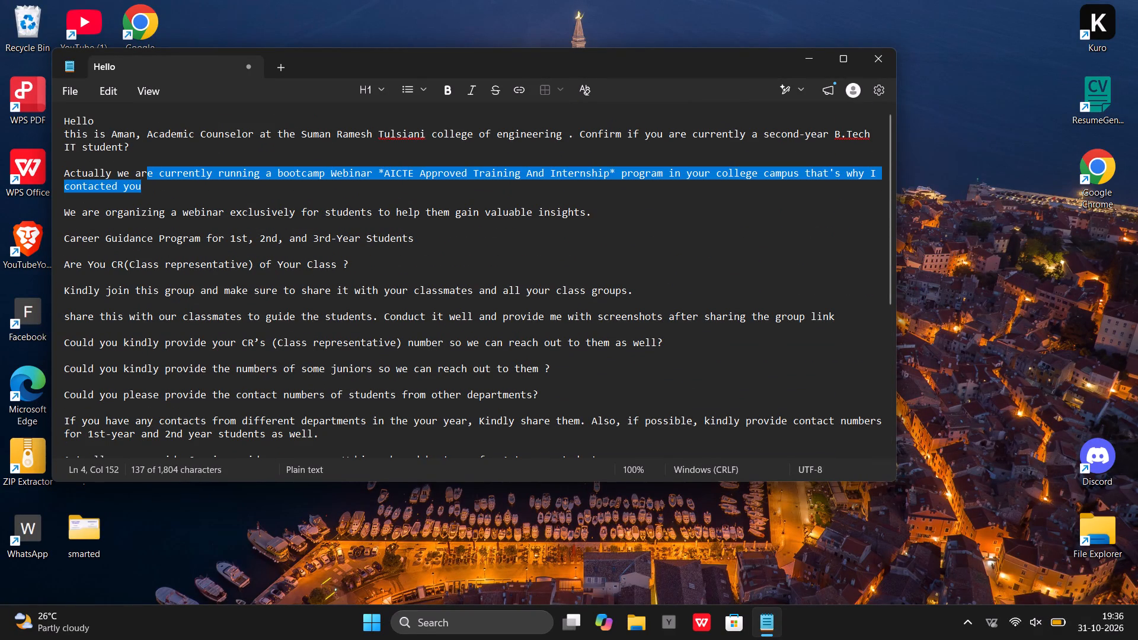
pyautogui.moveTo(148, 167); pyautogui.dragTo(134, 162)
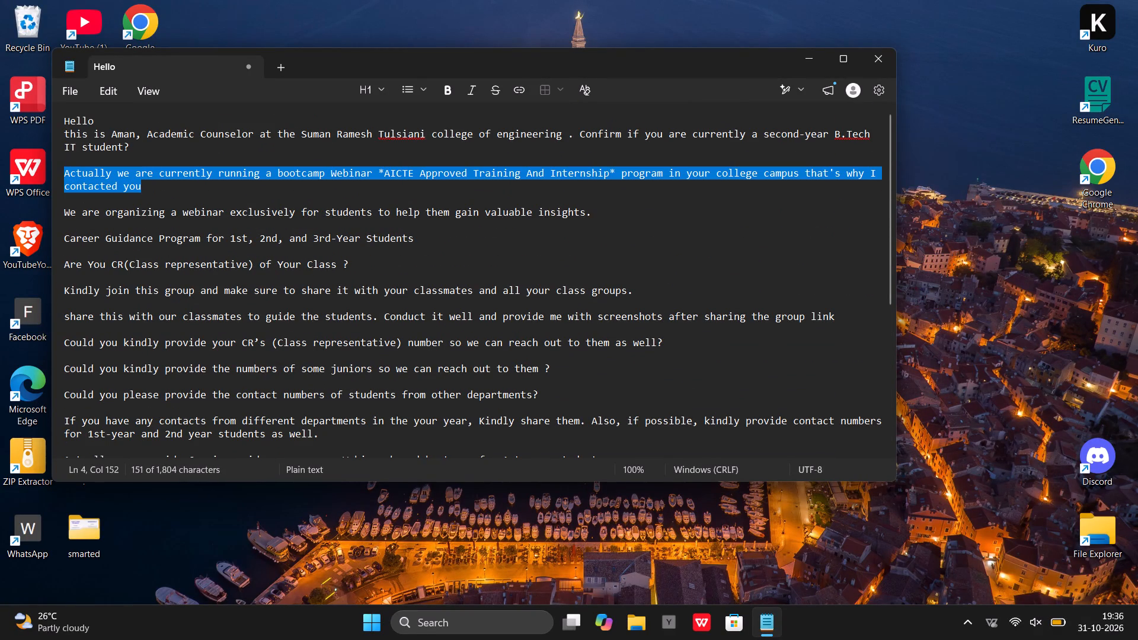
pyautogui.hotkey('ctrl', 'c')
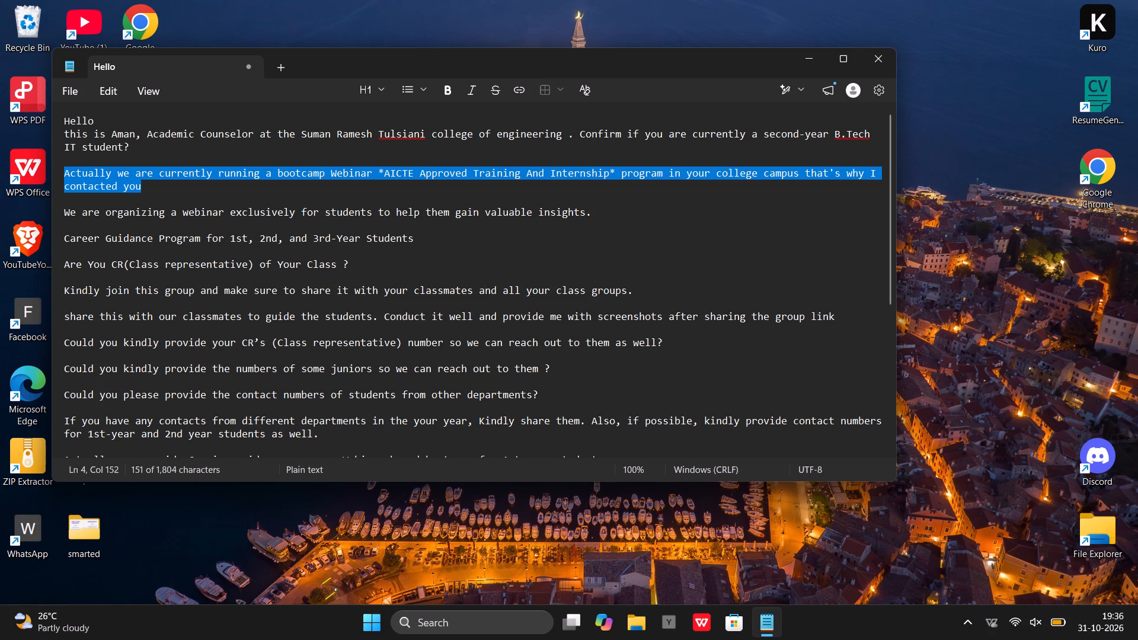
pyautogui.moveTo(611, 213); pyautogui.dragTo(597, 200)
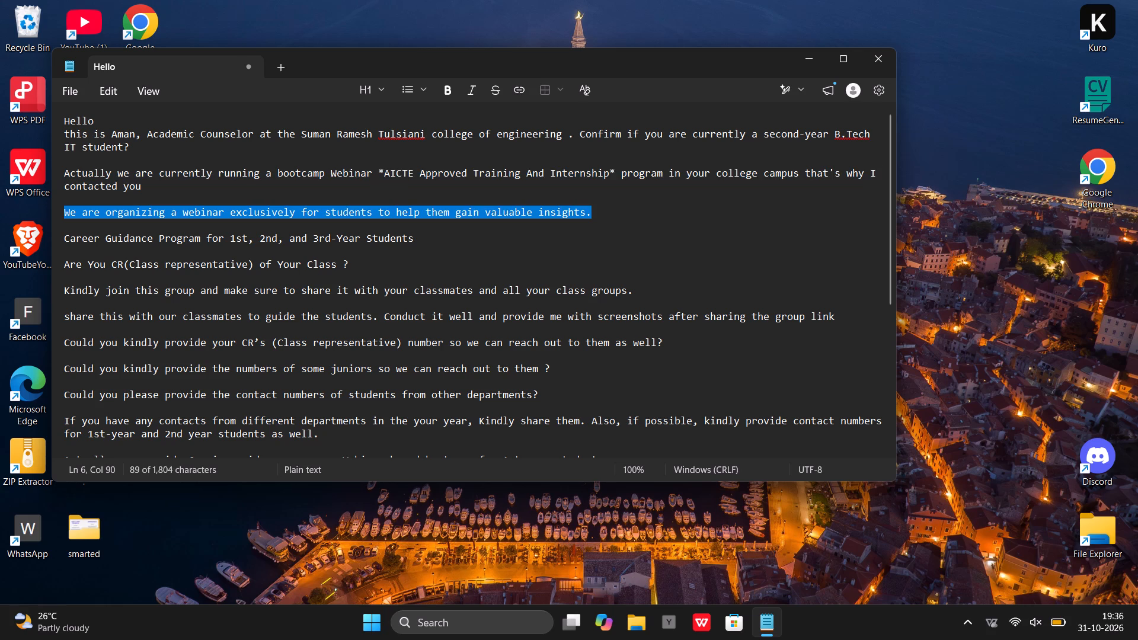
pyautogui.hotkey('ctrl', 'c')
# Copy the "Career Guidance Program for 1st, 2nd, and 3rd-Year Students" line, followed by the "Are You CR(Class representative) of Your Class ?" question.
pyautogui.moveTo(460, 254); pyautogui.dragTo(450, 236)
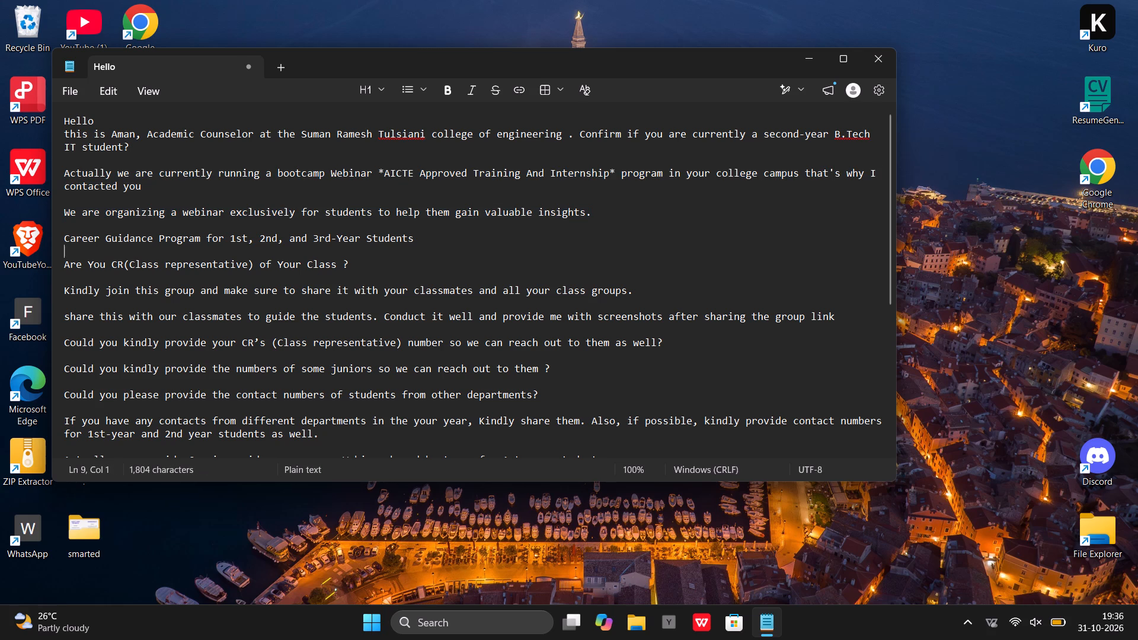
pyautogui.moveTo(450, 236); pyautogui.dragTo(447, 229)
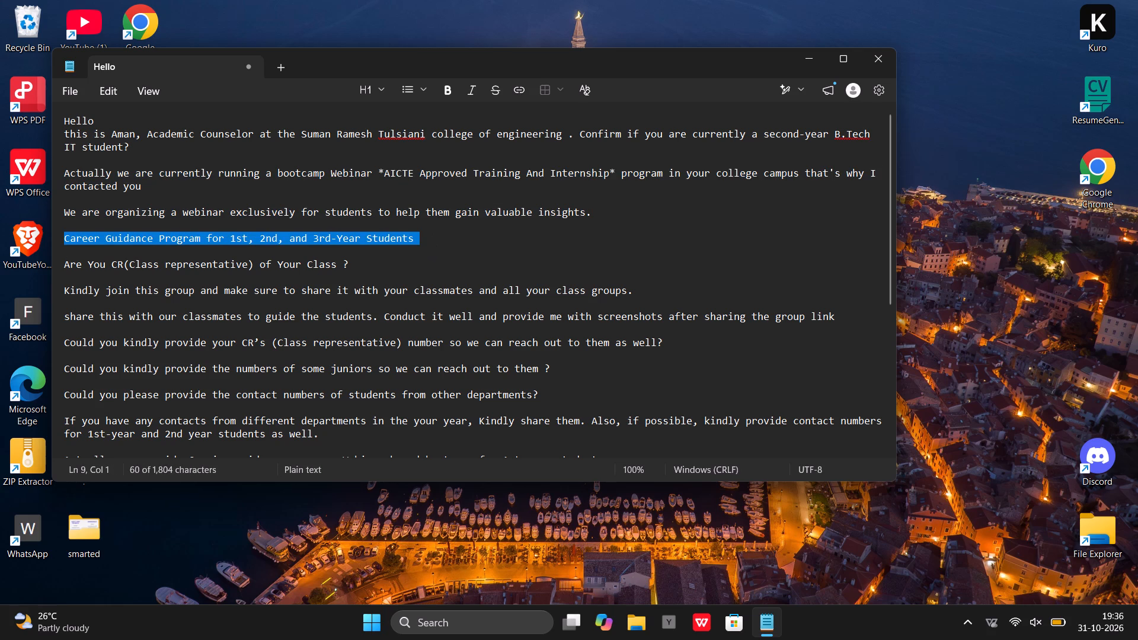
pyautogui.hotkey('ctrl', 'c')
pyautogui.moveTo(362, 267); pyautogui.dragTo(358, 256)
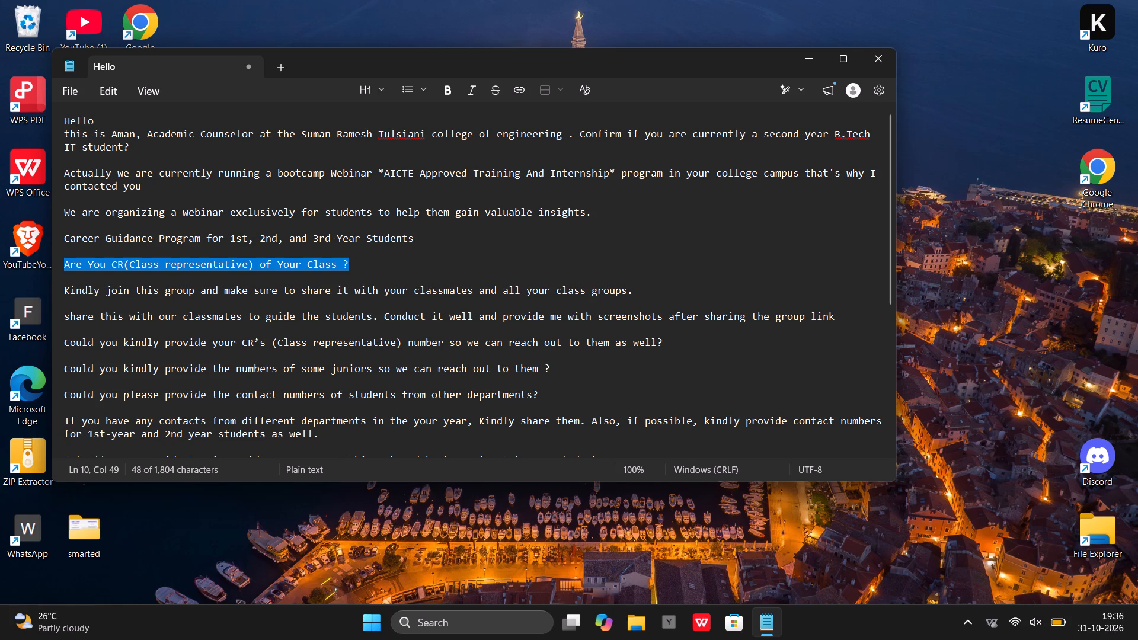
pyautogui.hotkey('ctrl', 'c')
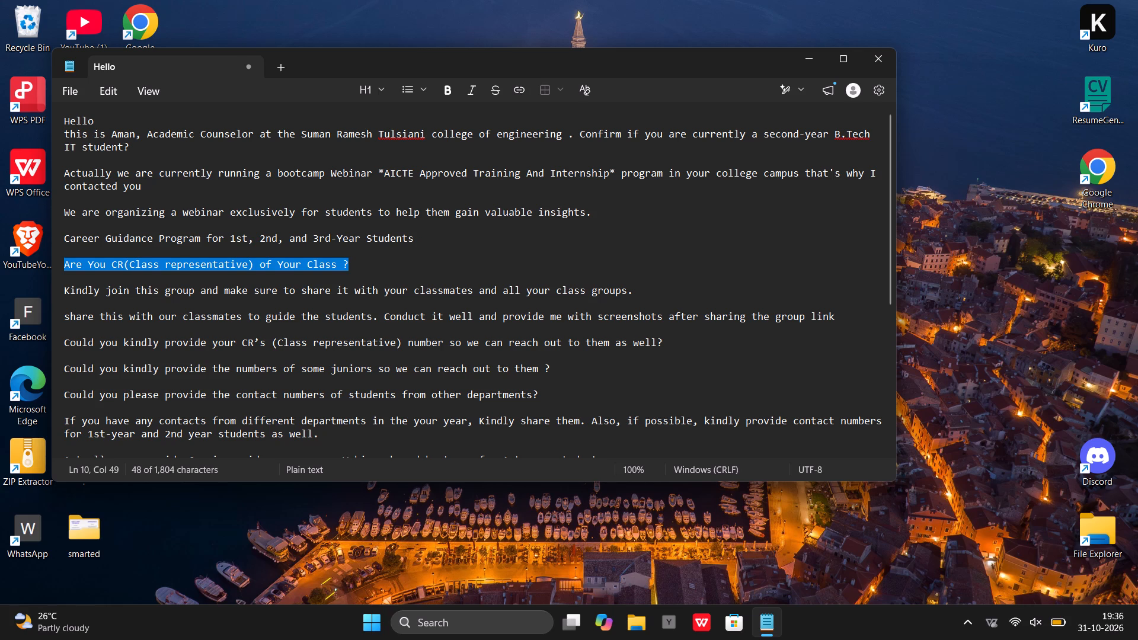
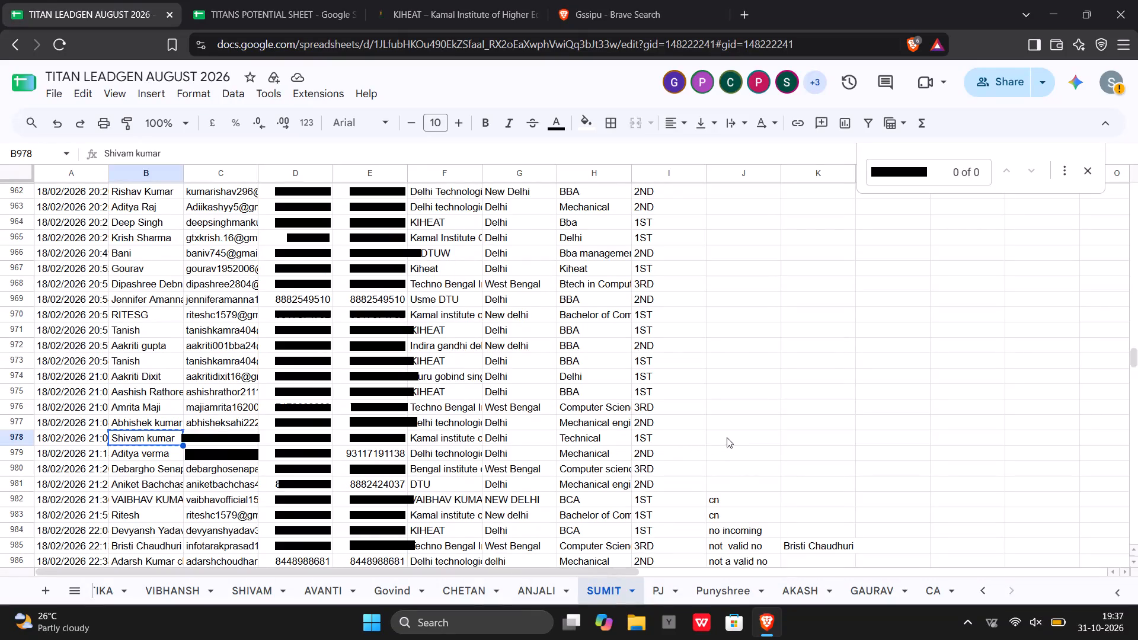
# Record the call status "cn" in column J for the Kamil institute lead in row 978.
pyautogui.click(731, 436)
pyautogui.write('cn')
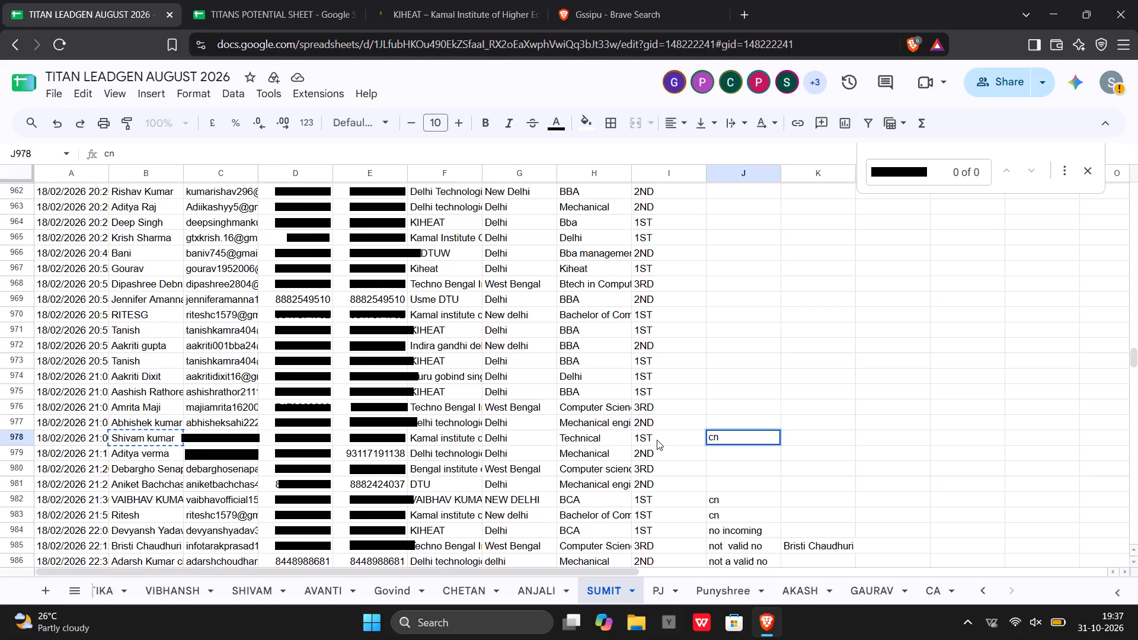
pyautogui.click(721, 405)
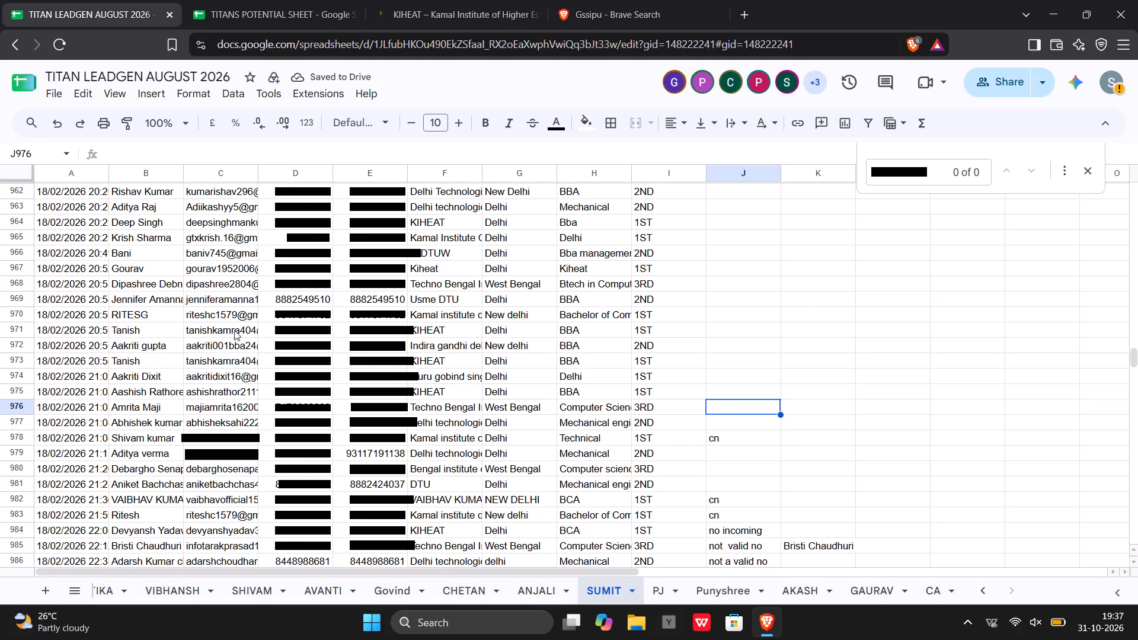
# Look through the SUMIT lead rows, from the Integral University entries to the end of the list, checking colleges and recorded call statuses.
pyautogui.scroll(4, 702, 300)
pyautogui.scroll(-3, 702, 300)
pyautogui.scroll(4, 702, 300)
pyautogui.scroll(-15, 702, 300)
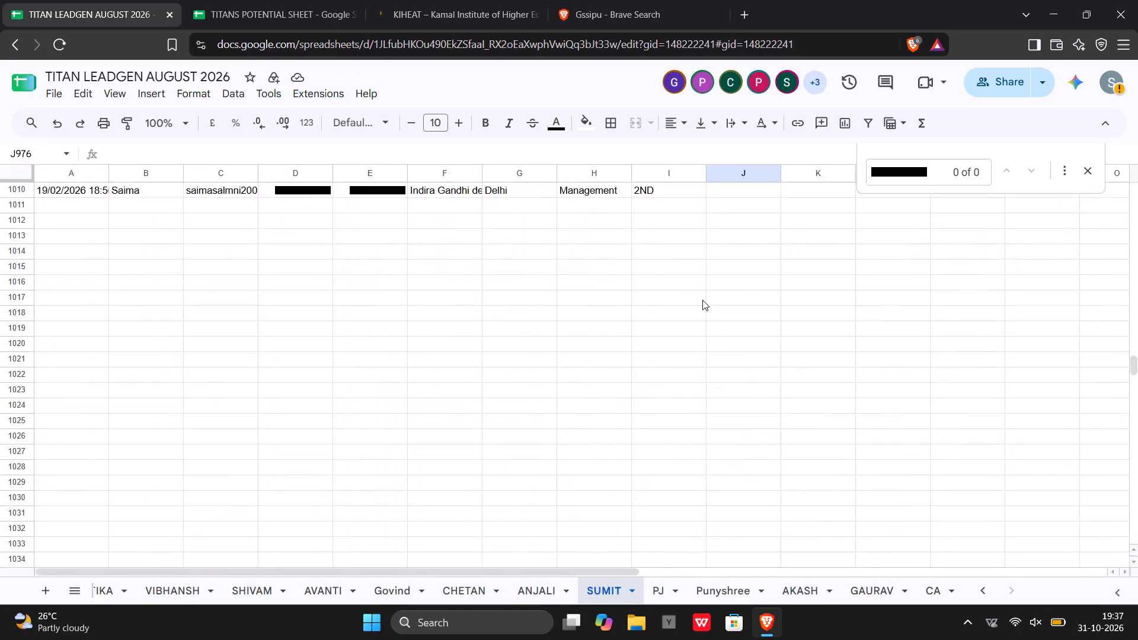
pyautogui.scroll(5, 702, 300)
pyautogui.scroll(-4, 702, 300)
pyautogui.scroll(4, 702, 300)
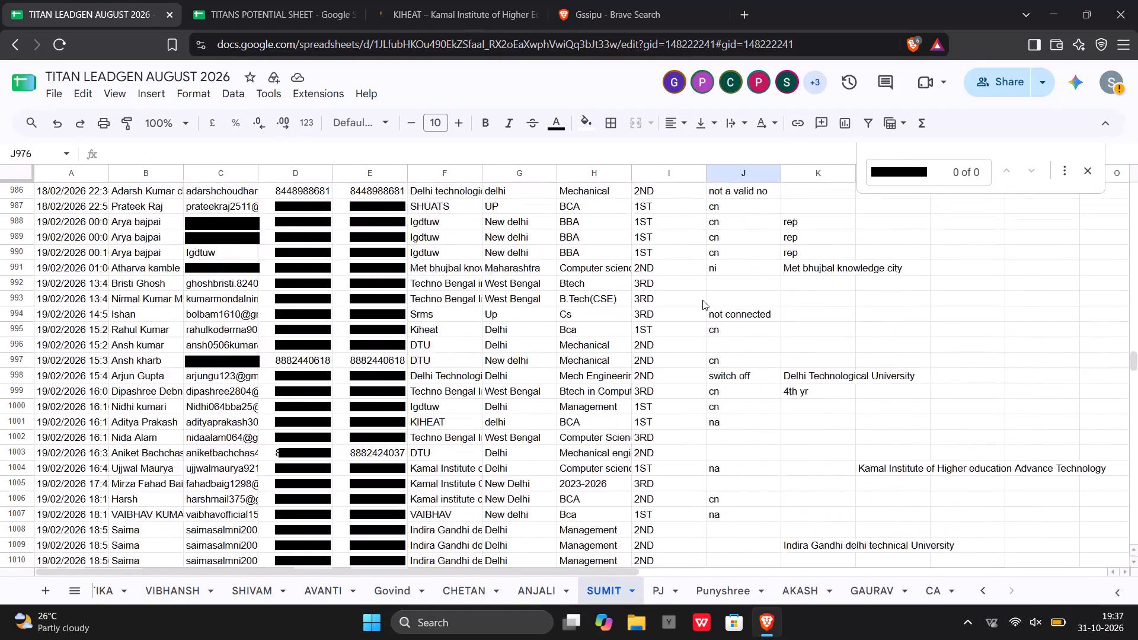
pyautogui.scroll(12, 702, 300)
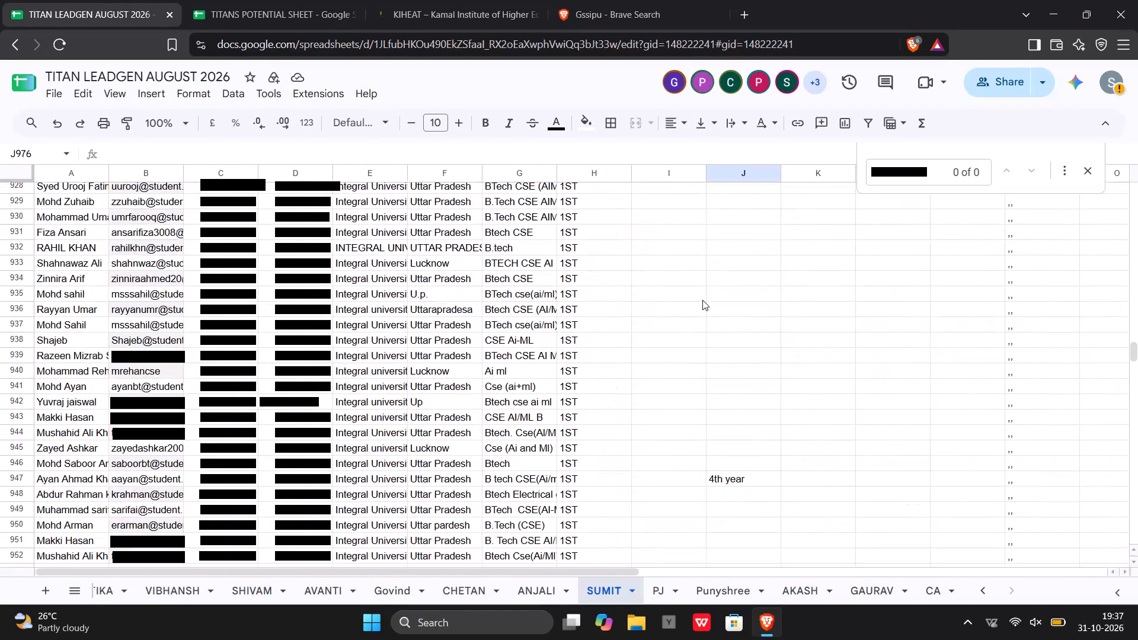
pyautogui.scroll(1, 702, 300)
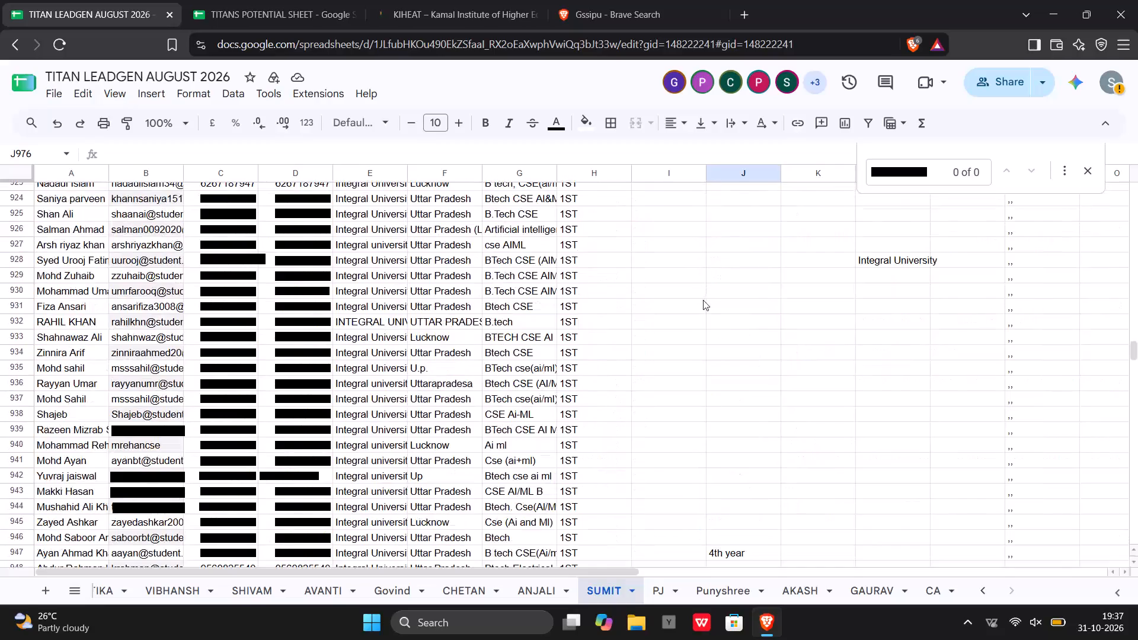
pyautogui.scroll(-1, 701, 300)
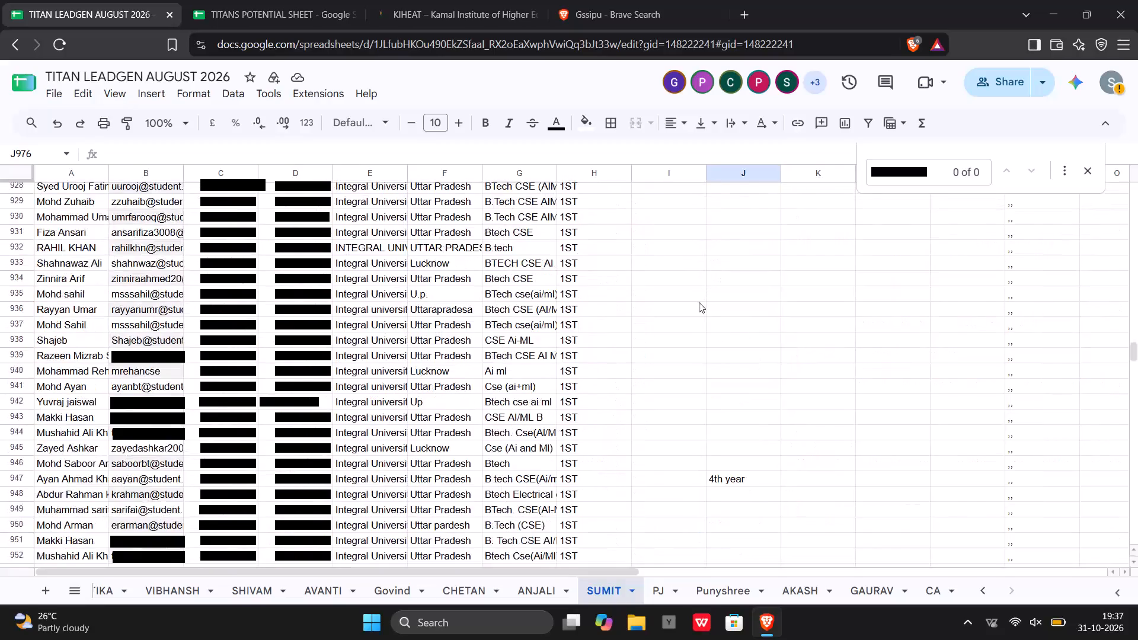
pyautogui.scroll(-2, 699, 302)
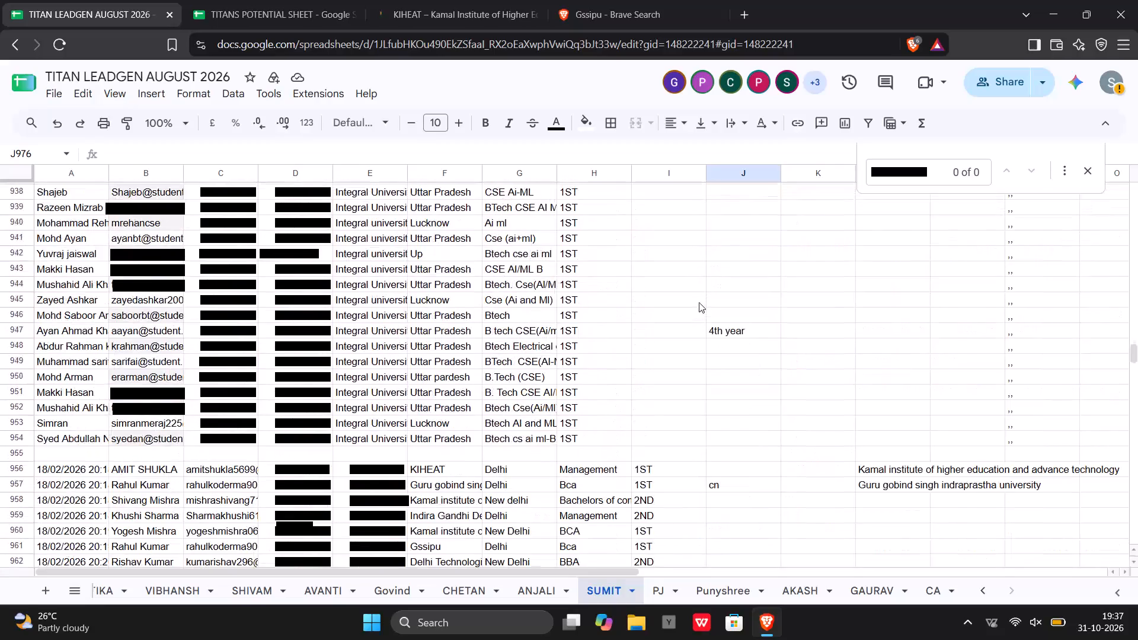
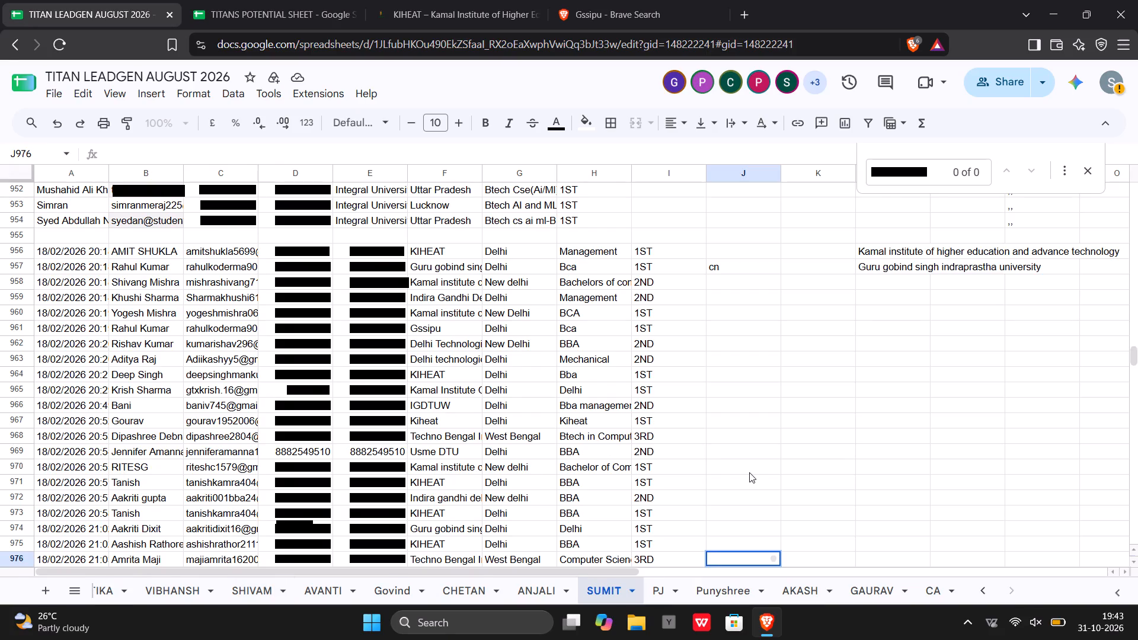
# Copy the phone number in column D for the Kamal institute lead in row 970.
pyautogui.scroll(-1, 749, 472)
pyautogui.scroll(1, 750, 475)
pyautogui.click(837, 489)
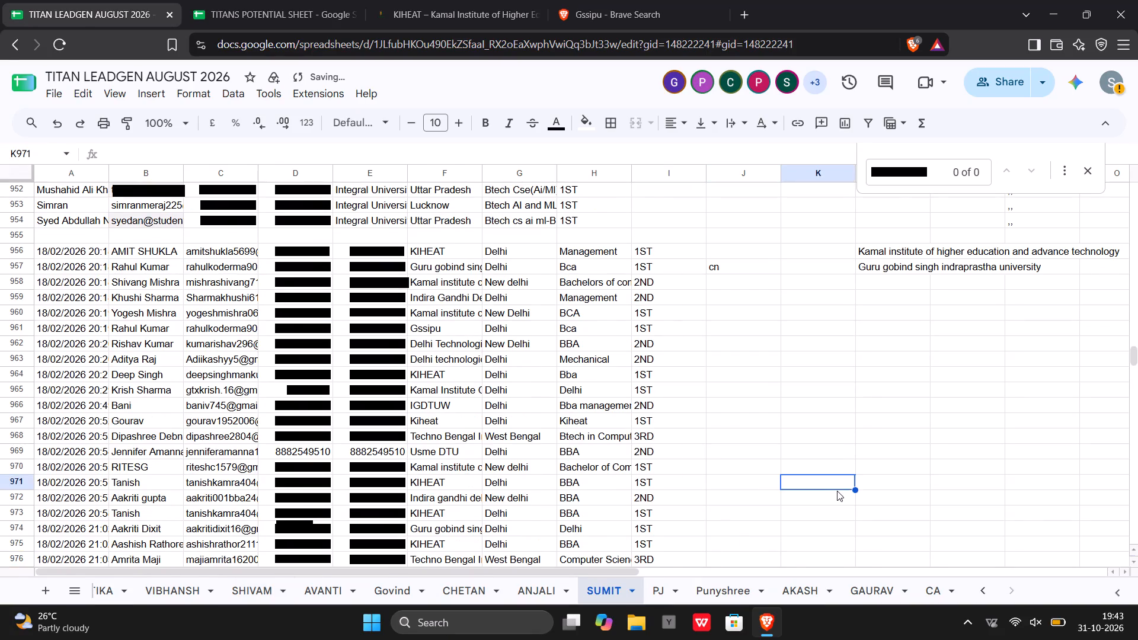
pyautogui.scroll(-1, 837, 492)
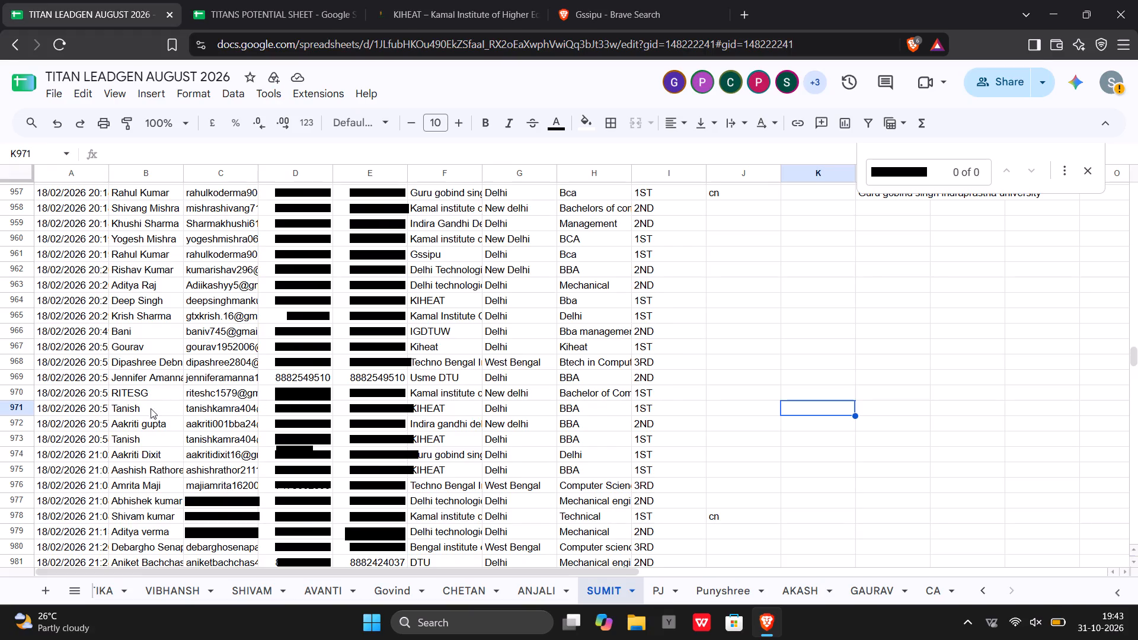
pyautogui.rightClick(296, 394)
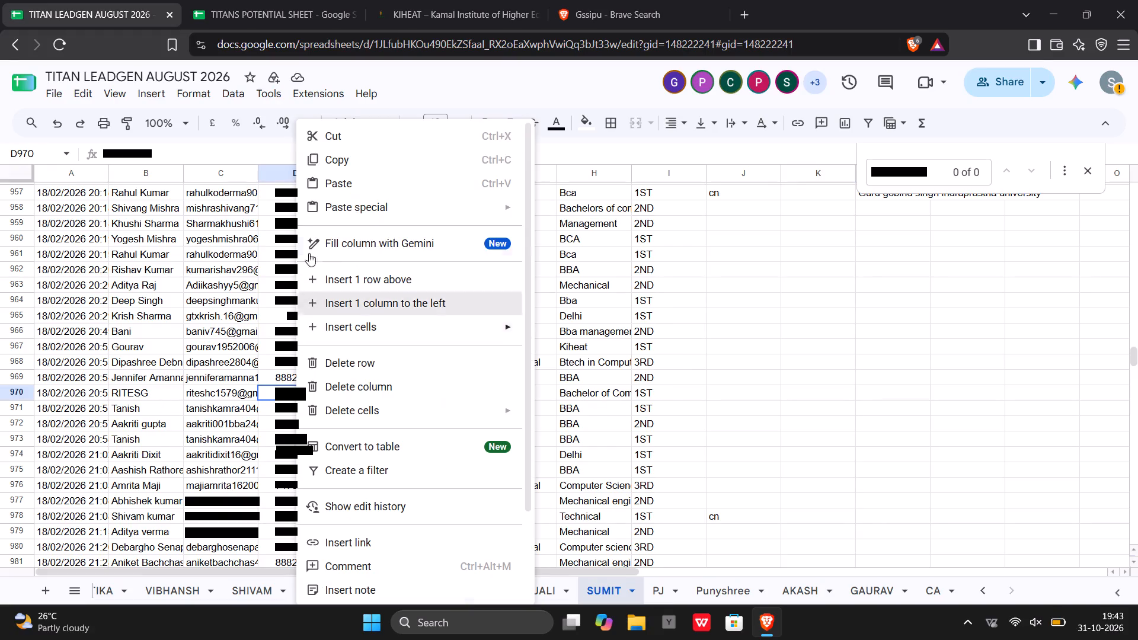
pyautogui.click(348, 158)
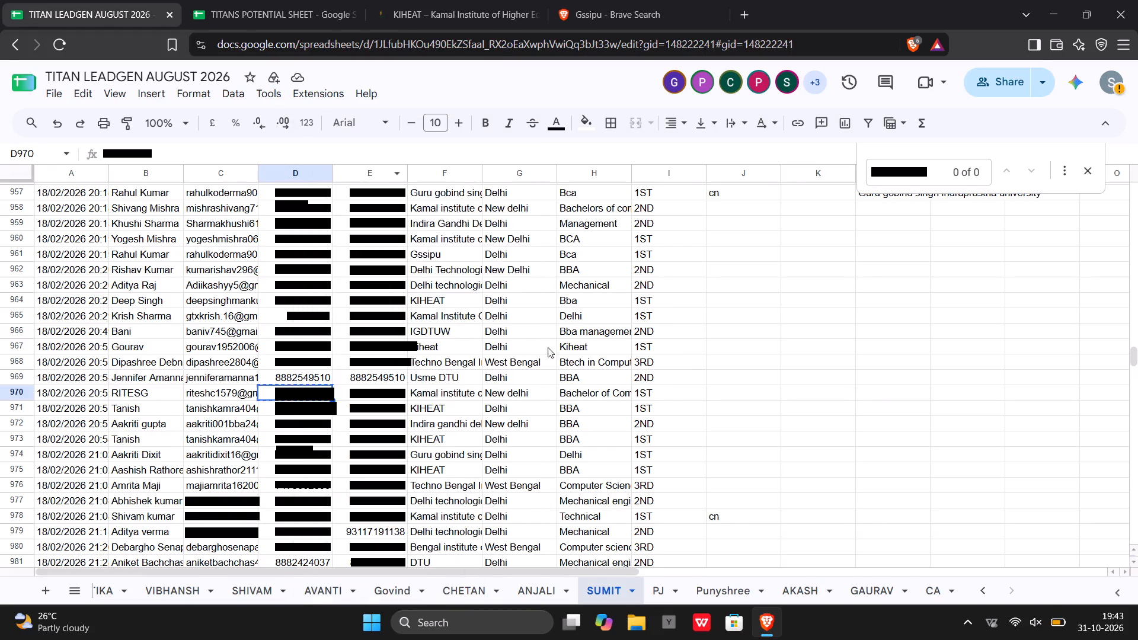
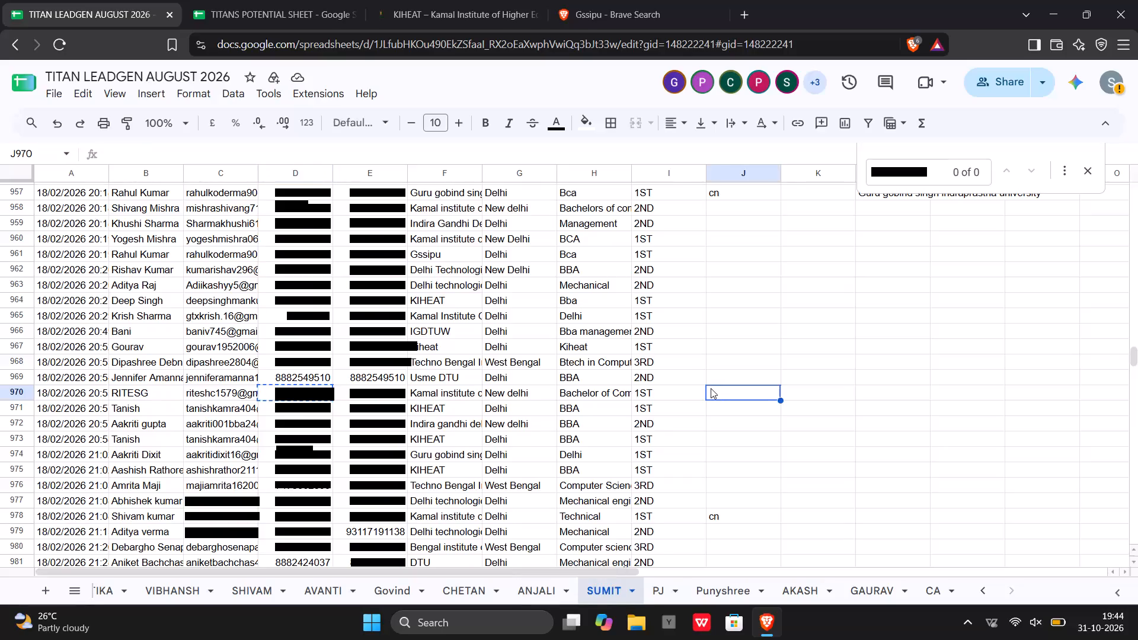
# Record the row 970 lead's call status as "cn" in column J and the remark "rep/txt" in column K.
pyautogui.write('cn')
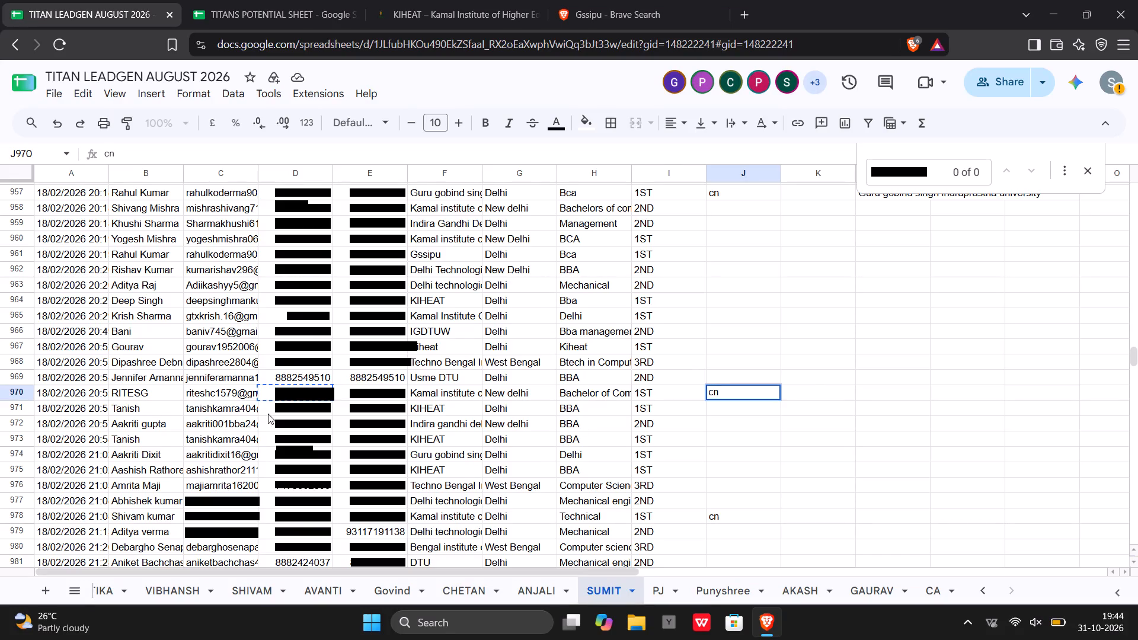
pyautogui.click(816, 388)
pyautogui.press('r')
pyautogui.press('e')
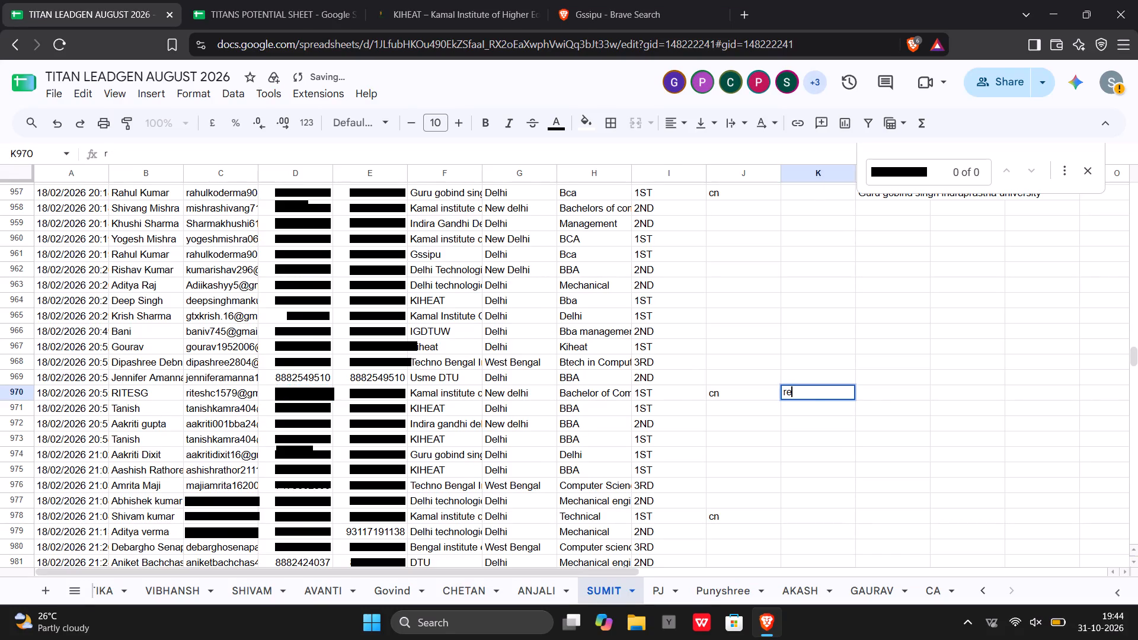
pyautogui.press('p')
pyautogui.write('/t')
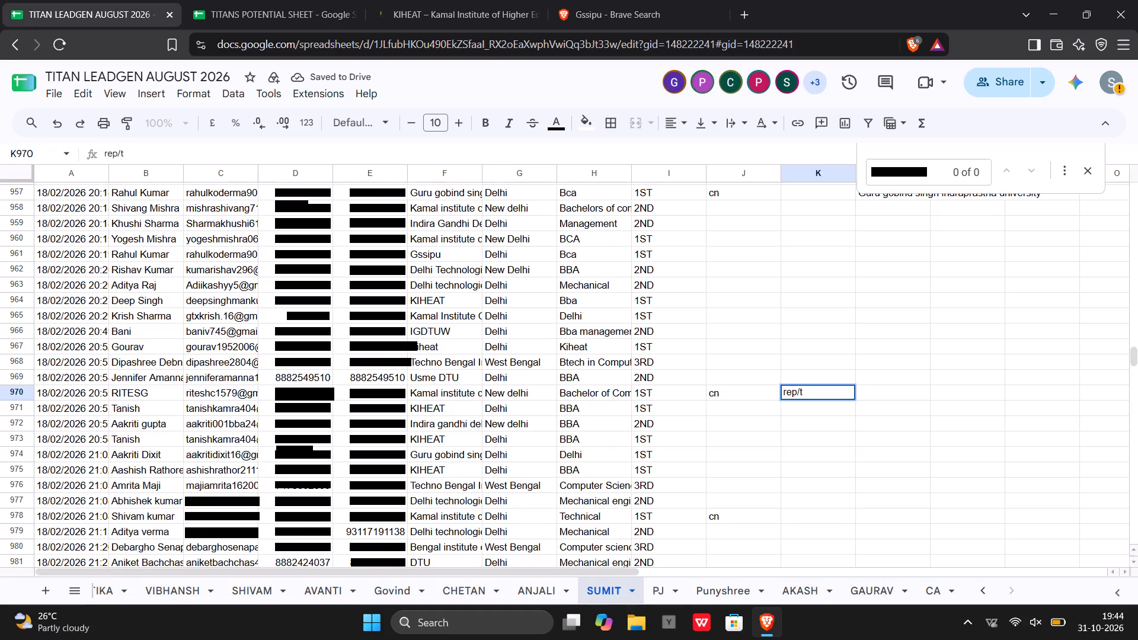
pyautogui.write('xt')
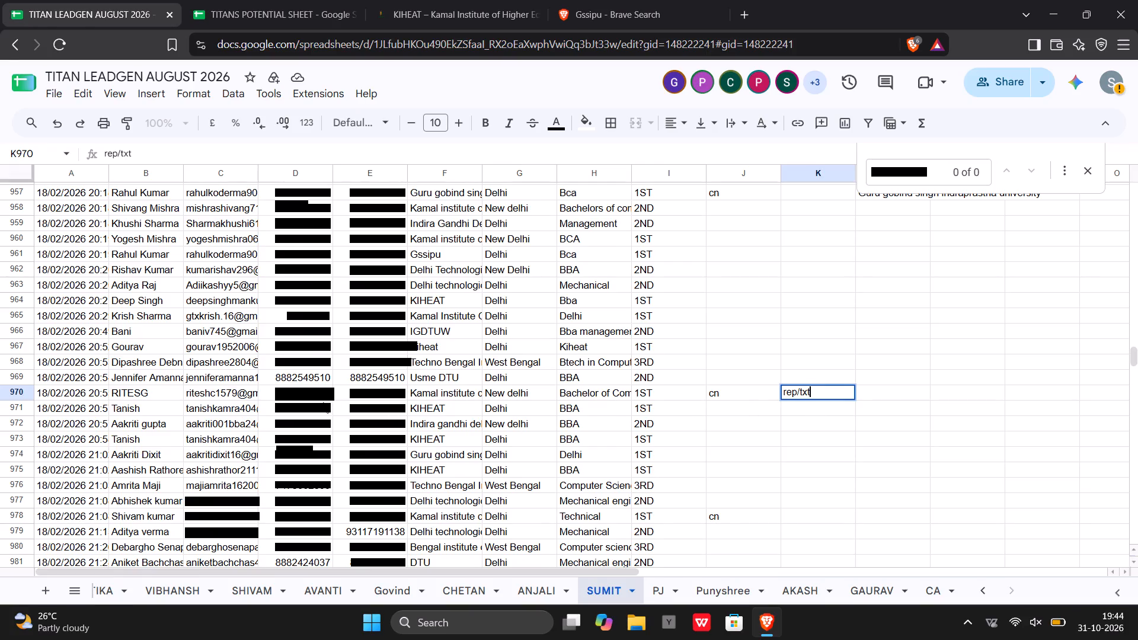
# Copy the phone number in column D for the KIHEAT lead in row 971.
pyautogui.rightClick(308, 408)
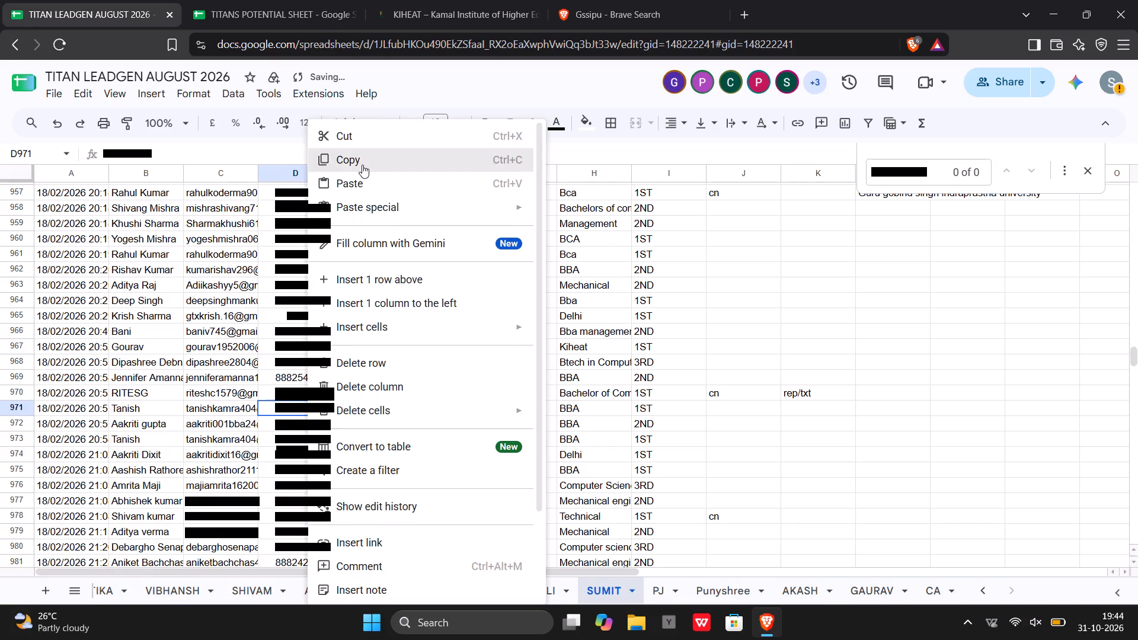
pyautogui.click(362, 165)
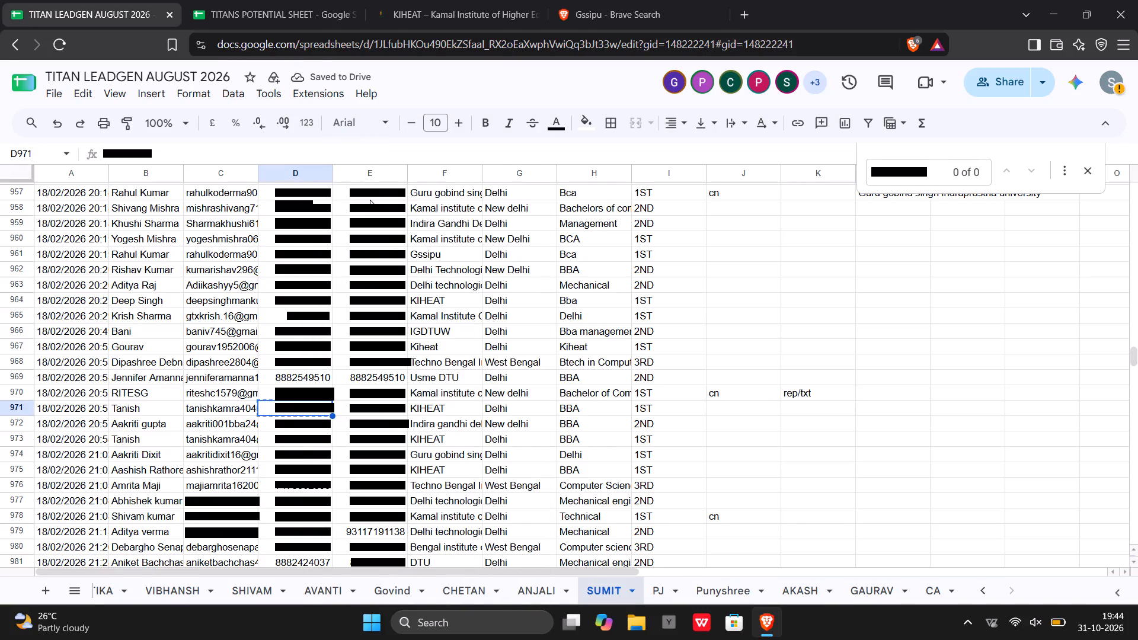
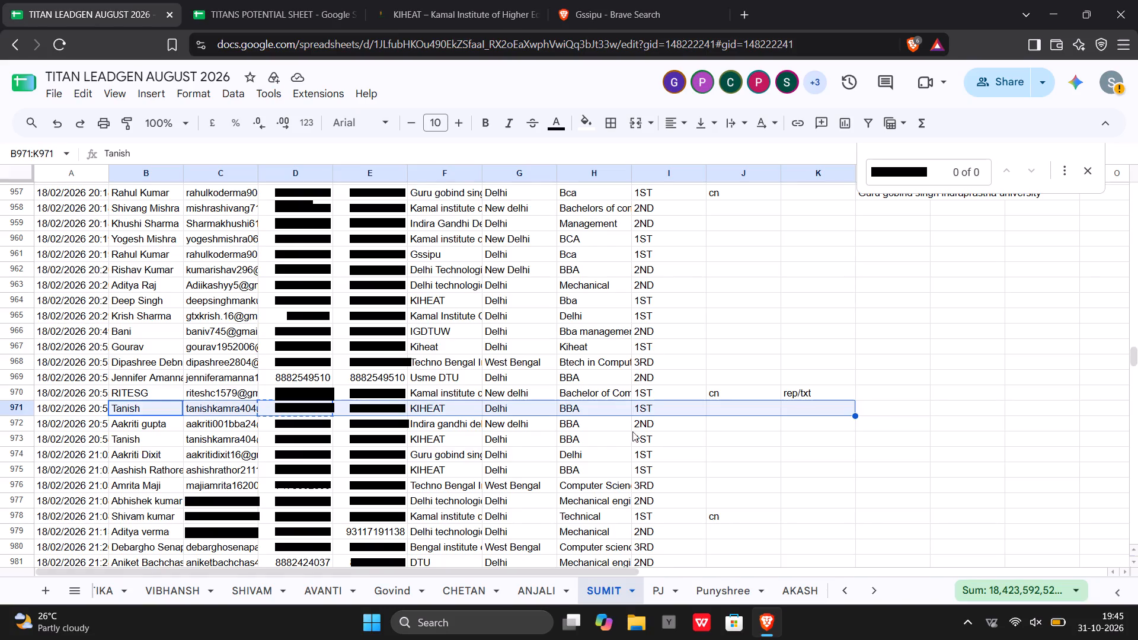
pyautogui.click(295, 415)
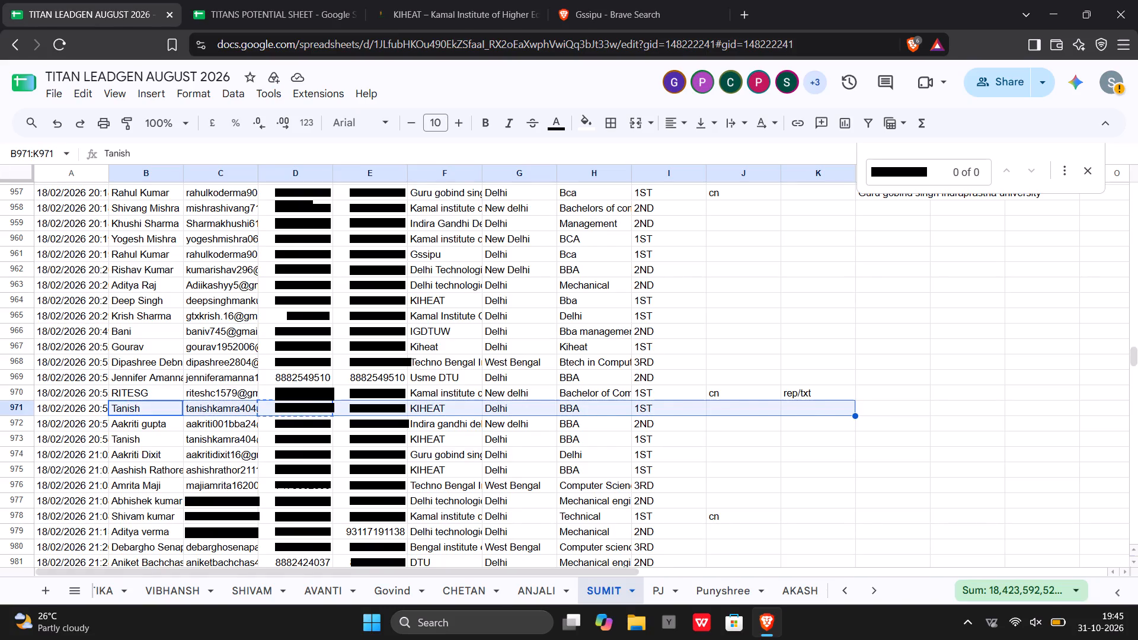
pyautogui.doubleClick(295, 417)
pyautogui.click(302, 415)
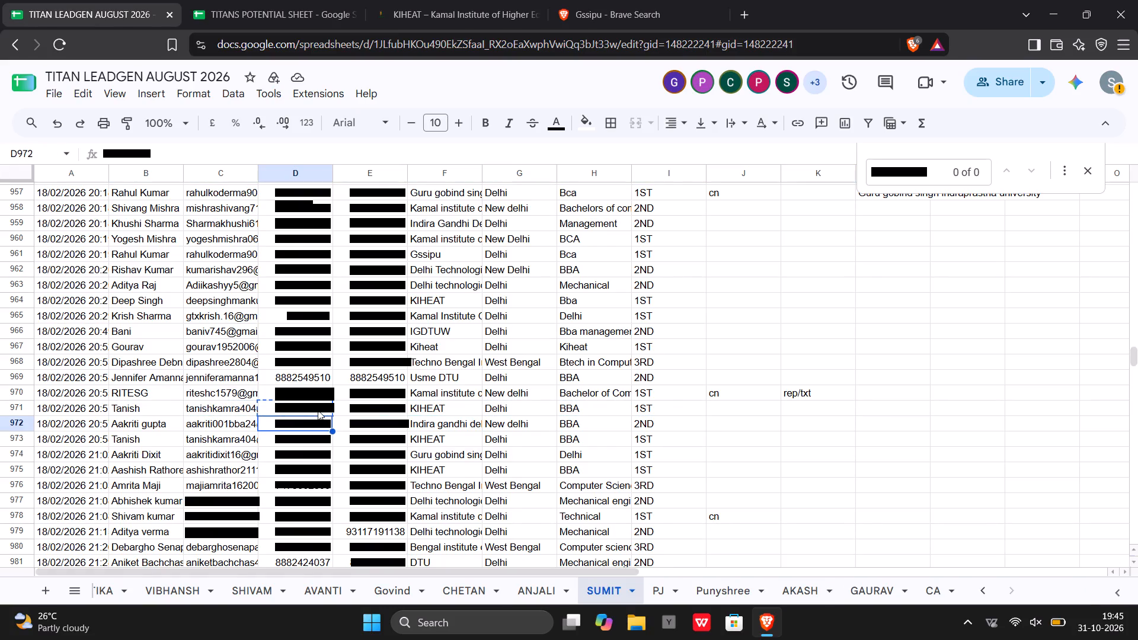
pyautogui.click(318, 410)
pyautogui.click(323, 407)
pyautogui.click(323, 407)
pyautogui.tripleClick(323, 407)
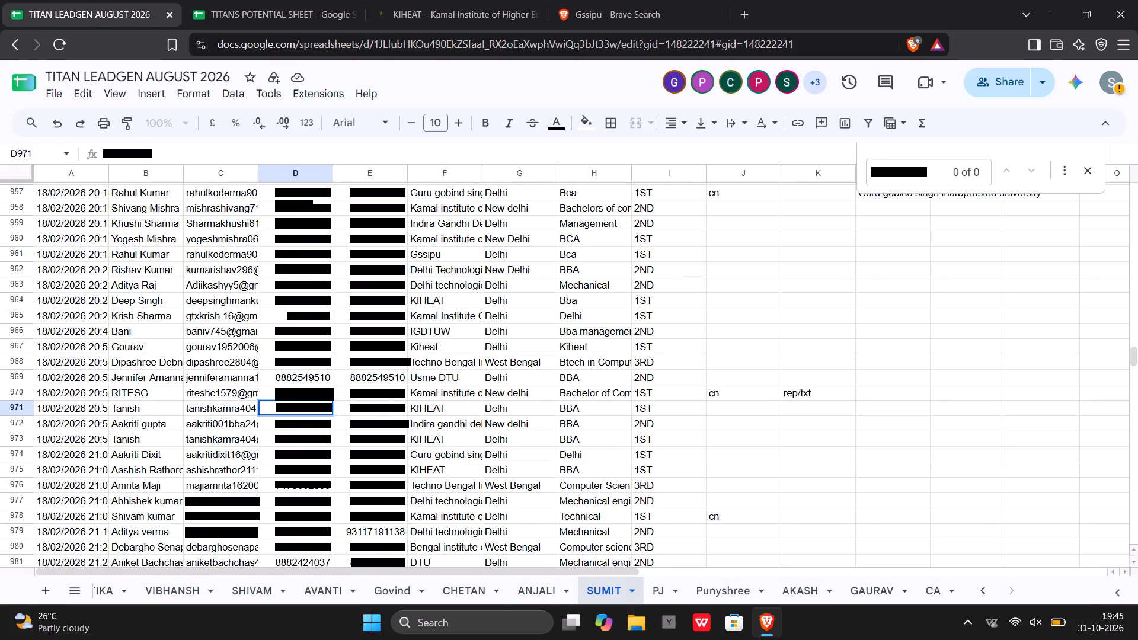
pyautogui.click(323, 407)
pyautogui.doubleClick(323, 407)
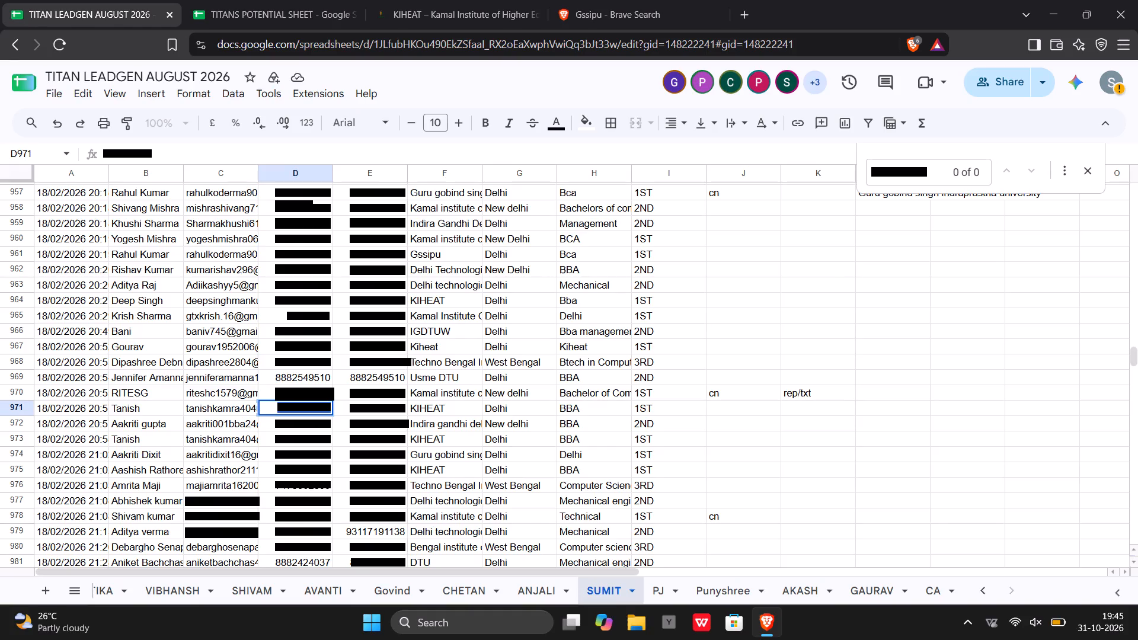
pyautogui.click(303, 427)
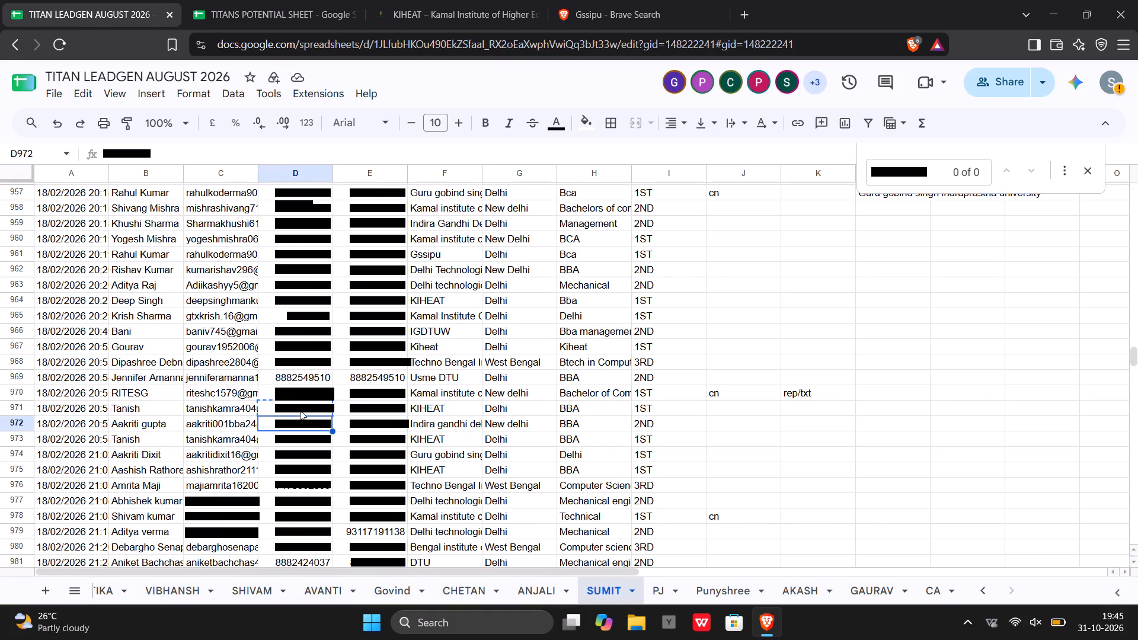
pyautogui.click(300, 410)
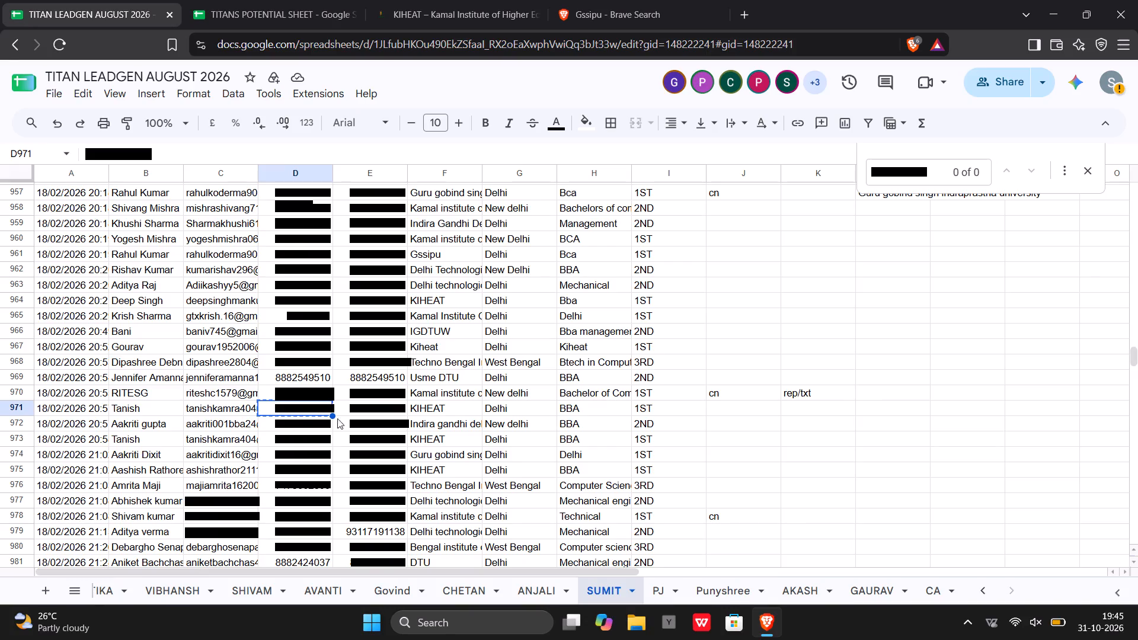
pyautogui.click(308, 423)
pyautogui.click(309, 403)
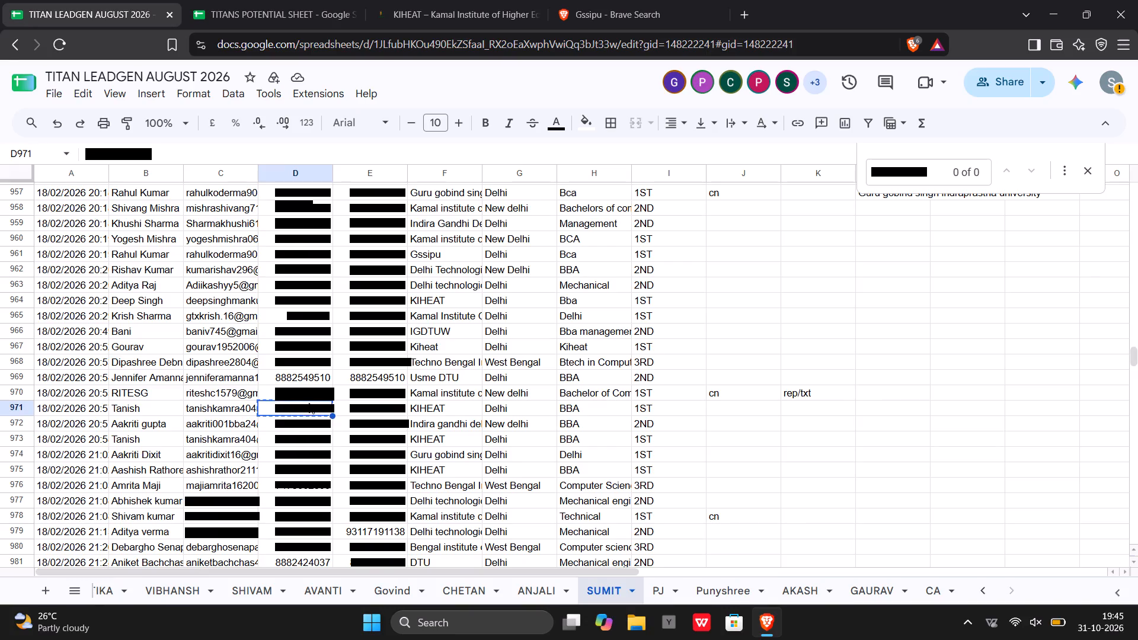
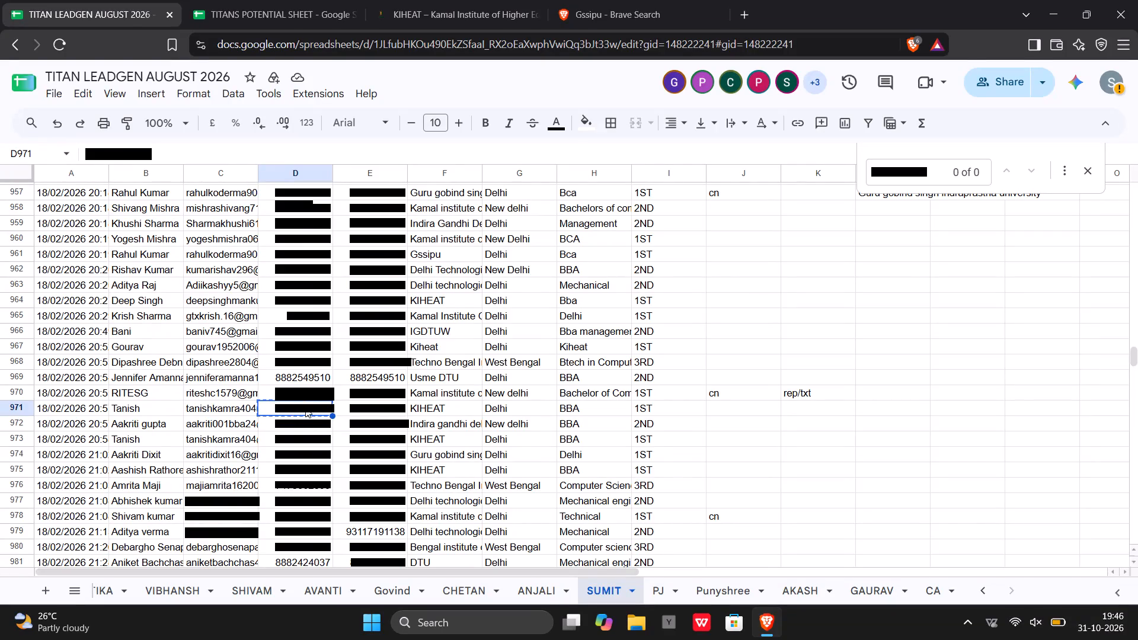
# Copy the phone number in column D for the lead in row 971 of the SUMIT sheet.
pyautogui.rightClick(305, 407)
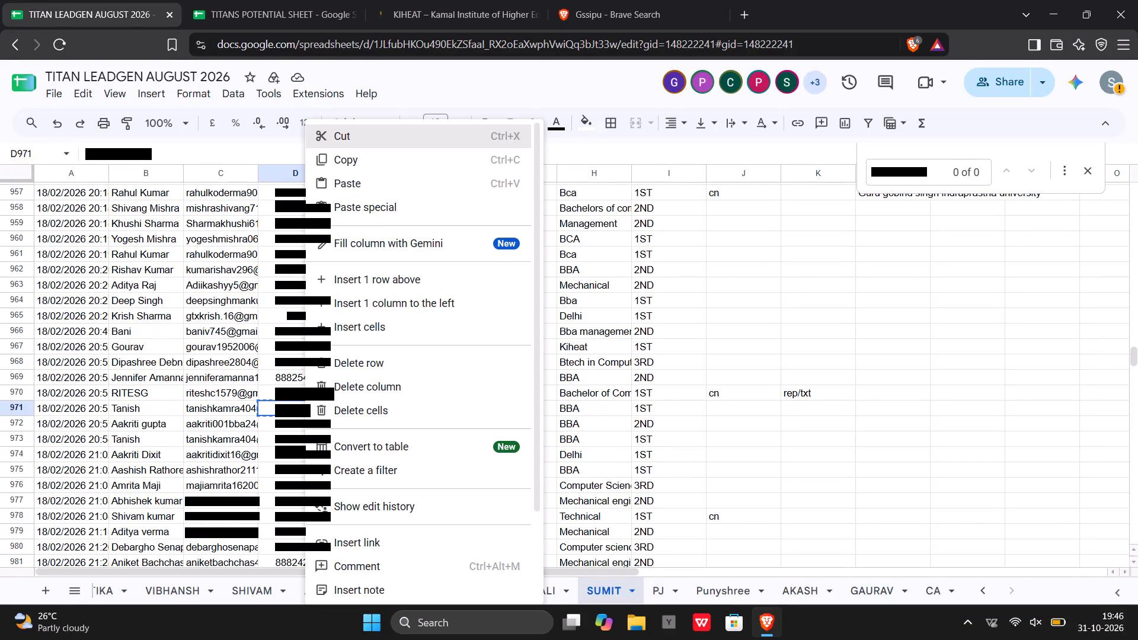
pyautogui.click(360, 162)
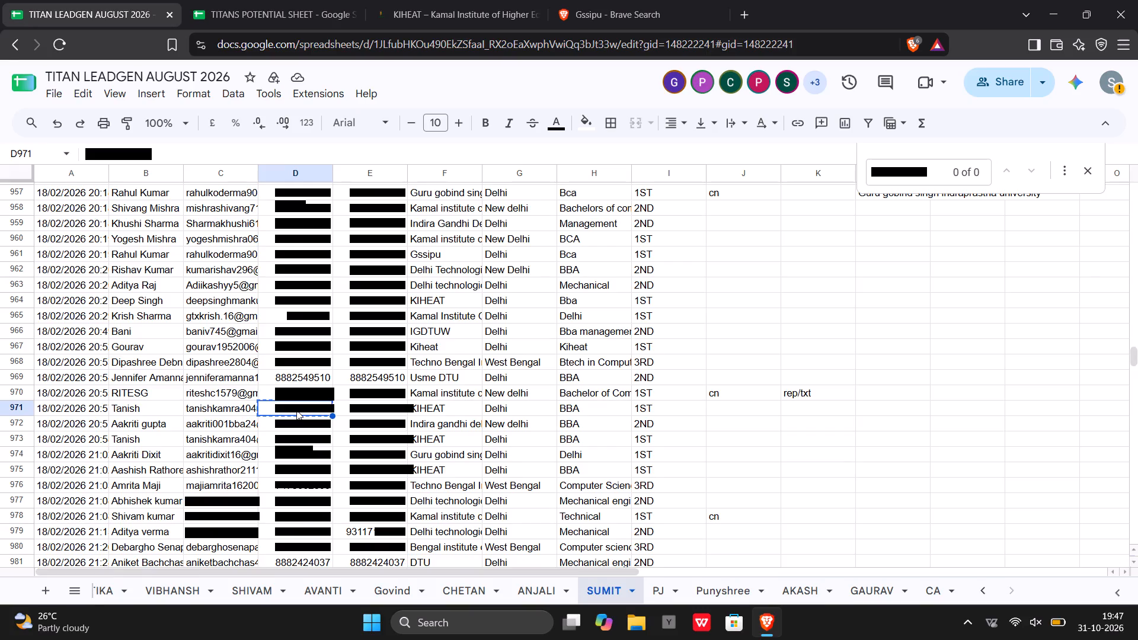
pyautogui.rightClick(297, 406)
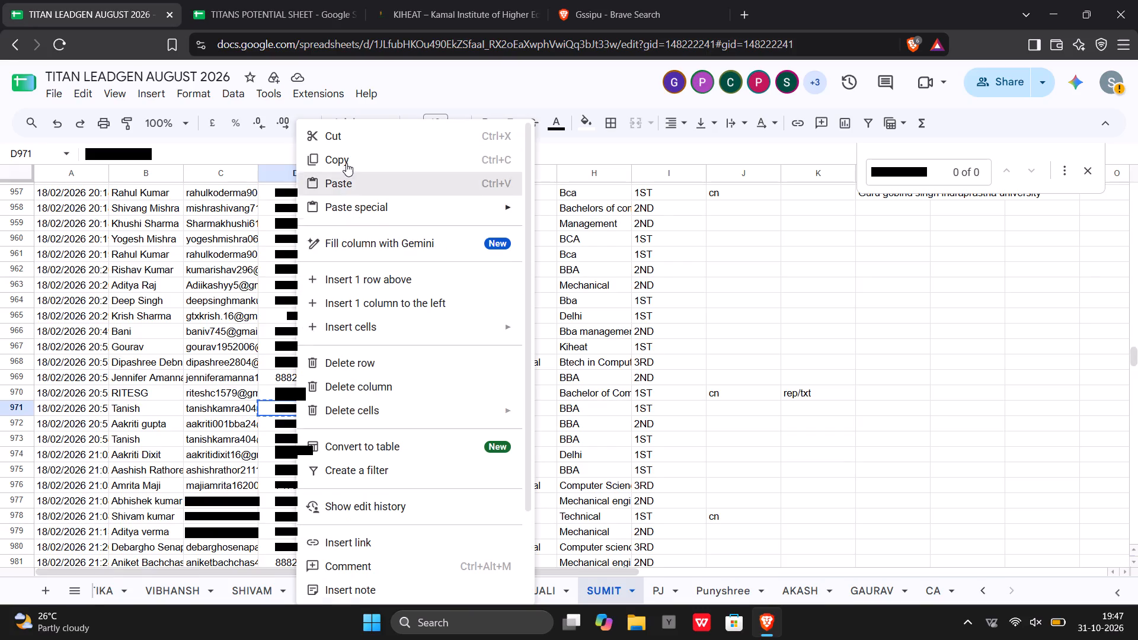
pyautogui.click(349, 162)
# Copy the lead's name from column B of row 971.
pyautogui.rightClick(138, 408)
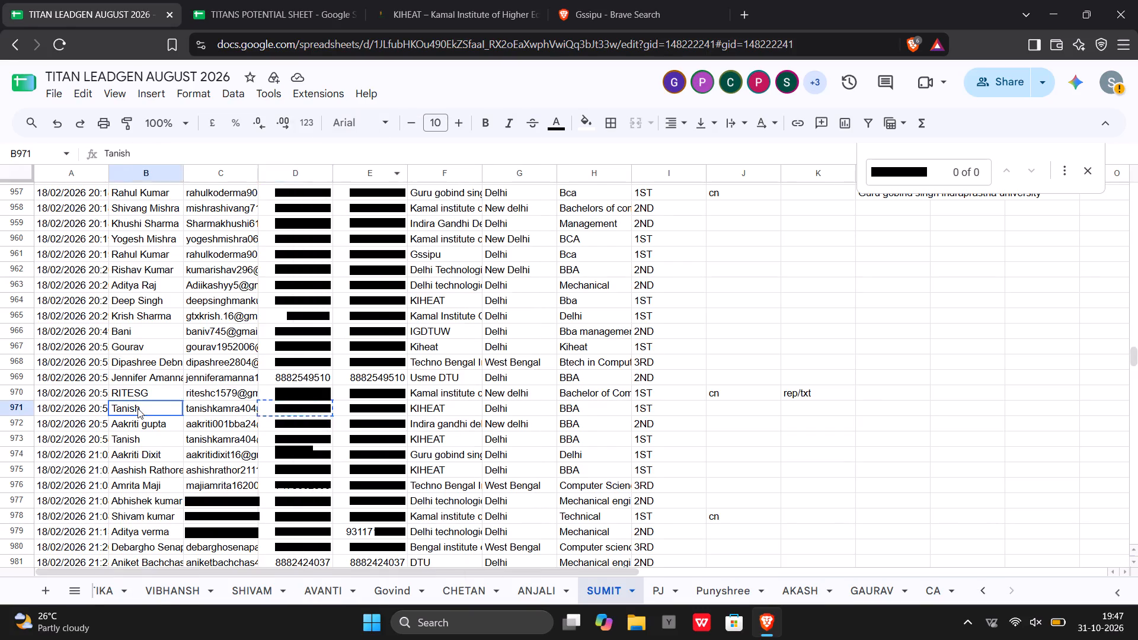
pyautogui.click(174, 156)
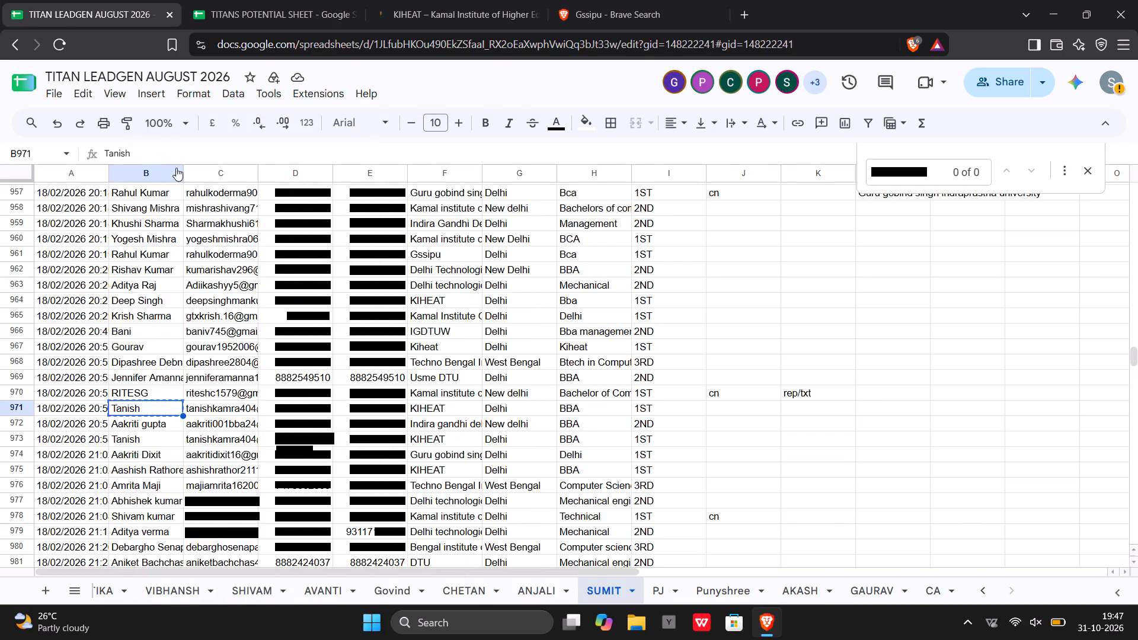
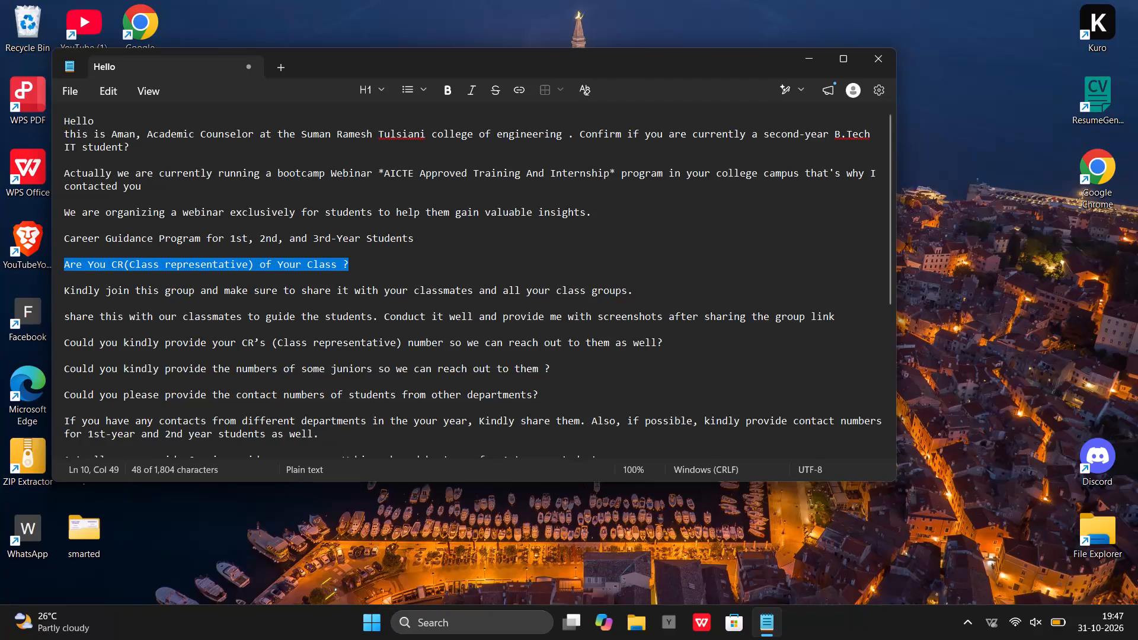
# Copy the bootcamp webinar paragraph beginning "Actually we are currently running" from the Hello note.
pyautogui.moveTo(146, 189); pyautogui.dragTo(140, 175)
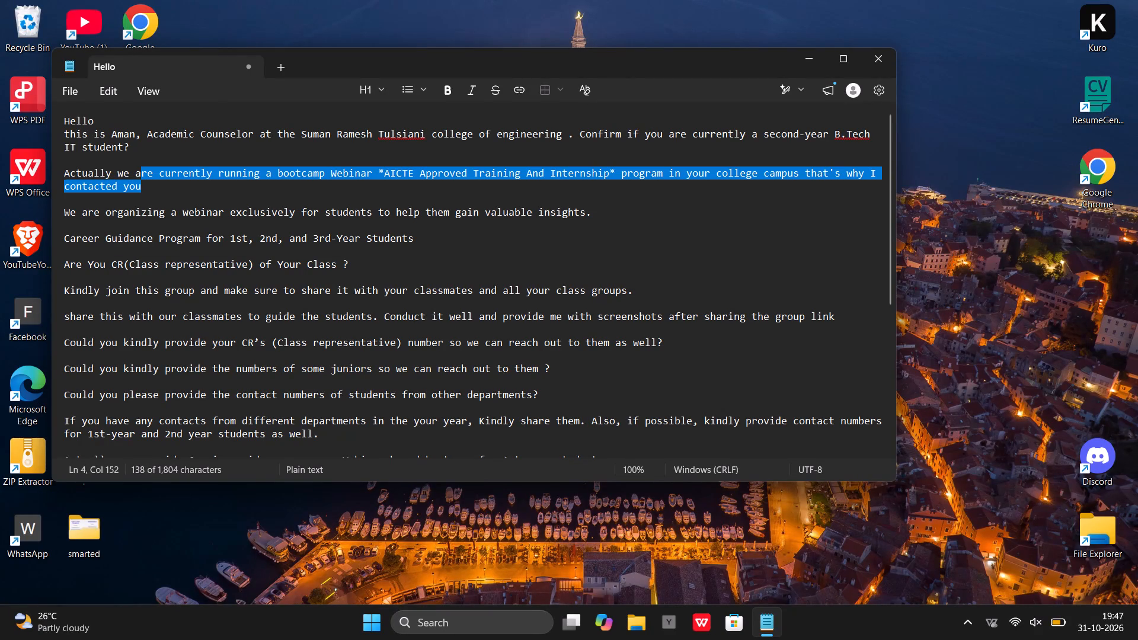
pyautogui.moveTo(140, 175); pyautogui.dragTo(135, 159)
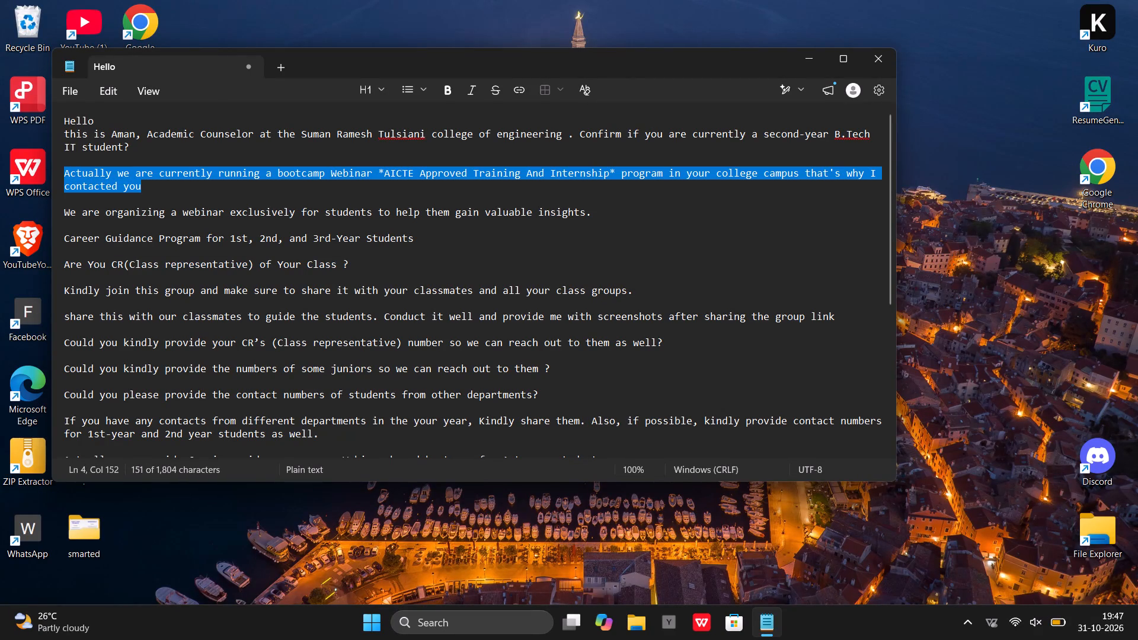
pyautogui.hotkey('ctrl', 'c')
# Copy the line "We are organizing a webinar exclusively for students to help them gain valuable insights.".
pyautogui.moveTo(615, 217); pyautogui.dragTo(613, 214)
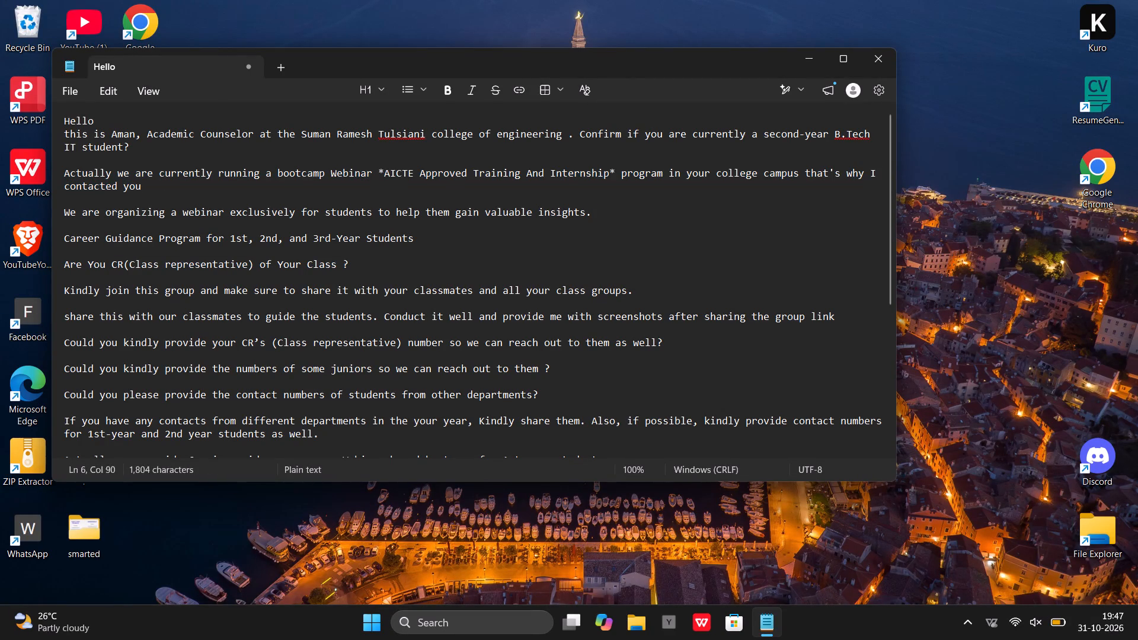
pyautogui.moveTo(613, 214); pyautogui.dragTo(609, 203)
pyautogui.hotkey('ctrl', 'c')
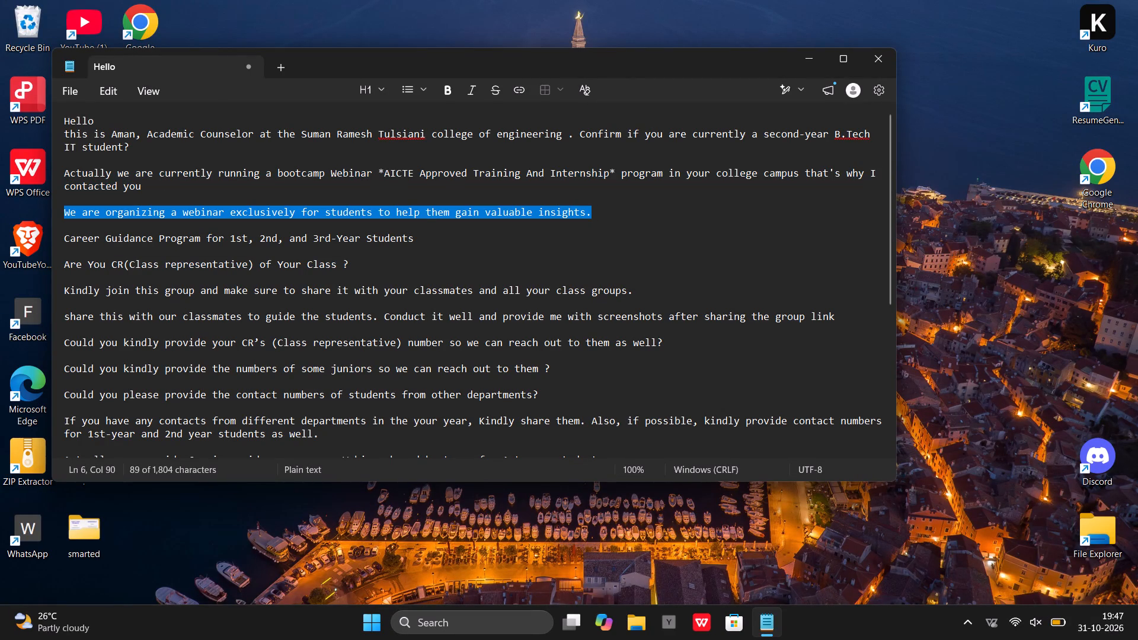
# Copy the line "Career Guidance Program for 1st, 2nd, and 3rd-Year Students" from the note.
pyautogui.moveTo(501, 239); pyautogui.dragTo(496, 239)
pyautogui.moveTo(423, 248); pyautogui.dragTo(417, 227)
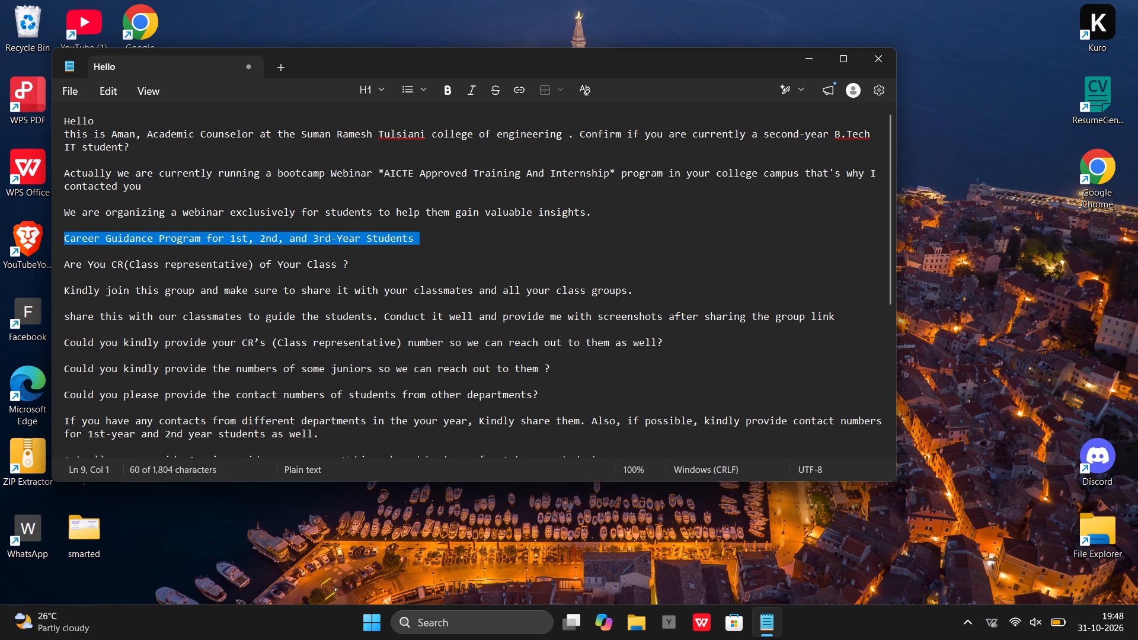
pyautogui.hotkey('ctrl', 'c')
# Copy the question "Are You CR(Class representative) of Your Class ?" from the note.
pyautogui.click(365, 267)
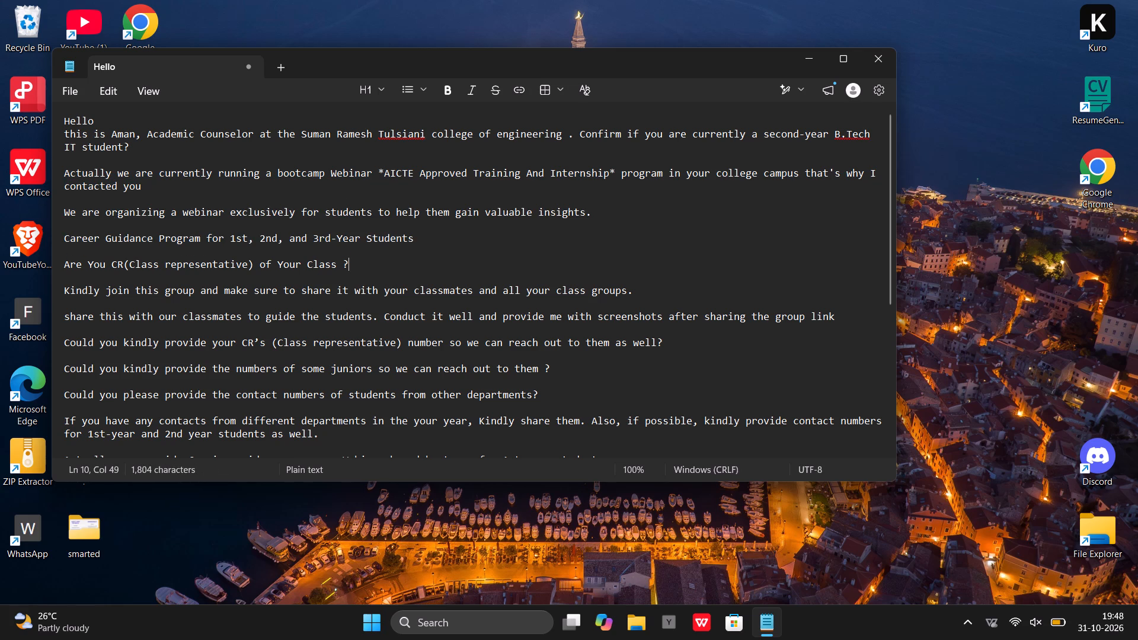
pyautogui.scroll(-20, 550, 274)
pyautogui.scroll(-5, 550, 274)
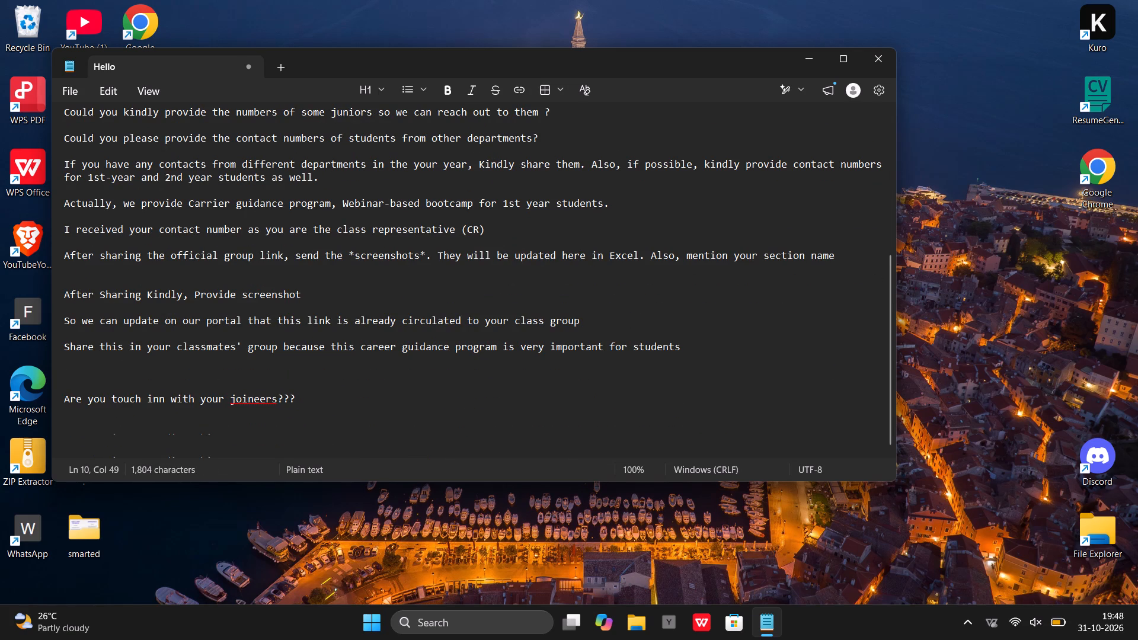
pyautogui.scroll(20, 343, 383)
pyautogui.scroll(9, 343, 383)
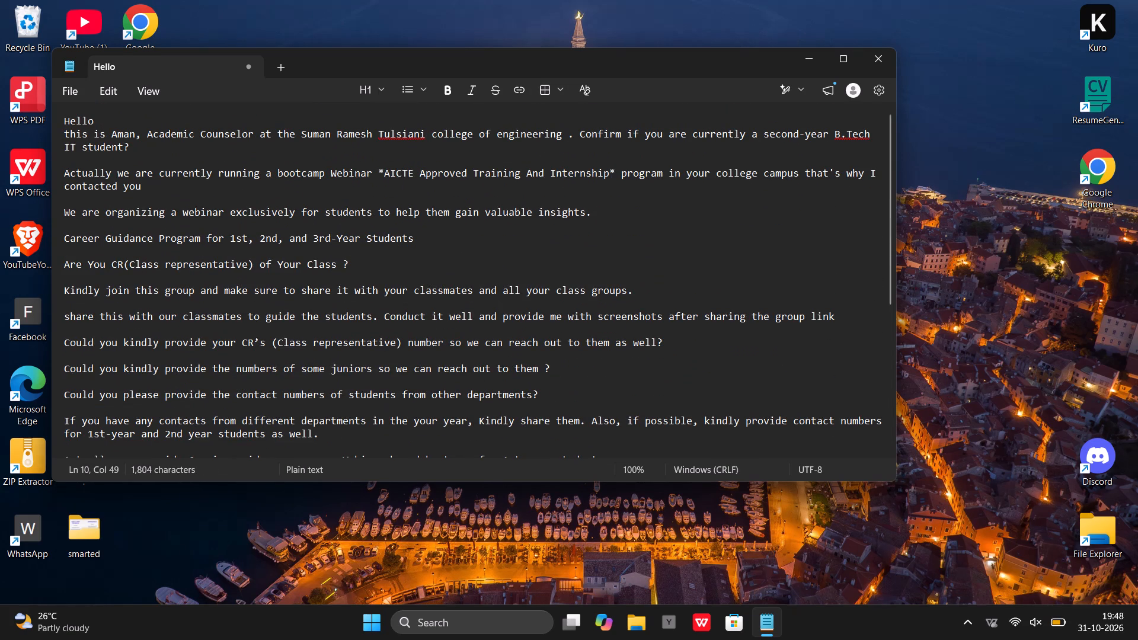
pyautogui.moveTo(392, 267); pyautogui.dragTo(386, 251)
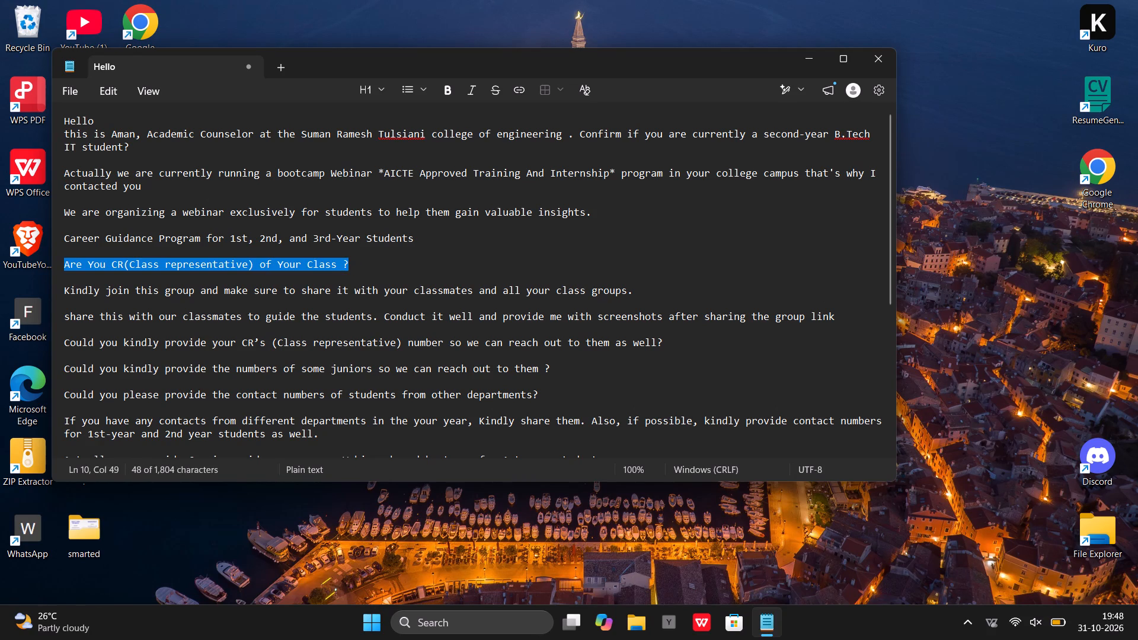
pyautogui.hotkey('ctrl', 'c')
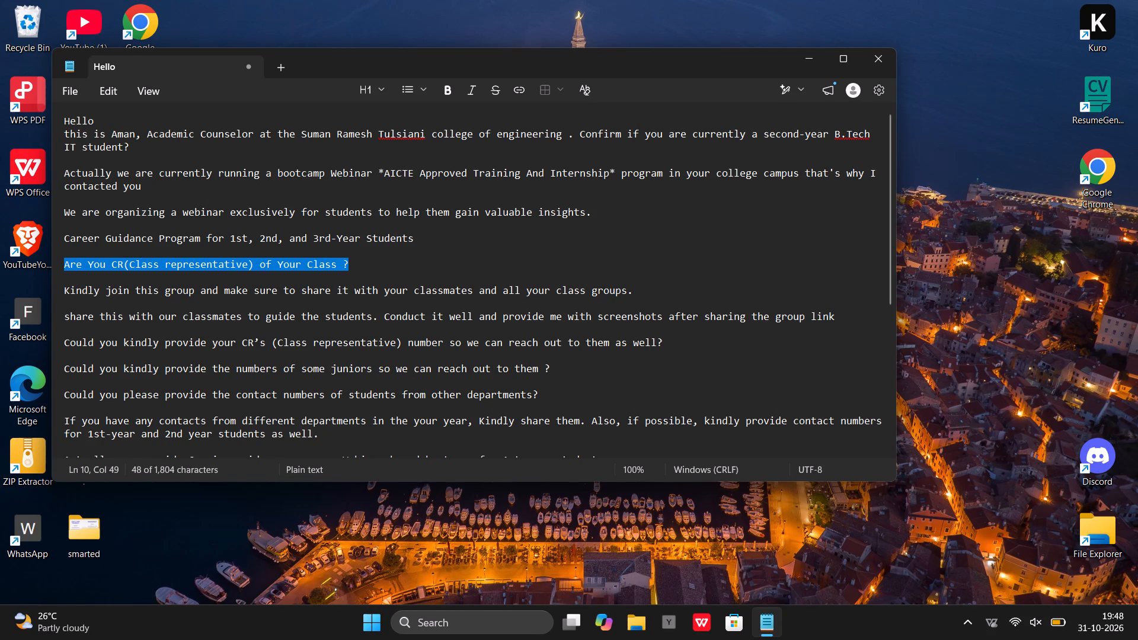
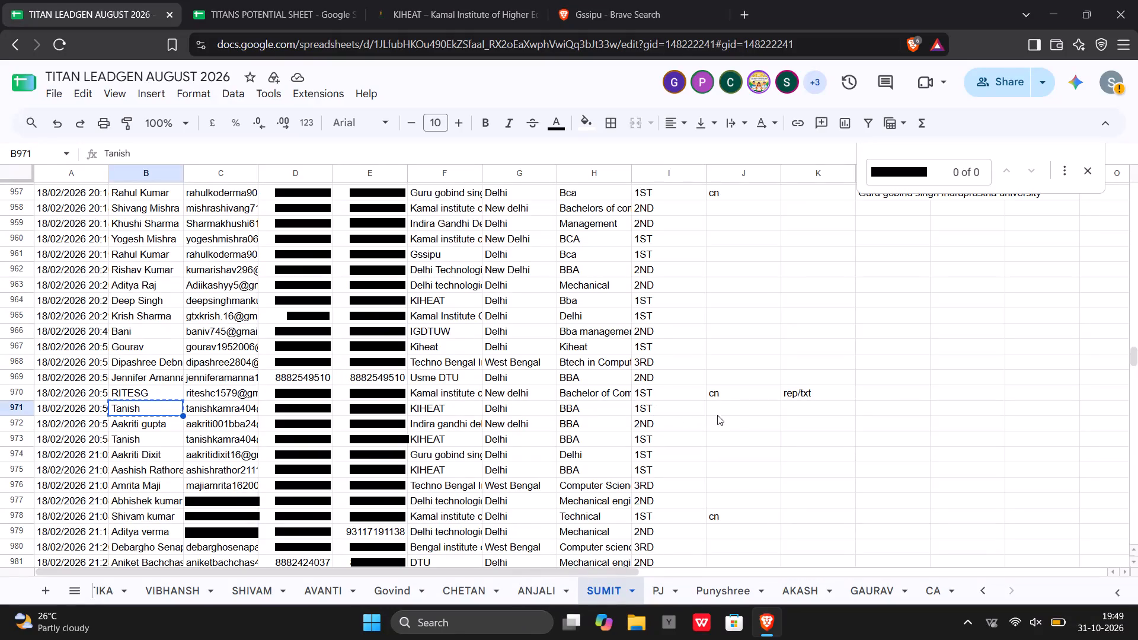
# Record the call status "na" in column J for the KIHEAT BBA lead in row 971.
pyautogui.click(720, 408)
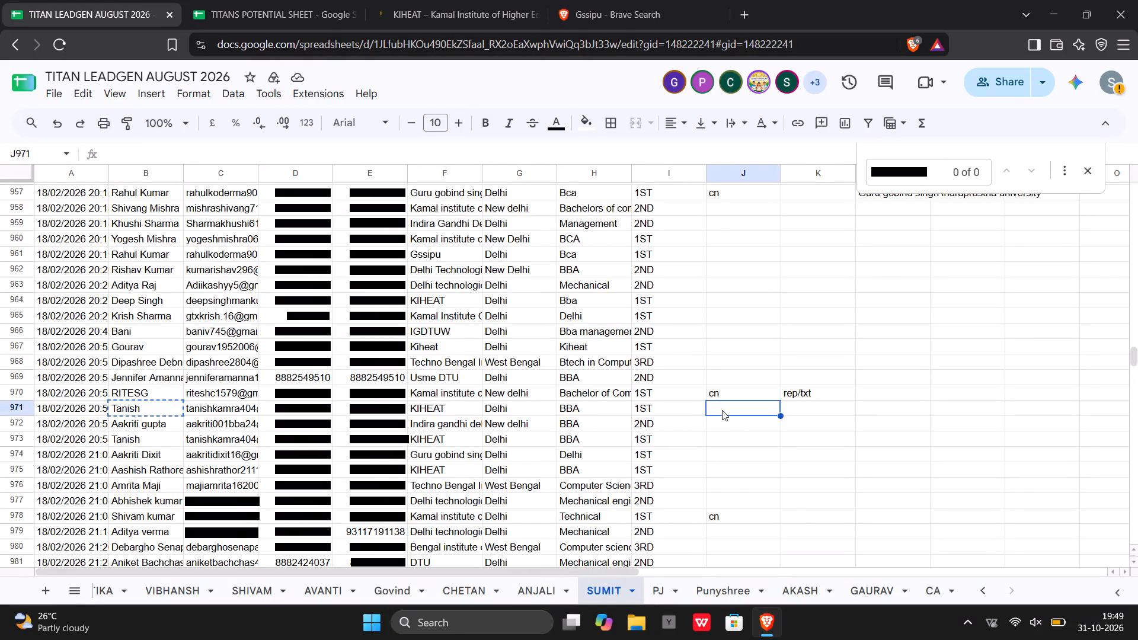
pyautogui.press('n')
pyautogui.press('a')
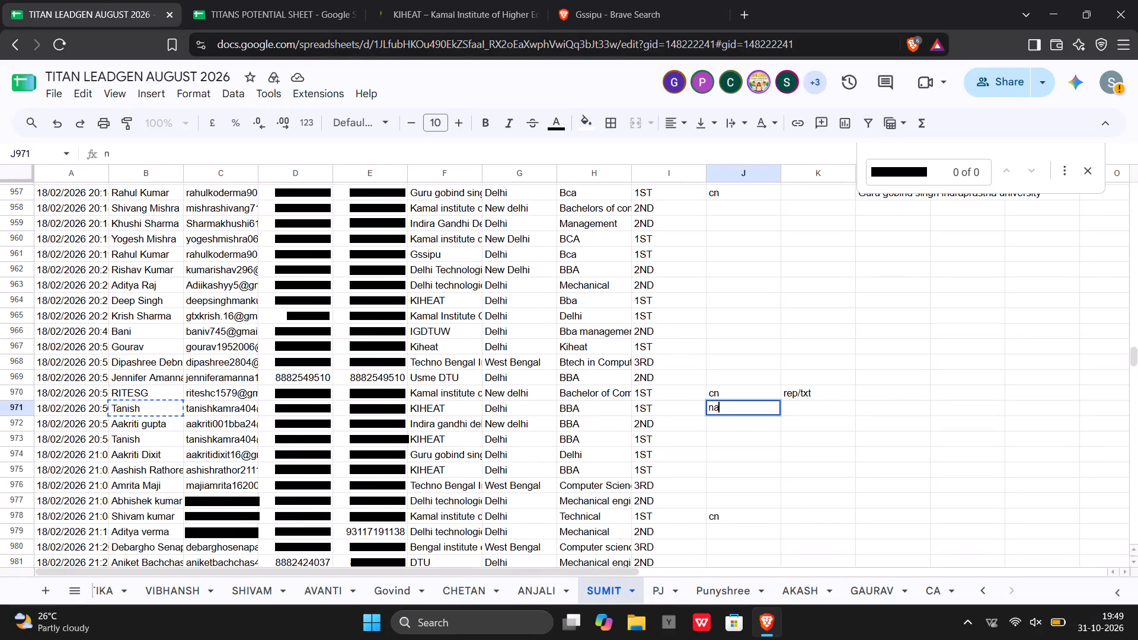
pyautogui.click(712, 423)
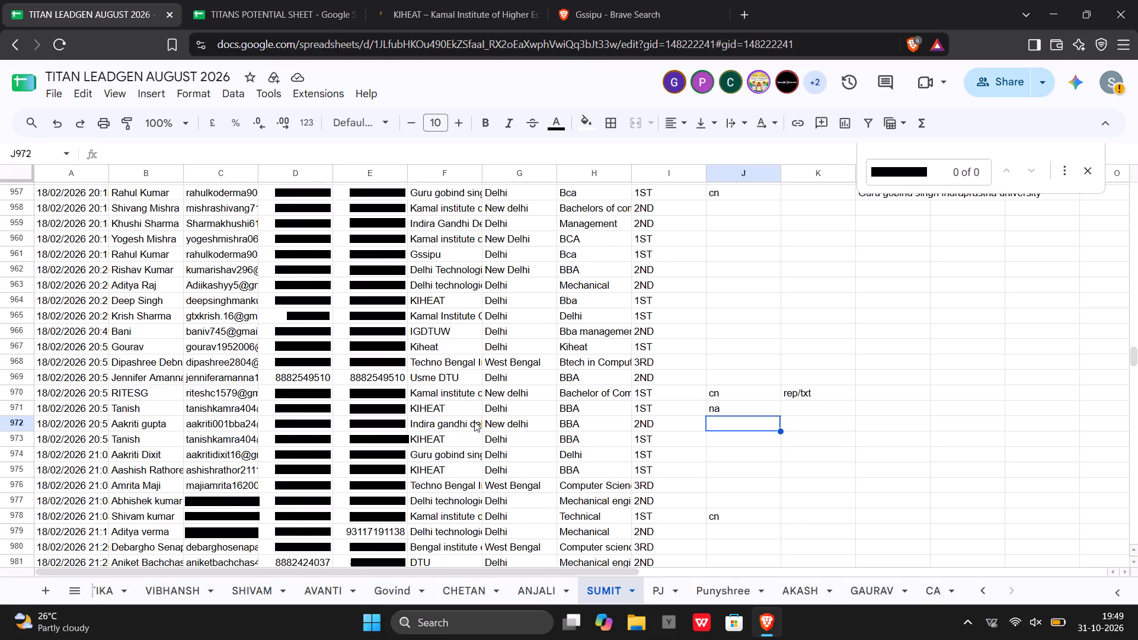
# Copy the phone number in column D of the lead in row 972.
pyautogui.rightClick(298, 421)
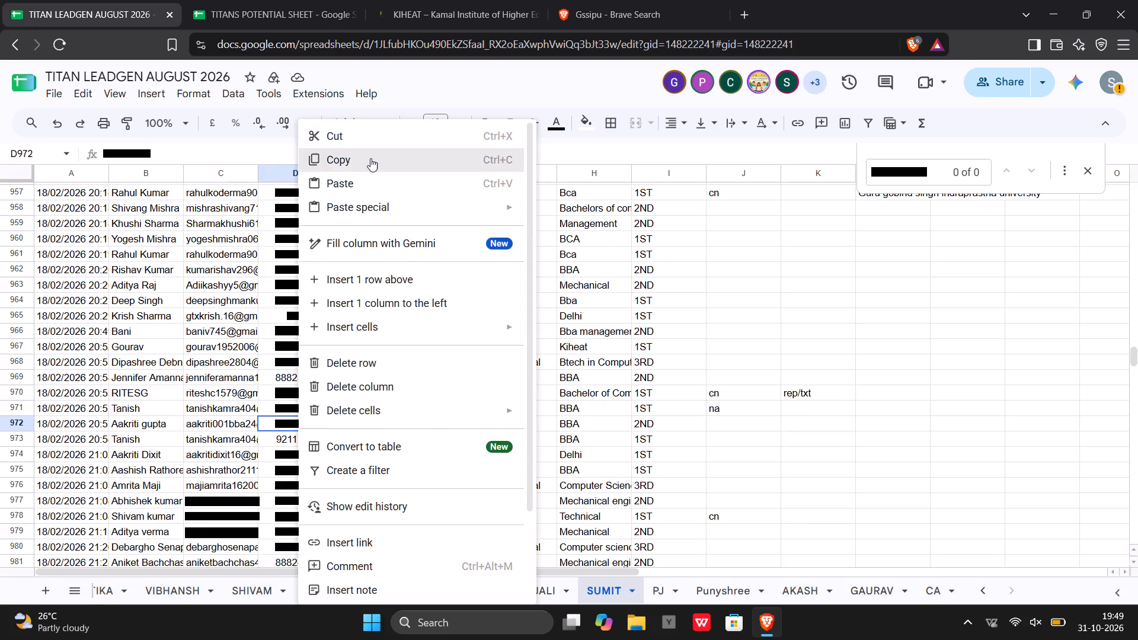
pyautogui.click(373, 154)
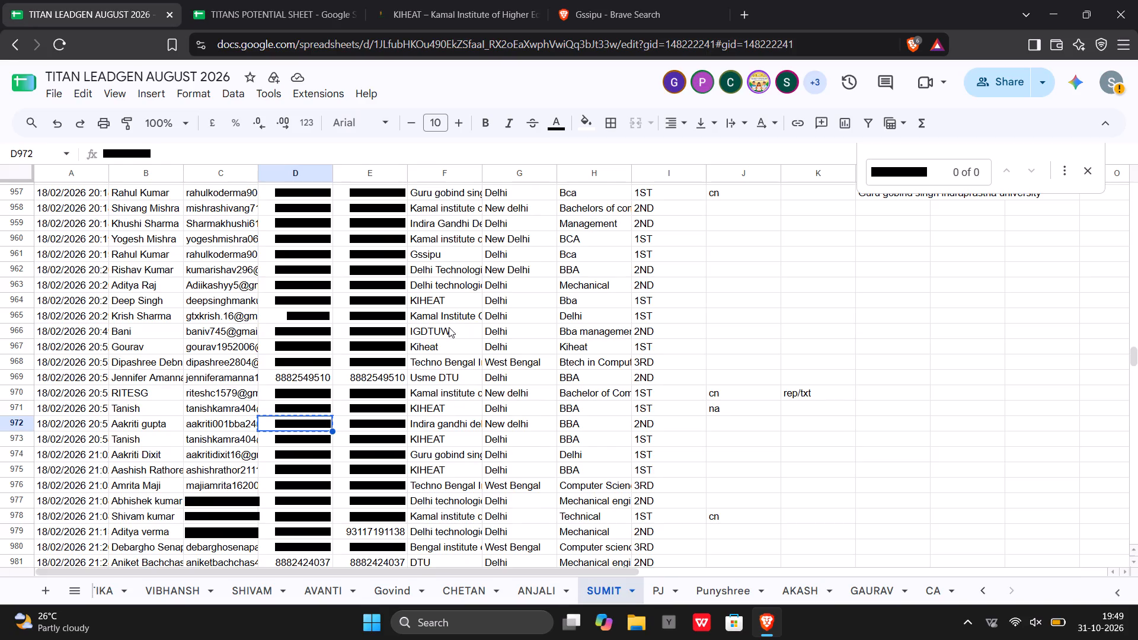